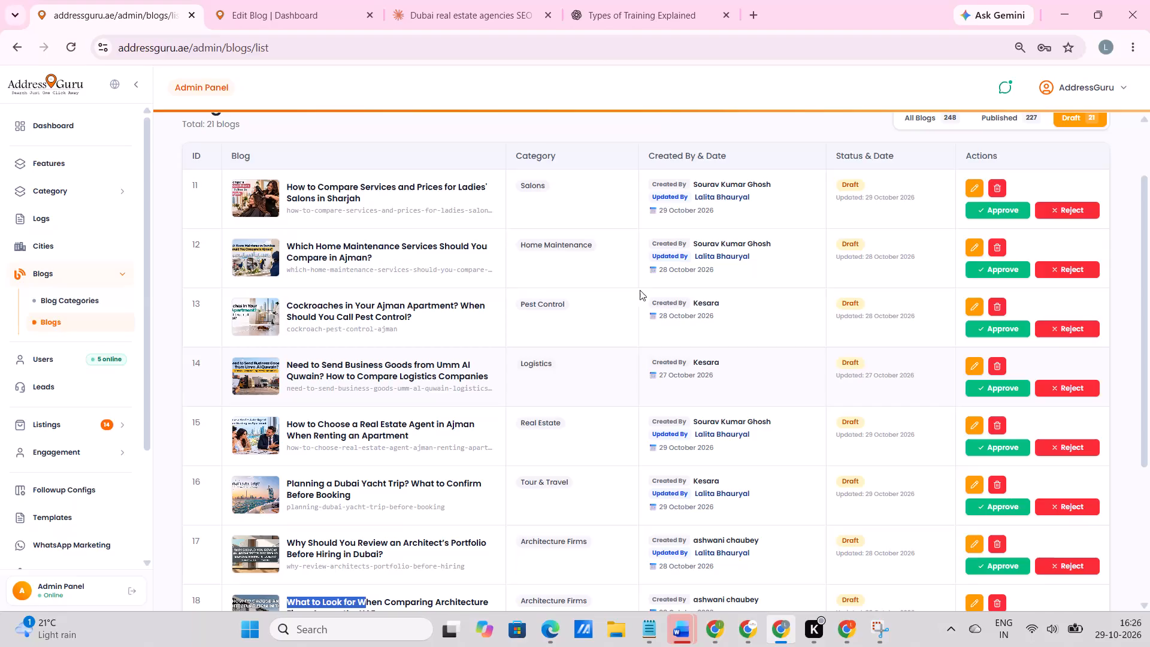
Copy the title of the draft blog "Need to Send Business Goods from Umm Al Quwain? How to Compare Logistics Companies".
scroll(734, 382, down, 1)
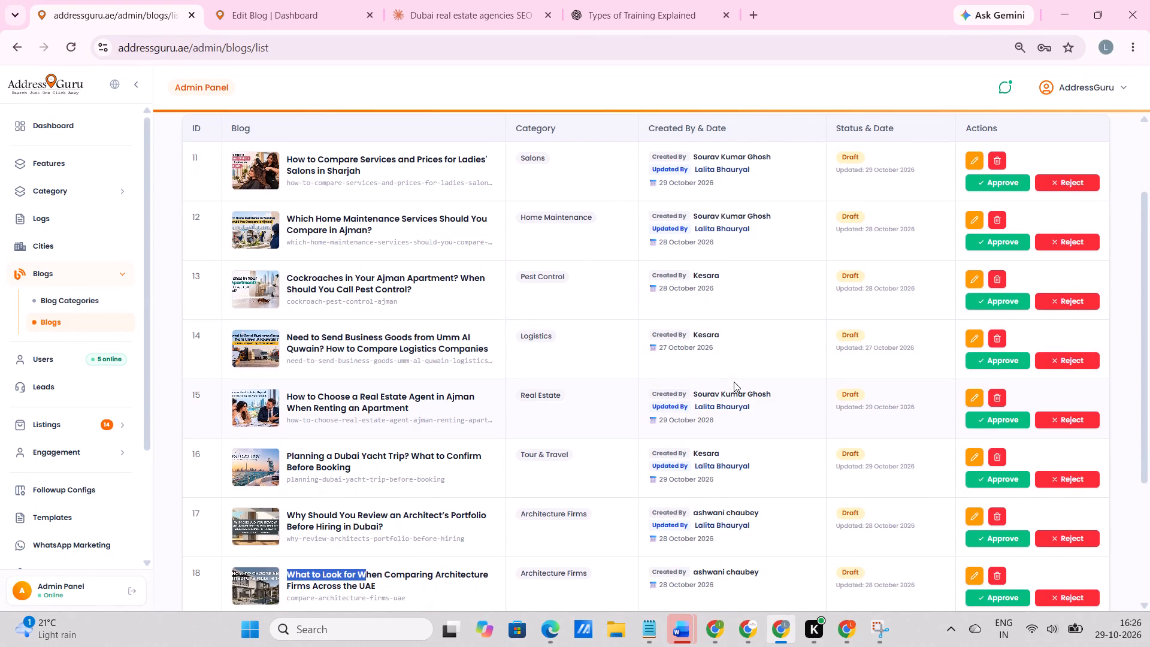
scroll(734, 382, down, 4)
scroll(734, 382, up, 2)
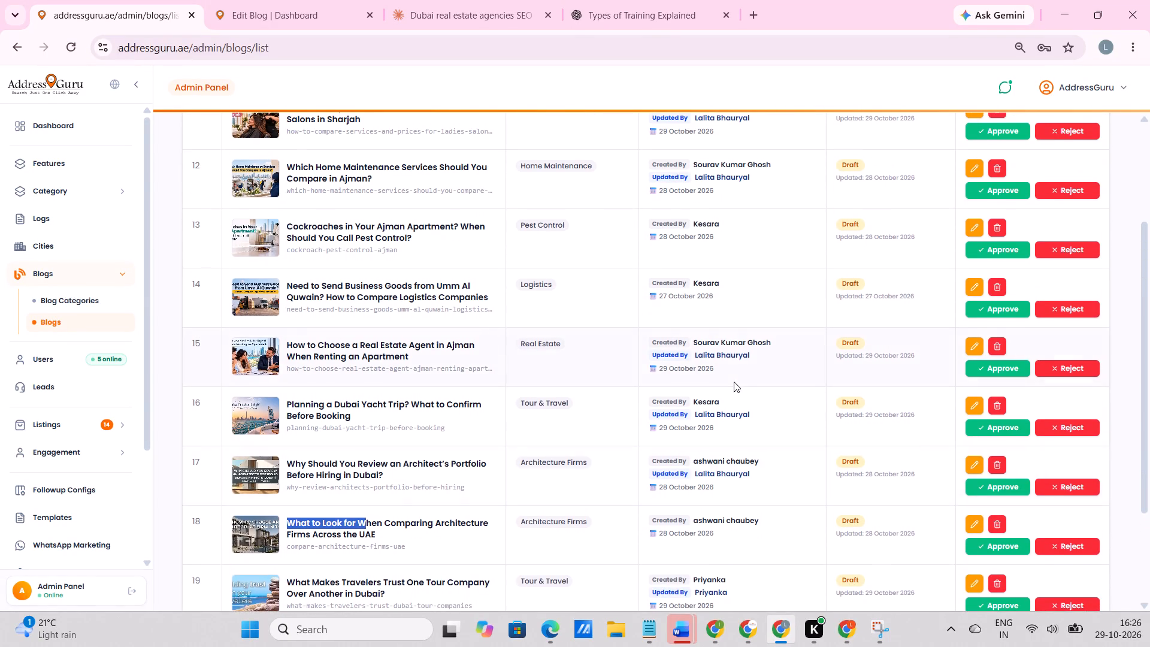
scroll(734, 382, up, 1)
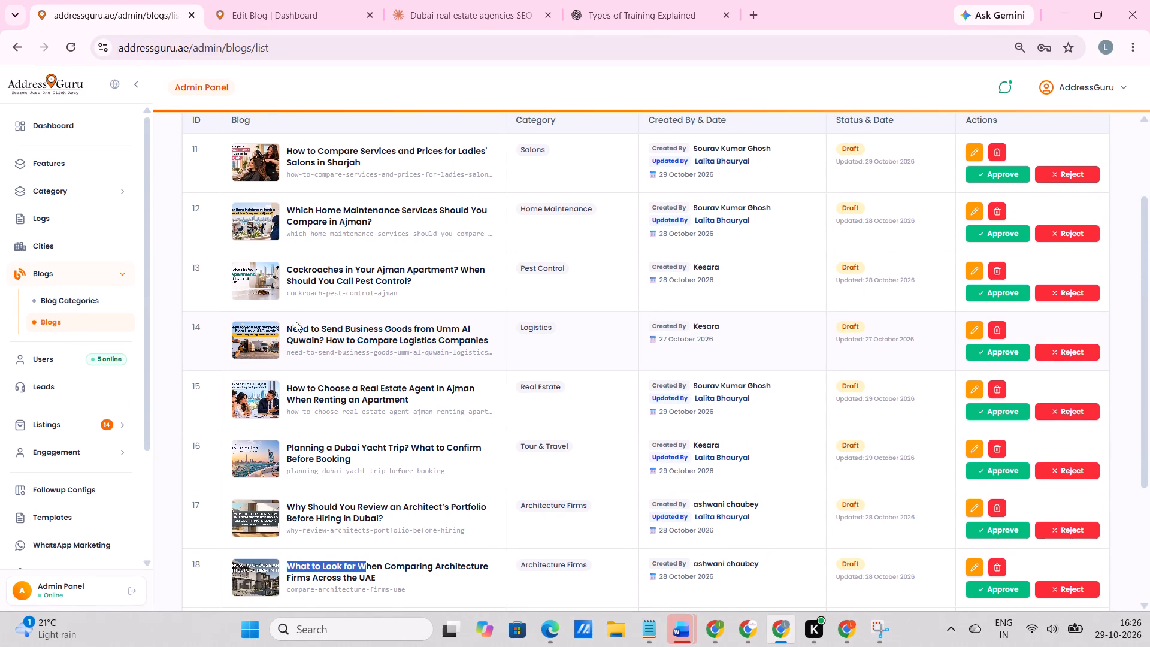
click(286, 323)
drag(286, 323, 453, 334)
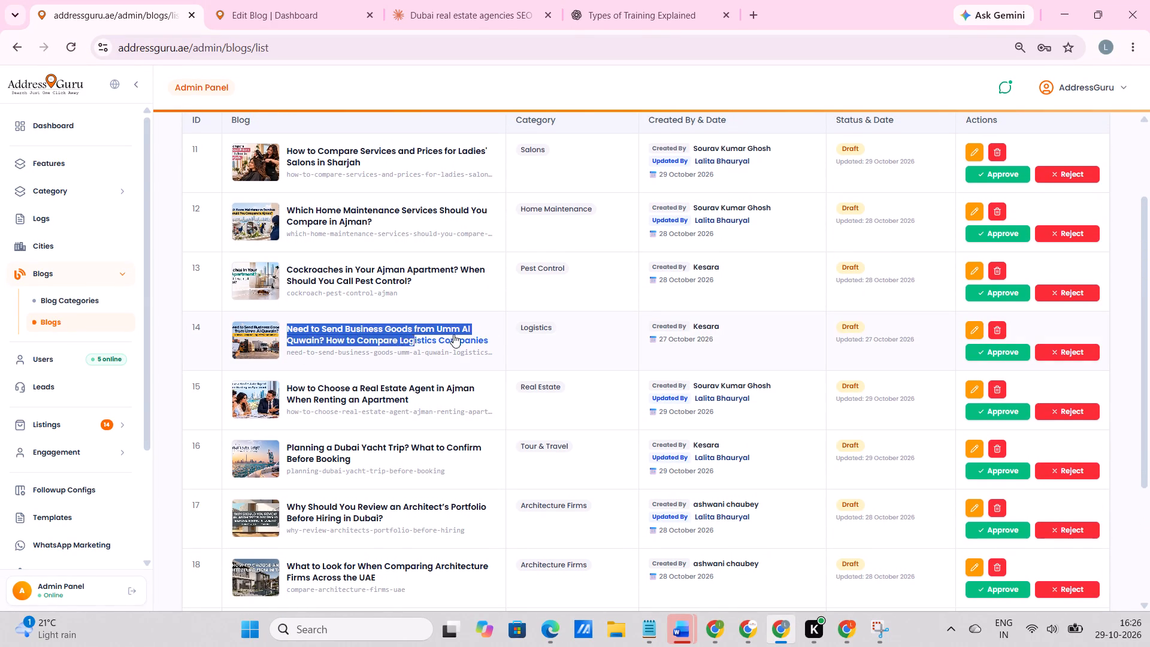
drag(453, 334, 497, 335)
key(ctrl+x)
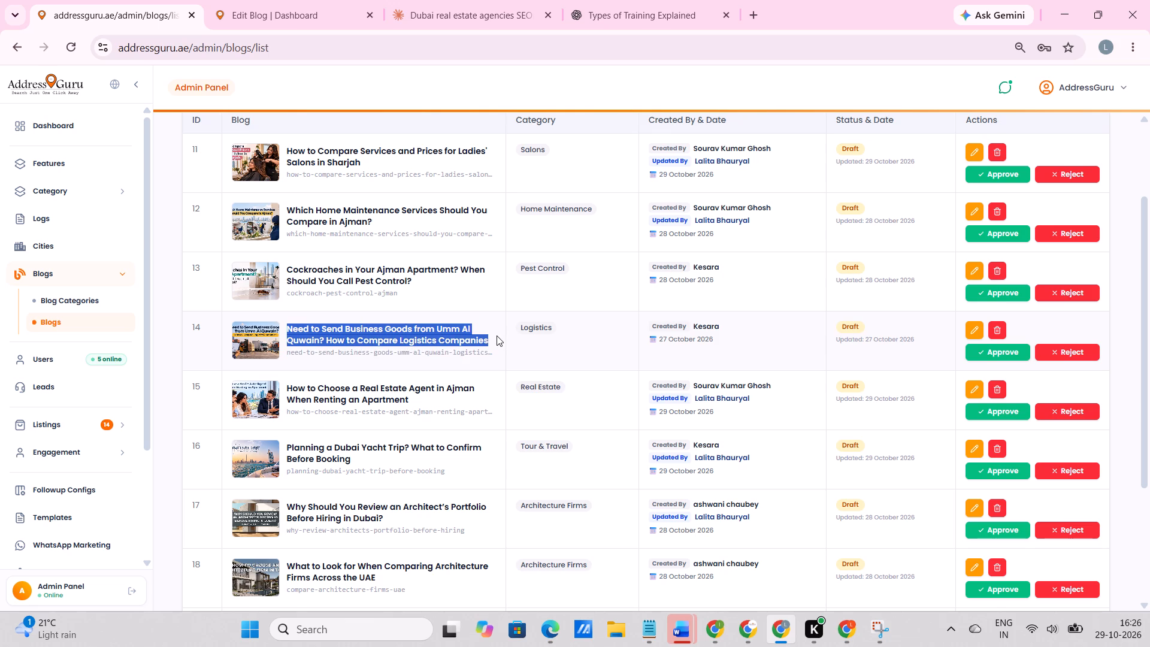
drag(497, 335, 482, 306)
key(ctrl+c)
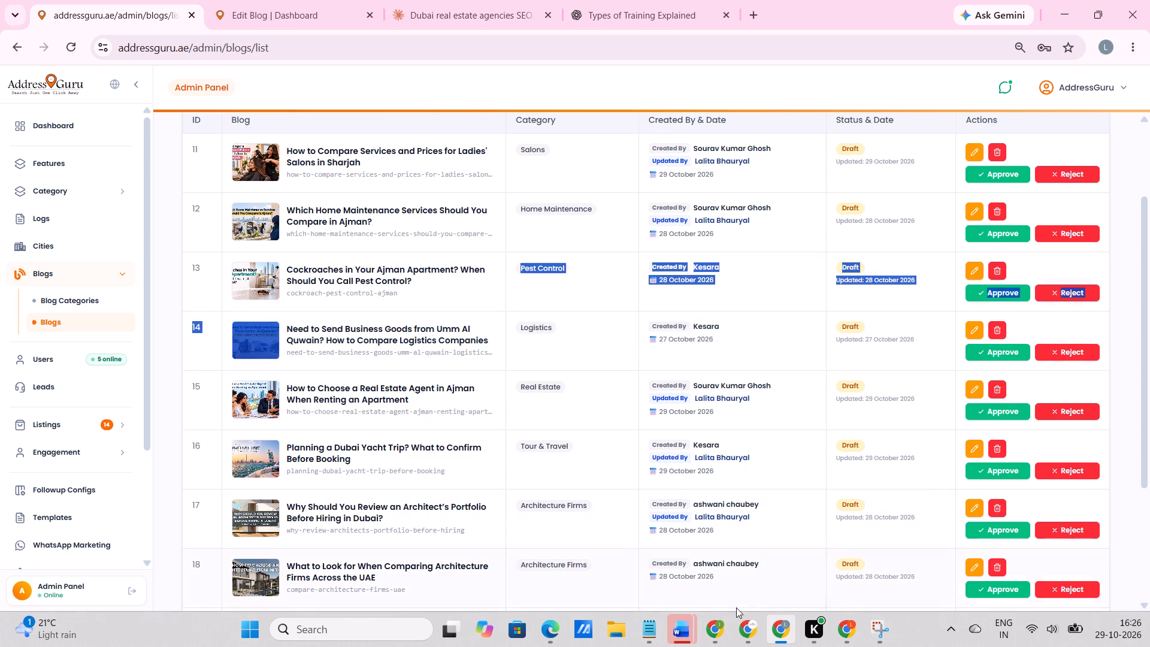
Search the Anoj intern JD spreadsheet for the copied blog title, check its row, and return to the blog list.
click(725, 628)
key(ctrl+f)
key(ctrl+v)
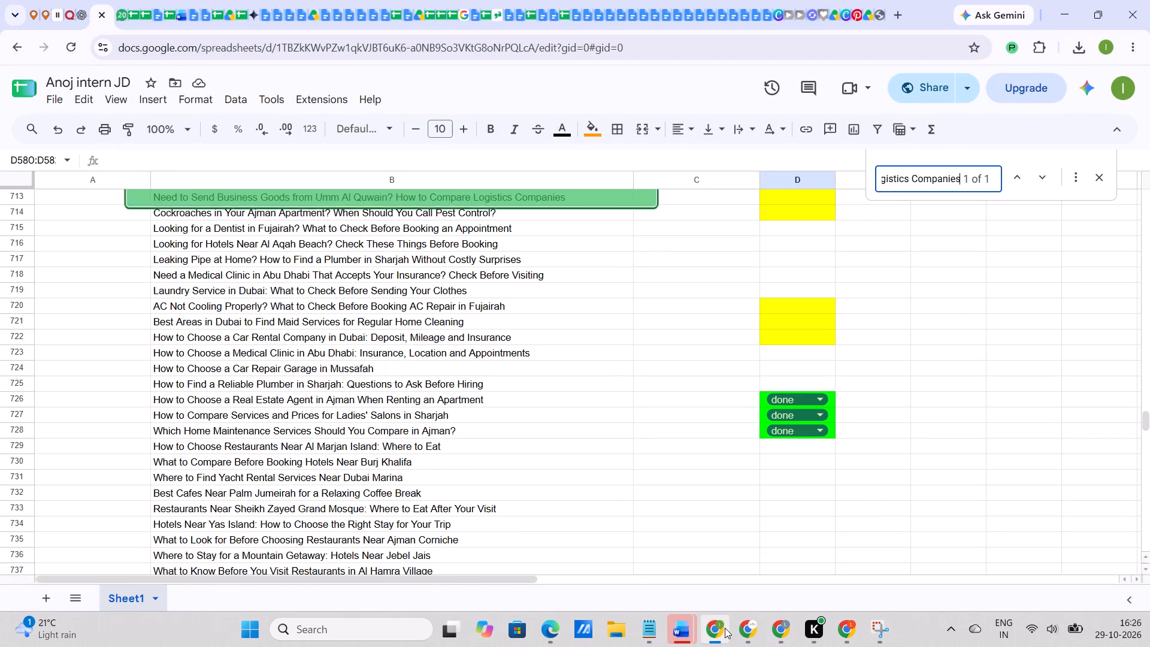
scroll(830, 491, up, 2)
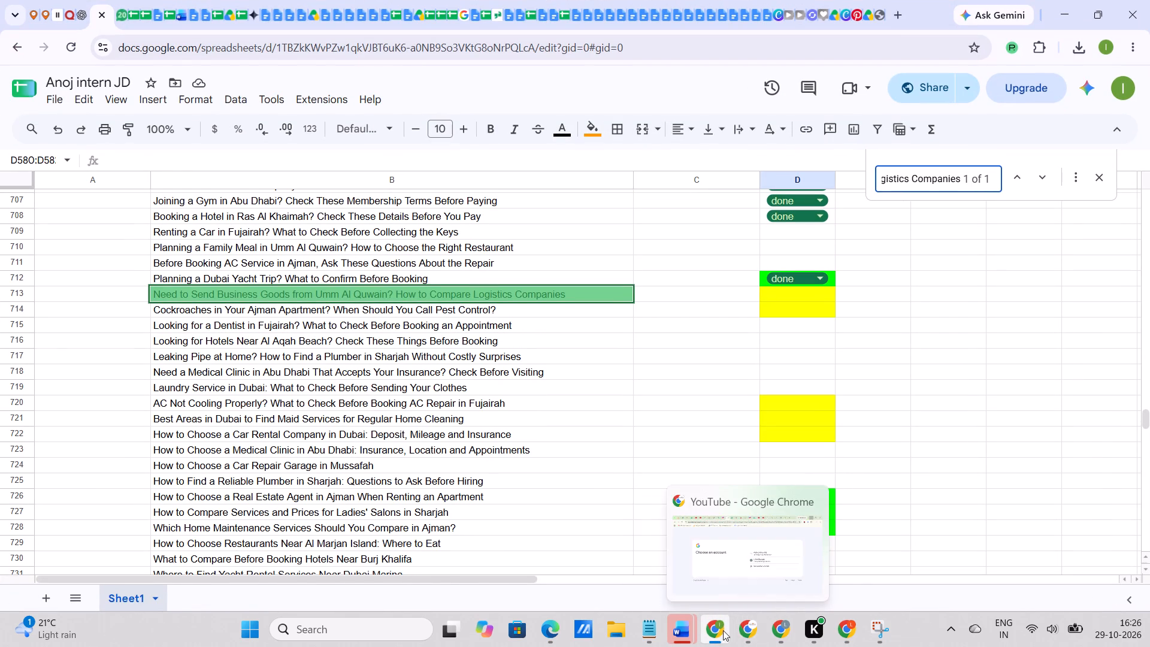
click(768, 630)
click(740, 637)
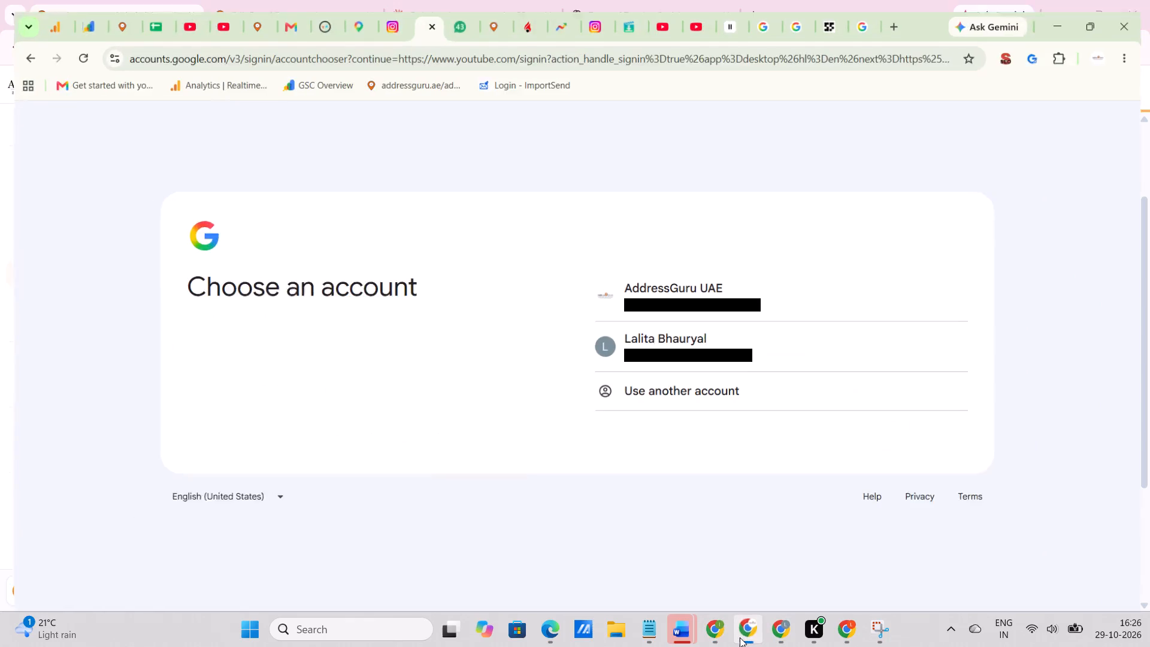
click(740, 637)
click(712, 638)
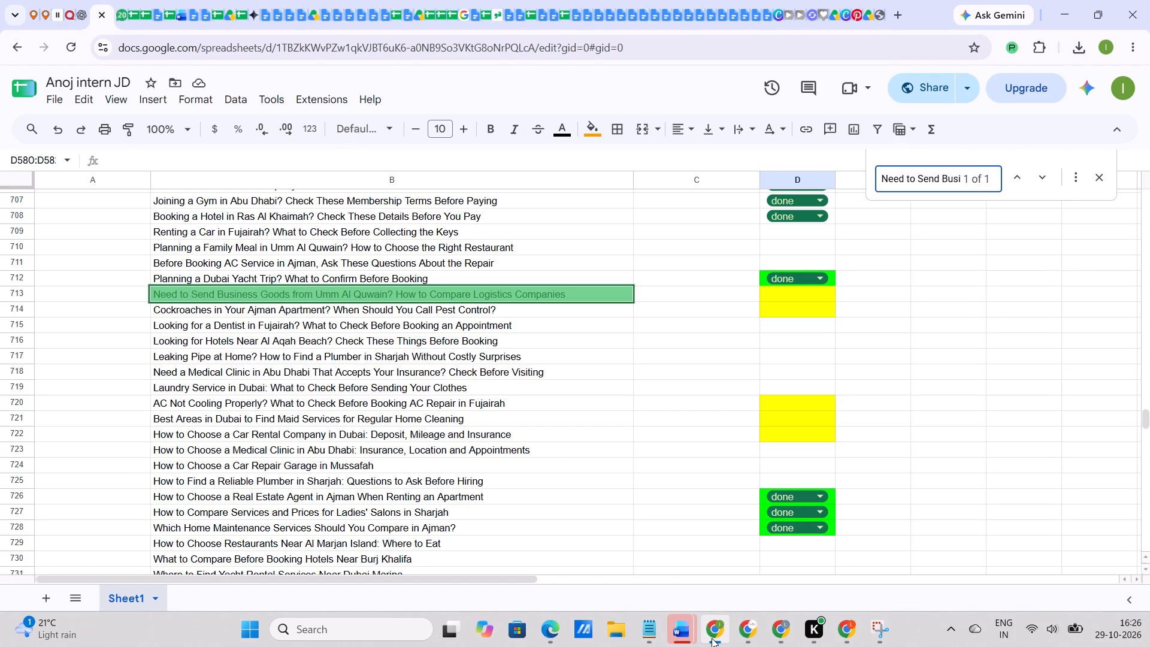
click(712, 638)
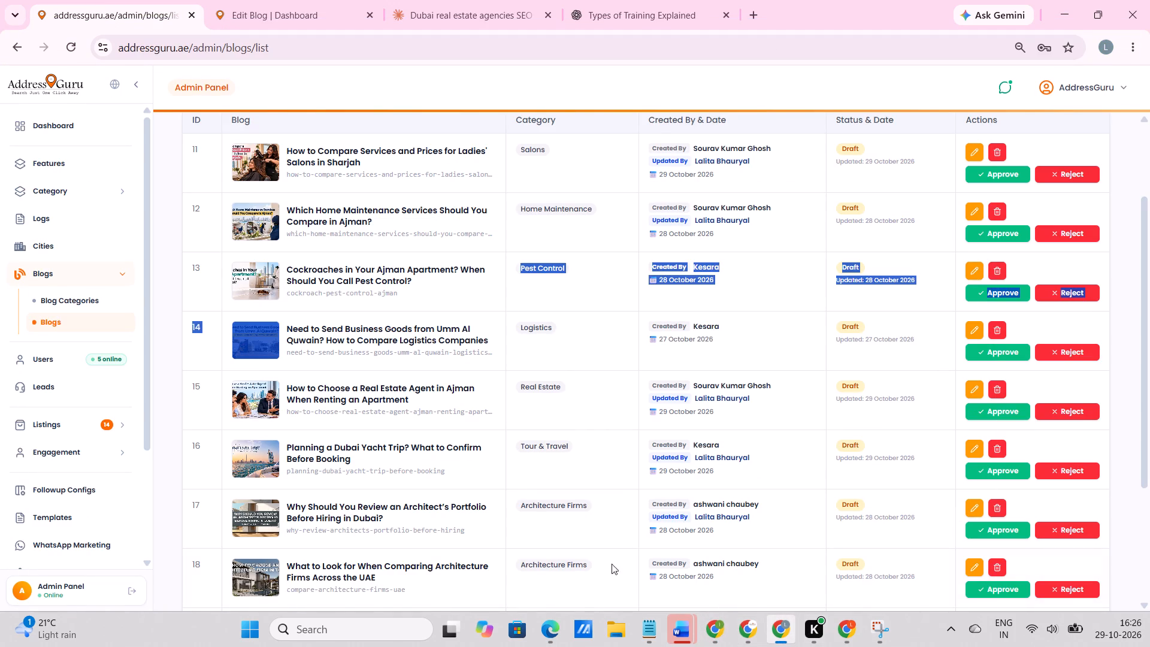
Open the draft blog about comparing logistics companies in Umm Al Quwain for editing.
click(902, 339)
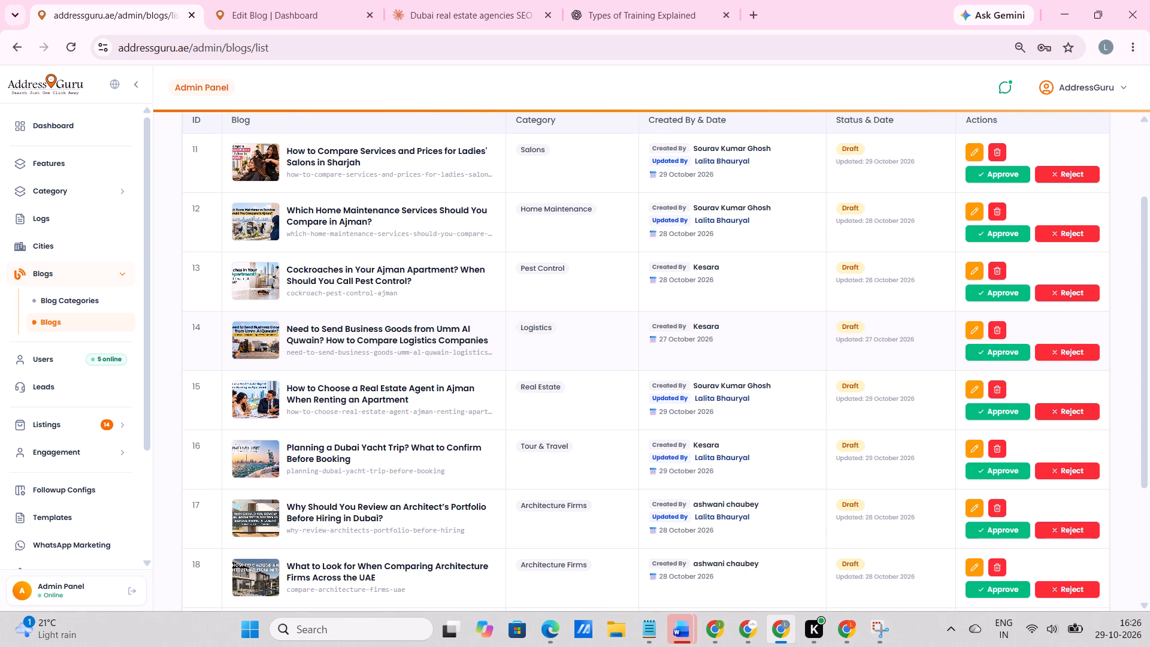
click(388, 335)
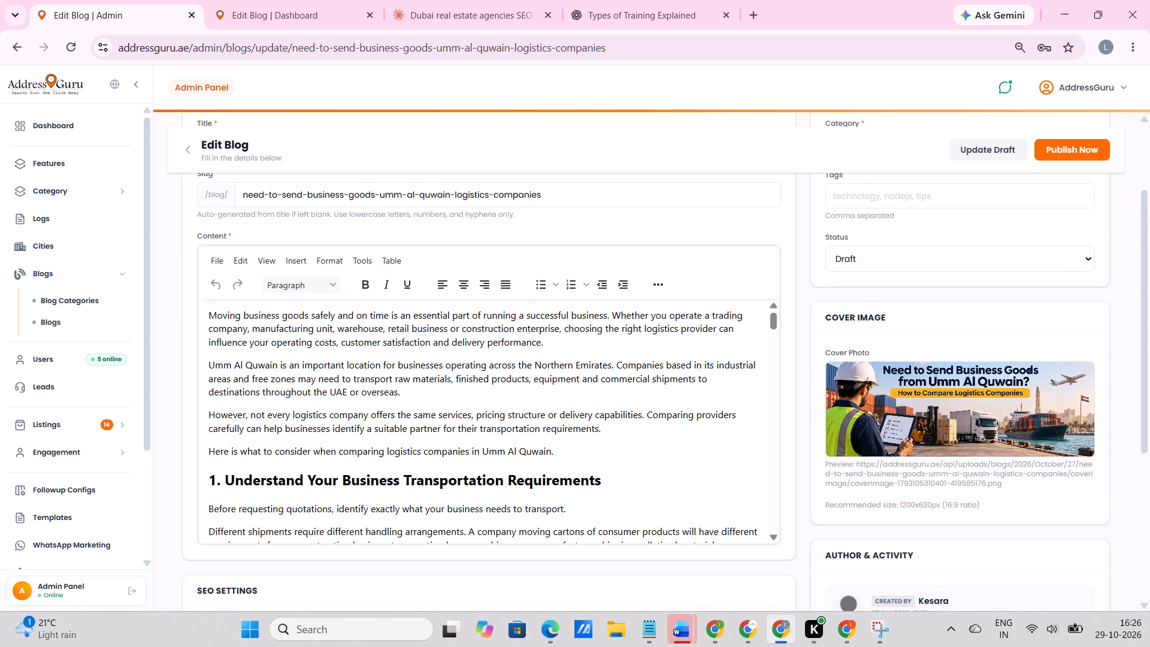
Review the blog's title, slug, publish settings, cover image, full content and SEO settings.
scroll(388, 335, up, 5)
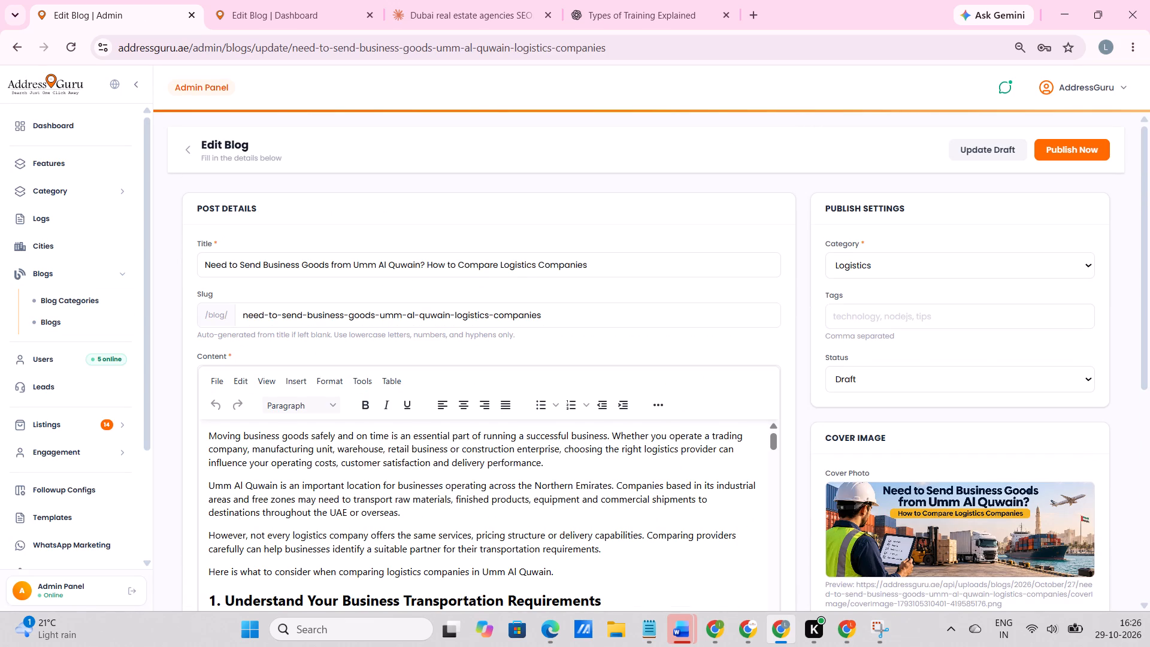
scroll(388, 335, down, 8)
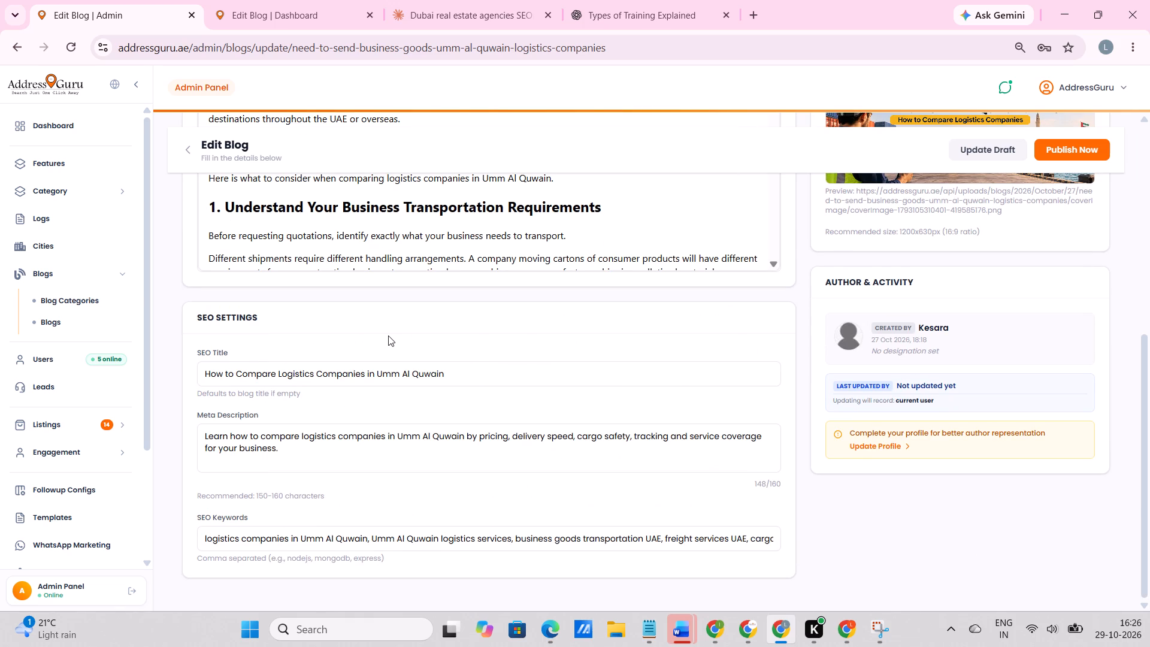
scroll(388, 335, up, 6)
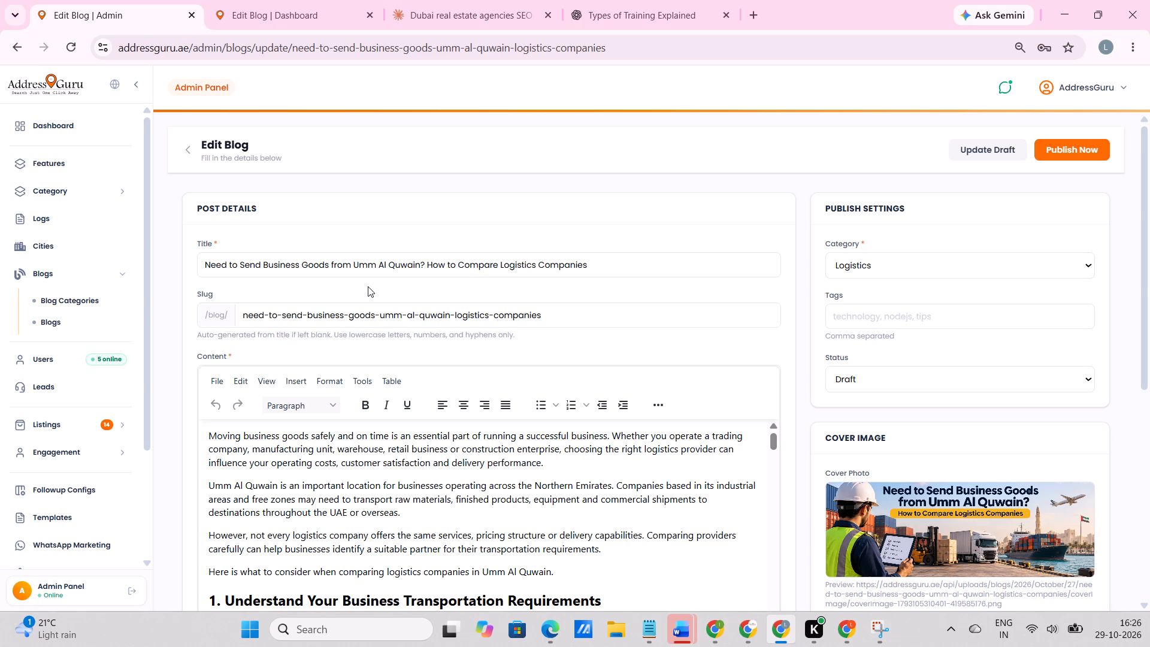
scroll(368, 286, down, 6)
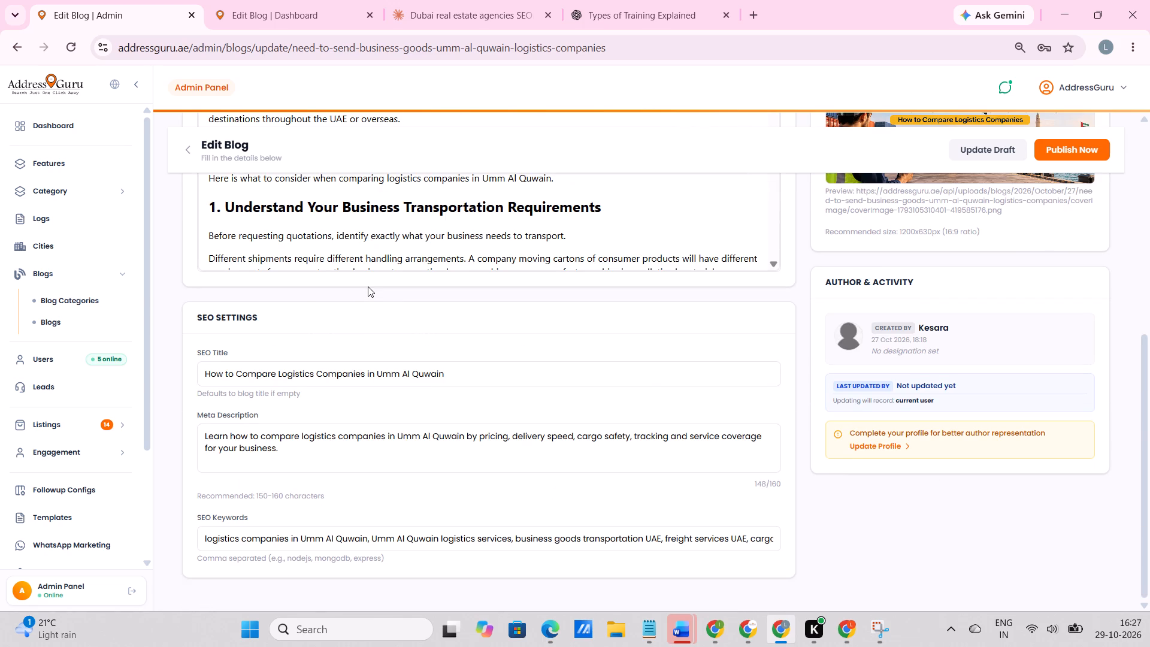
scroll(368, 286, up, 7)
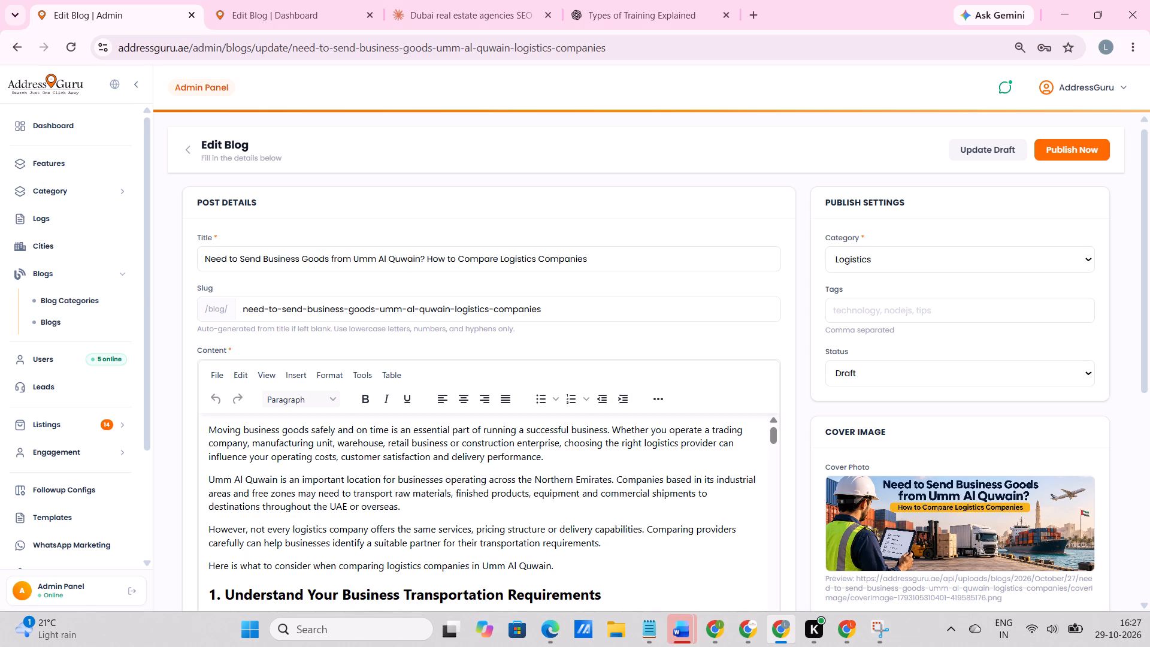
scroll(311, 316, down, 7)
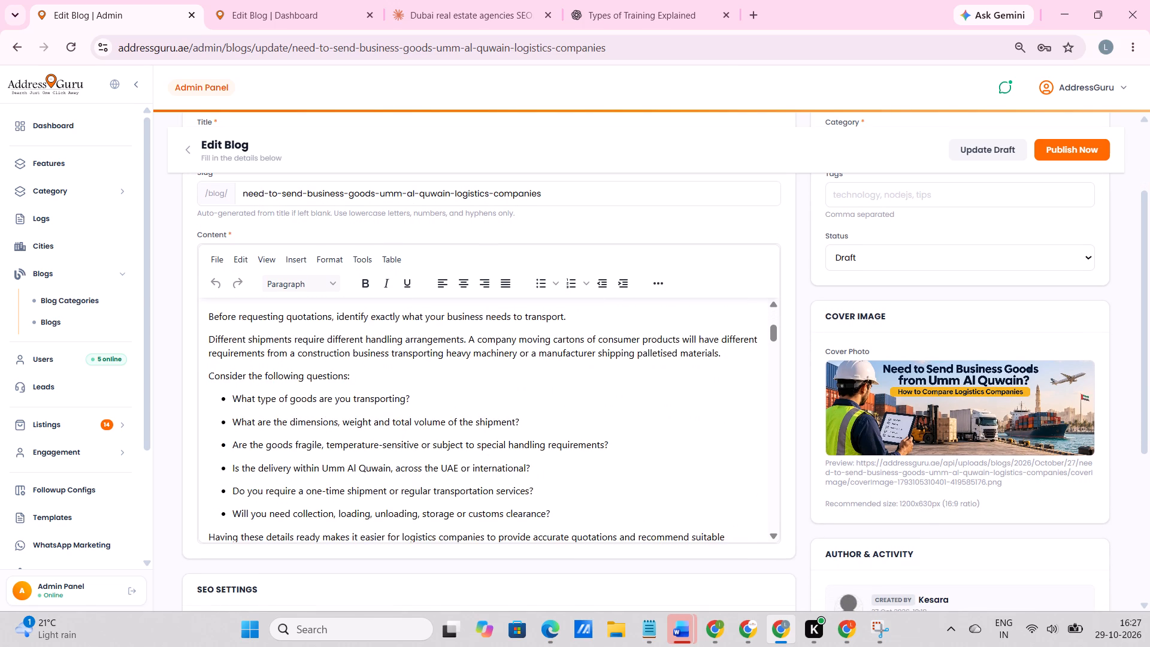
scroll(311, 317, down, 13)
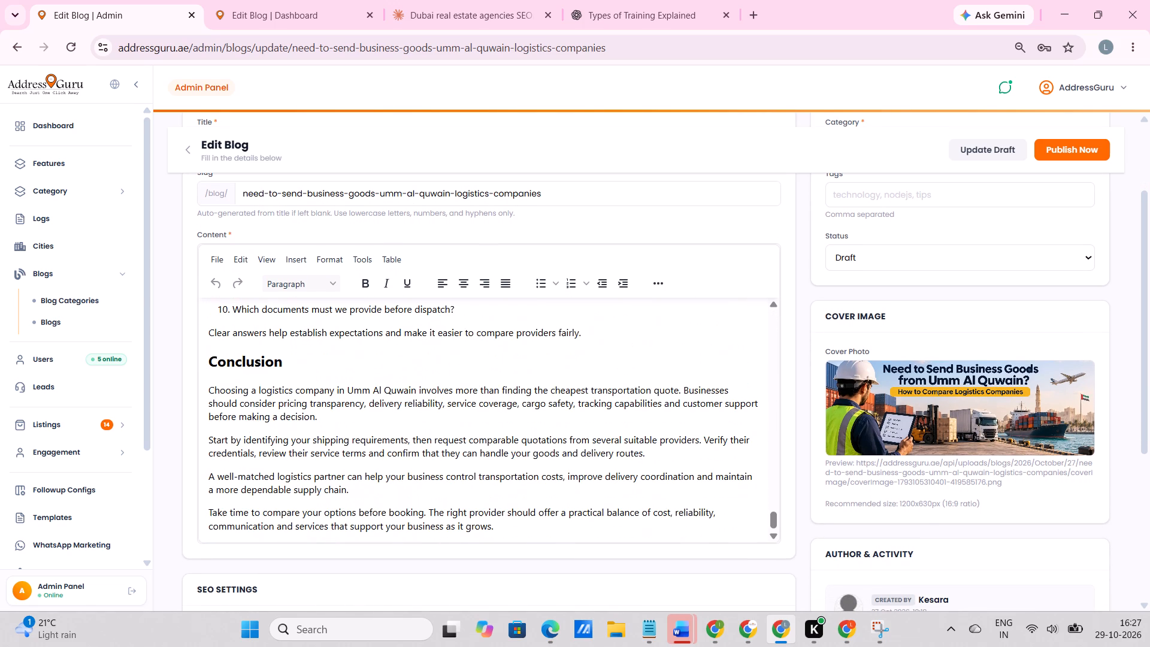
scroll(329, 323, down, 2)
scroll(687, 304, down, 2)
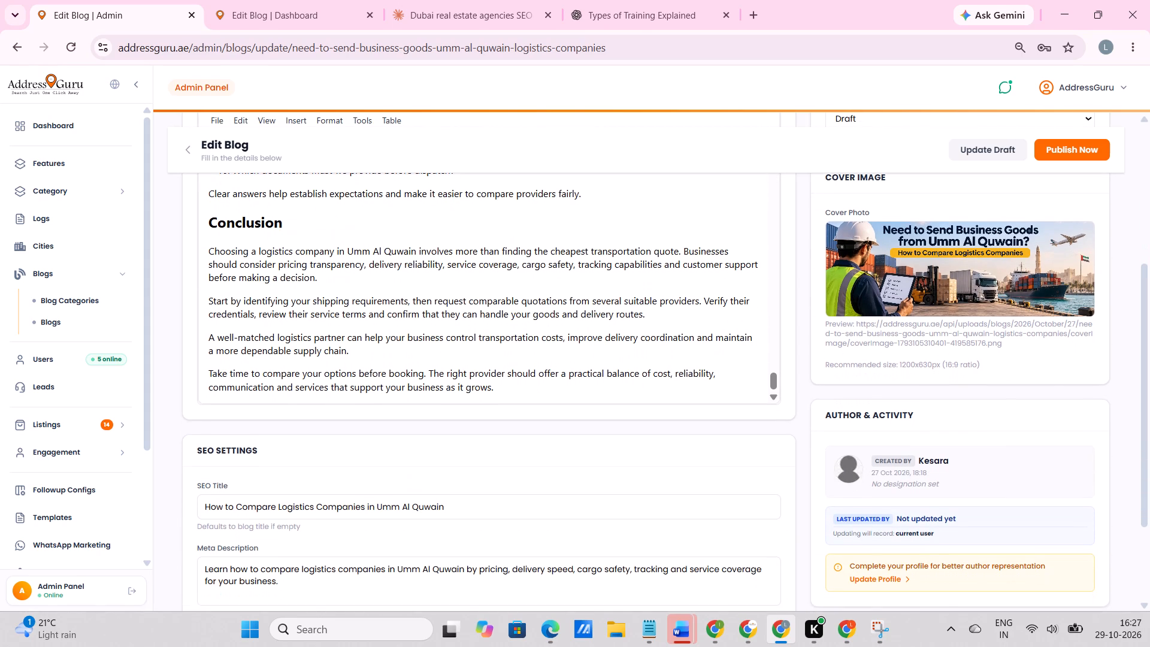
scroll(641, 303, up, 12)
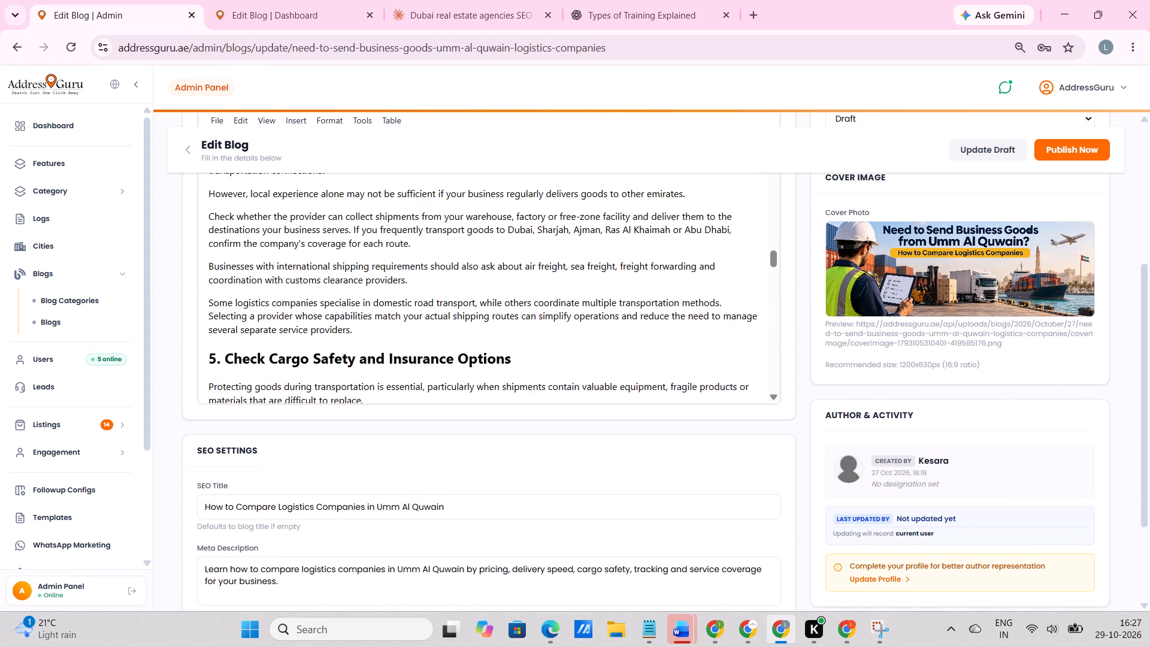
scroll(640, 303, up, 8)
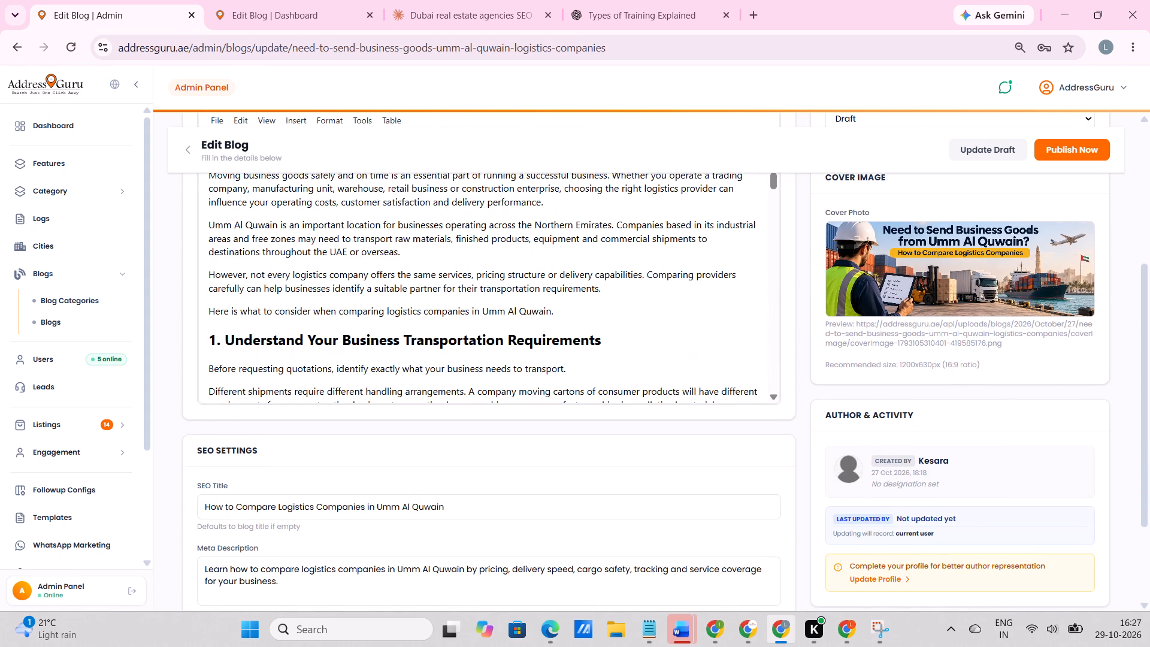
scroll(433, 315, up, 1)
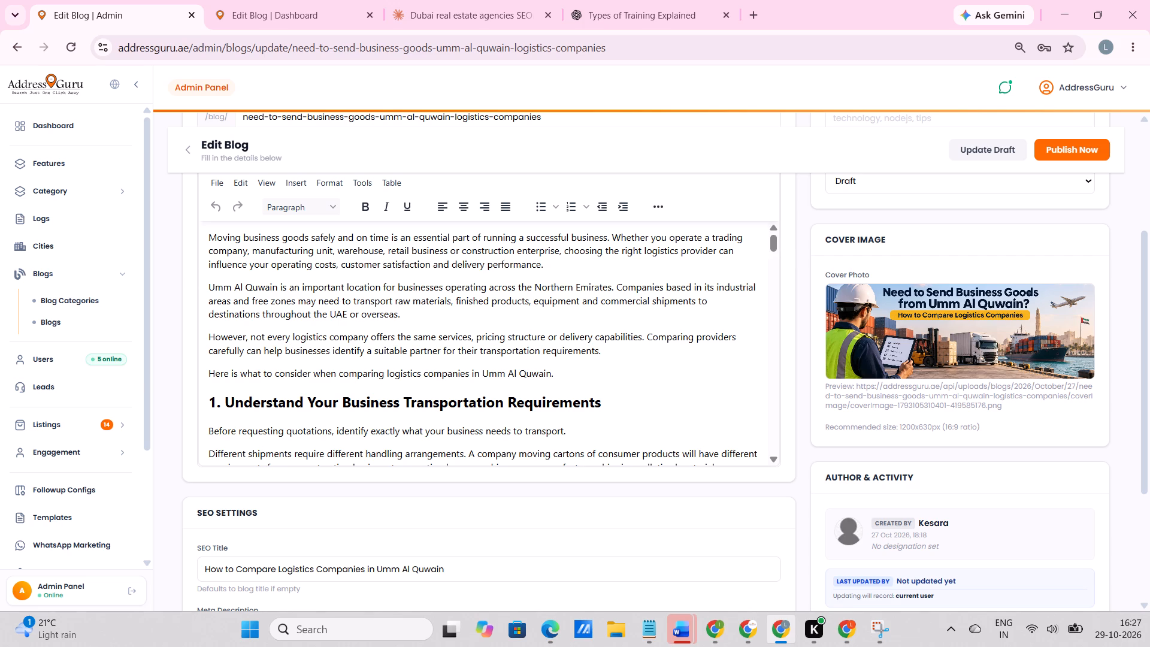
Bold the phrase "choosing the right logistics provider" in the first introductory paragraph.
drag(564, 252, 646, 246)
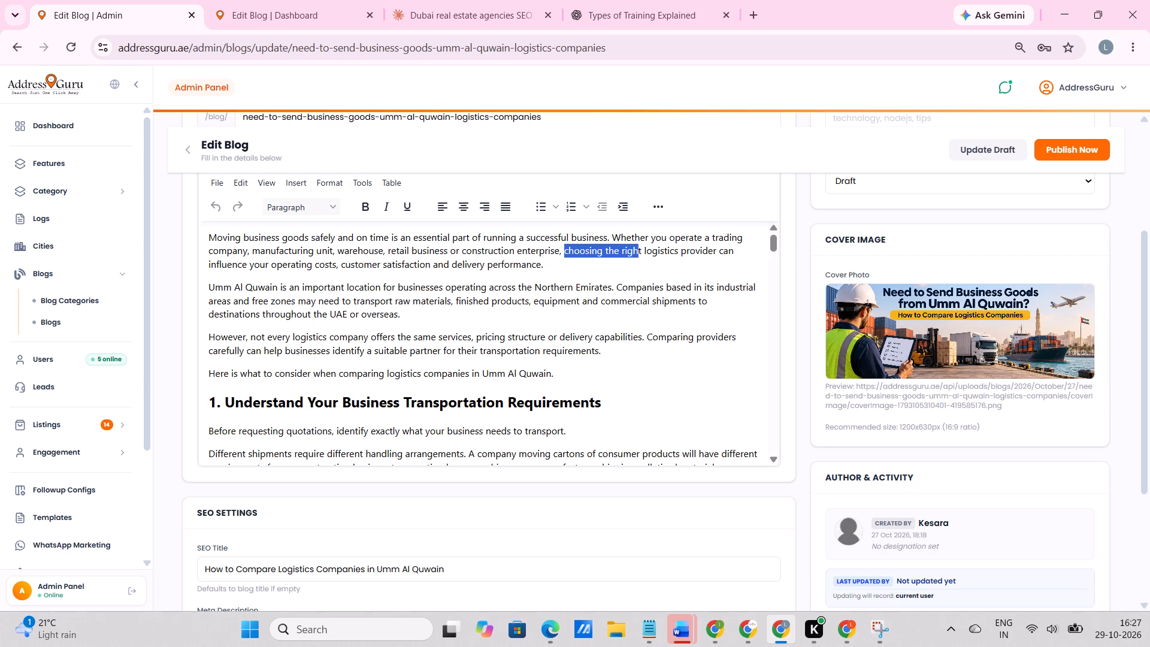
drag(646, 246, 717, 250)
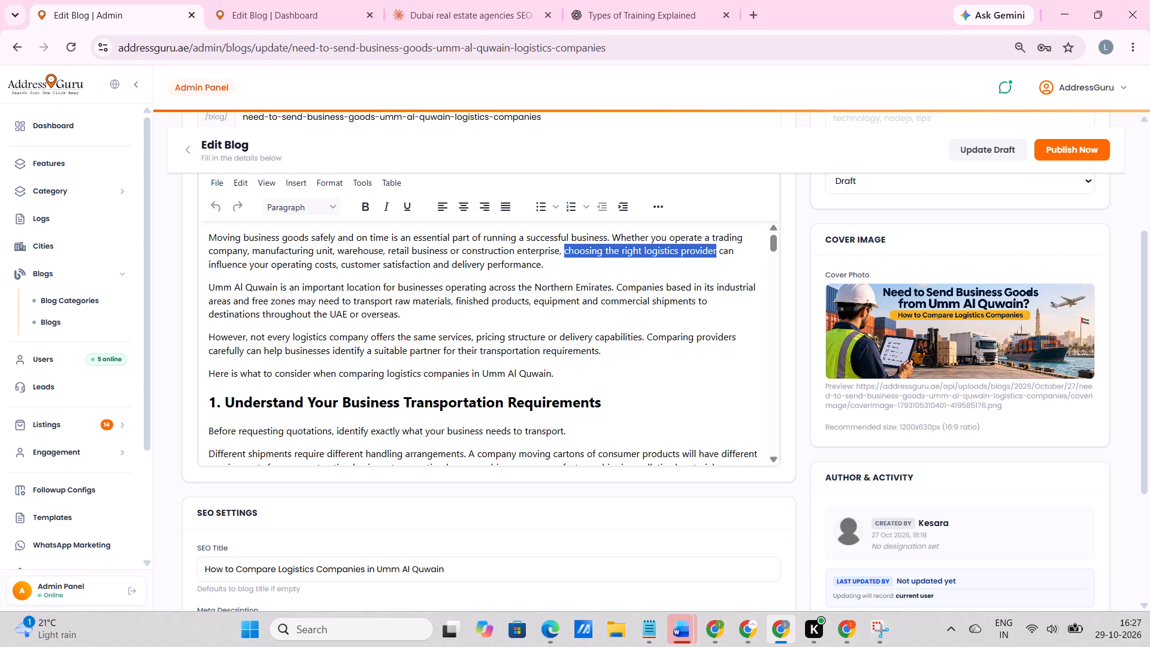
drag(717, 250, 717, 252)
key(ctrl+b)
click(344, 357)
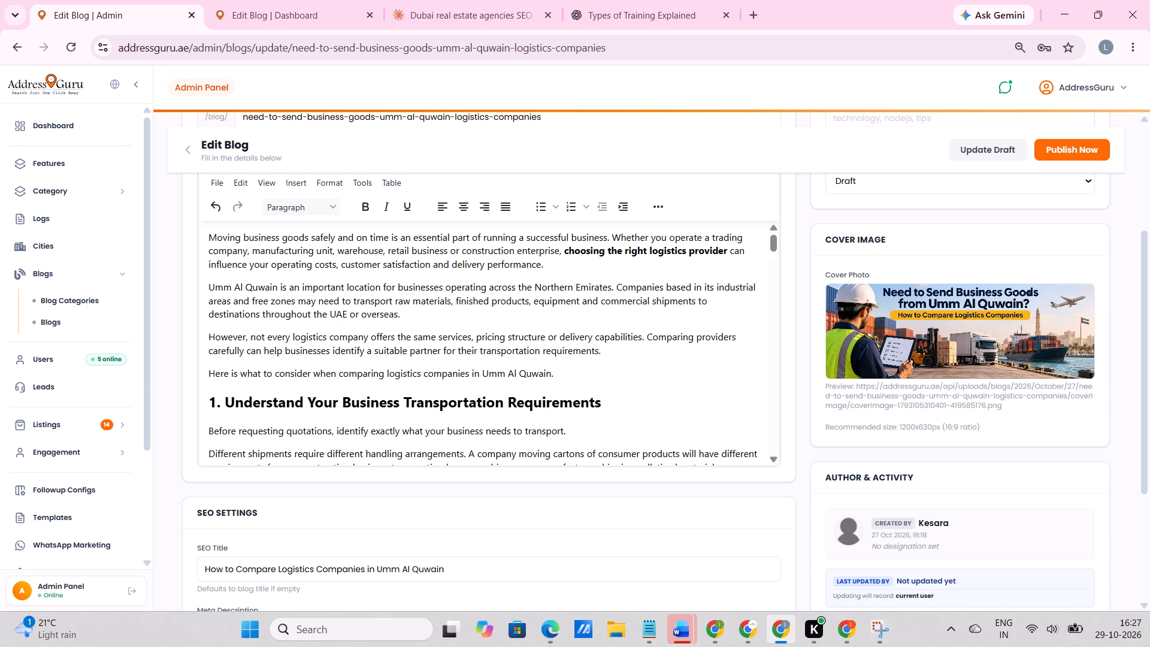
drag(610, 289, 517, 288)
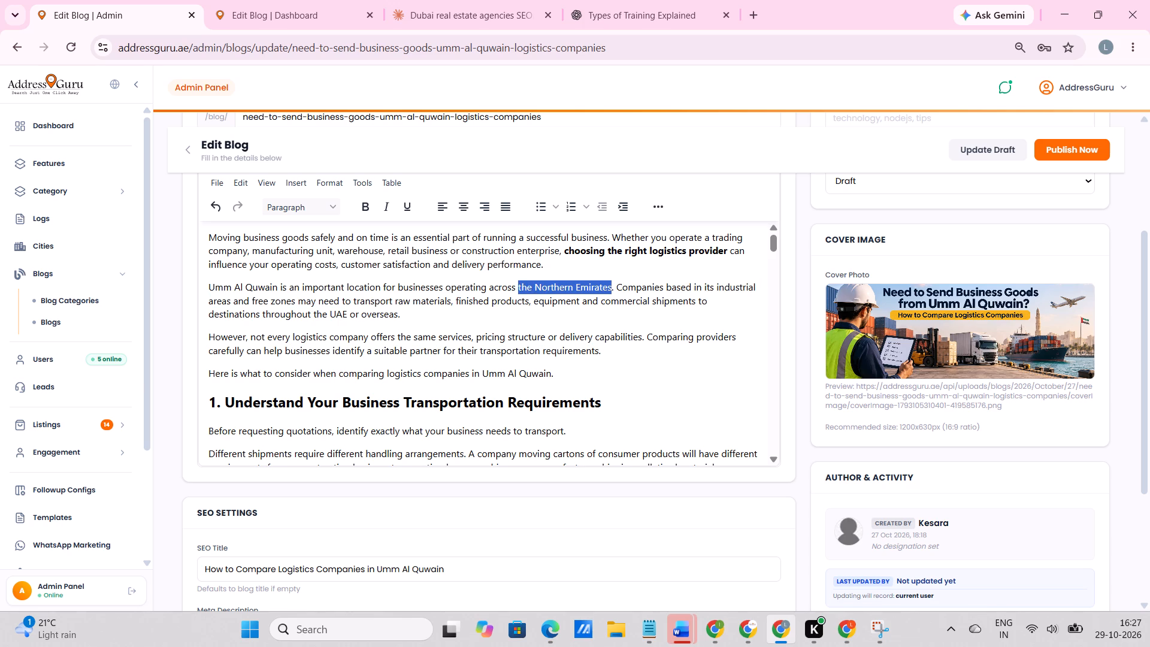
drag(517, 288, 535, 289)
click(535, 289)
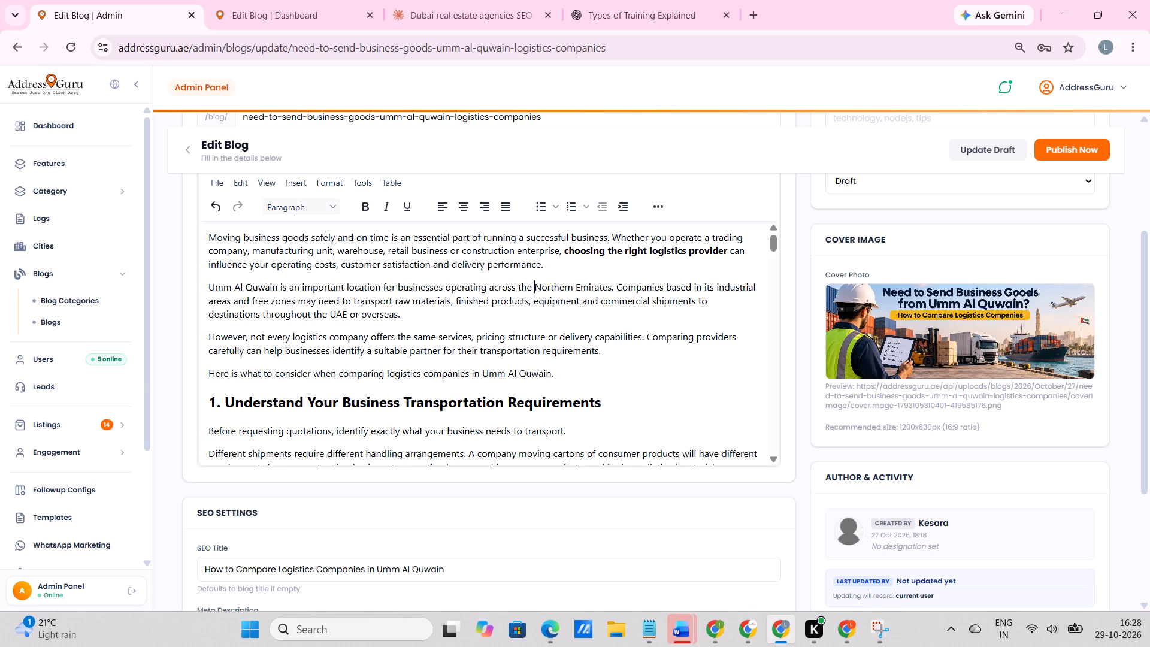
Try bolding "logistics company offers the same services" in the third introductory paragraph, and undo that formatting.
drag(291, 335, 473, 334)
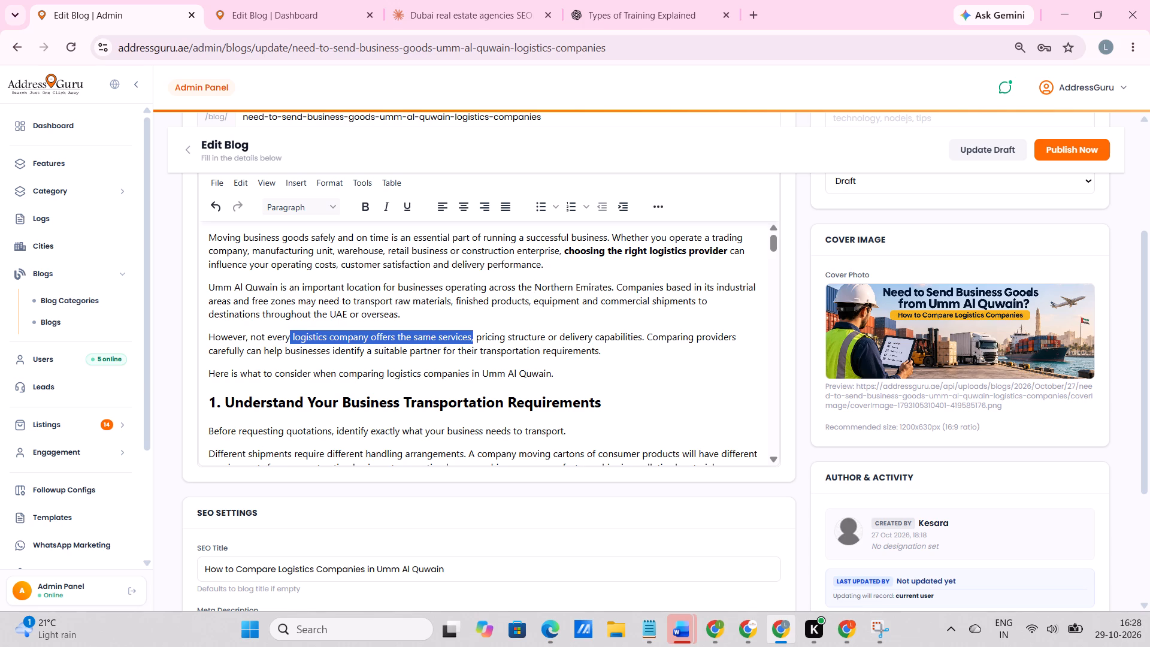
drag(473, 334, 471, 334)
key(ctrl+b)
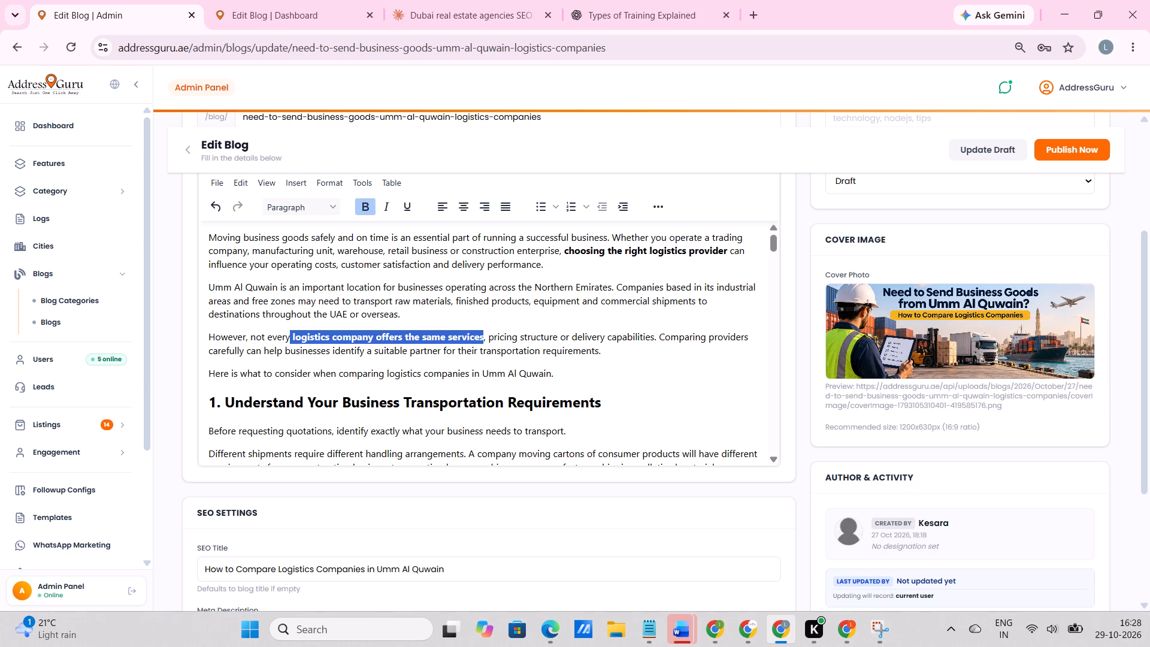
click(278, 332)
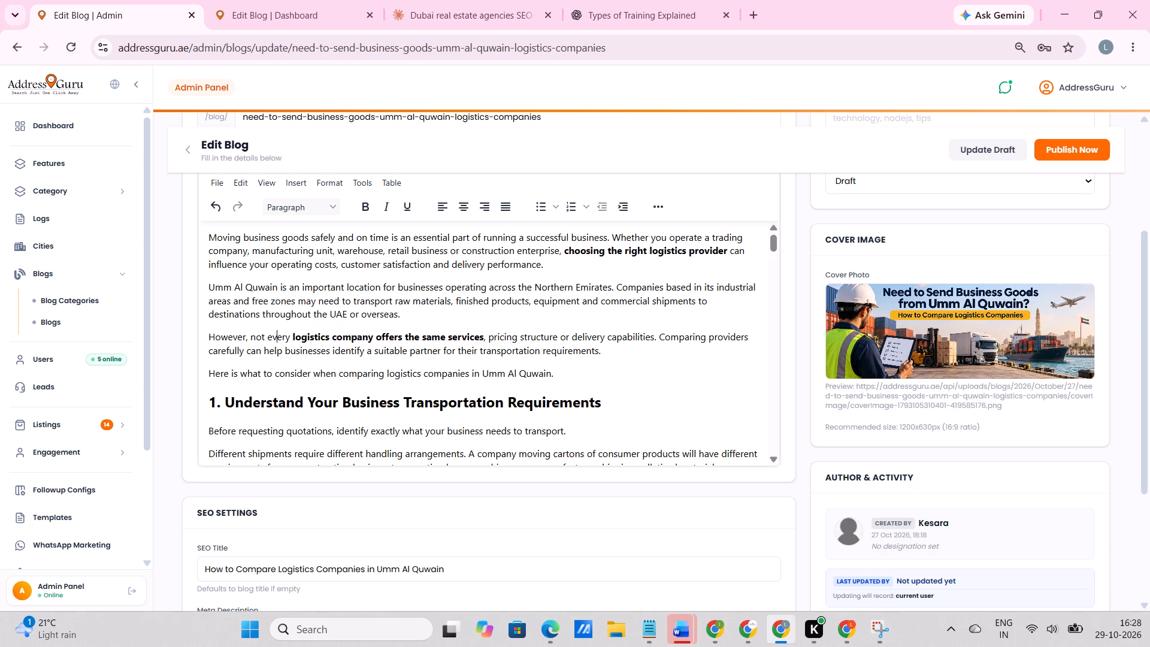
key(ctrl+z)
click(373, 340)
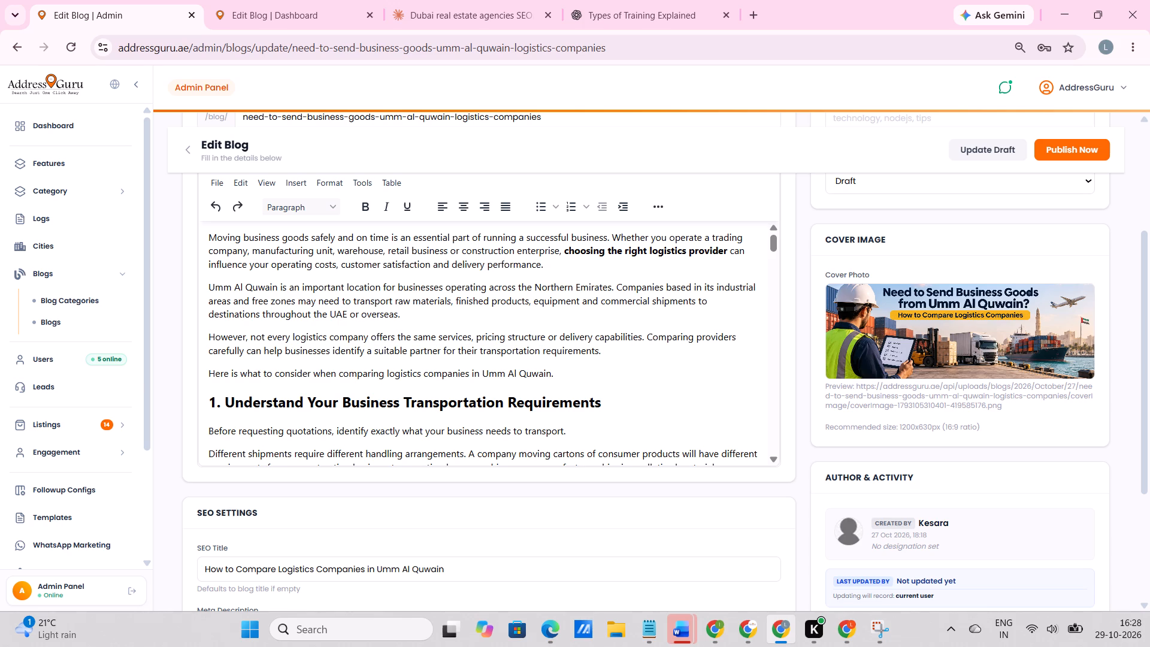
Bold the phrase "Comparing providers carefully" in the third introductory paragraph.
drag(649, 338, 666, 347)
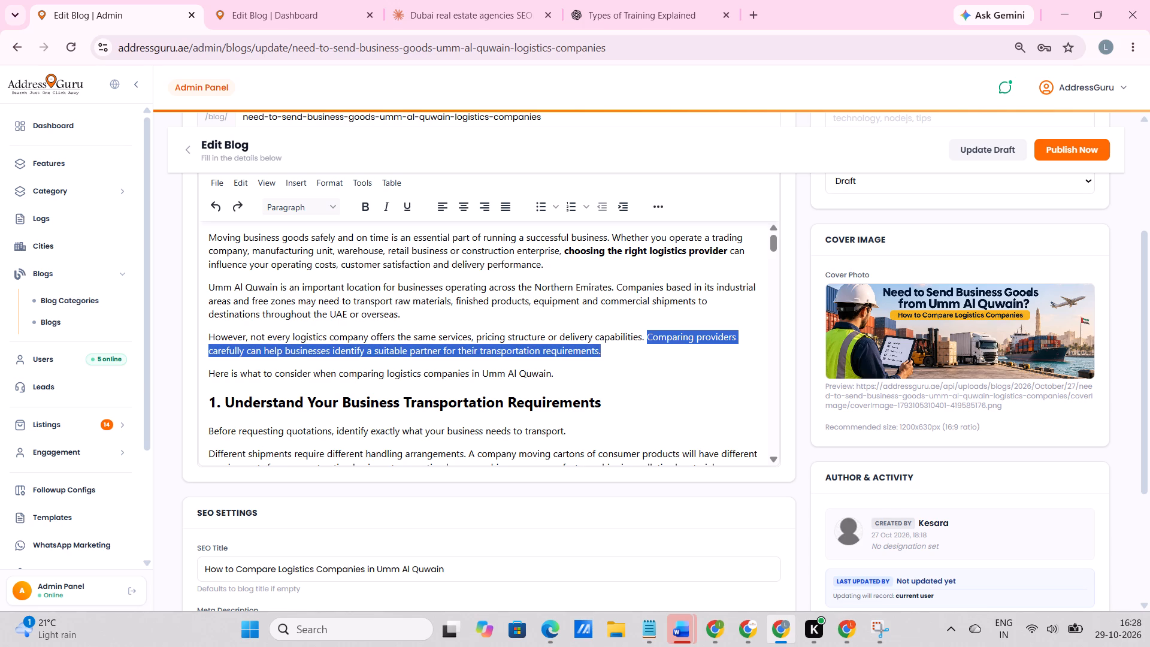
drag(666, 347, 247, 353)
key(ctrl+b)
click(304, 347)
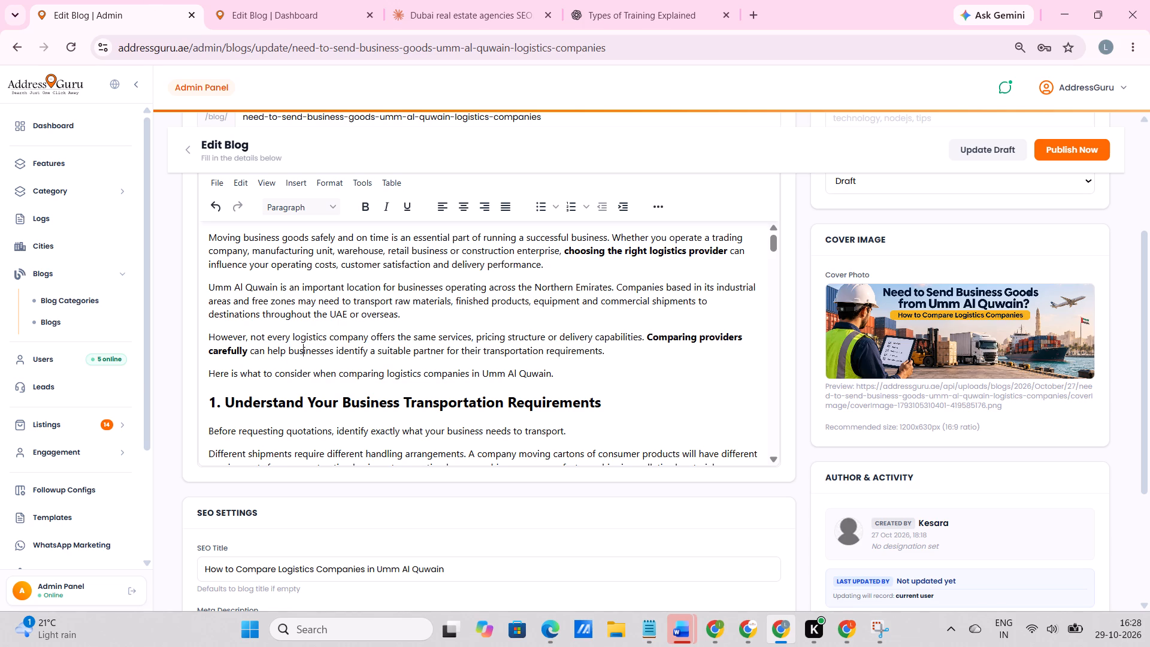
Bold "identify exactly what your business needs to transport." in the first sentence under heading 1.
scroll(450, 374, down, 1)
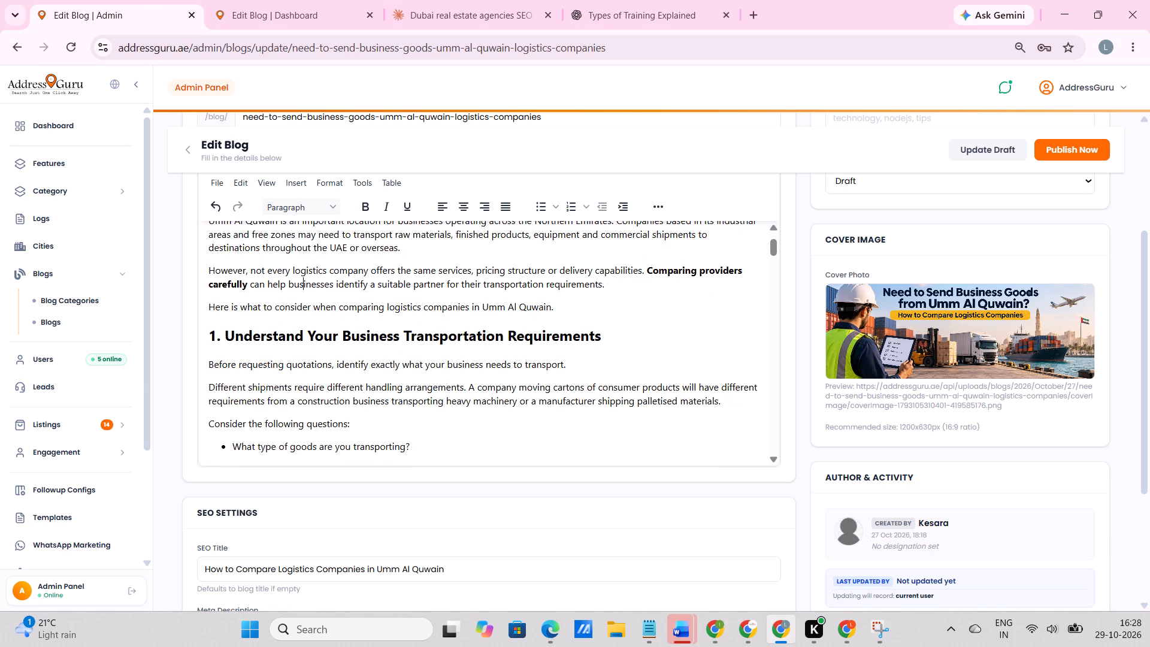
scroll(421, 340, down, 1)
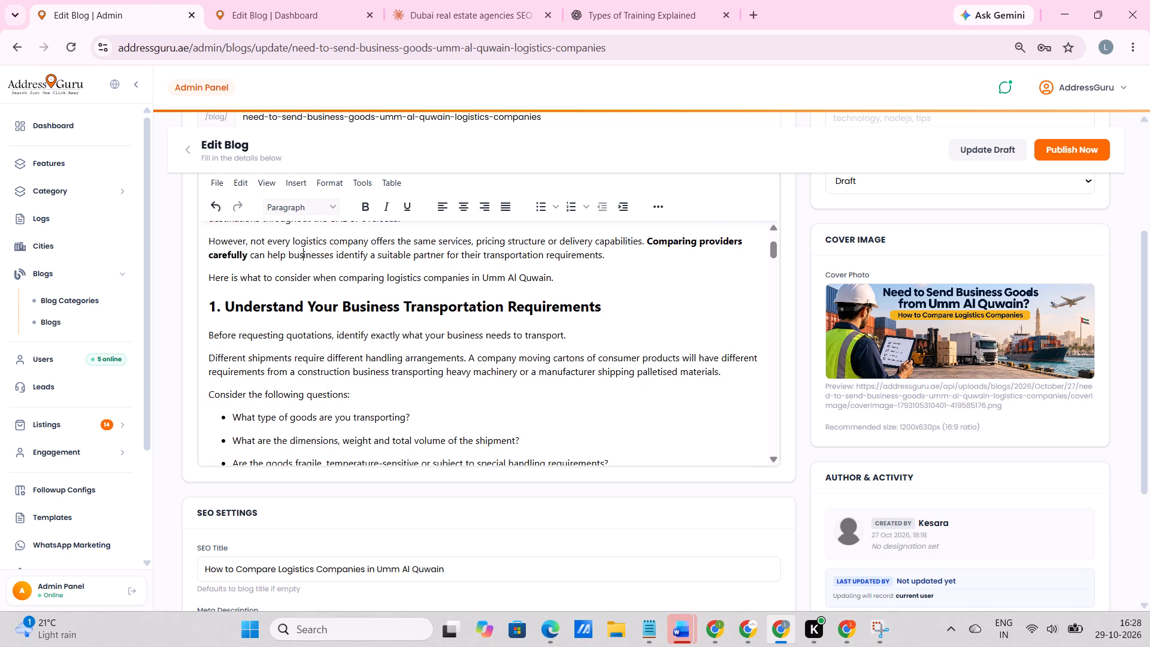
drag(335, 330, 469, 328)
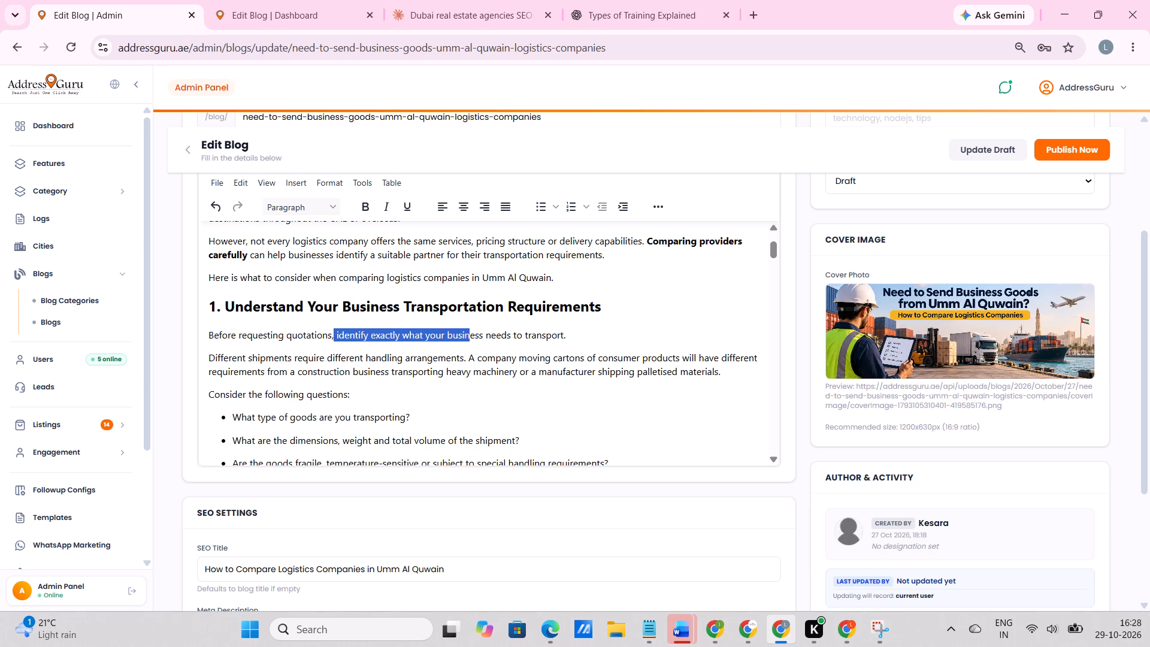
drag(469, 328, 516, 330)
drag(516, 330, 592, 335)
key(ctrl+b)
click(586, 348)
Format the line "Consider the following questions:" in section 1 as Heading 3.
scroll(577, 354, down, 1)
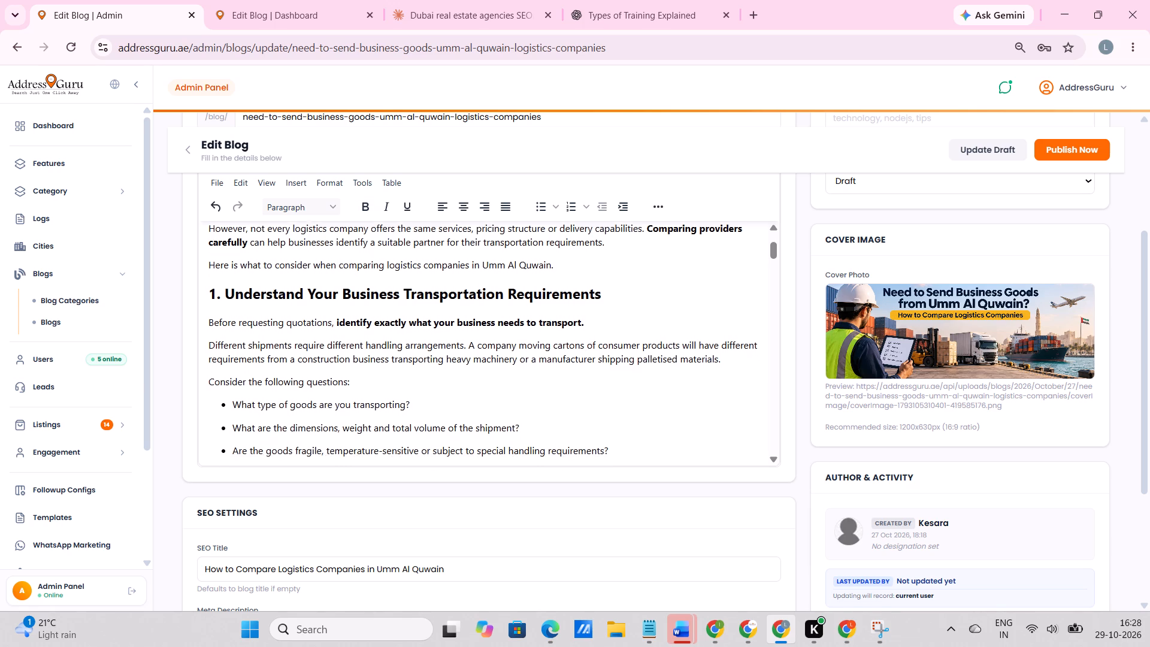
scroll(522, 361, down, 1)
scroll(304, 338, down, 1)
click(311, 362)
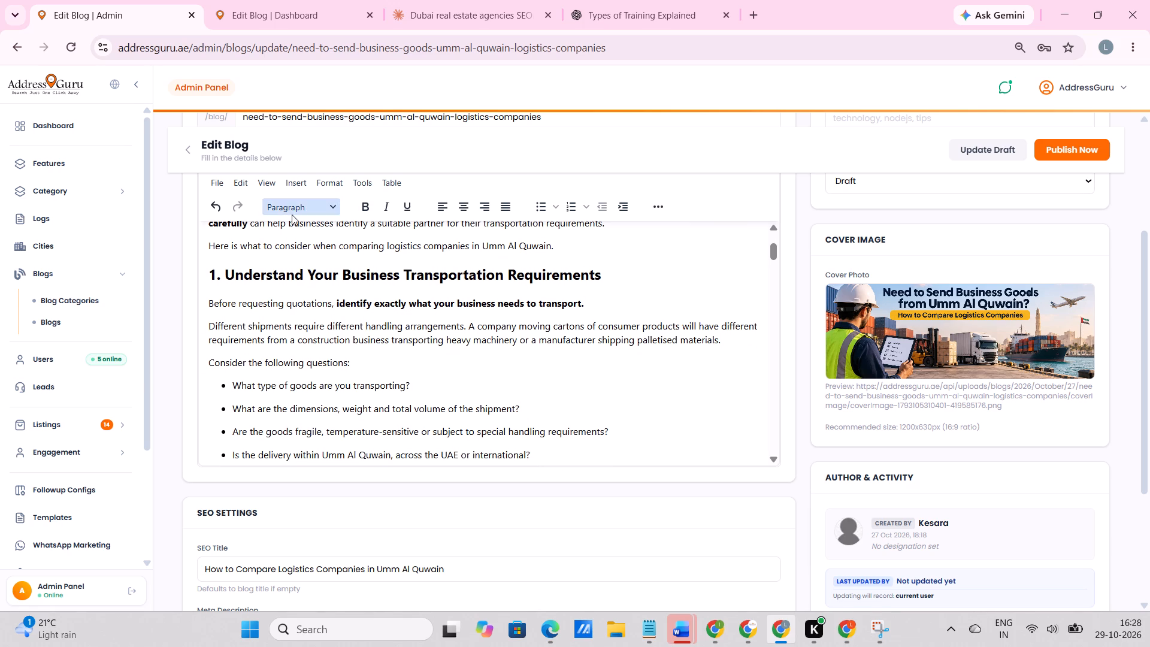
click(292, 214)
click(304, 282)
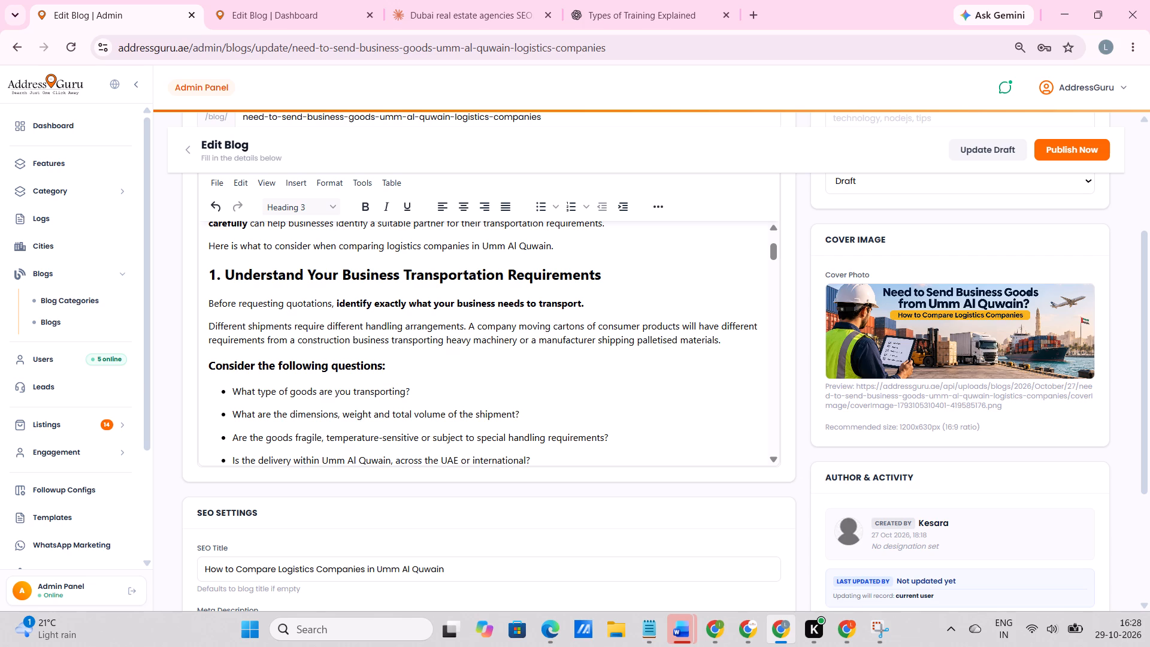
Select the phrase "logistics companies" in the closing paragraph of section 1, below the list of questions.
scroll(287, 337, down, 1)
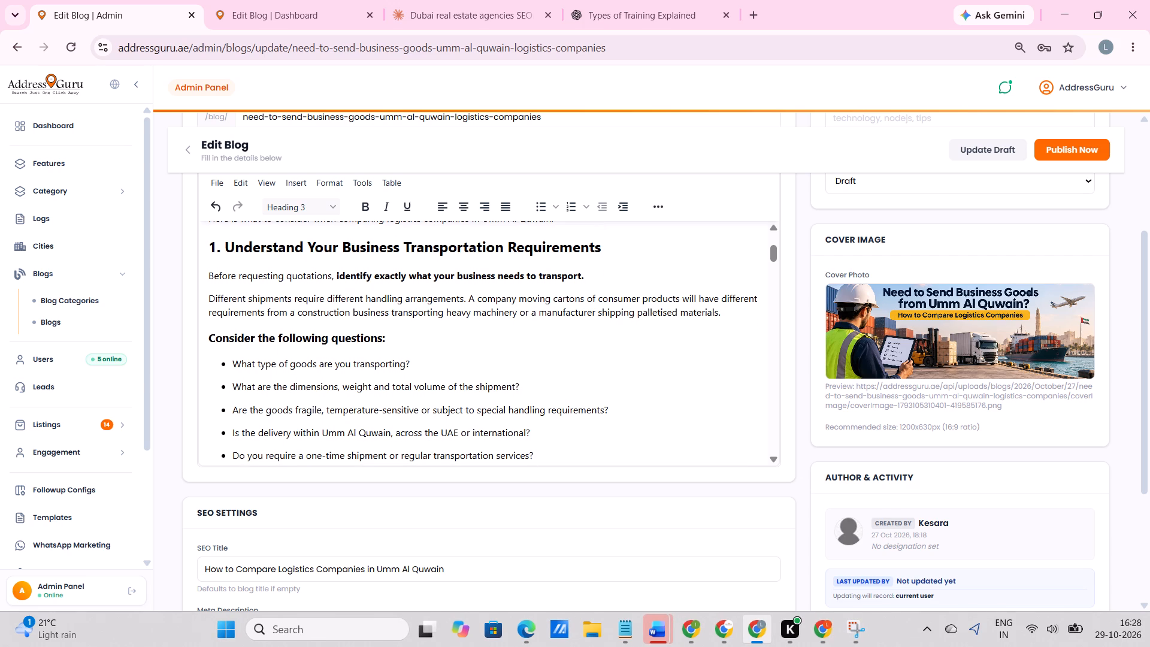
scroll(532, 329, down, 2)
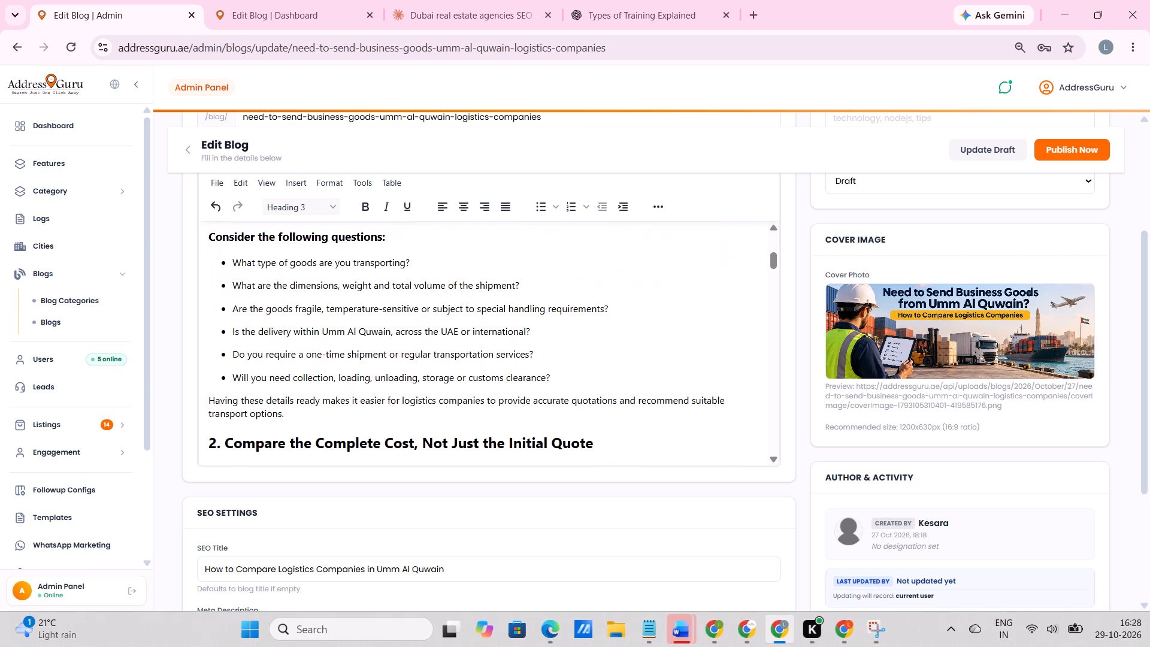
scroll(458, 332, down, 1)
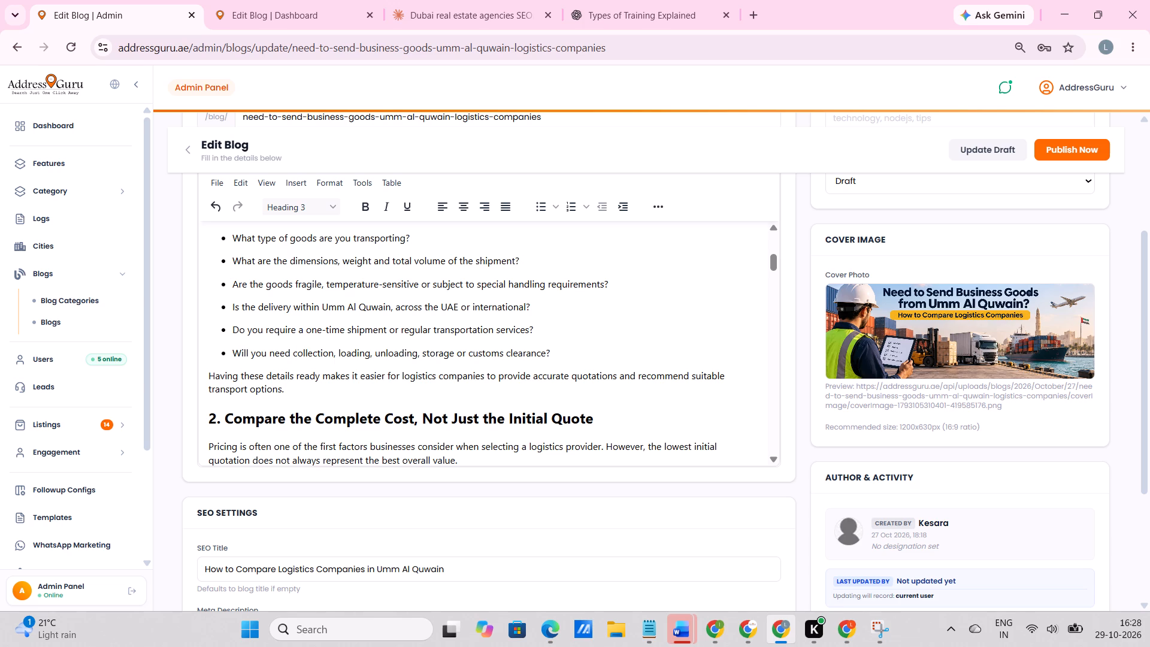
click(361, 379)
drag(402, 374, 467, 370)
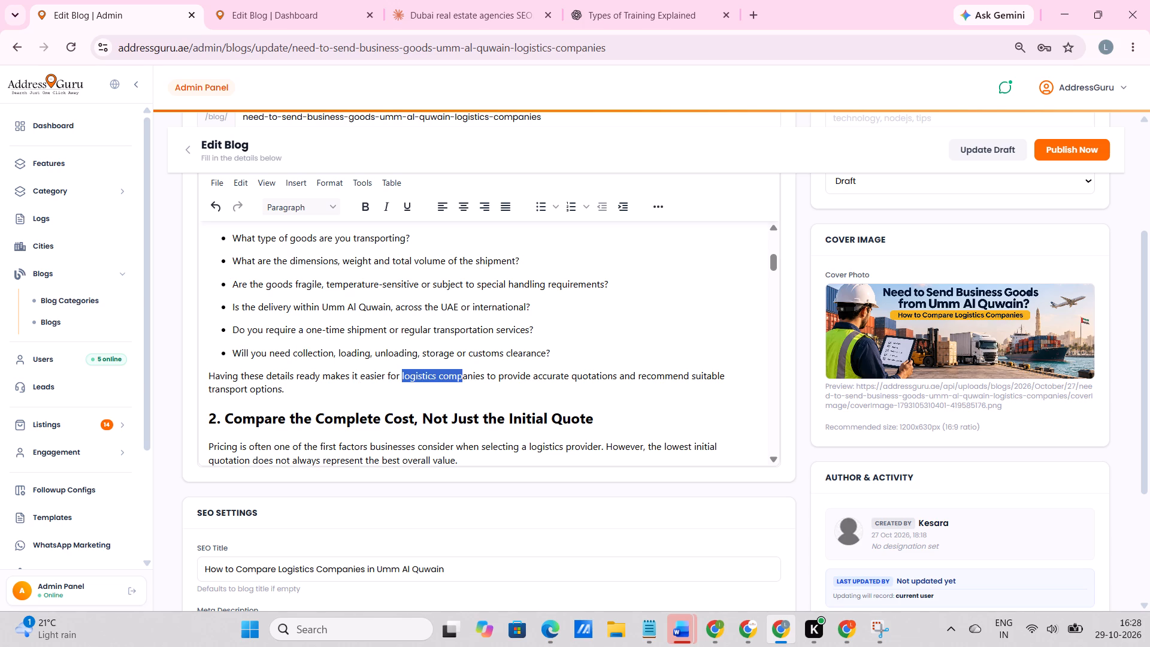
drag(467, 370, 520, 376)
drag(520, 376, 485, 377)
scroll(861, 433, left, 1)
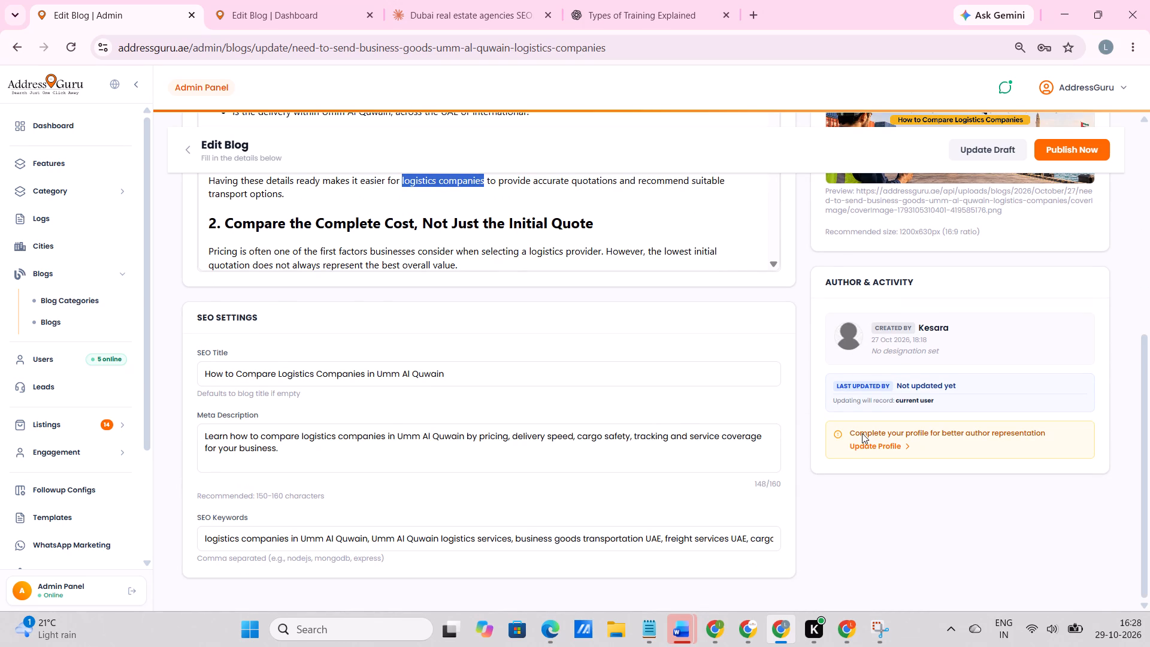
scroll(862, 433, left, 1)
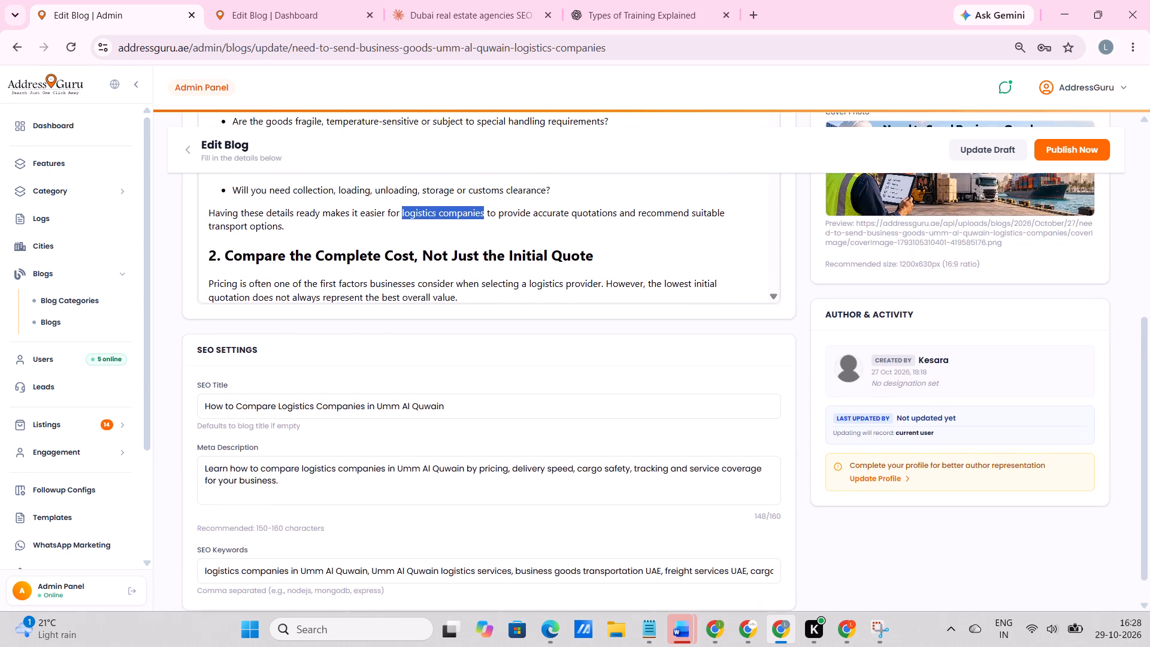
scroll(861, 433, left, 1)
Switch to the other browser window and examine the AddressGuru Sharjah automobile page's article text, links, pricing table and FAQs.
click(747, 630)
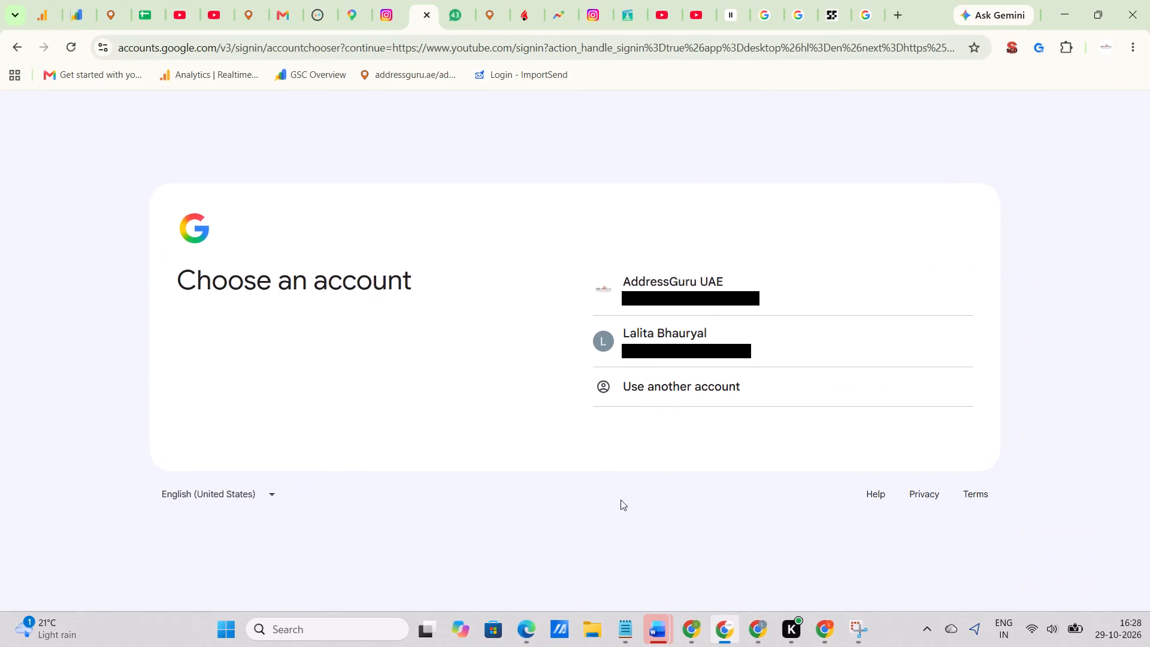
click(253, 0)
scroll(487, 388, down, 7)
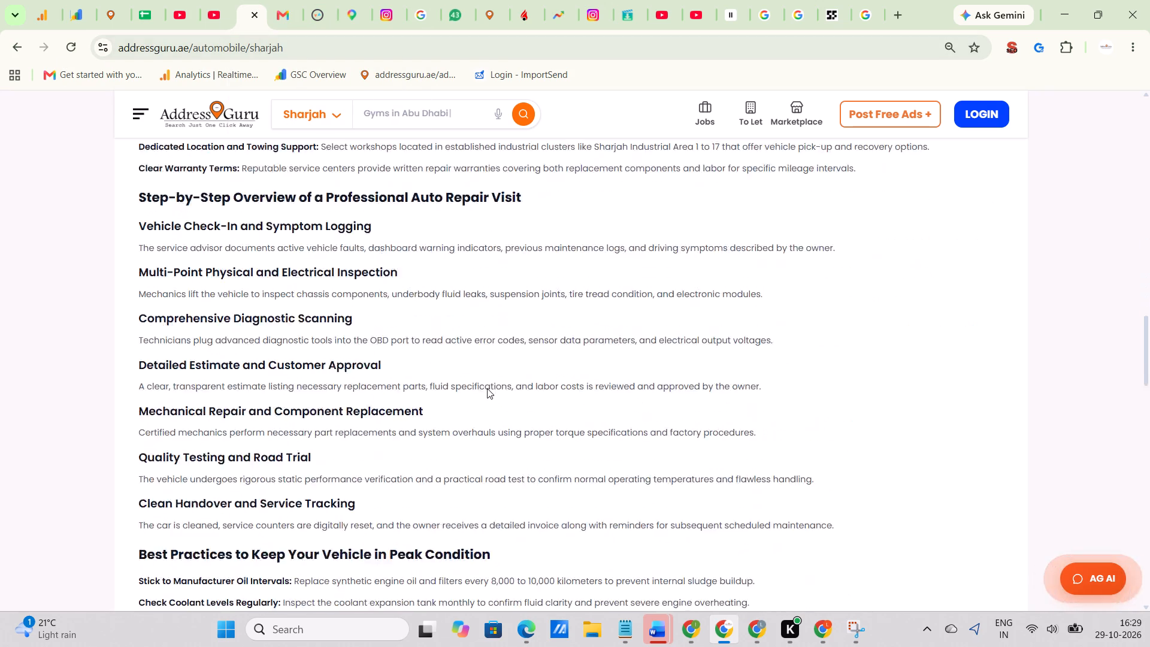
scroll(487, 388, down, 3)
scroll(486, 386, up, 2)
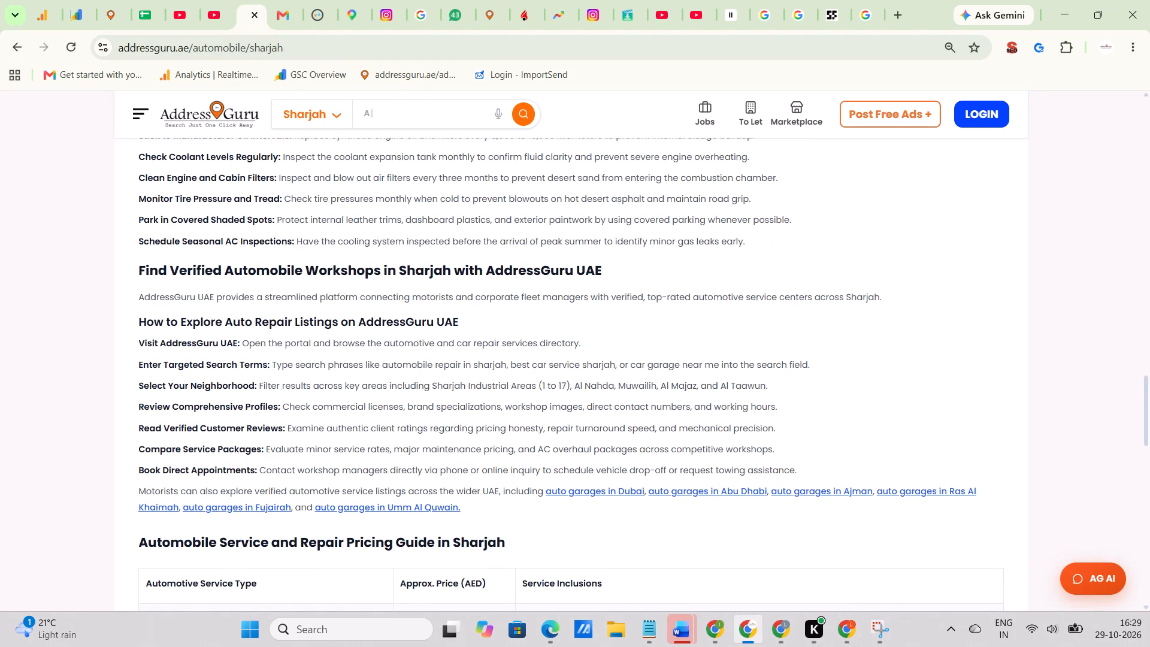
scroll(486, 386, down, 4)
scroll(486, 385, up, 1)
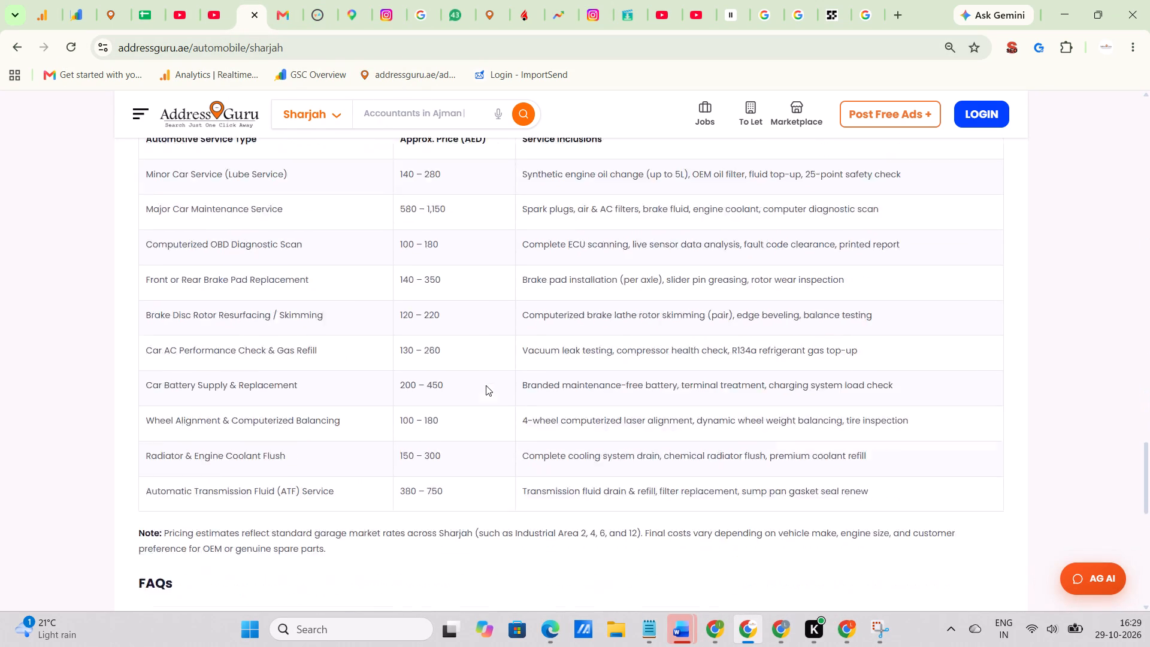
scroll(486, 385, up, 1)
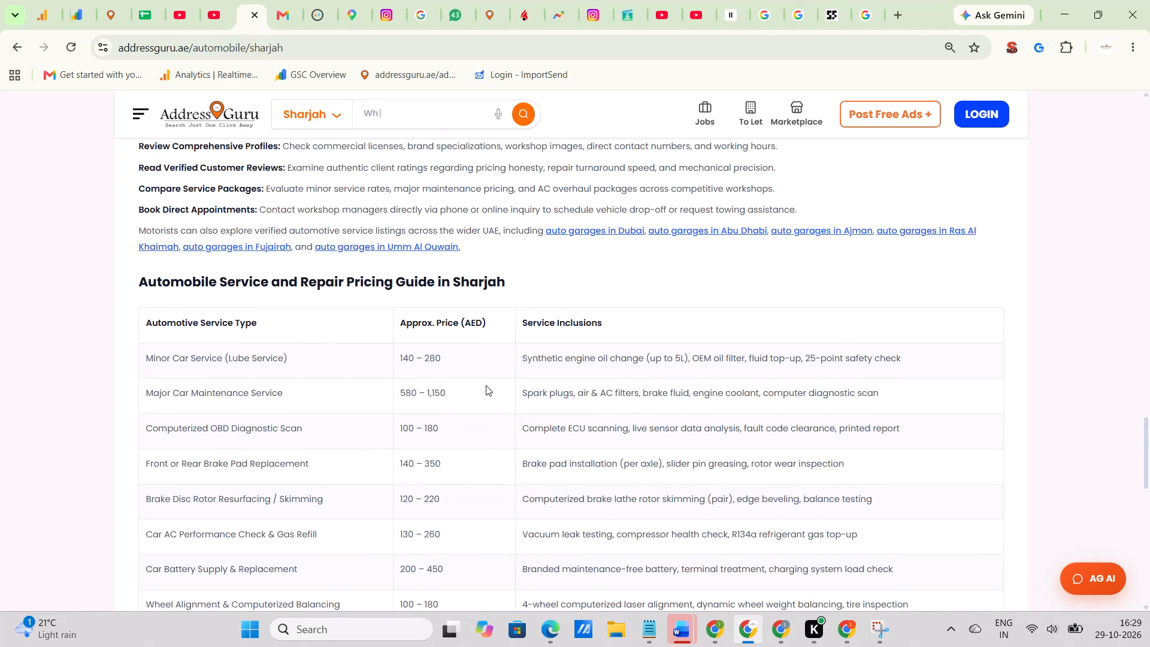
scroll(486, 385, down, 6)
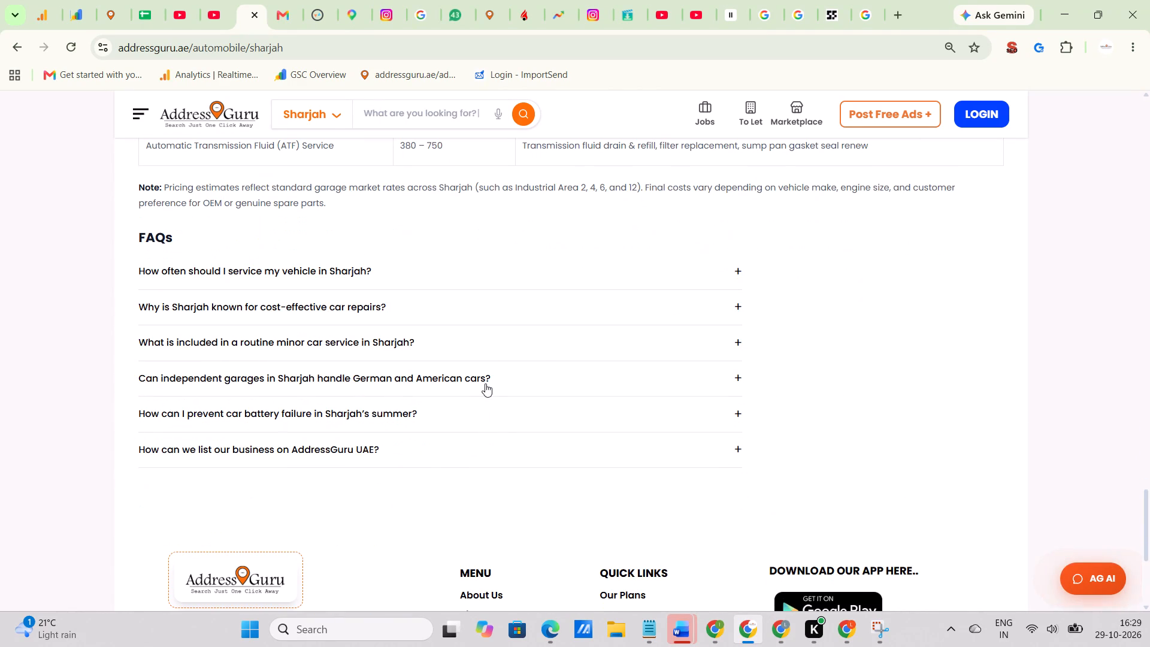
Open AddressGuru's Logistics Companies category for Umm Al Quwain and copy the page's URL.
click(13, 53)
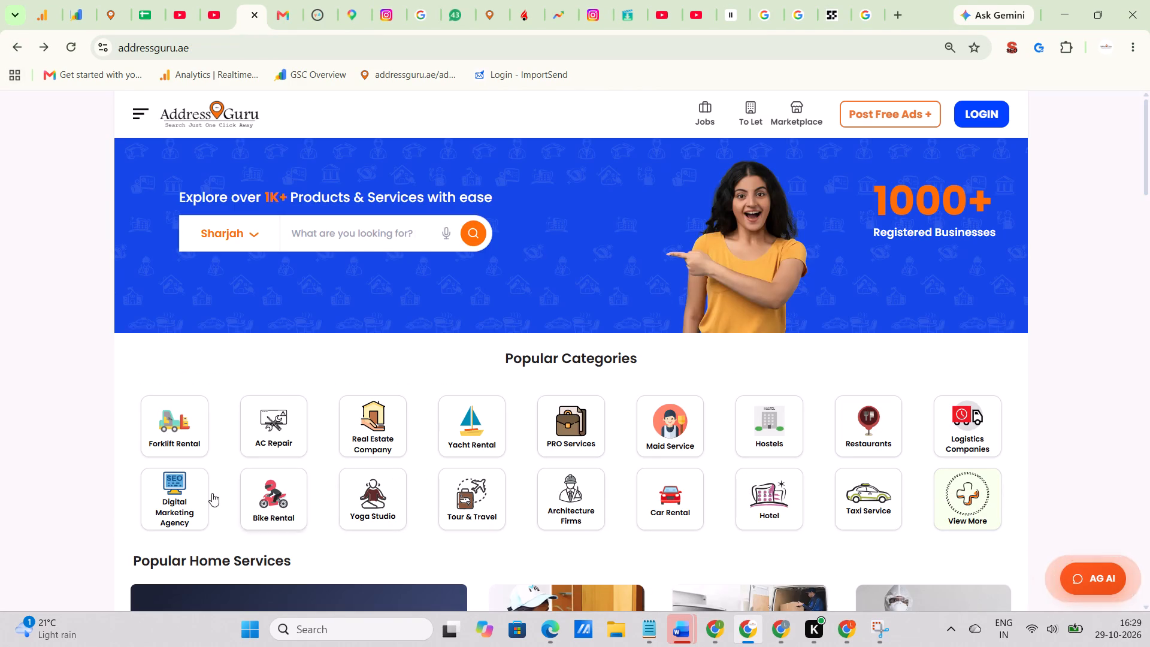
click(958, 439)
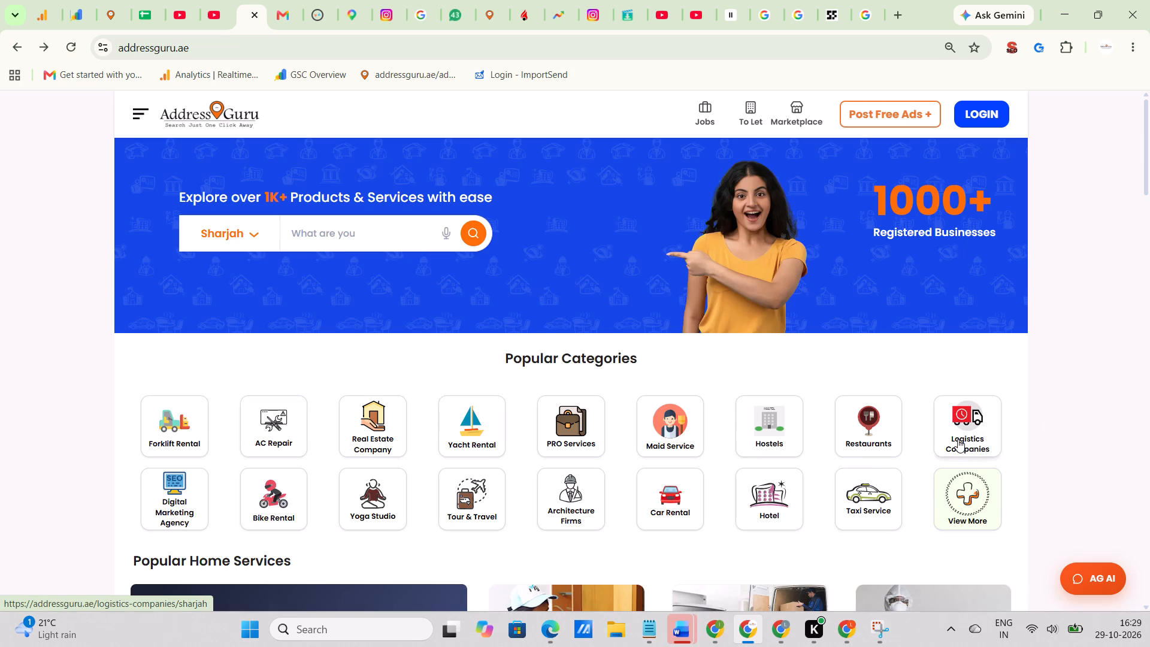
click(320, 113)
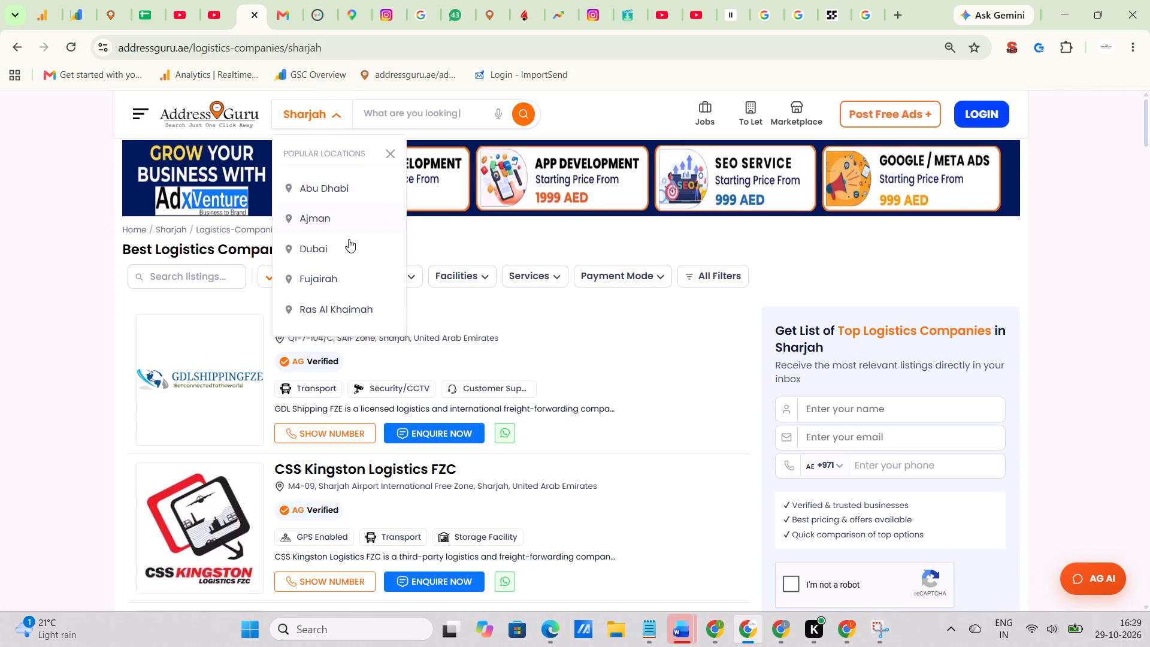
scroll(349, 296, down, 4)
click(351, 310)
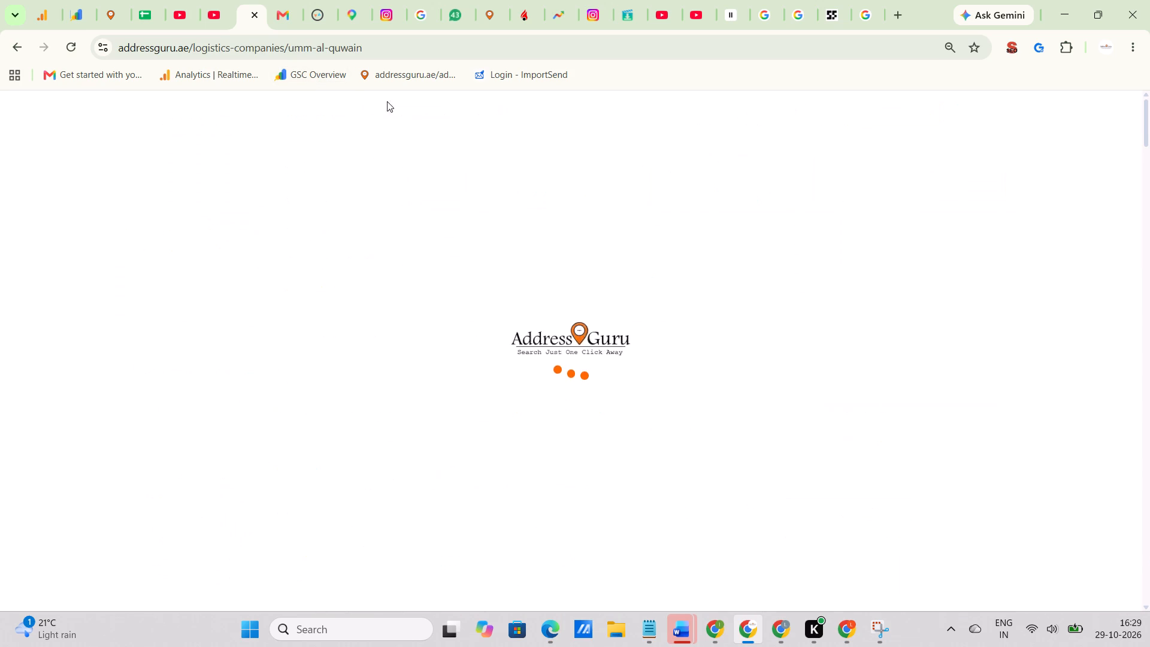
click(421, 48)
click(431, 49)
key(ctrl+a)
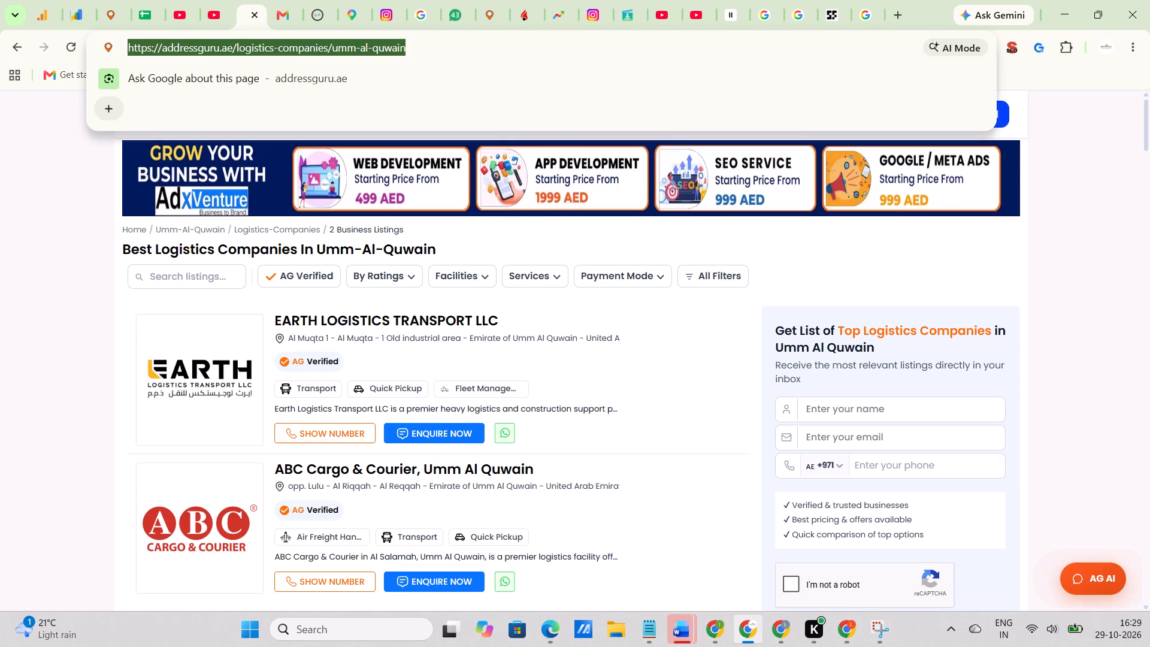
key(ctrl+c)
click(1057, 7)
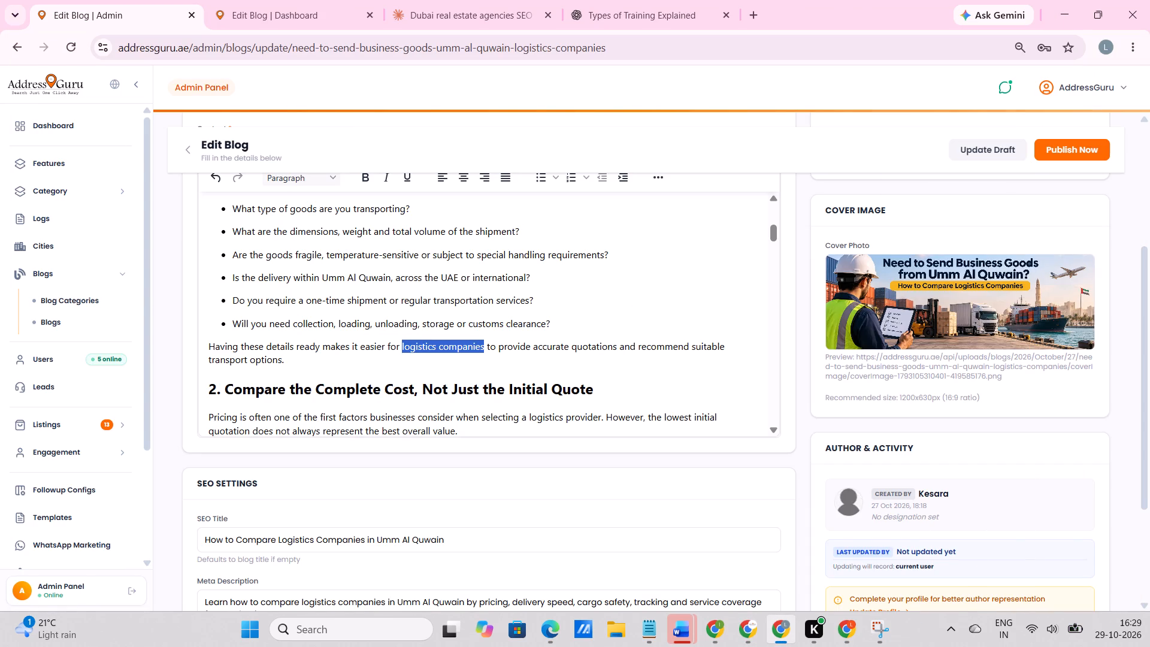
scroll(579, 248, up, 1)
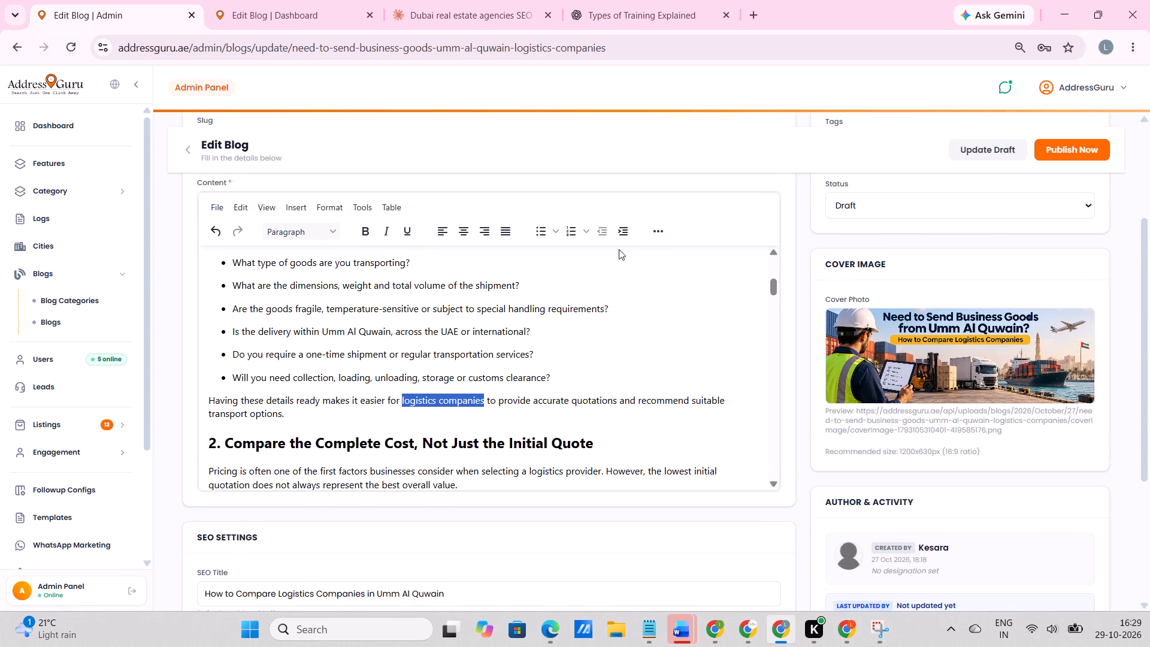
right_click(462, 391)
click(507, 414)
click(504, 405)
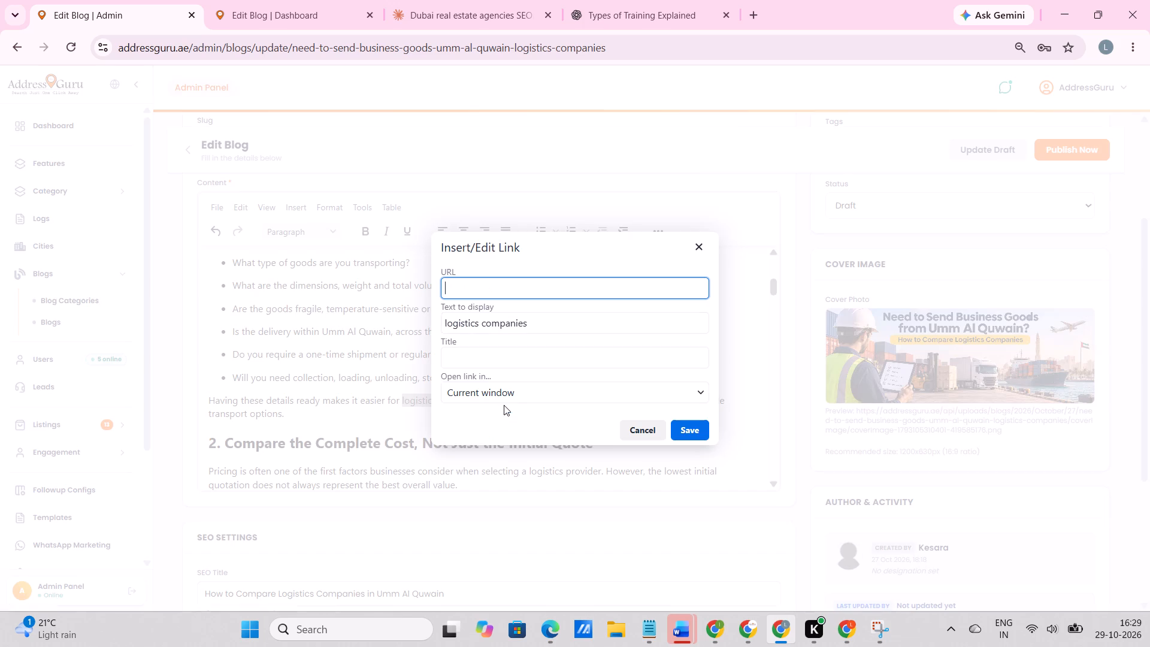
key(ctrl+v)
click(565, 392)
click(579, 436)
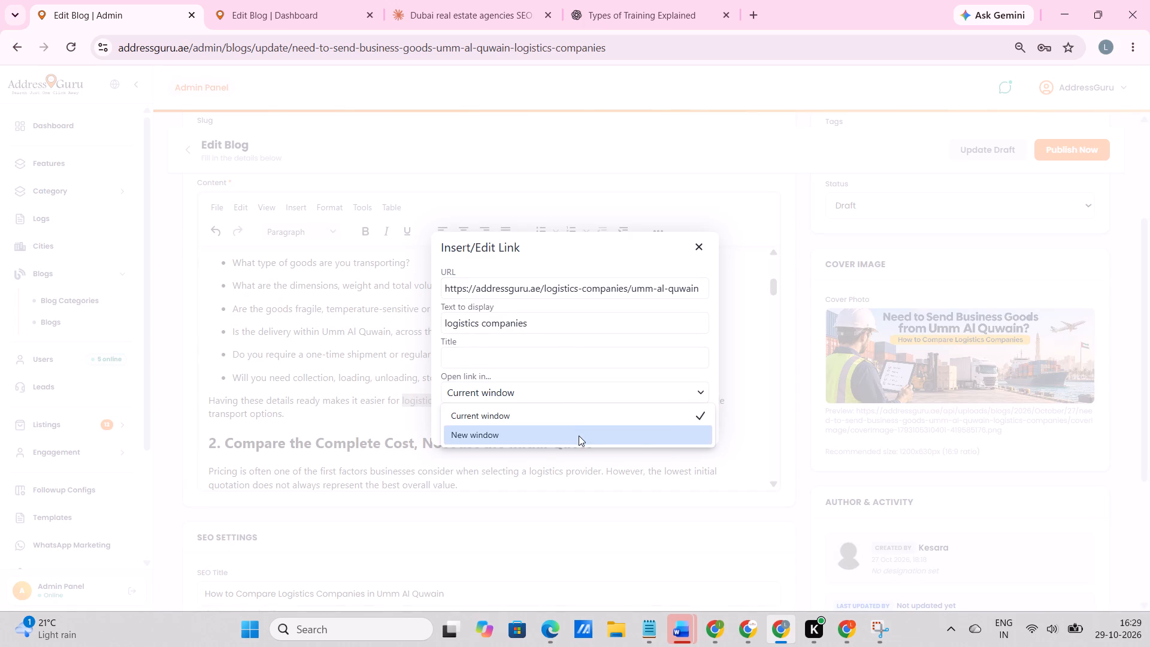
click(692, 426)
click(532, 410)
Review the formatting and link in the blog's introduction, section 1 and the start of section 2.
scroll(532, 410, down, 1)
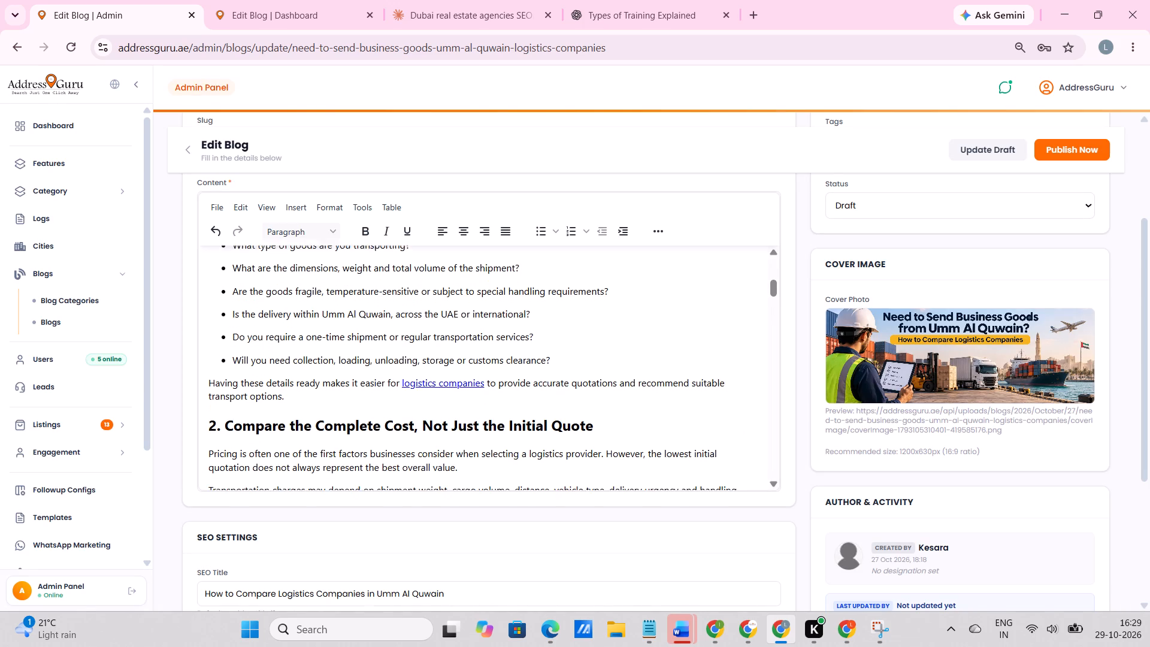
scroll(532, 410, down, 2)
scroll(532, 410, up, 5)
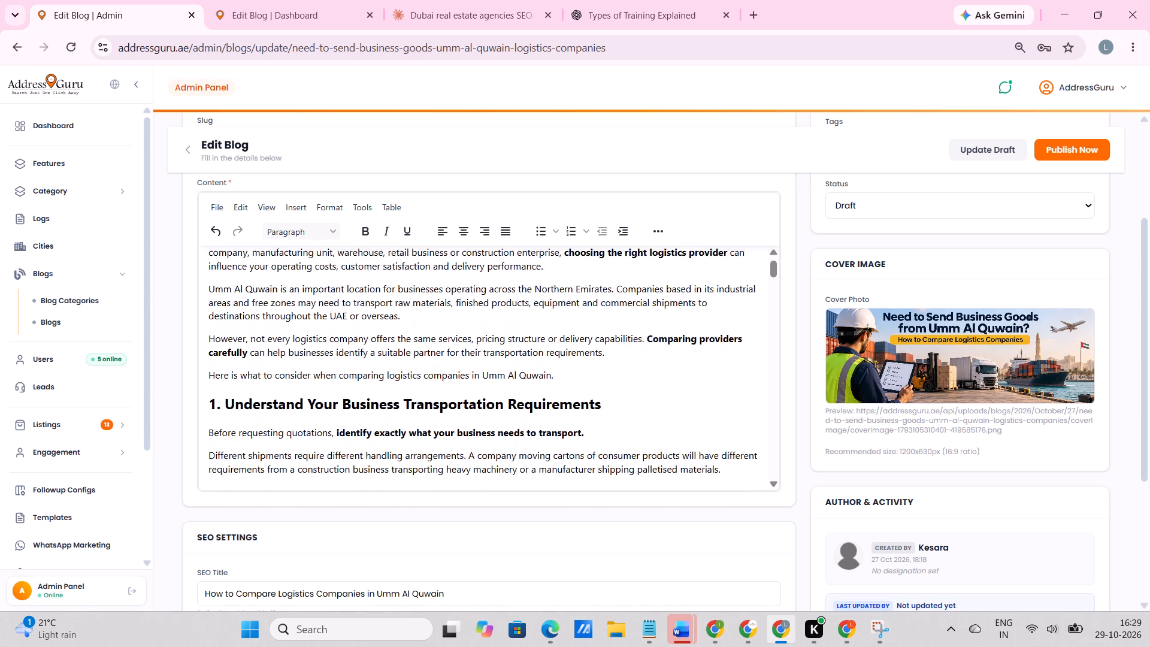
scroll(530, 410, up, 1)
scroll(530, 410, down, 4)
scroll(530, 410, up, 1)
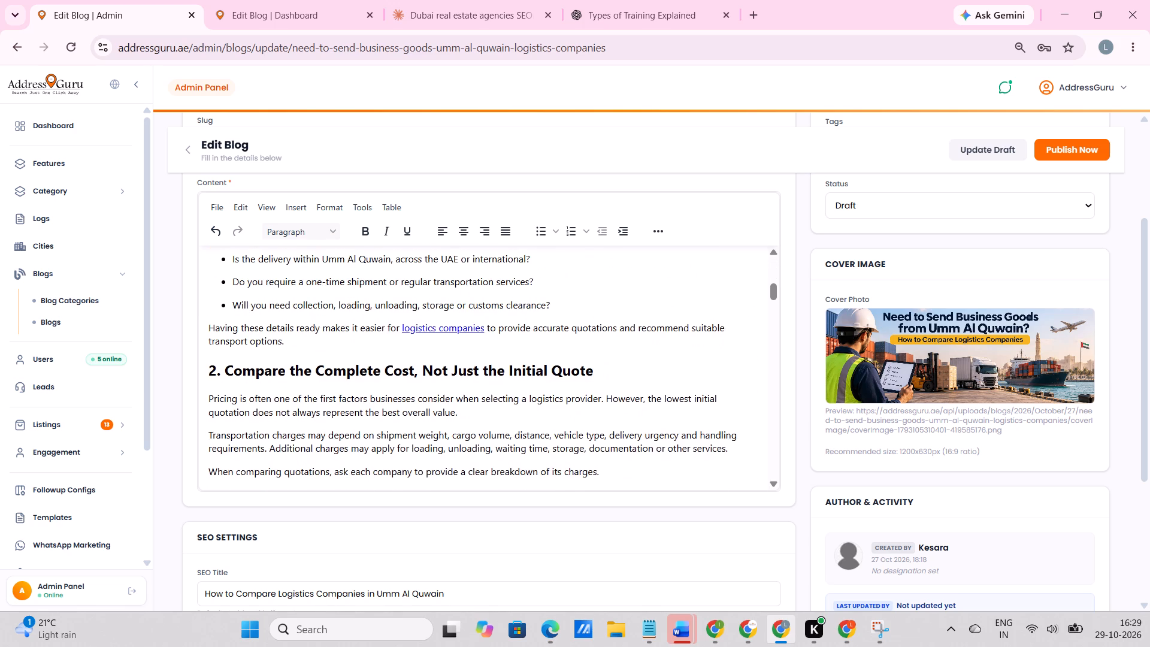
scroll(529, 410, up, 1)
scroll(411, 374, up, 2)
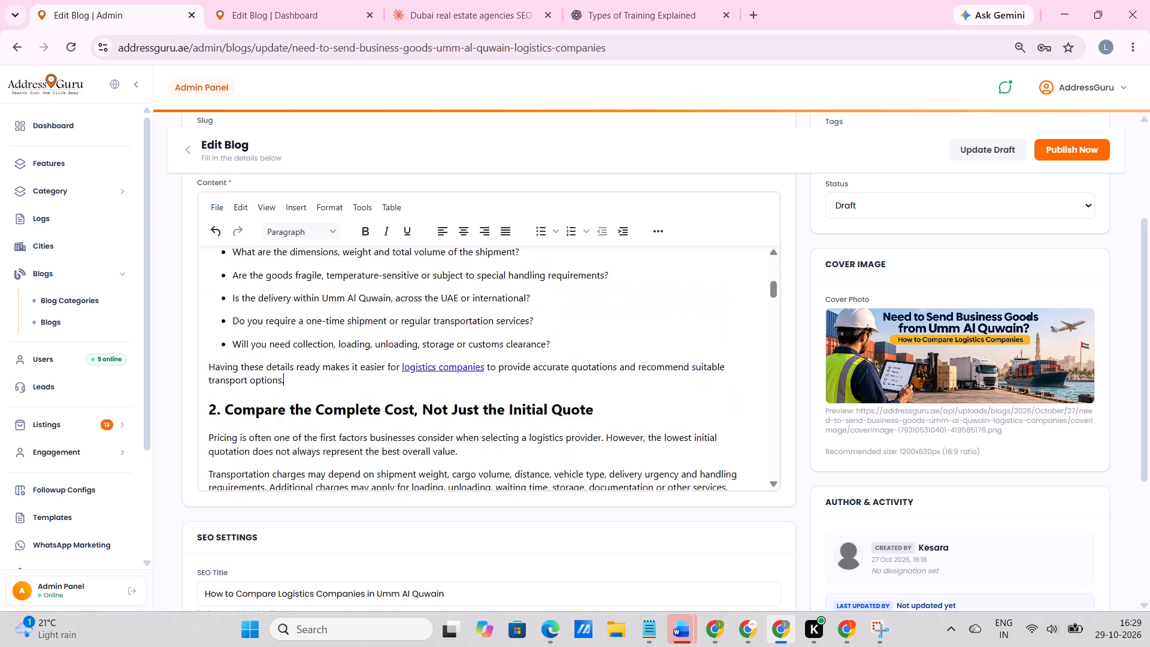
scroll(411, 374, up, 1)
scroll(411, 374, down, 1)
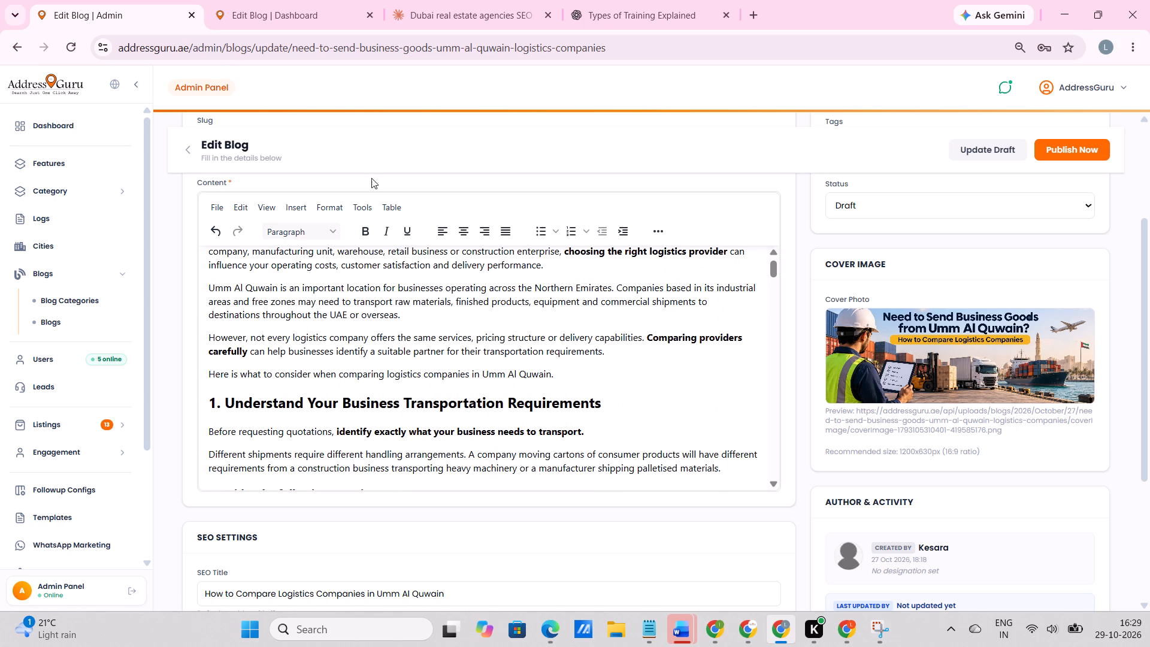
Format the line "Check whether the quotation includes:" in section 2 as Heading 3.
scroll(342, 350, down, 3)
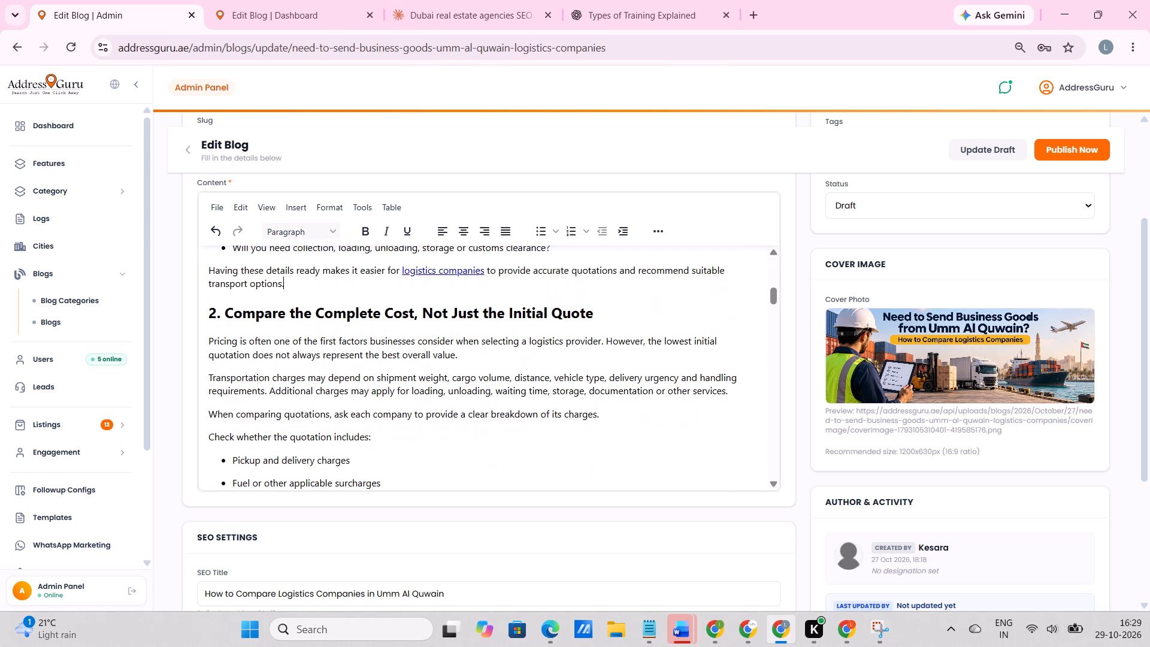
scroll(346, 341, down, 3)
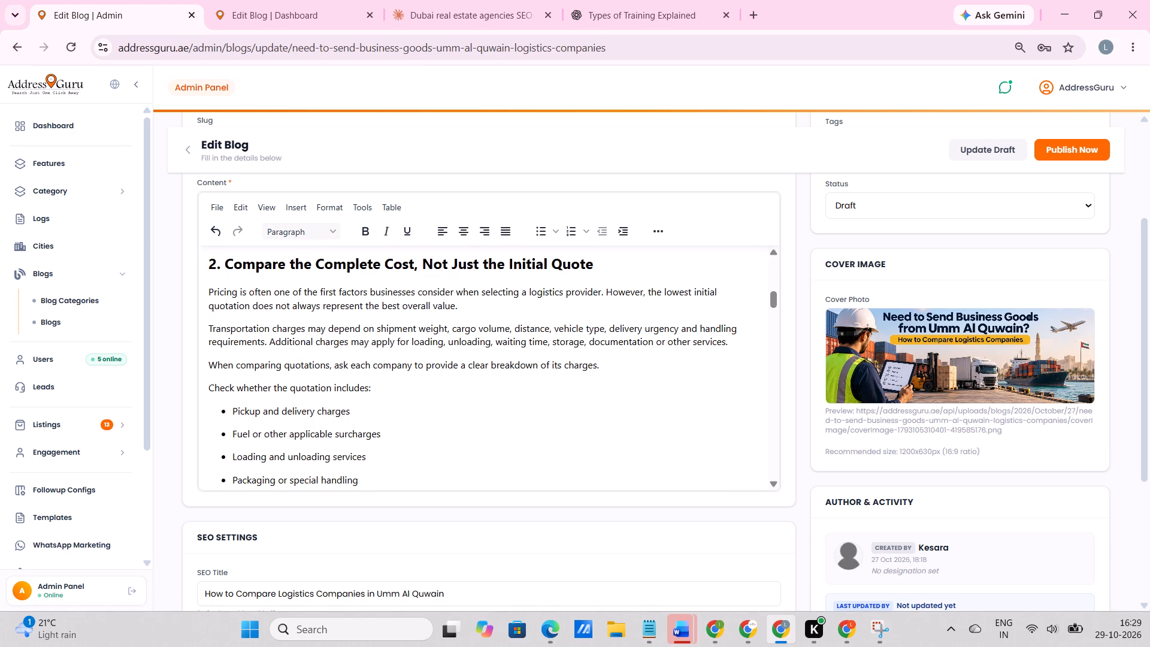
click(313, 383)
click(302, 241)
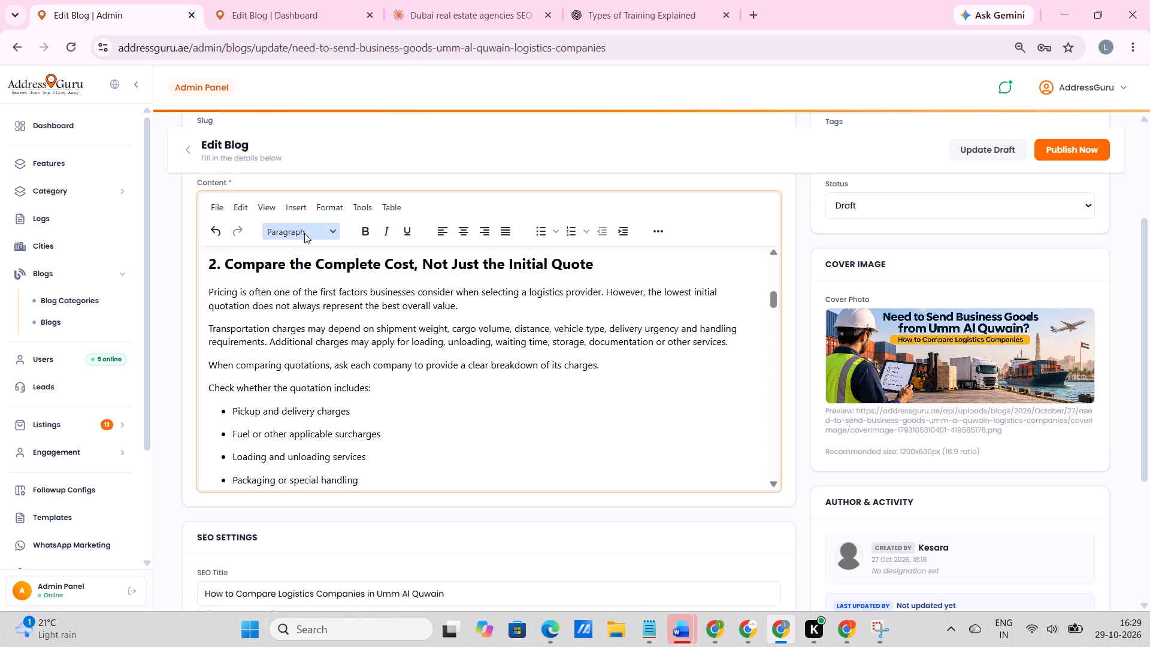
click(304, 233)
click(326, 312)
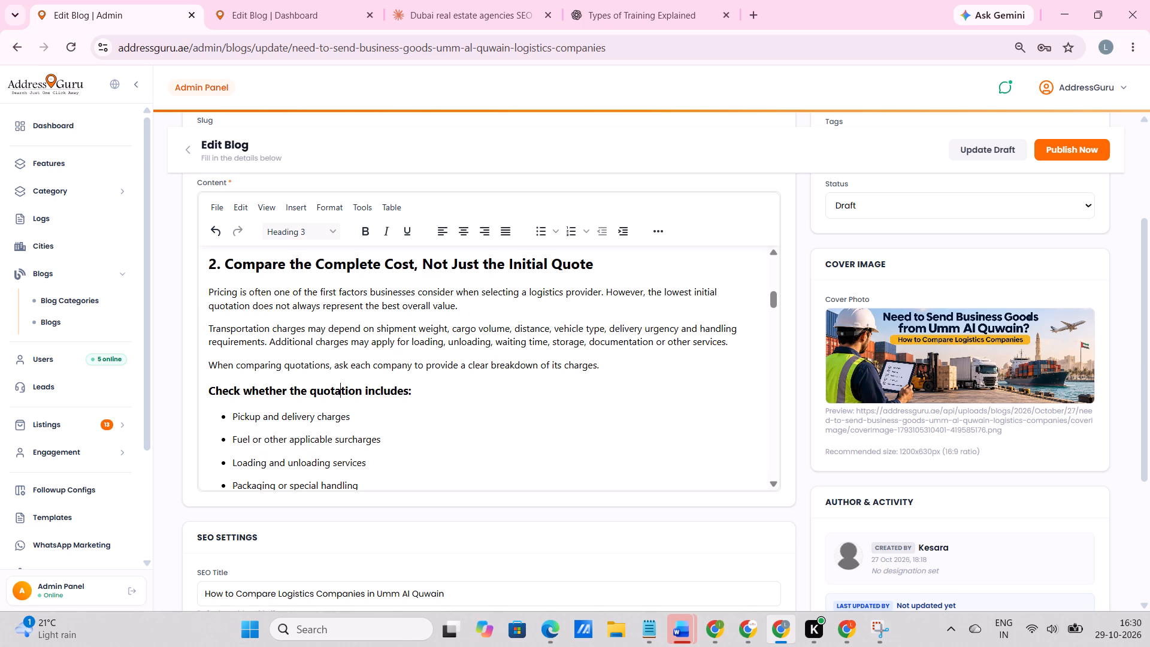
Bold the phrase "Transportation charges may depend on" in section 2's second paragraph.
drag(377, 331, 208, 334)
key(ctrl+b)
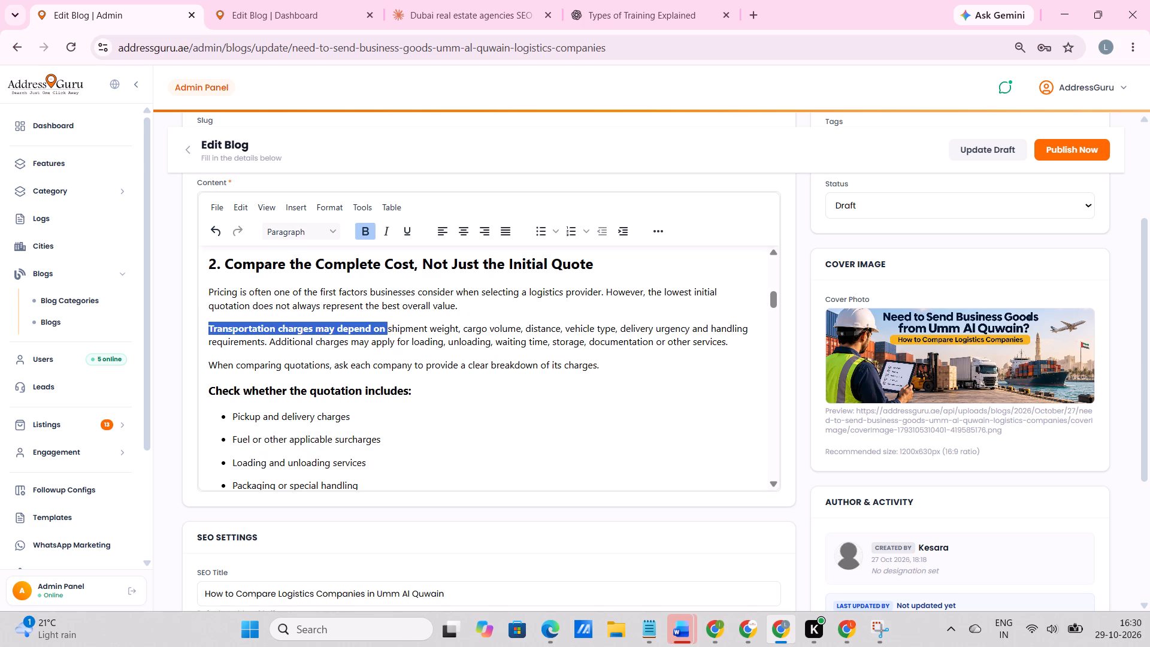
click(340, 349)
Bold the phrase "Request quotations based on" in the paragraph following section 2's quotation checklist.
scroll(344, 343, down, 2)
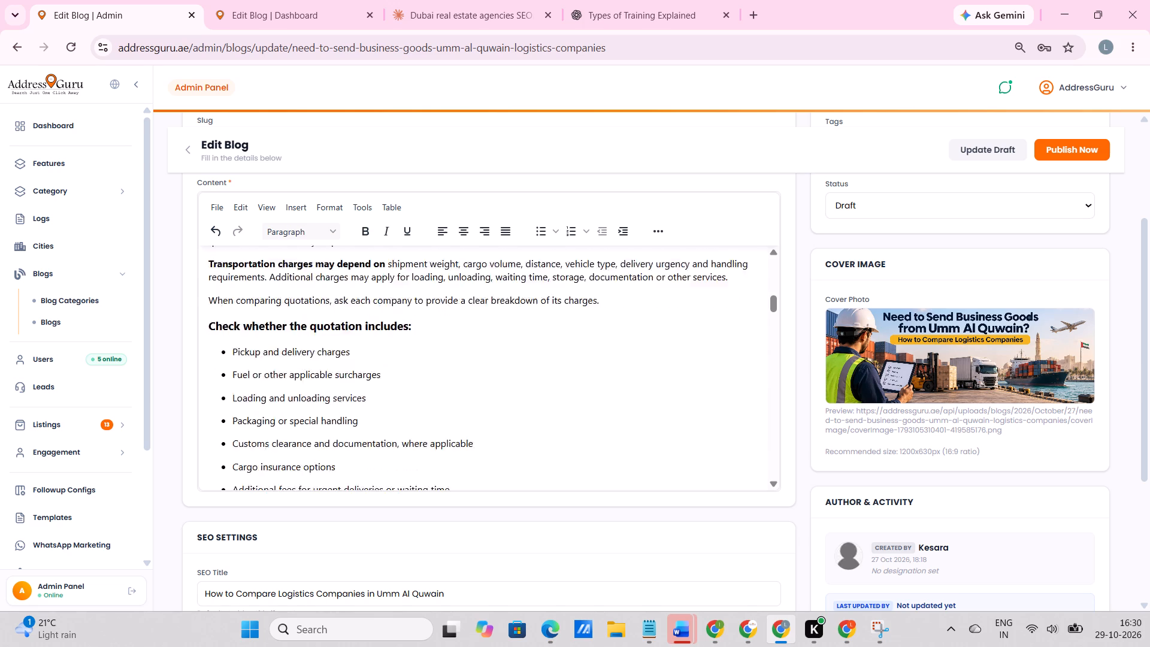
scroll(344, 340, down, 3)
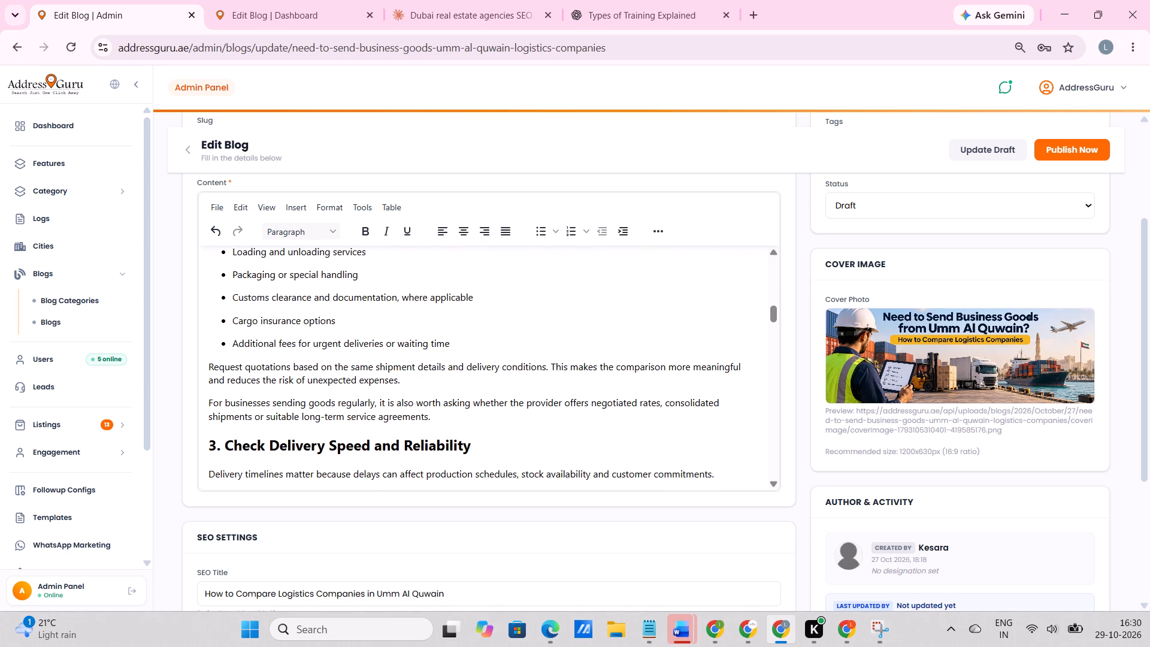
drag(291, 364, 267, 367)
drag(335, 367, 198, 363)
key(ctrl+b)
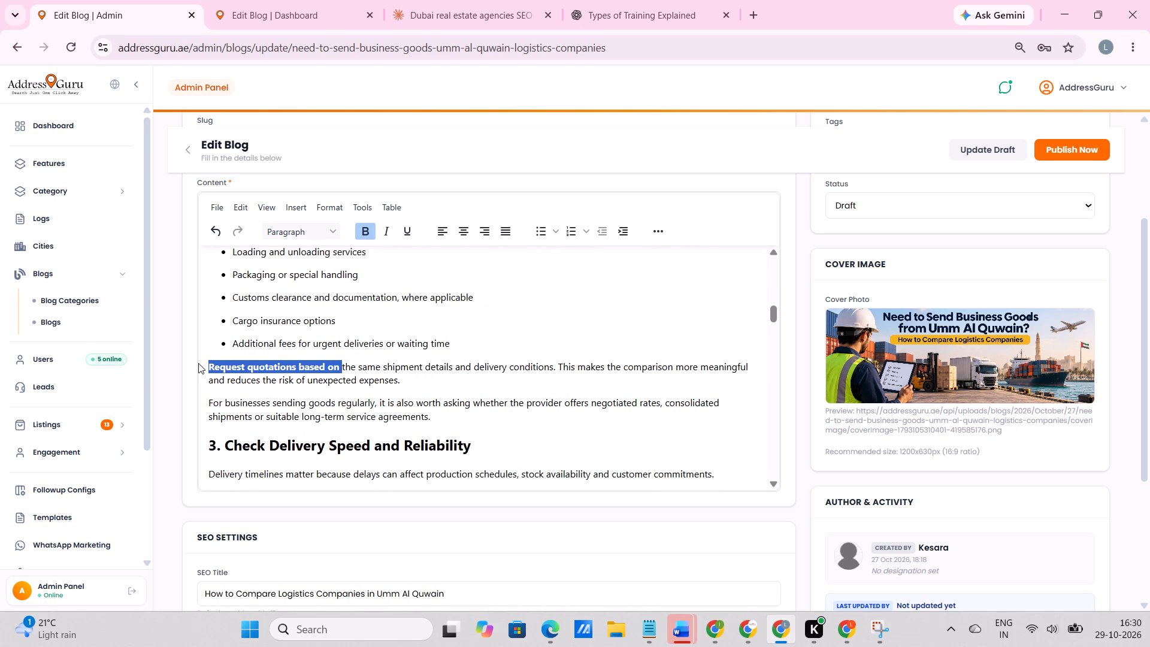
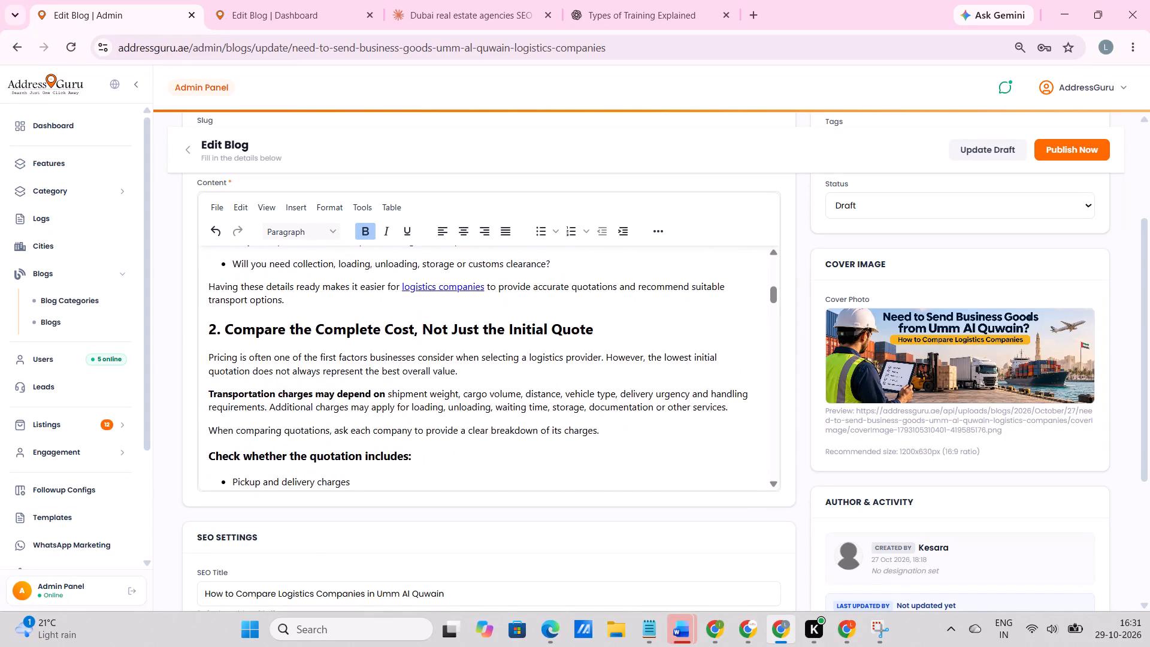
Review the formatting of the blog content from section 1's question list through section 2's quotation checklist.
scroll(476, 361, up, 3)
scroll(476, 361, down, 5)
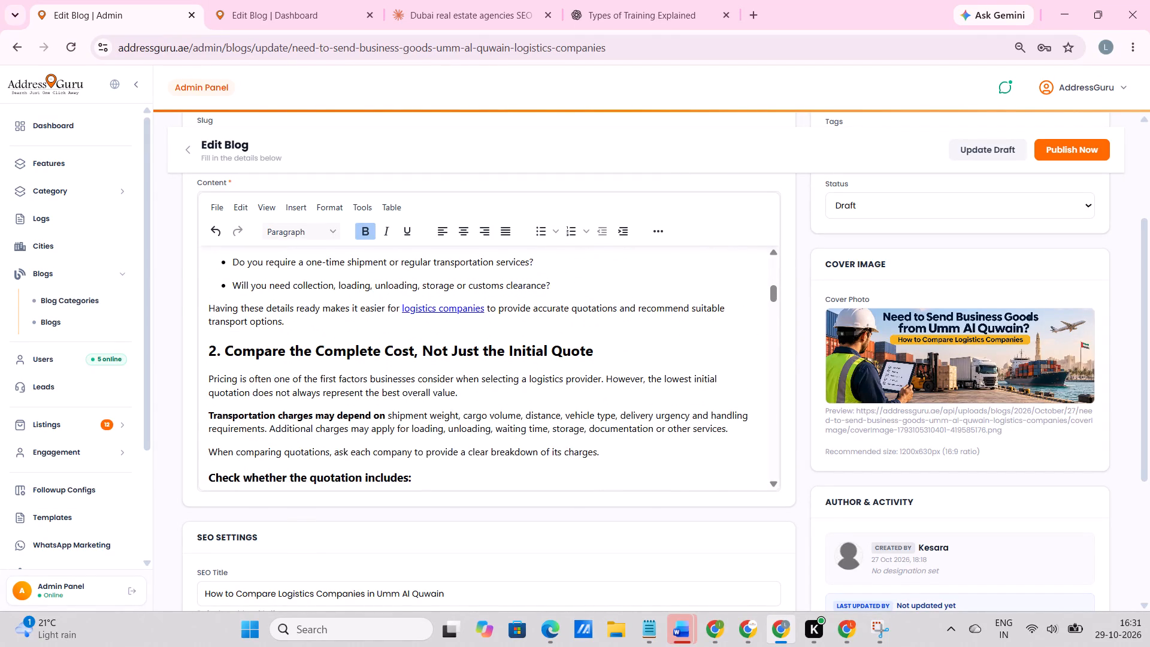
scroll(476, 361, down, 4)
click(461, 384)
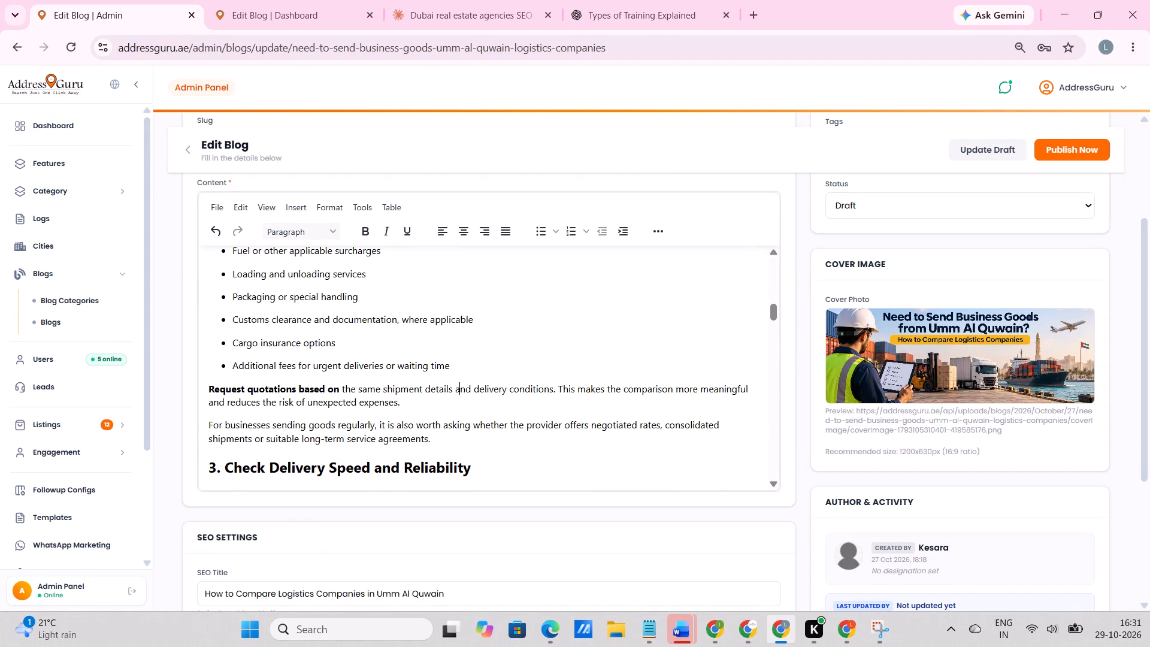
scroll(461, 384, up, 5)
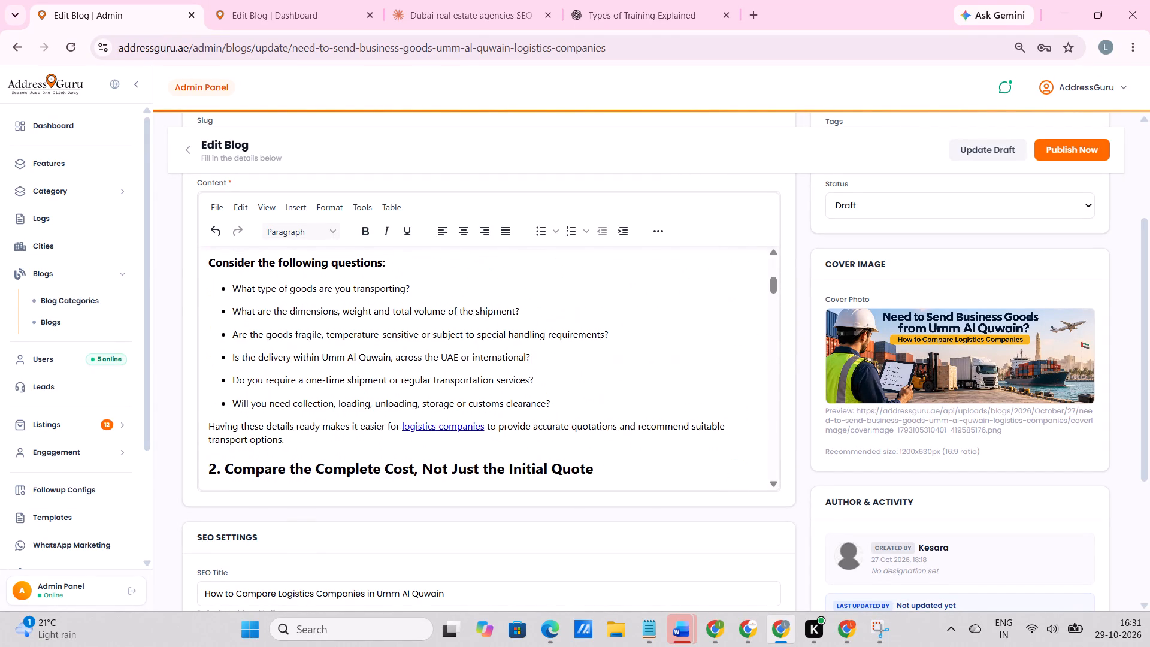
scroll(460, 384, up, 2)
scroll(460, 384, down, 4)
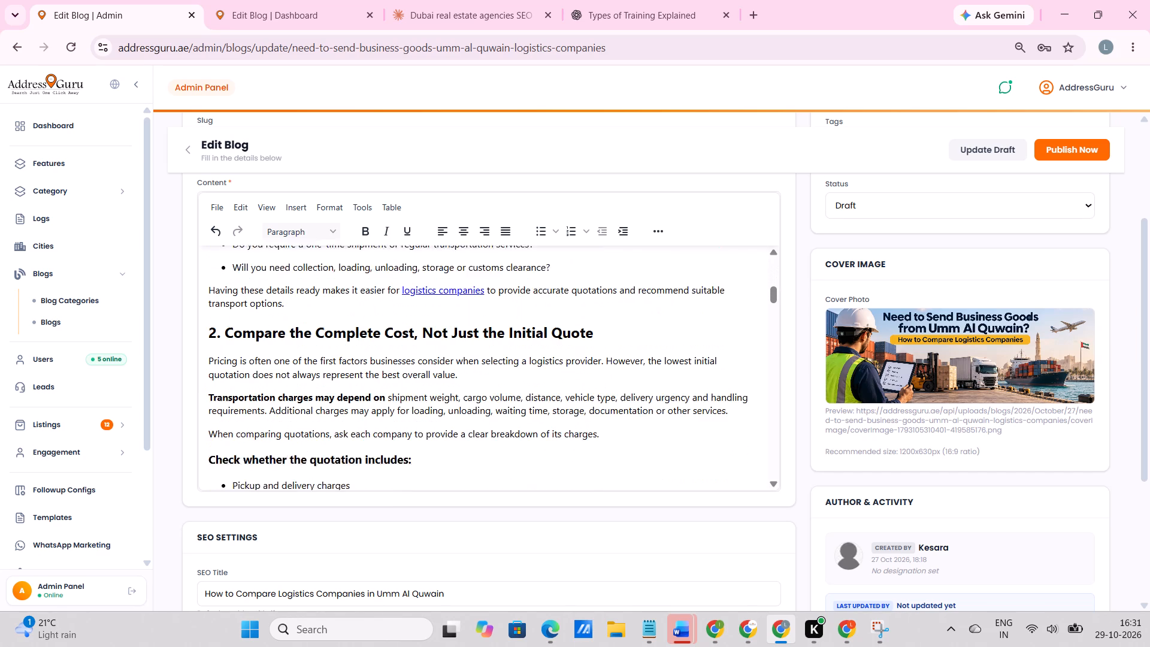
scroll(460, 384, down, 3)
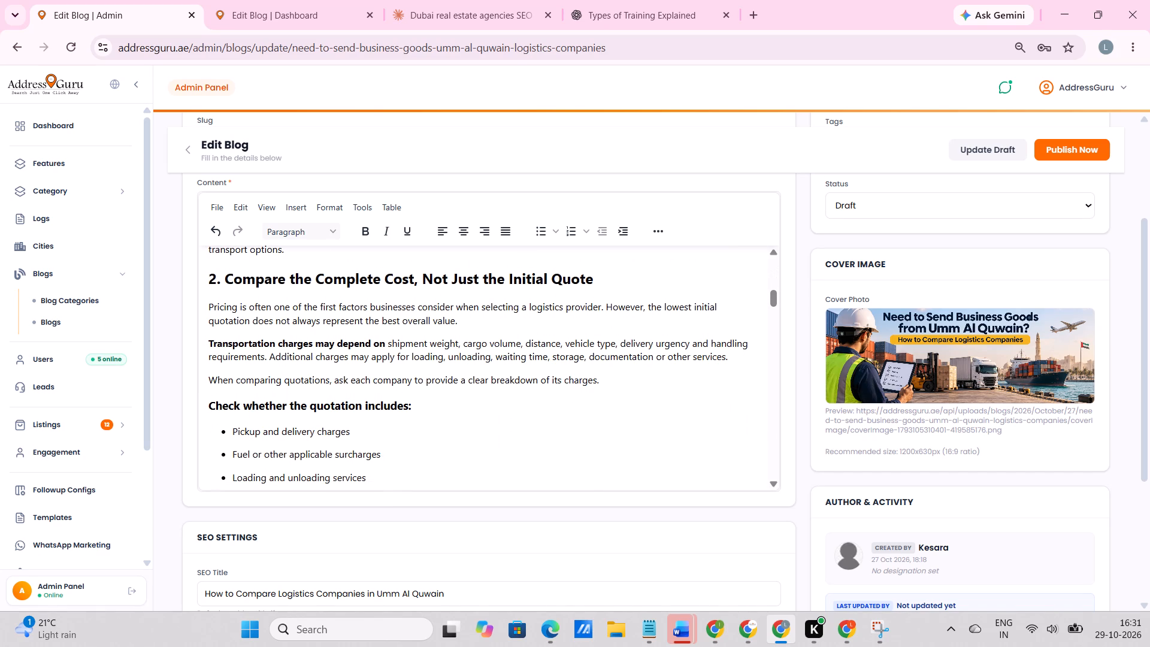
Copy "Transportation charges" from section 2 of the blog and search Pinterest for that phrase.
drag(311, 342, 213, 345)
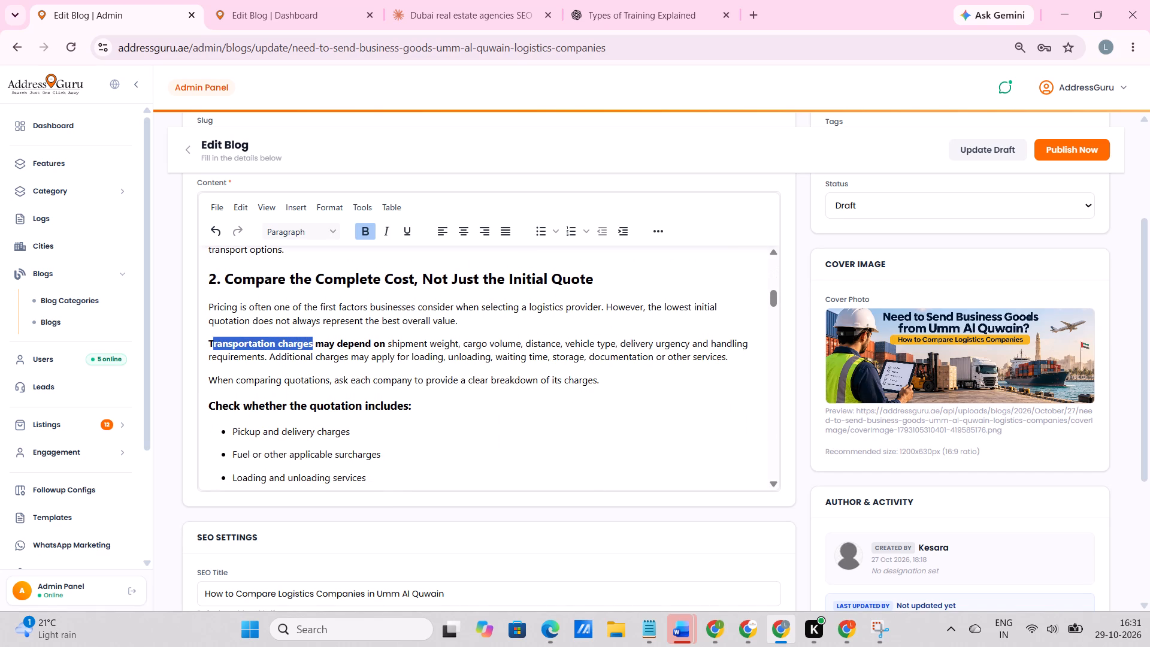
drag(213, 345, 207, 346)
key(ctrl+c)
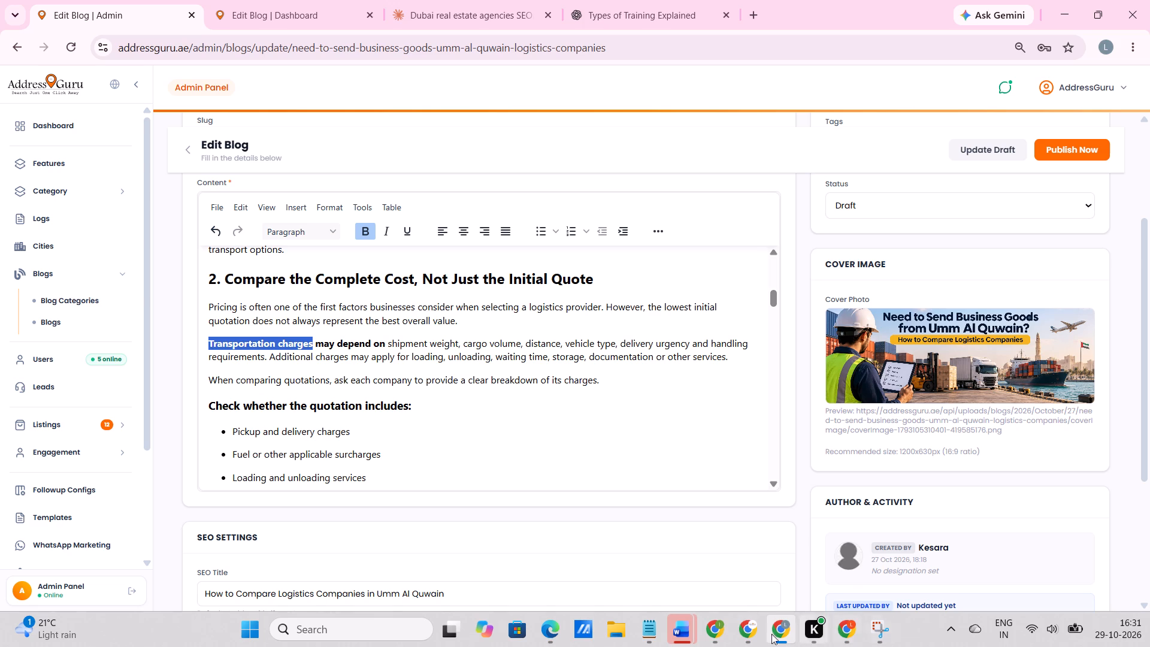
click(723, 627)
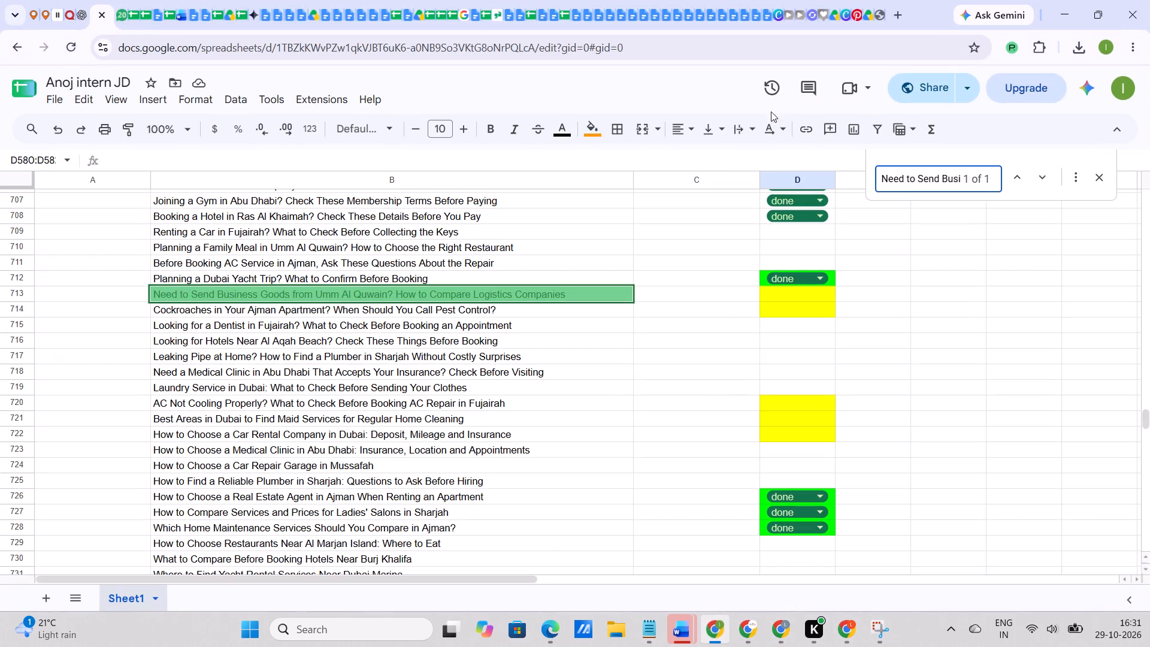
click(854, 13)
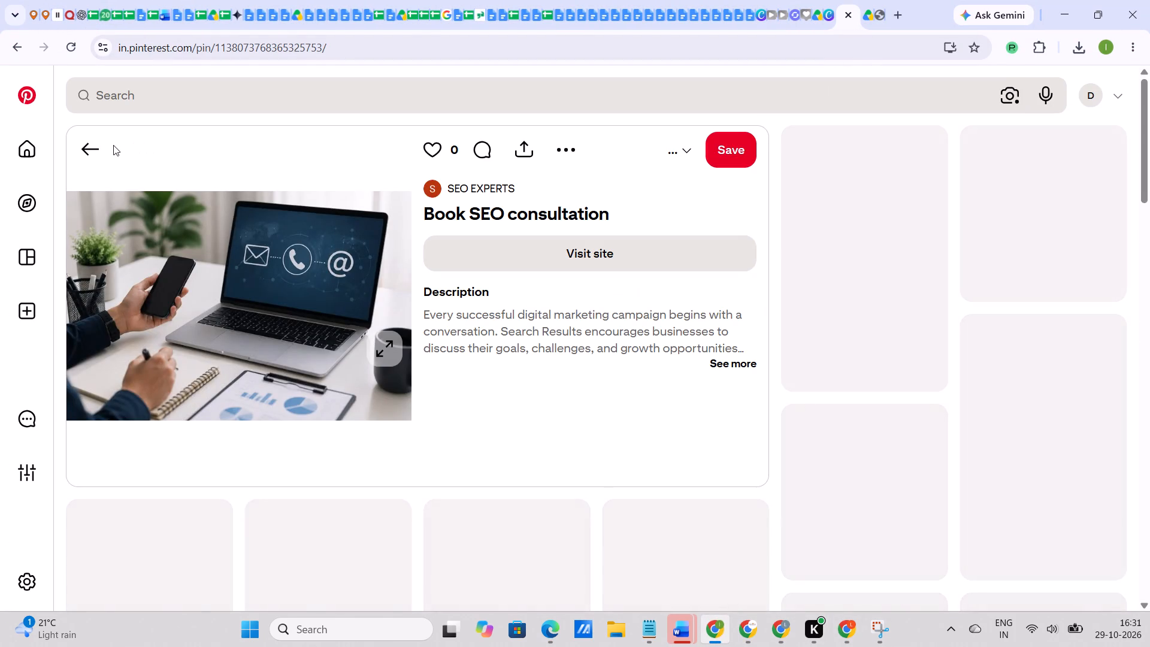
click(107, 146)
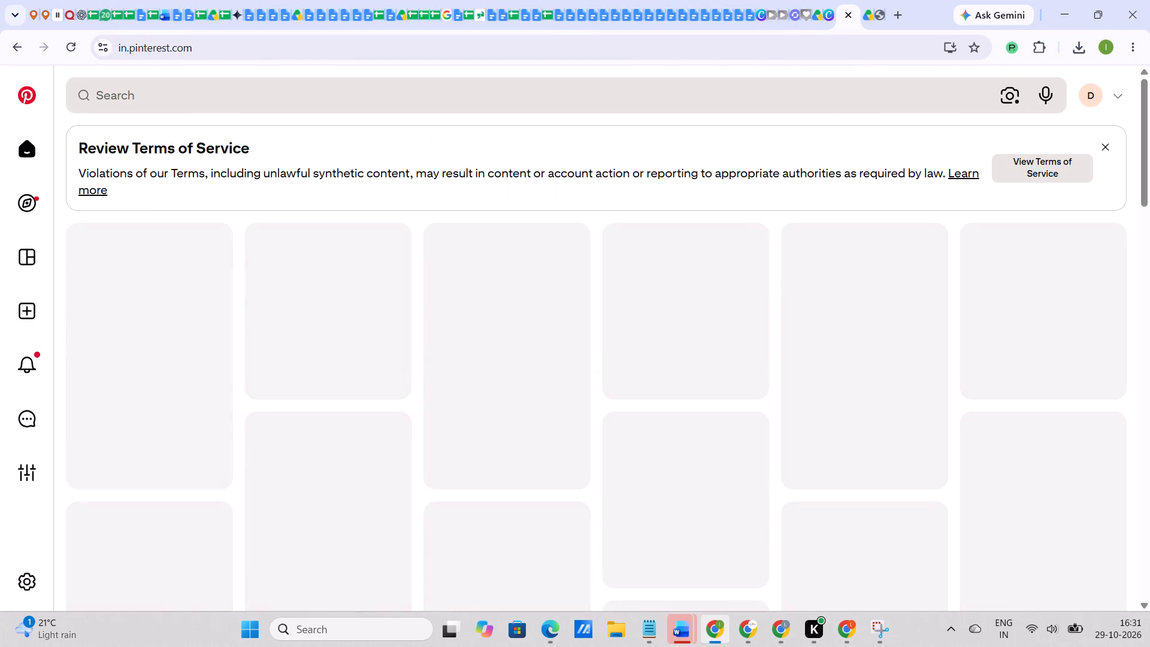
scroll(131, 182, up, 11)
click(216, 108)
key(ctrl+v)
key(Return)
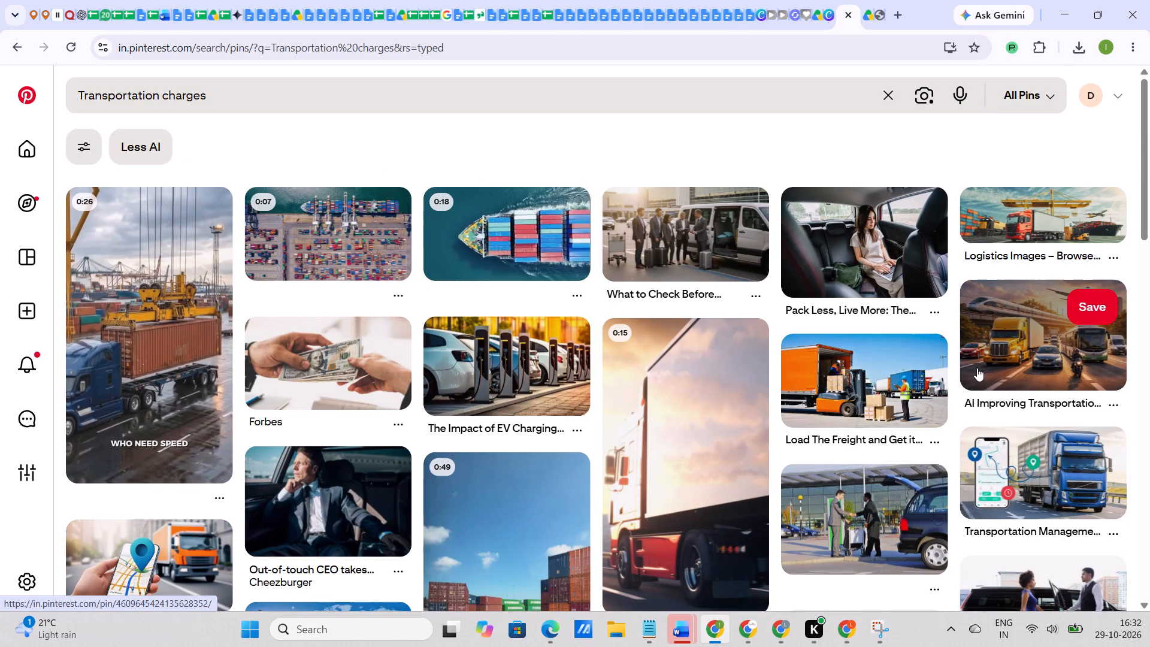
Browse the "Transportation charges" pins for an image that suits the blog's section on comparing costs.
scroll(1006, 359, down, 2)
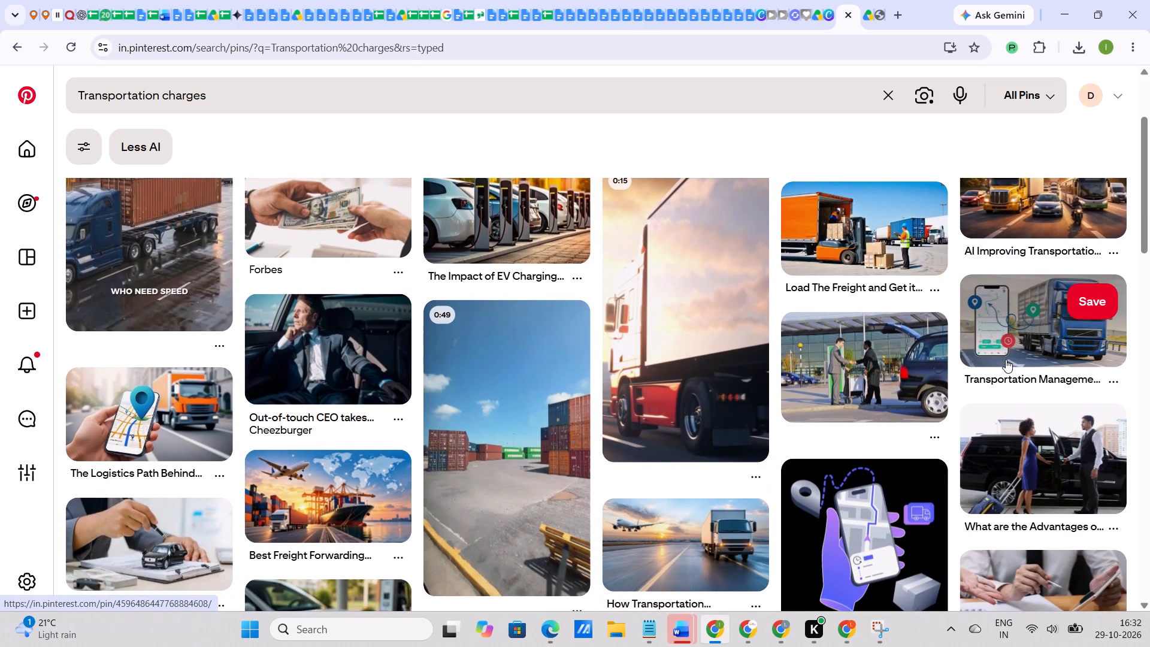
scroll(1006, 359, down, 4)
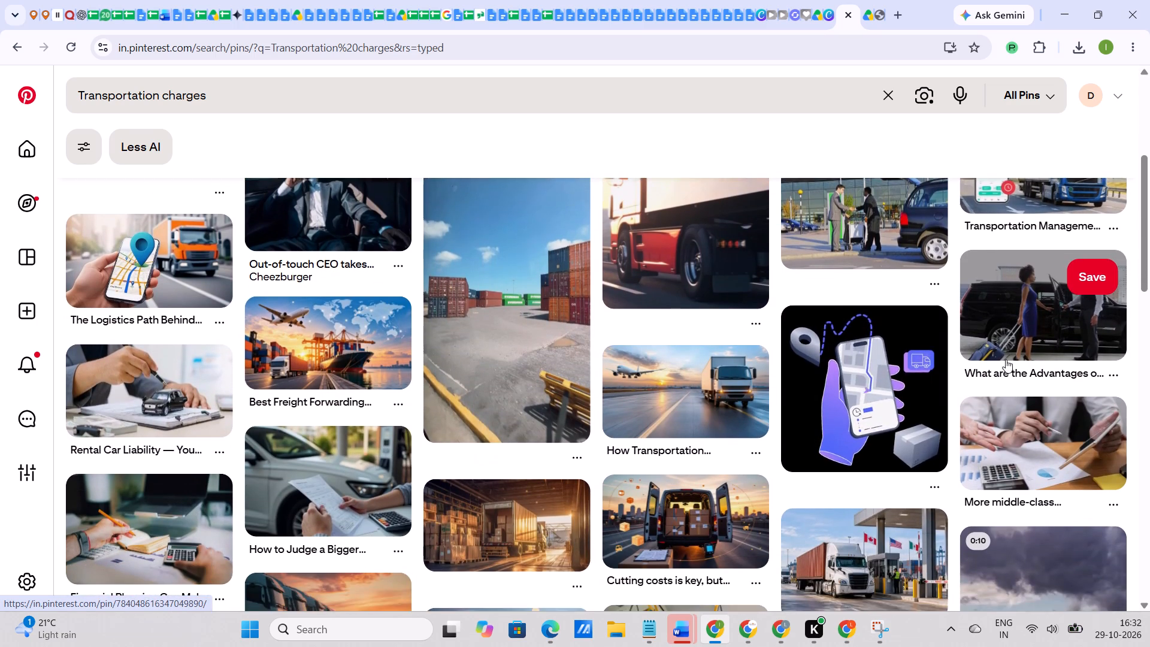
scroll(1006, 359, down, 1)
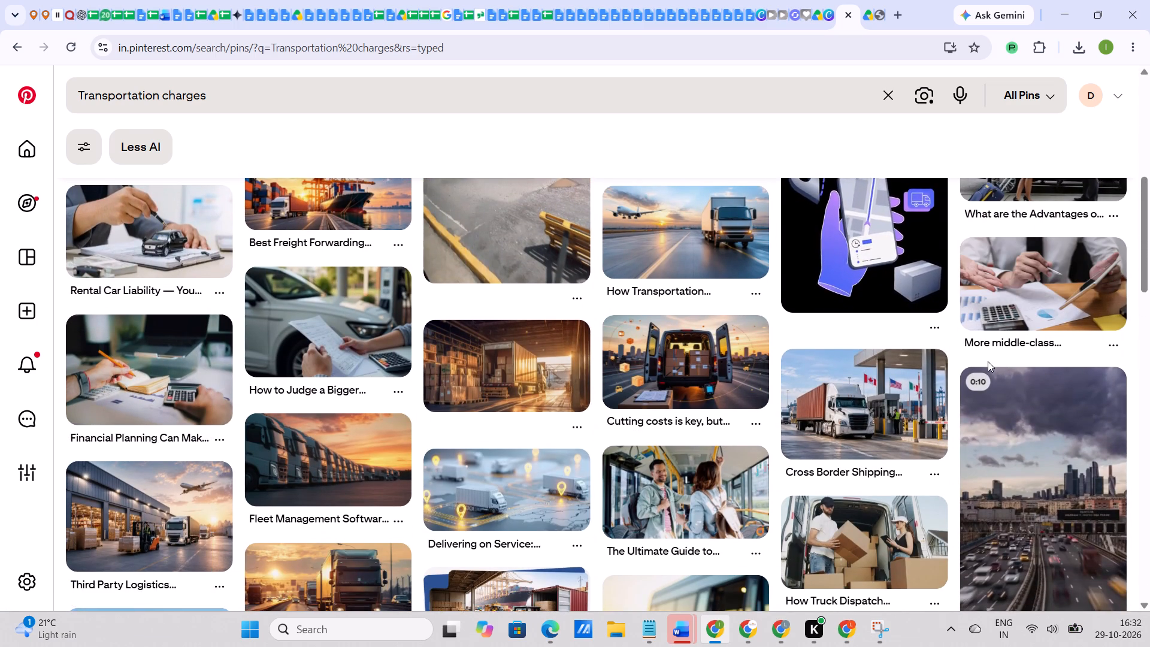
scroll(988, 361, down, 1)
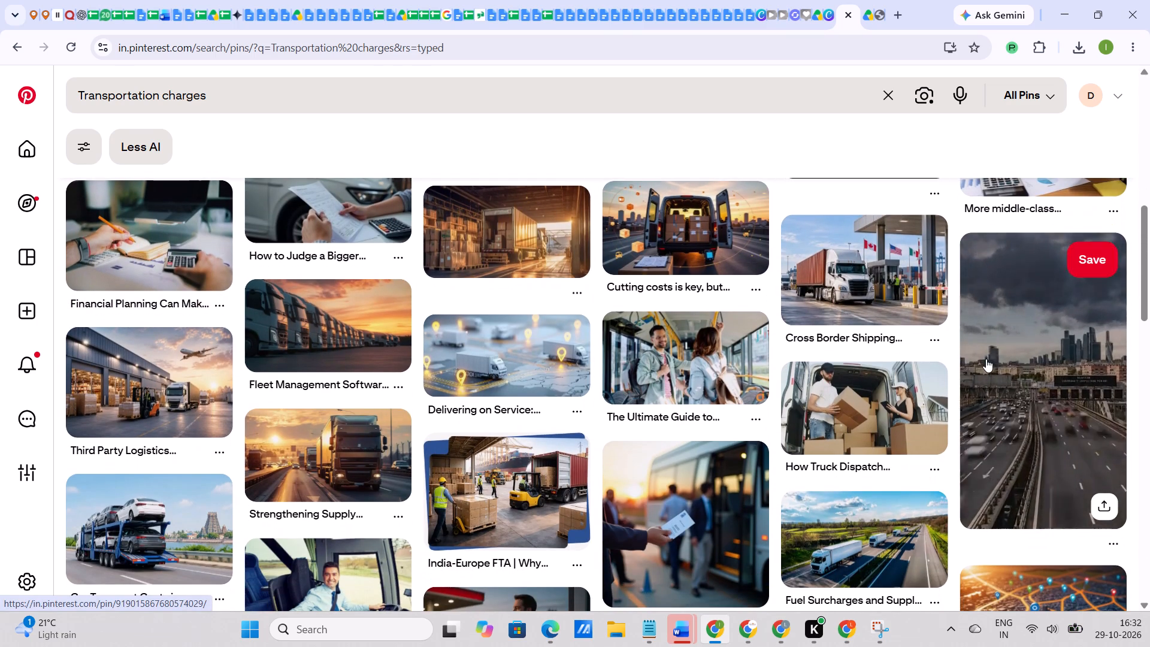
scroll(986, 359, down, 2)
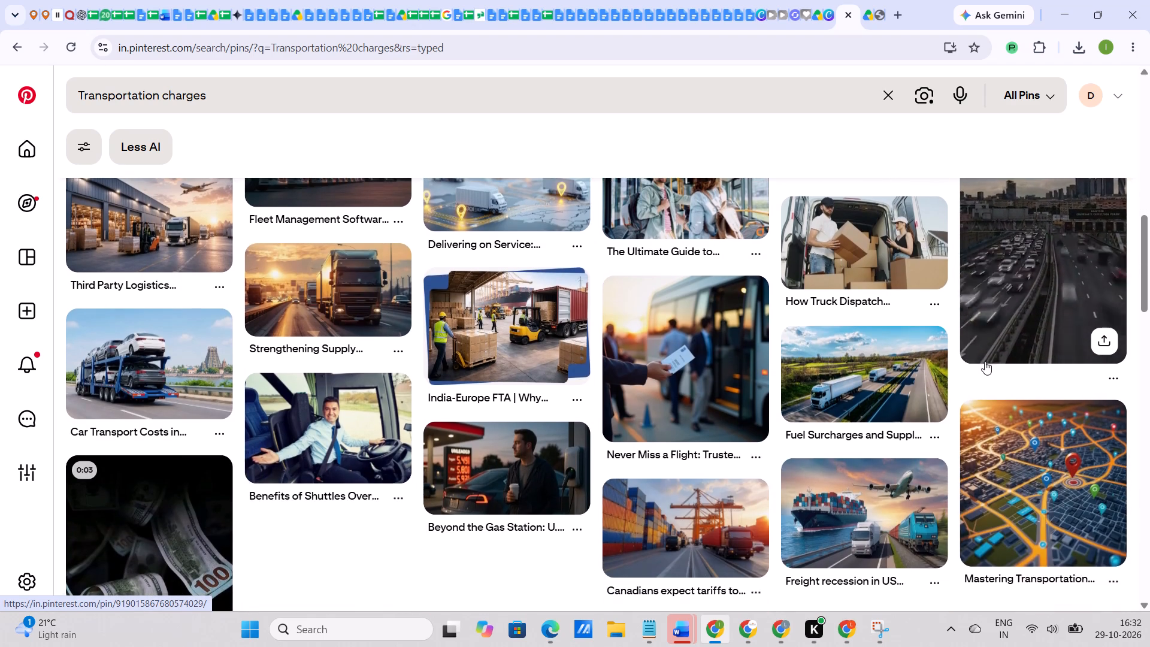
scroll(985, 361, down, 1)
scroll(985, 361, up, 6)
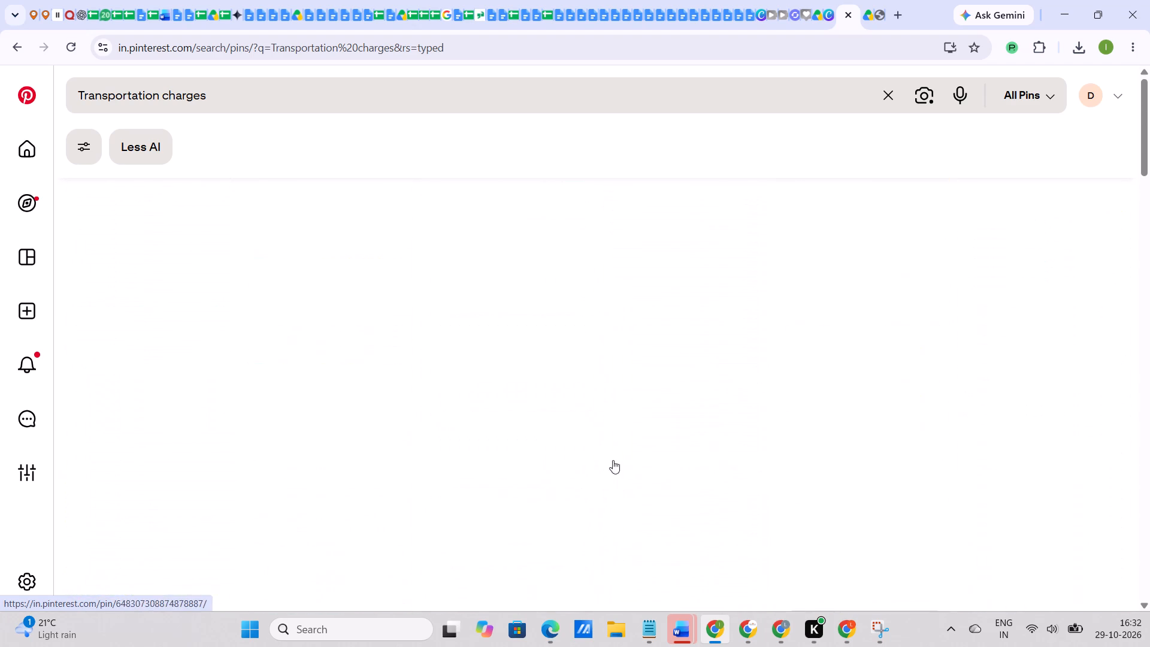
Open the Forbes pin of hands exchanging dollar bills, examine its related images, and return to the search results.
click(335, 365)
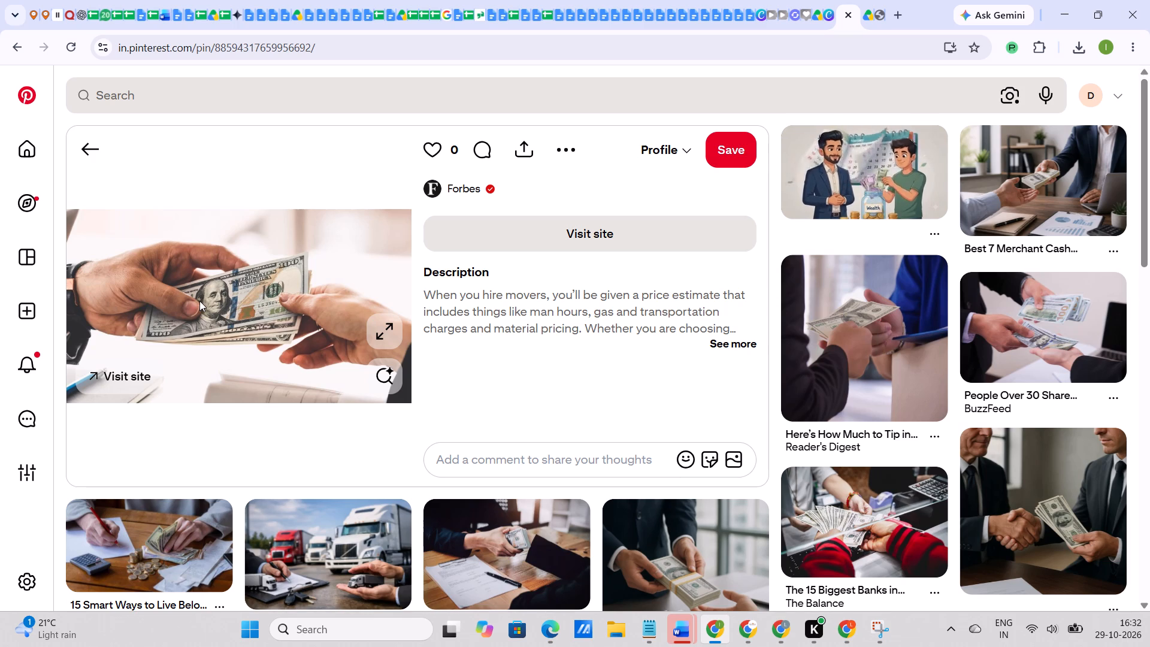
scroll(199, 301, down, 1)
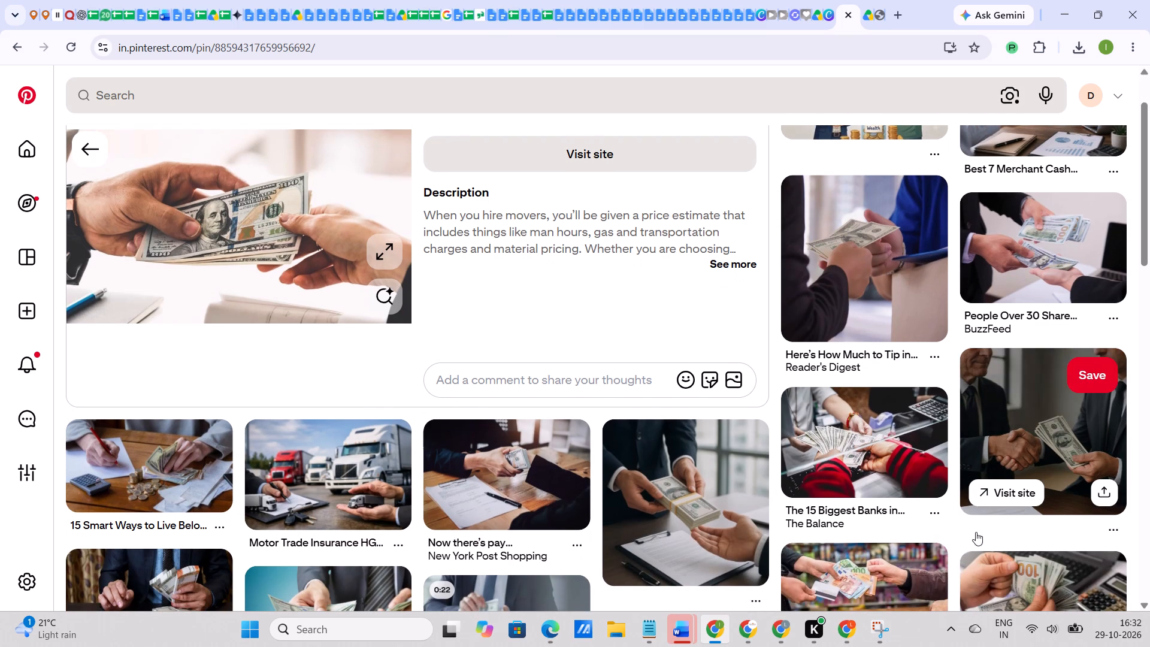
scroll(976, 532, down, 4)
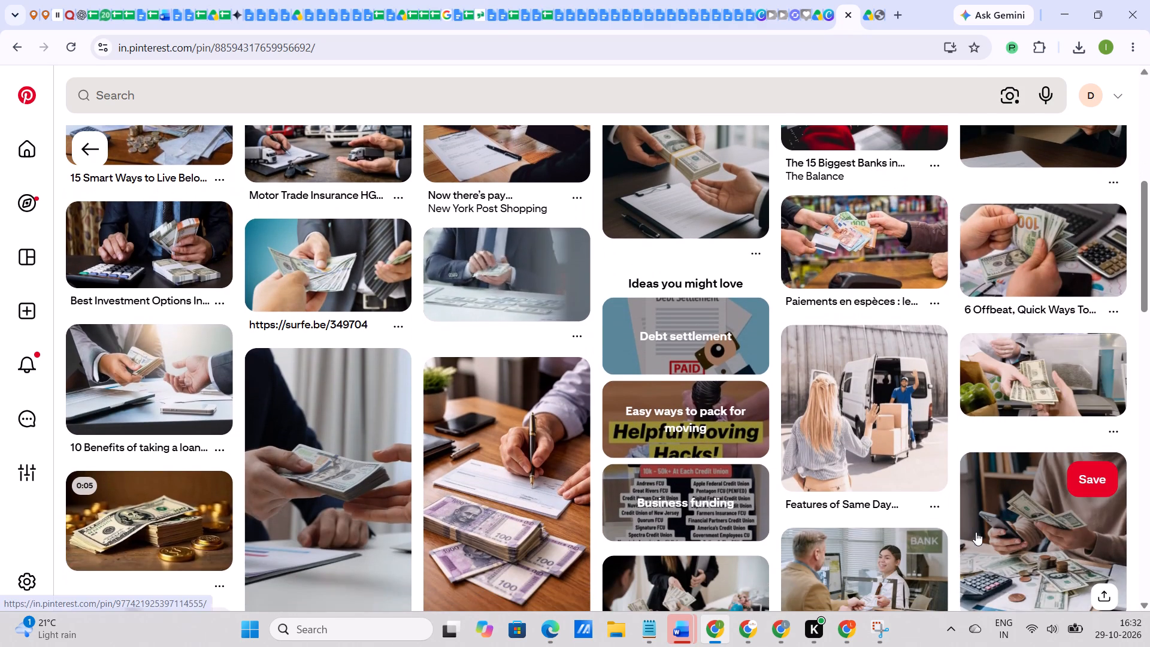
scroll(976, 532, up, 7)
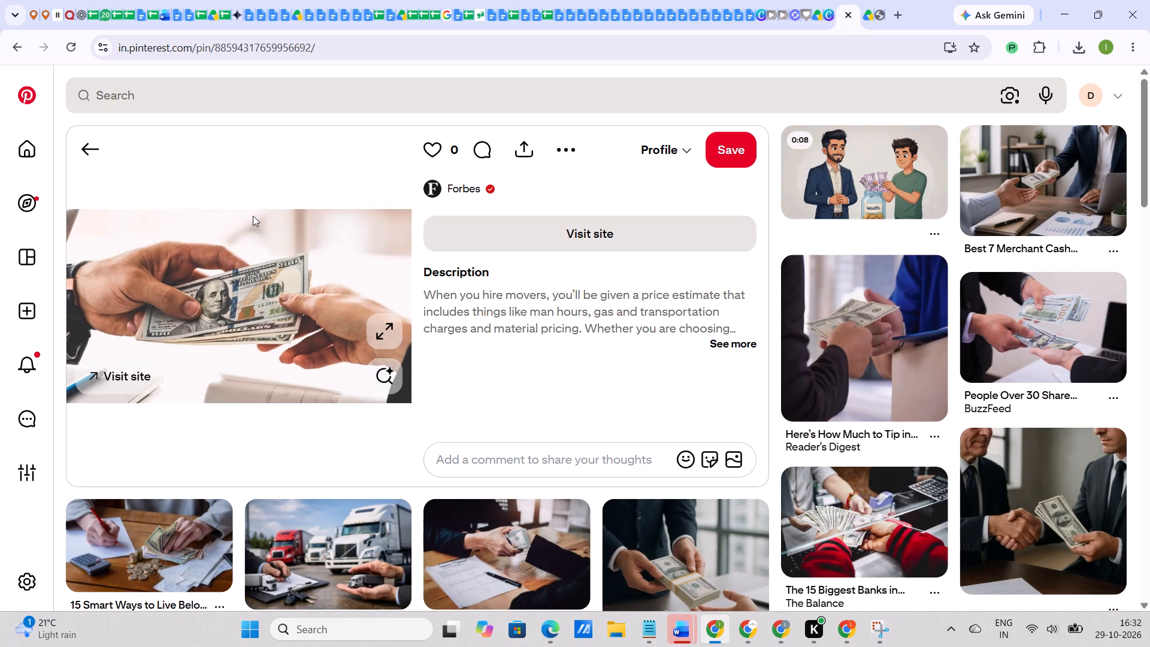
click(90, 150)
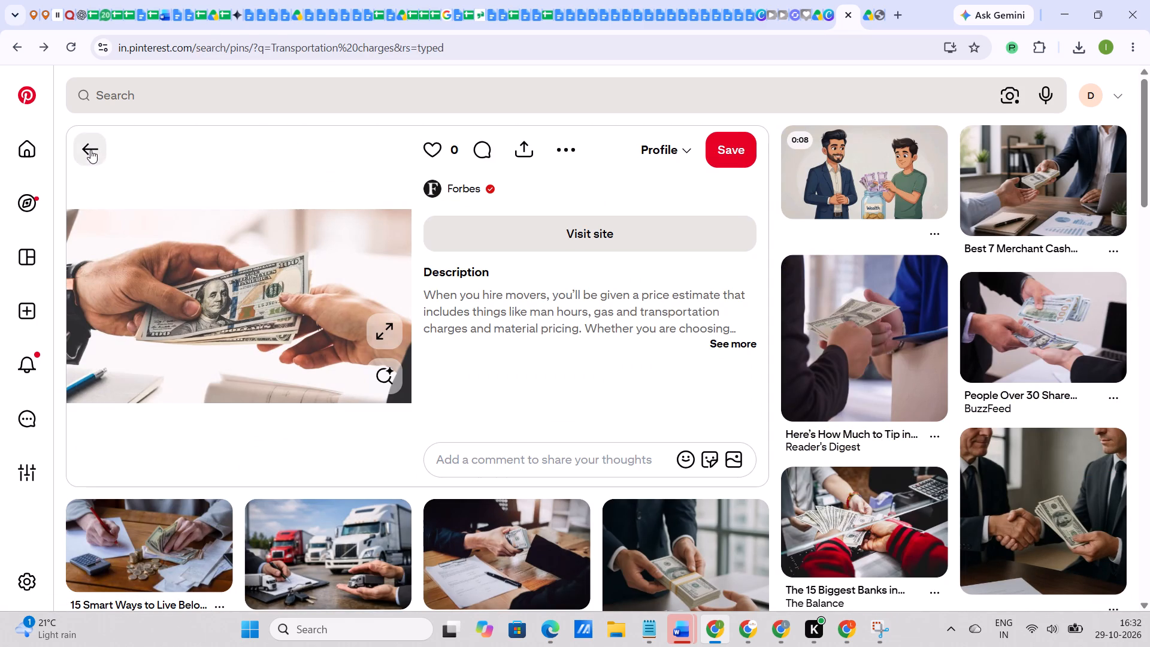
Refine the Pinterest search to "Transportation charges aed".
click(226, 95)
key(space)
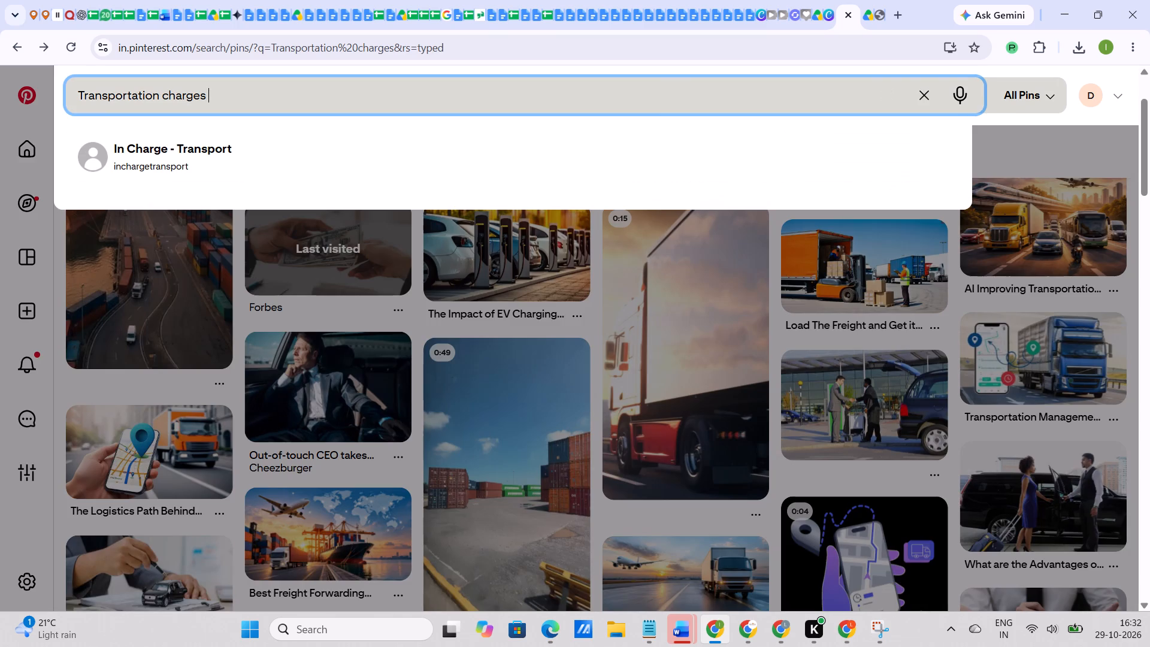
text(aed)
key(Return)
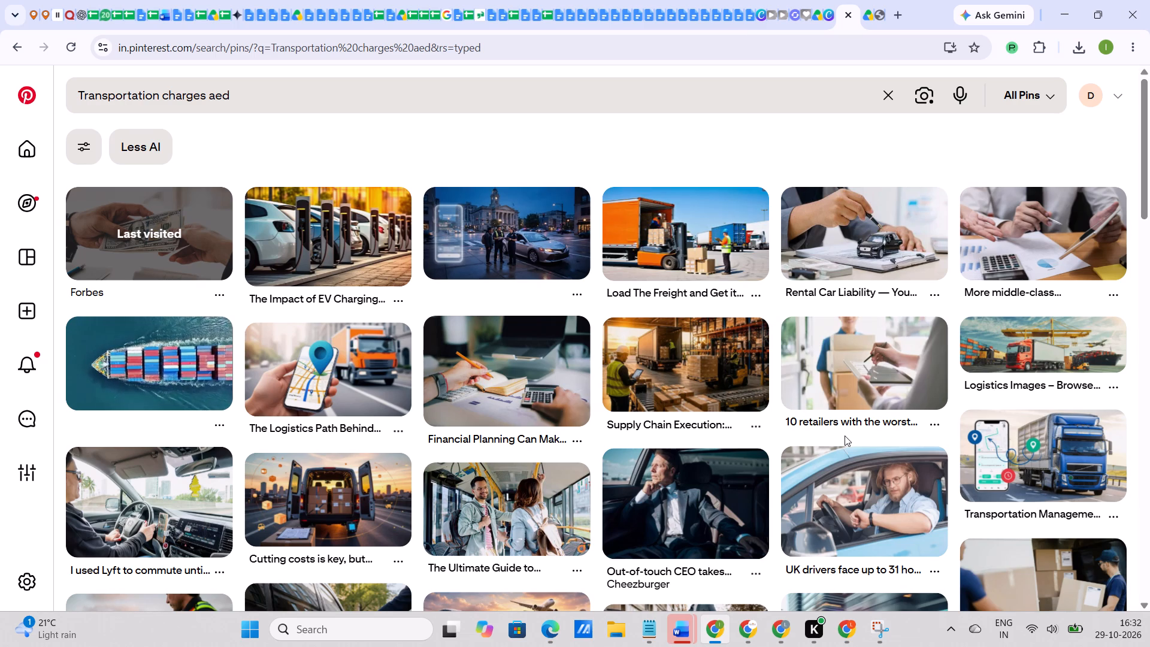
Browse the "Transportation charges aed" pins for a suitable image about transport costs.
scroll(845, 436, down, 1)
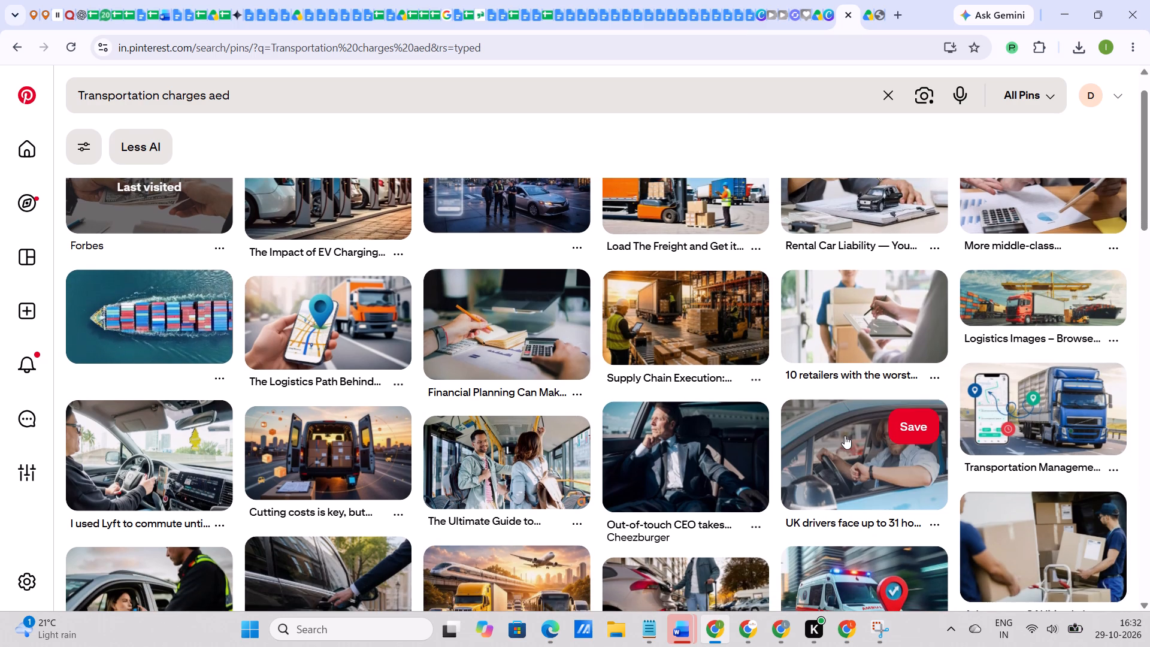
scroll(845, 436, down, 2)
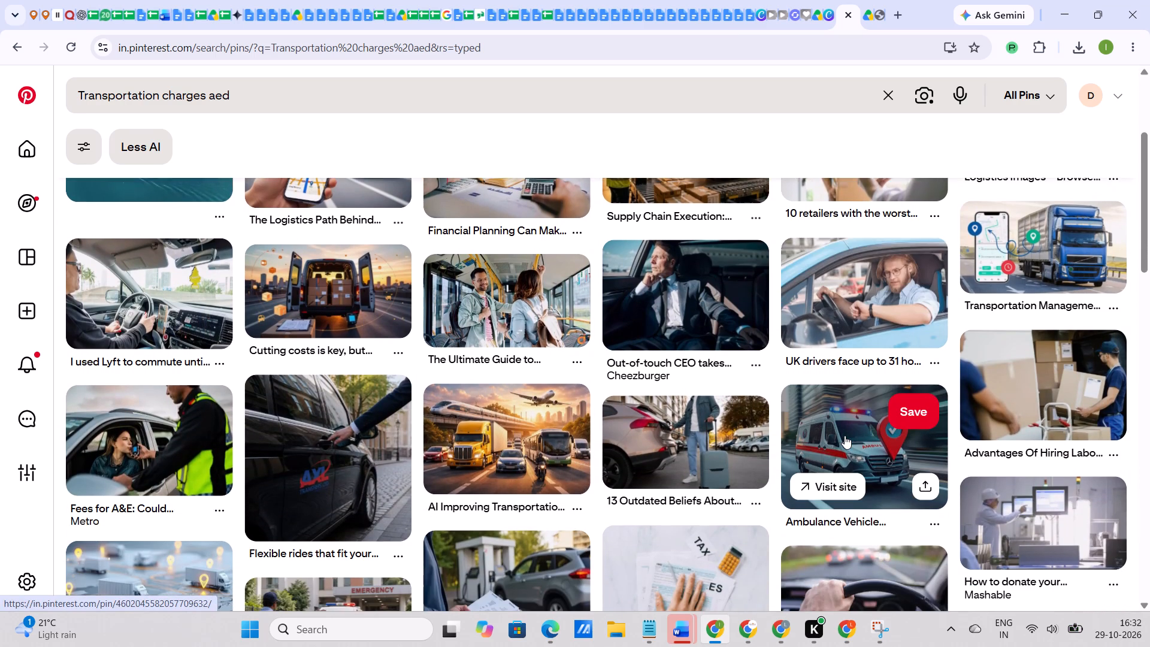
scroll(845, 436, down, 3)
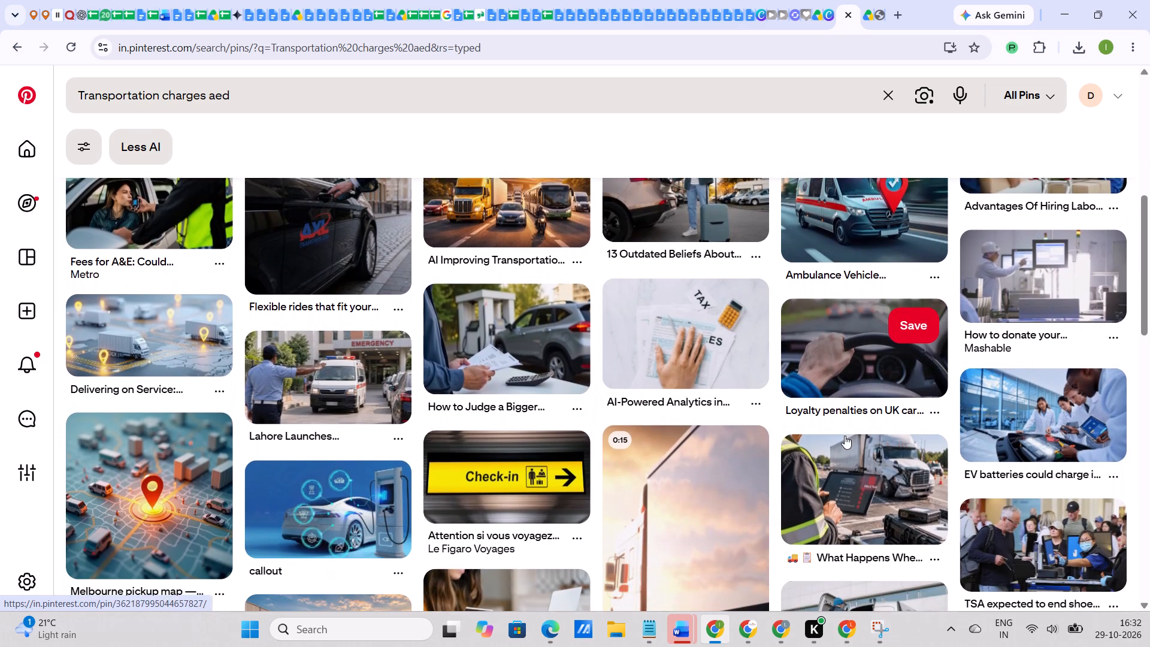
scroll(845, 436, down, 3)
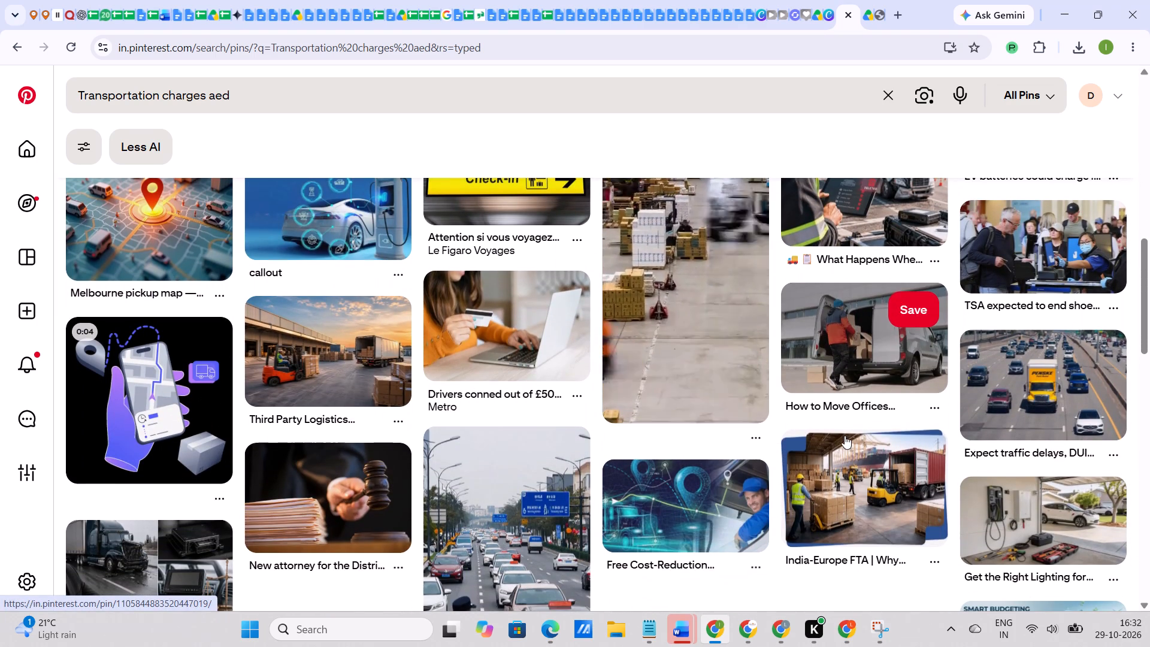
scroll(845, 436, down, 3)
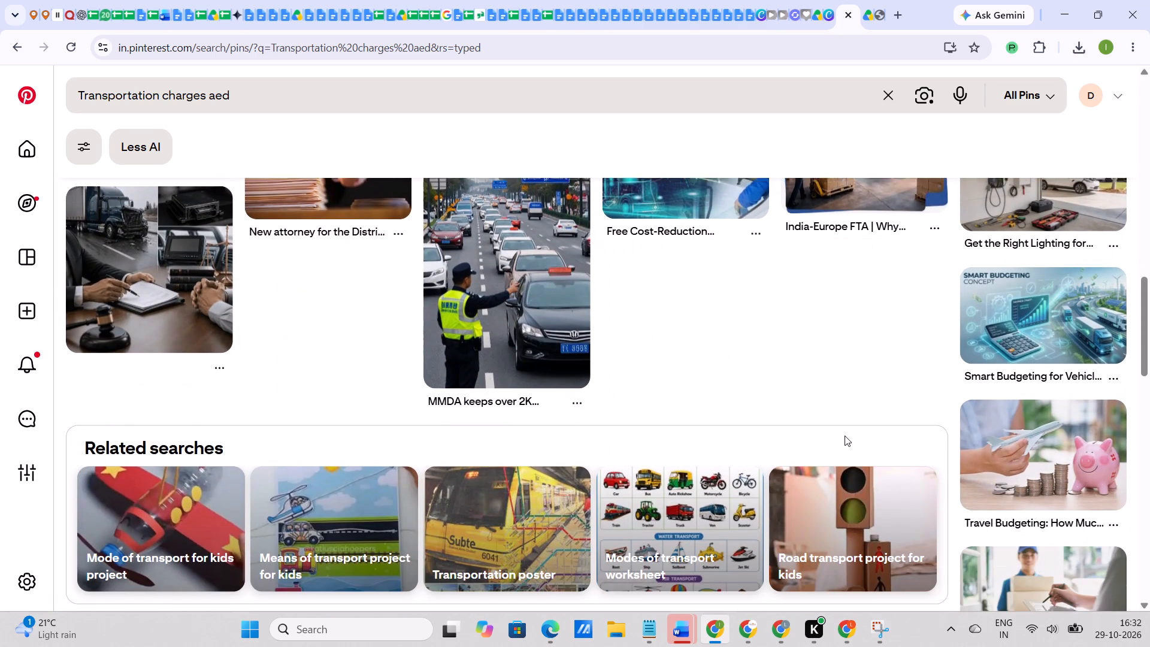
scroll(845, 436, down, 4)
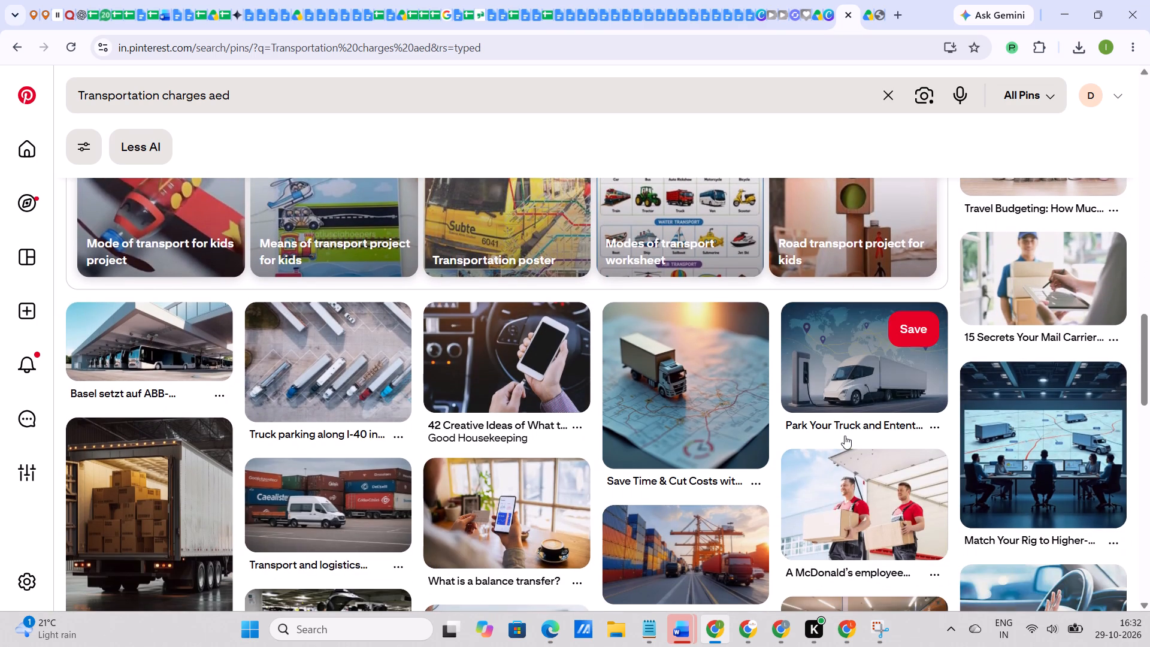
scroll(845, 436, down, 2)
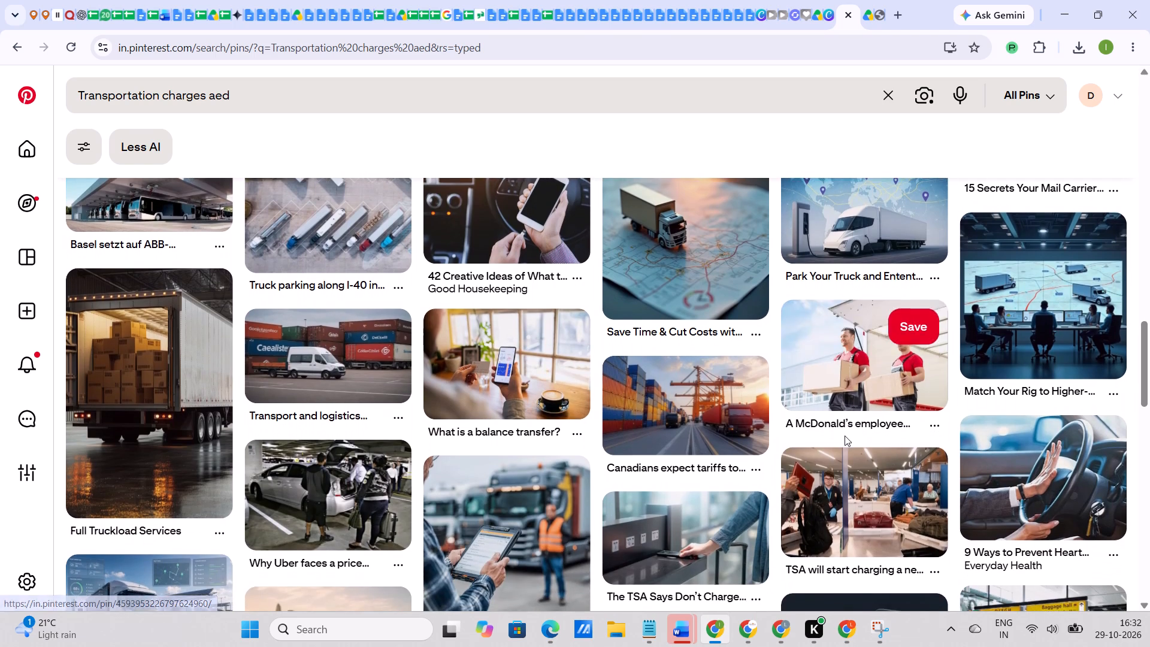
scroll(845, 436, down, 3)
scroll(845, 436, up, 5)
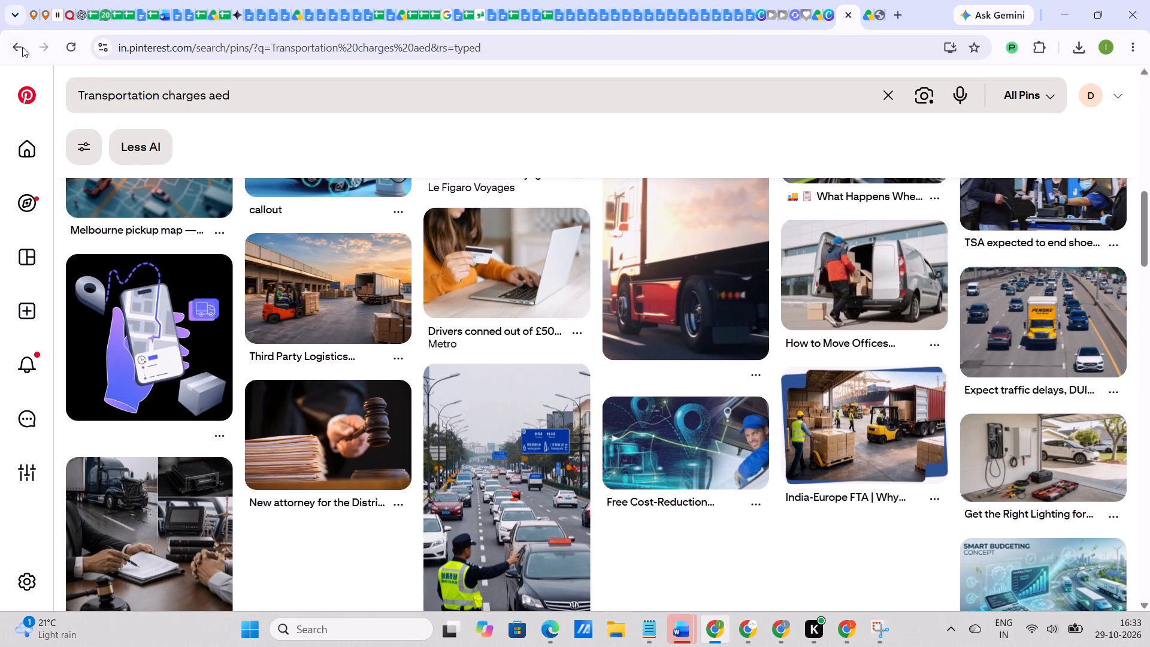
Return to the Forbes pin of hands exchanging dollar bills and save its image to Downloads as a JPEG.
click(22, 47)
click(20, 46)
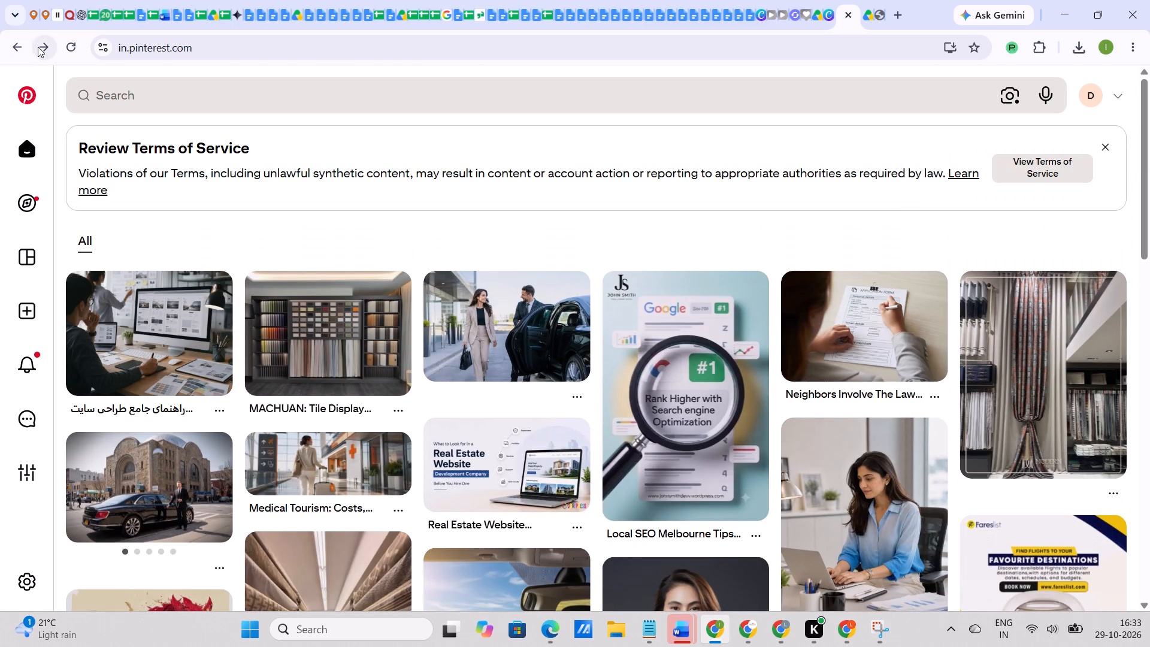
click(38, 47)
click(332, 277)
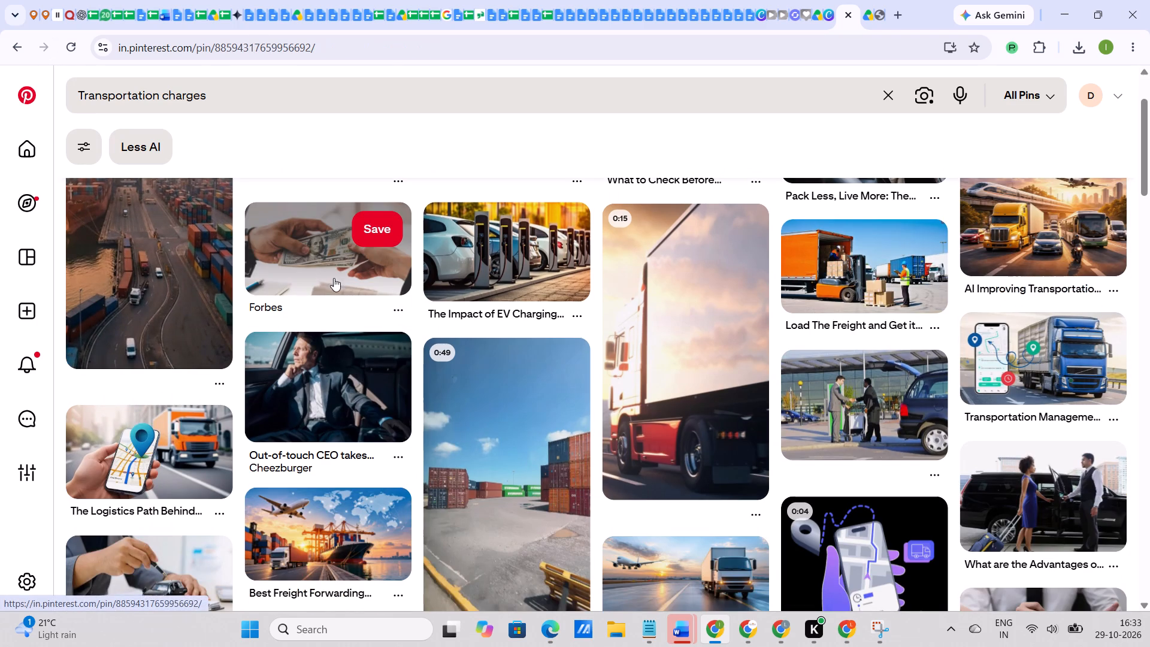
right_click(219, 279)
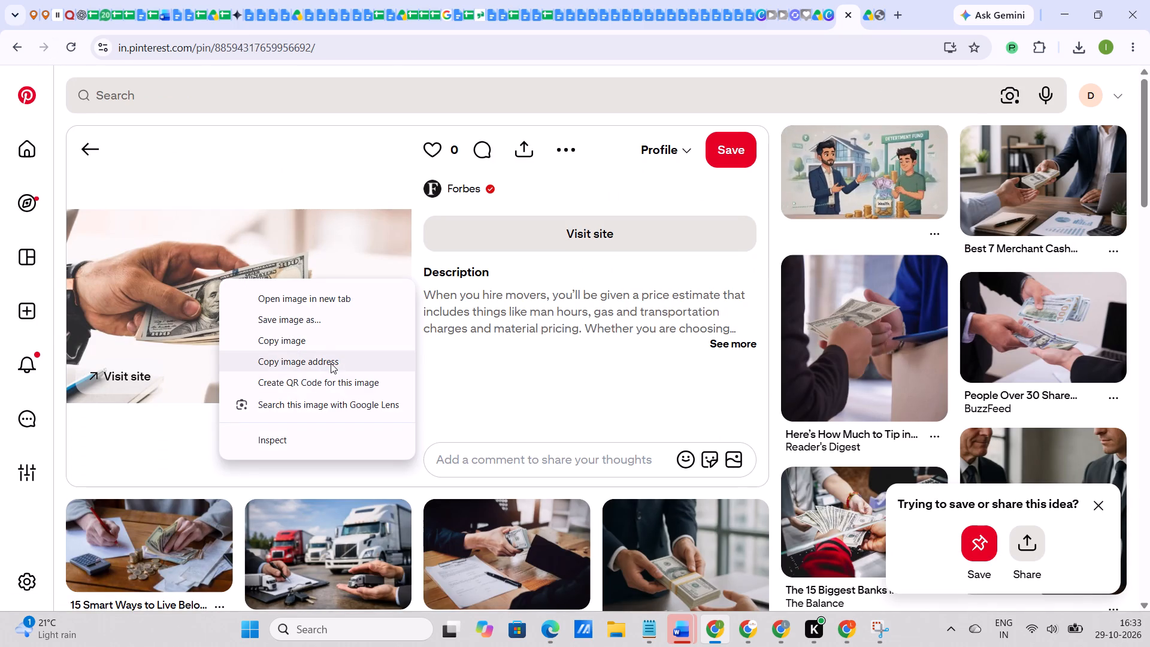
click(294, 313)
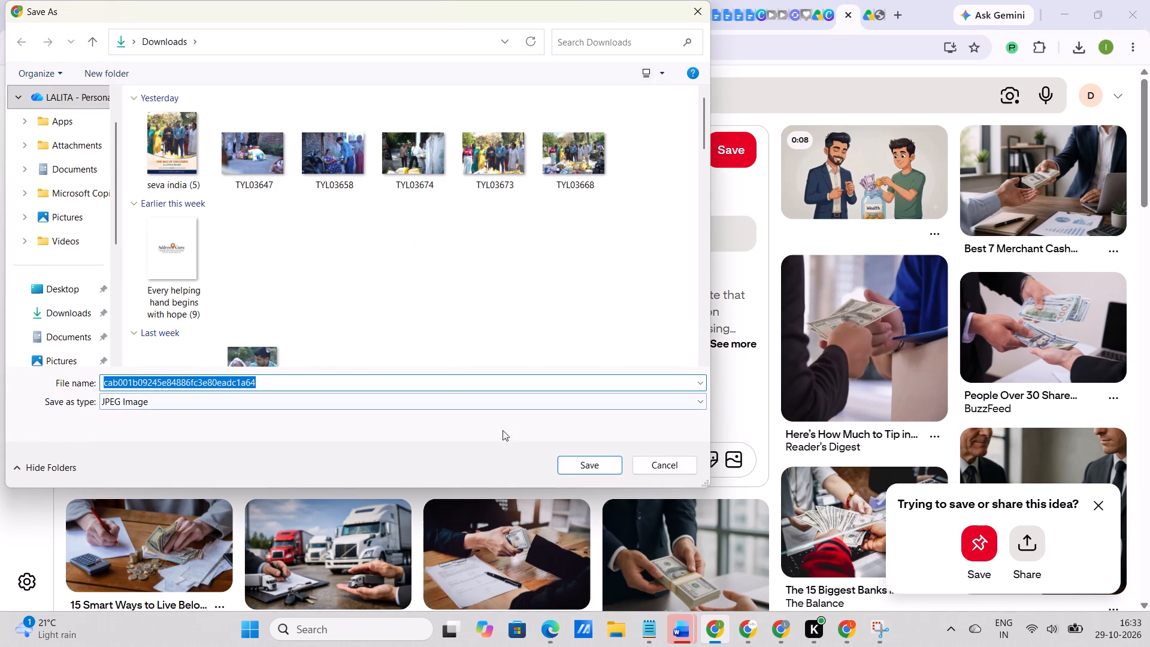
click(593, 460)
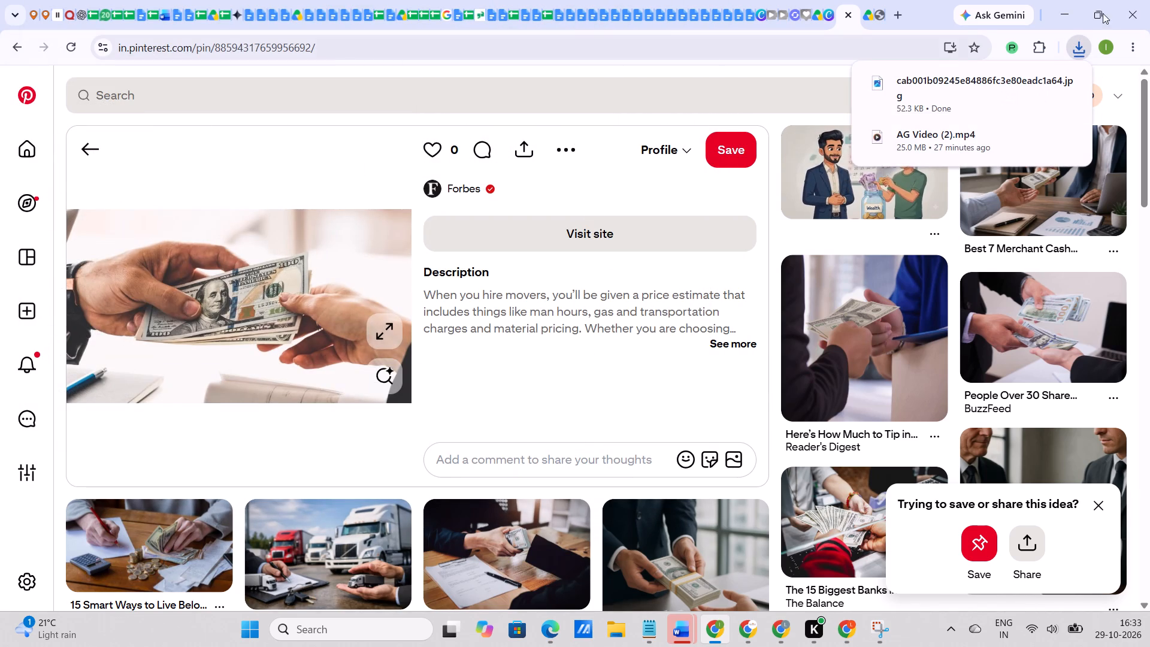
Switch back to the blog draft and add an empty line after section 2's "Transportation charges may depend on" paragraph.
click(1057, 0)
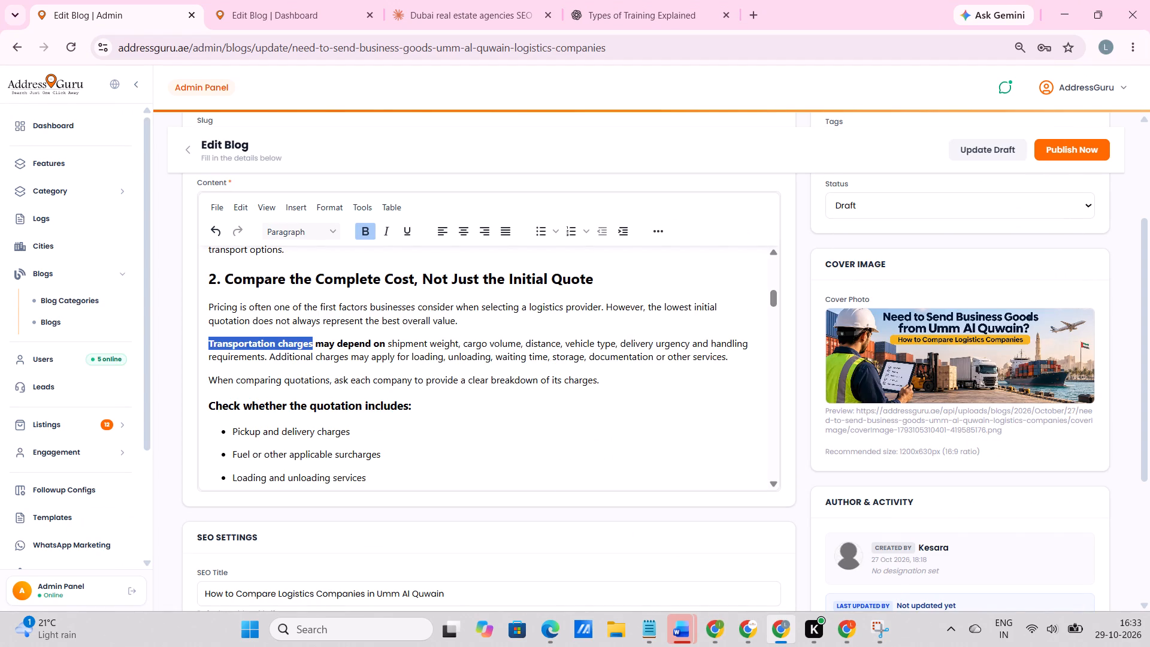
scroll(410, 406, down, 2)
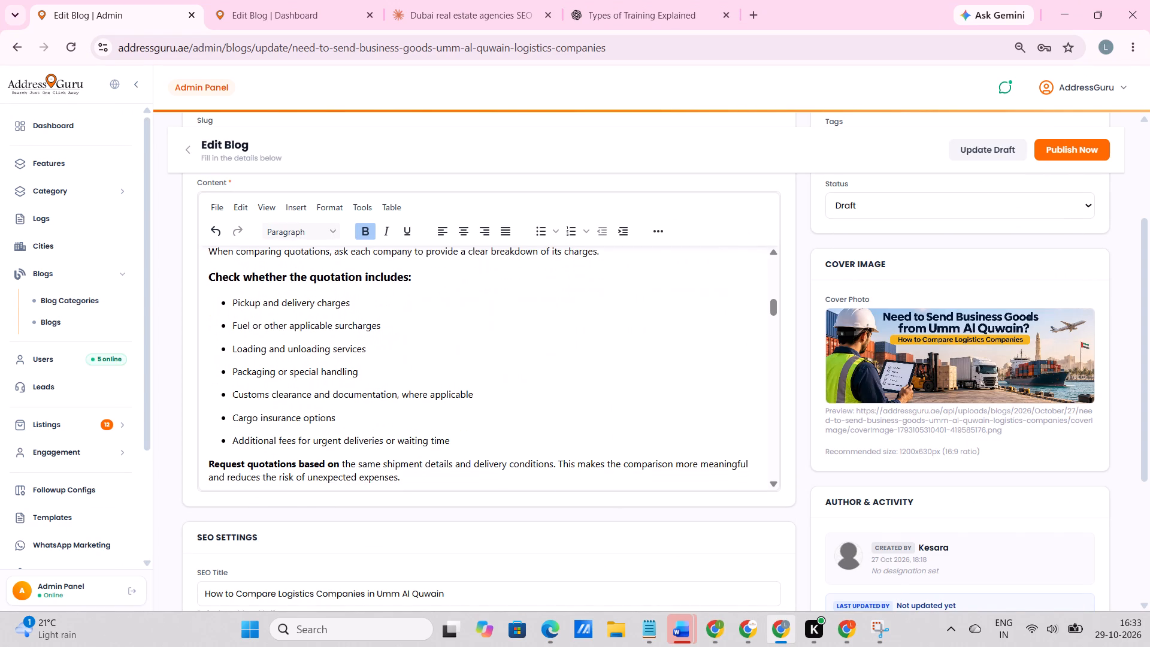
scroll(476, 443, up, 8)
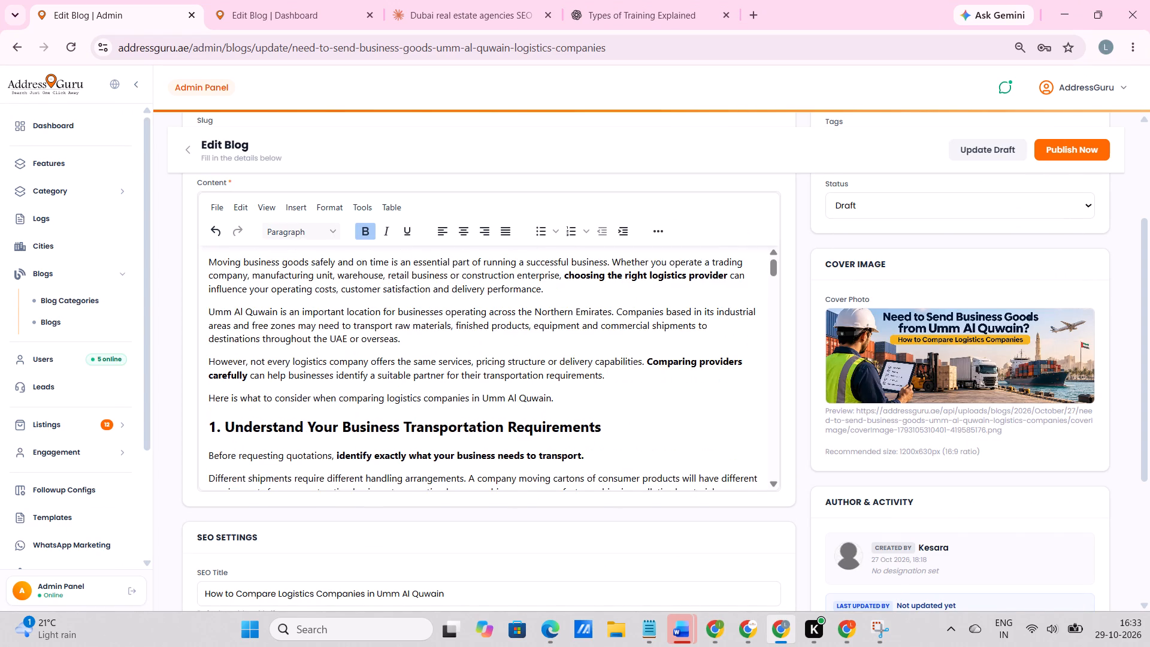
scroll(476, 443, down, 7)
scroll(476, 443, up, 1)
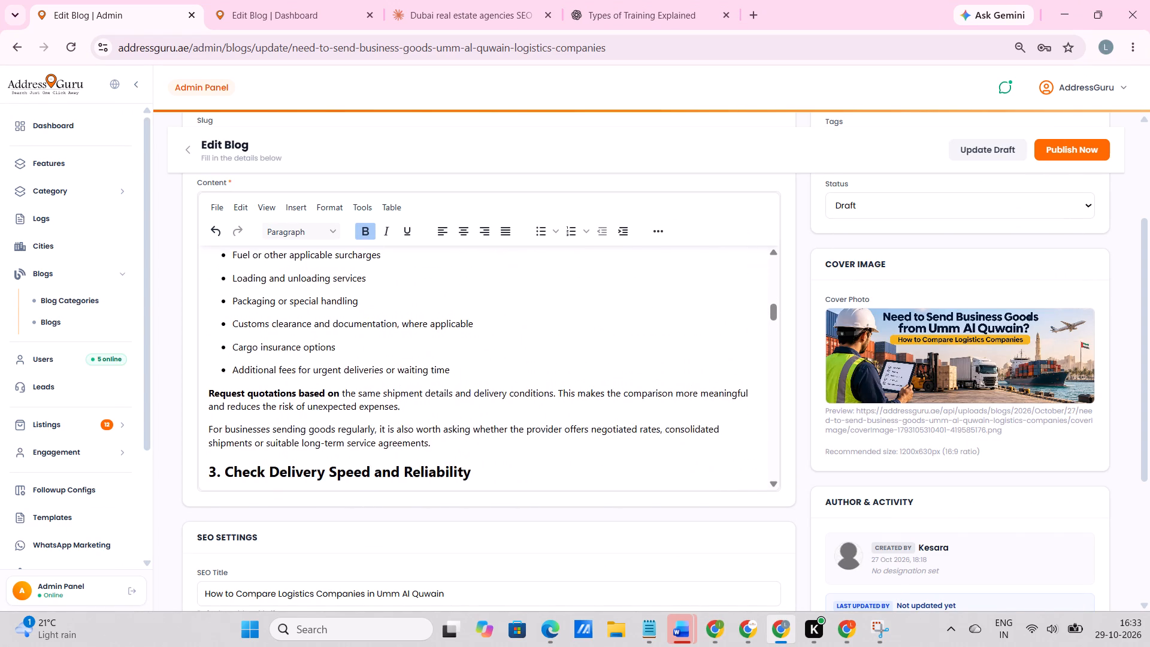
scroll(476, 443, up, 1)
scroll(476, 440, down, 1)
click(429, 401)
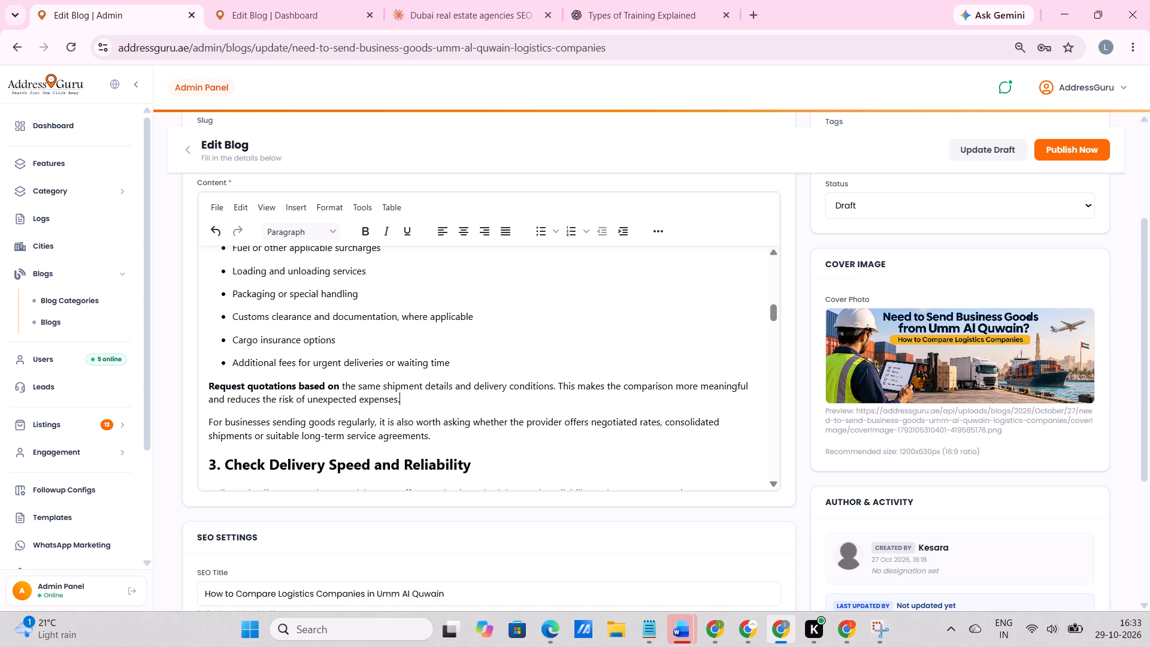
scroll(429, 400, up, 5)
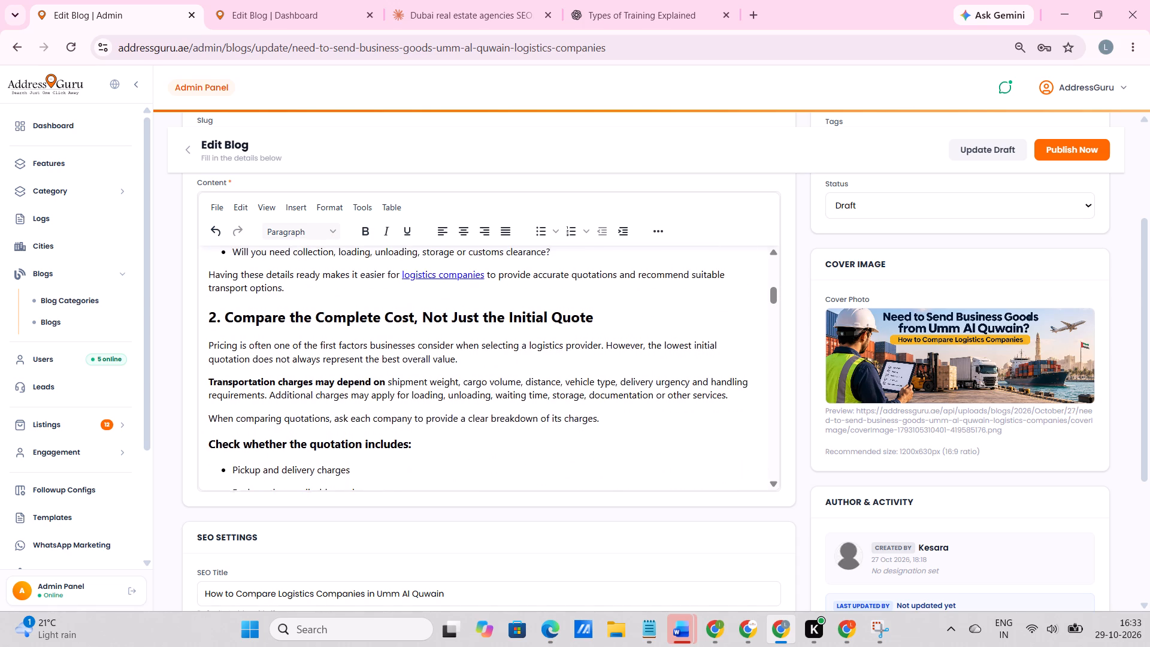
scroll(429, 400, up, 4)
scroll(429, 400, down, 2)
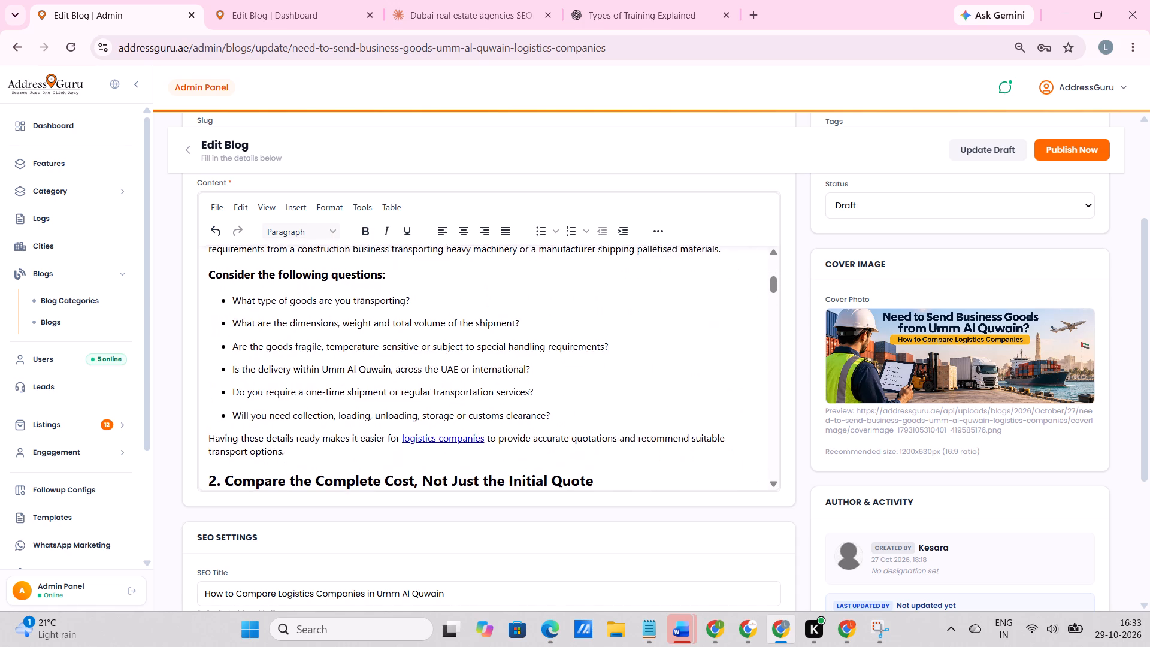
scroll(429, 400, down, 4)
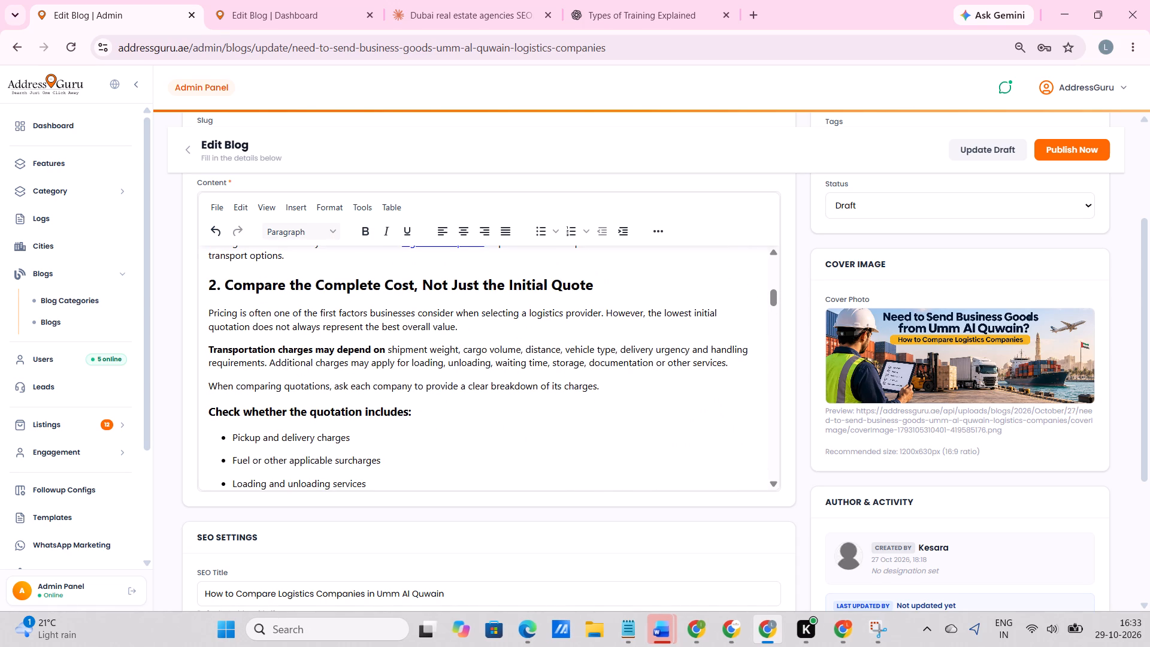
click(737, 367)
key(Return)
Bold the phrase "Delivery timelines matter" at the start of section 3, Check Delivery Speed and Reliability.
scroll(737, 367, down, 2)
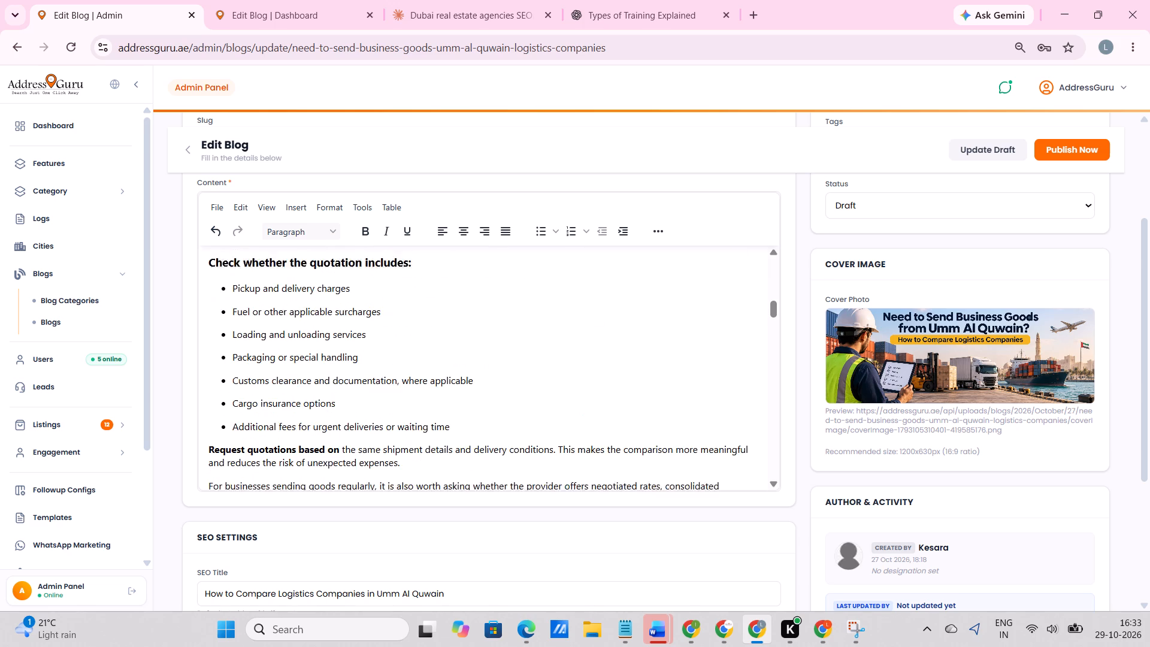
scroll(737, 367, down, 4)
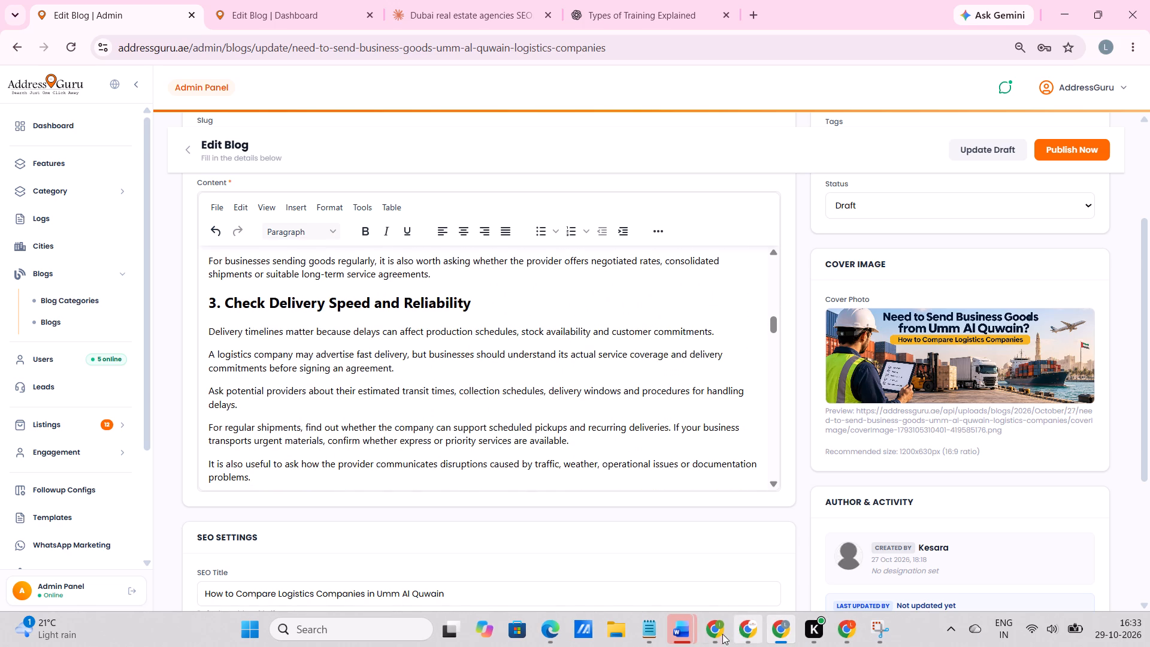
click(721, 638)
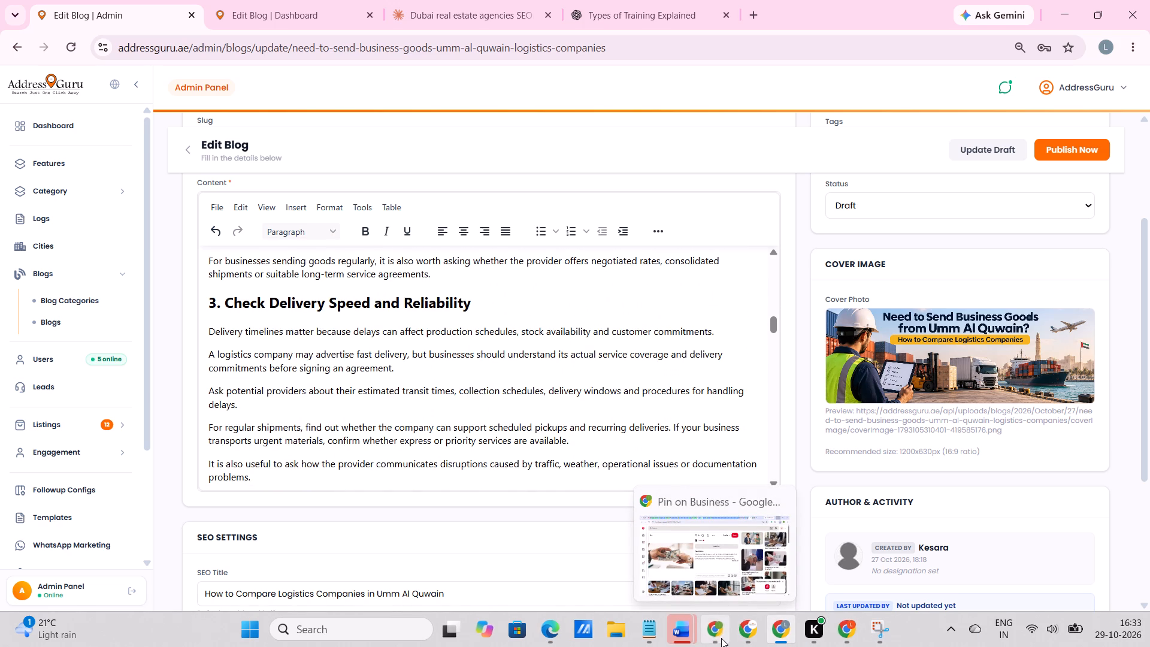
click(721, 638)
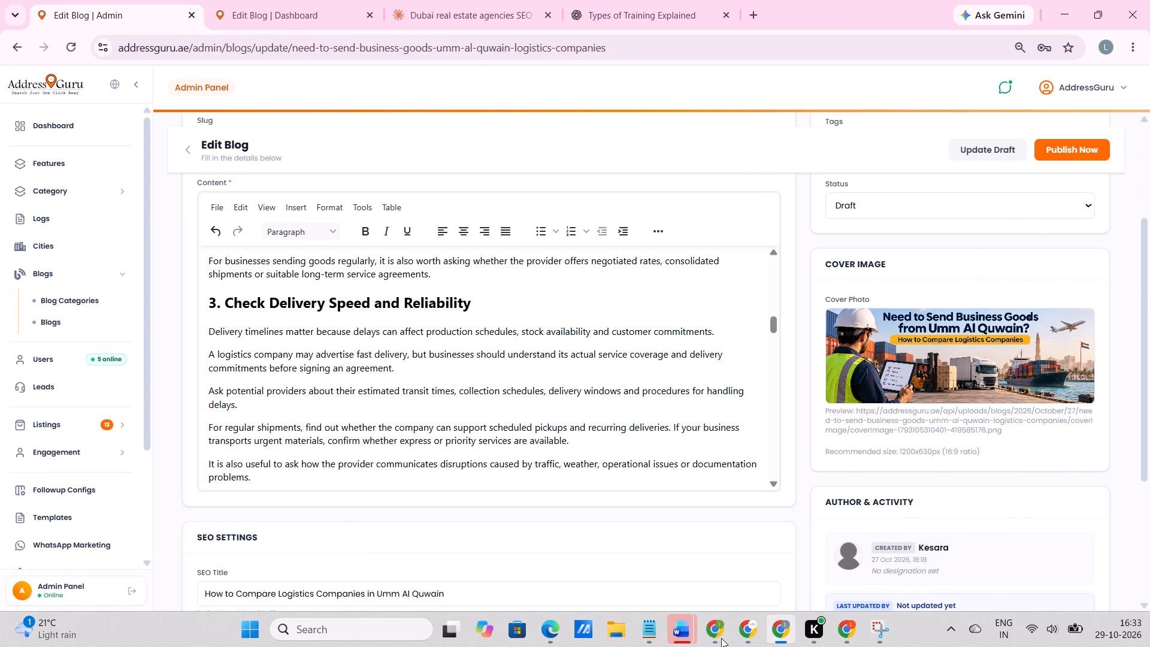
scroll(417, 392, down, 1)
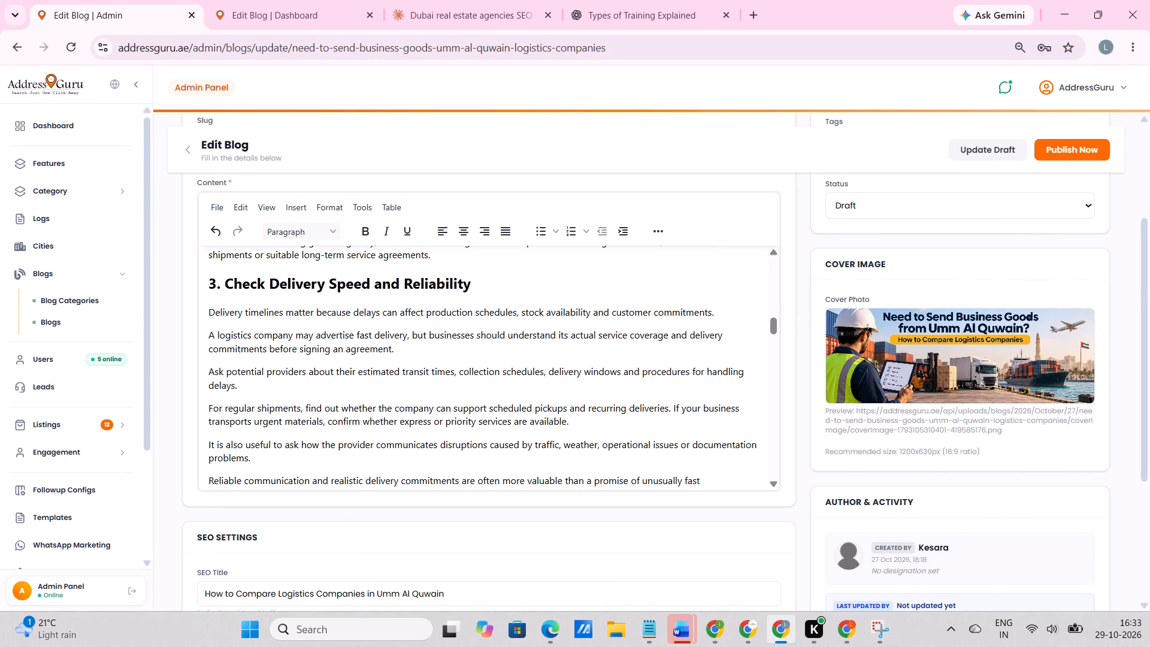
scroll(305, 317, down, 1)
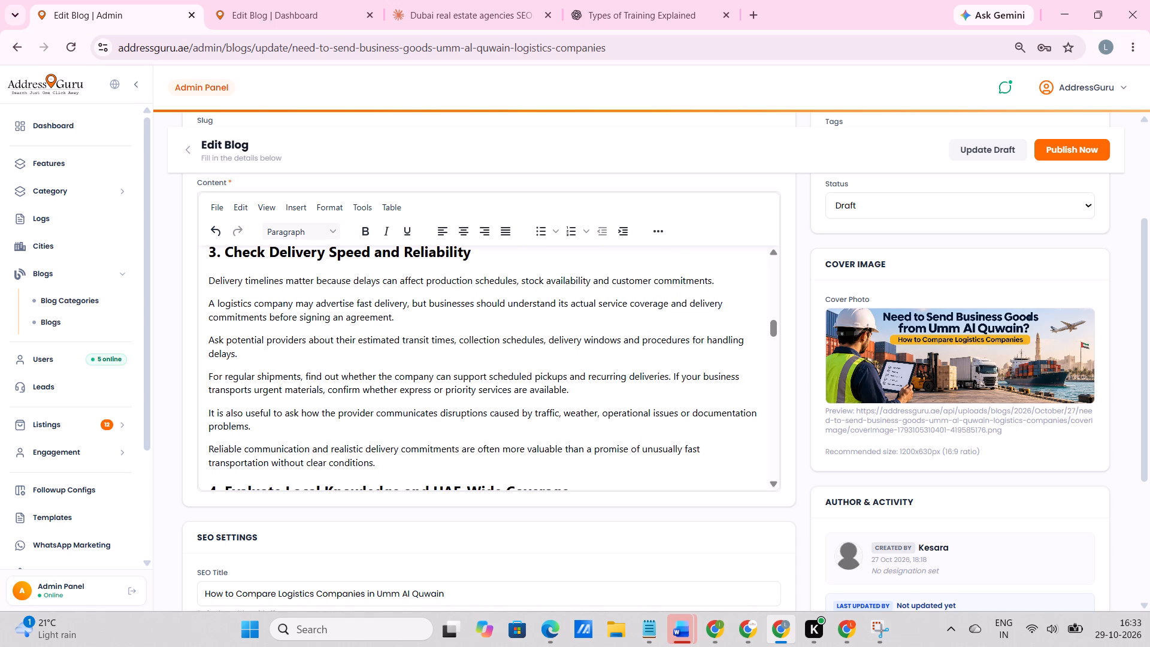
drag(314, 281, 190, 282)
key(ctrl+b)
click(453, 303)
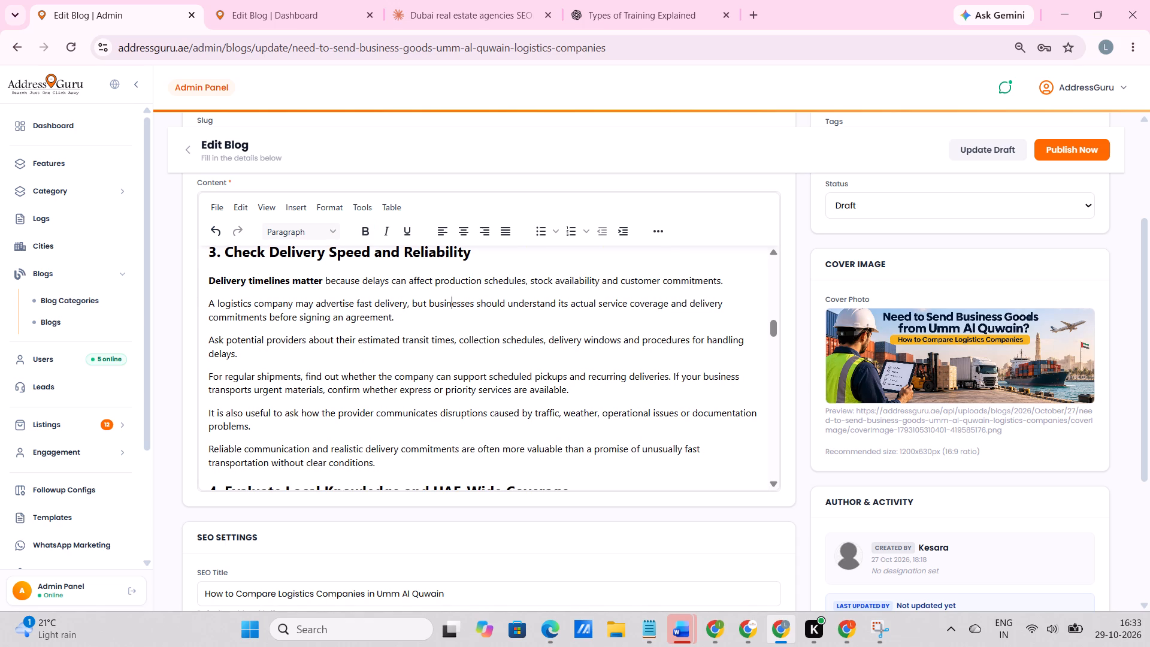
Merge the paragraph starting "A logistics company may advertise fast delivery" into the "Delivery timelines matter" paragraph, separated by a space.
click(208, 303)
key(BackSpace)
key(space)
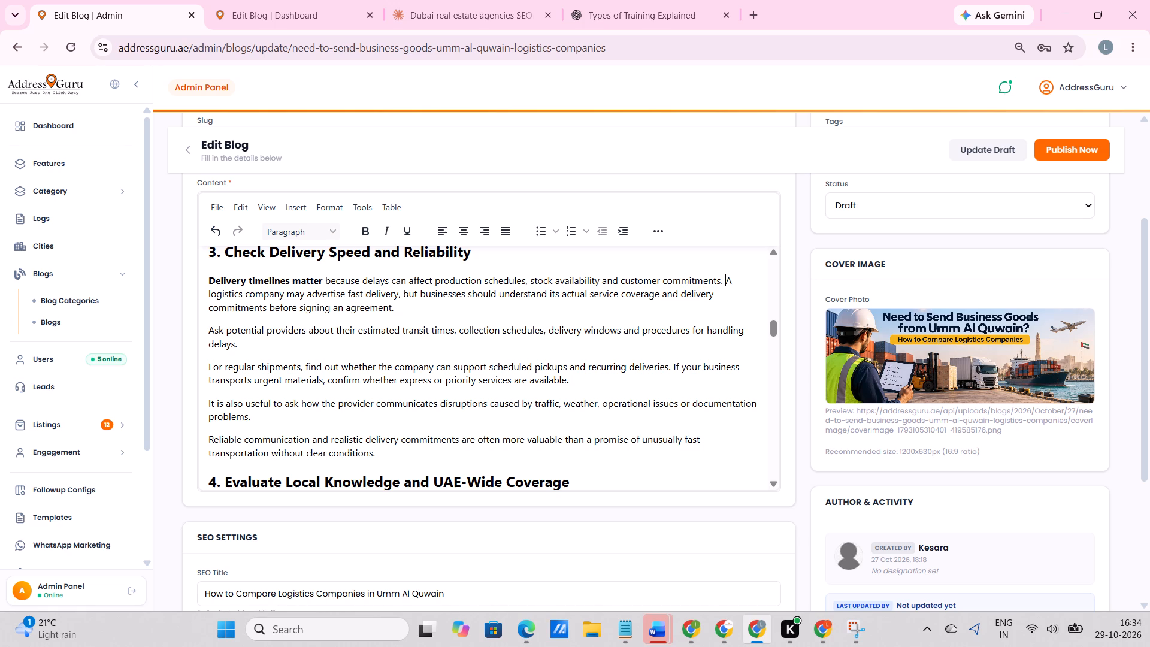
Bold the phrase "estimated transit times" in section 3's paragraph about asking potential providers.
drag(357, 331, 453, 328)
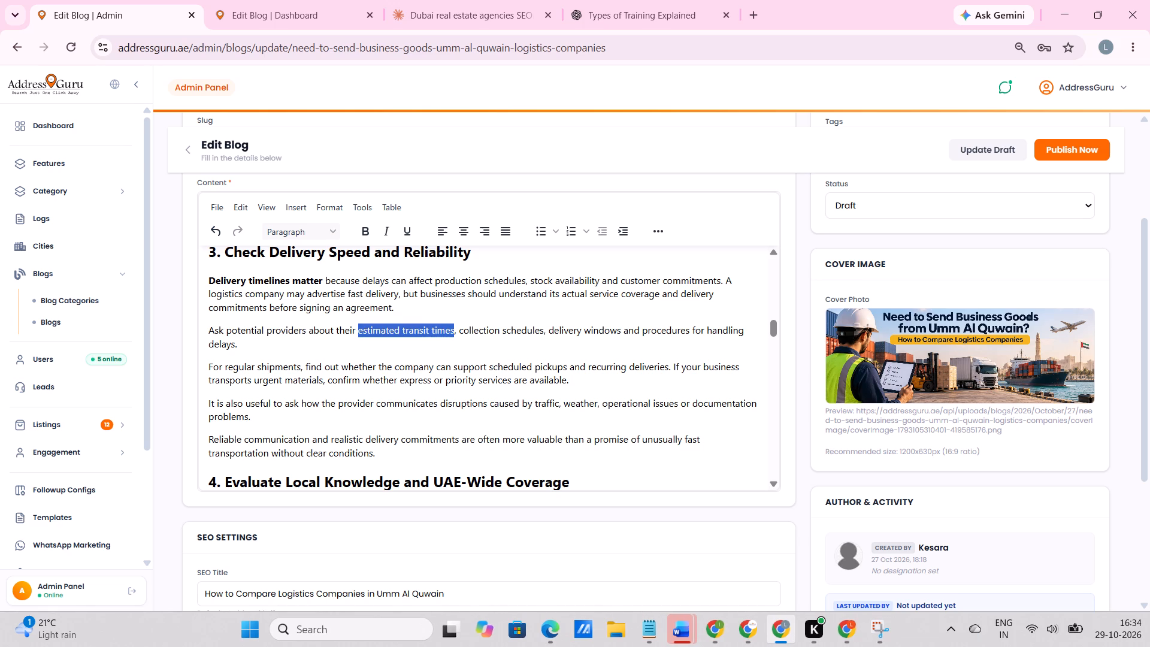
drag(453, 328, 453, 328)
key(ctrl+b)
ctrl+click(453, 328)
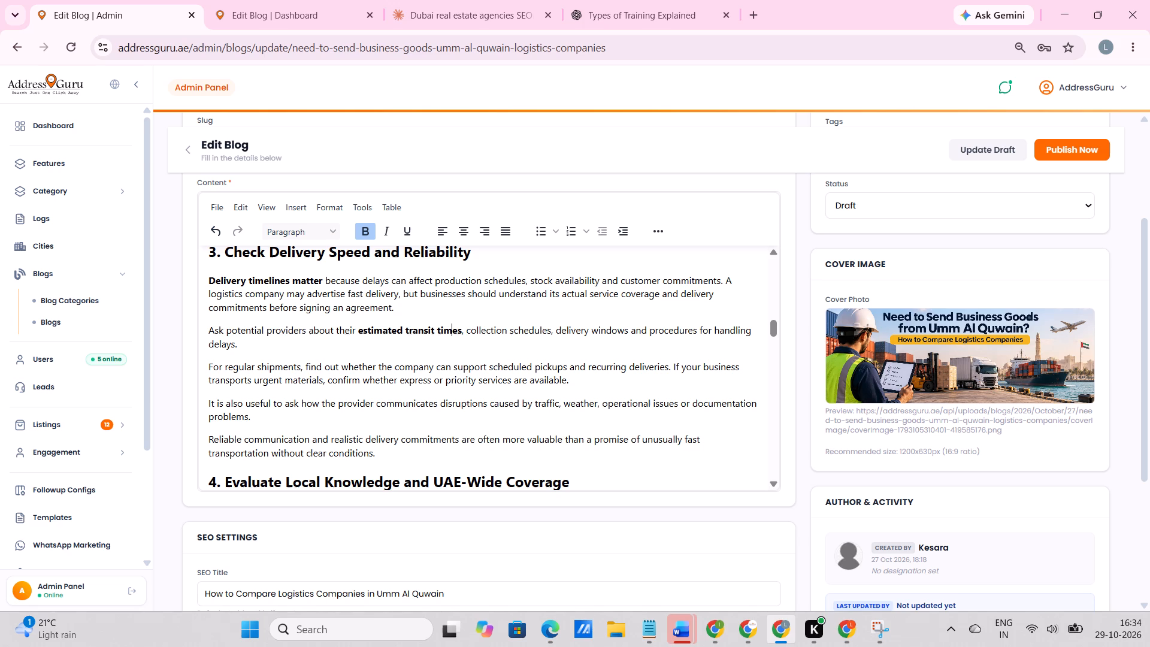
Merge the "For regular shipments" paragraph into the preceding "Ask potential providers" paragraph, separated by a space.
click(208, 363)
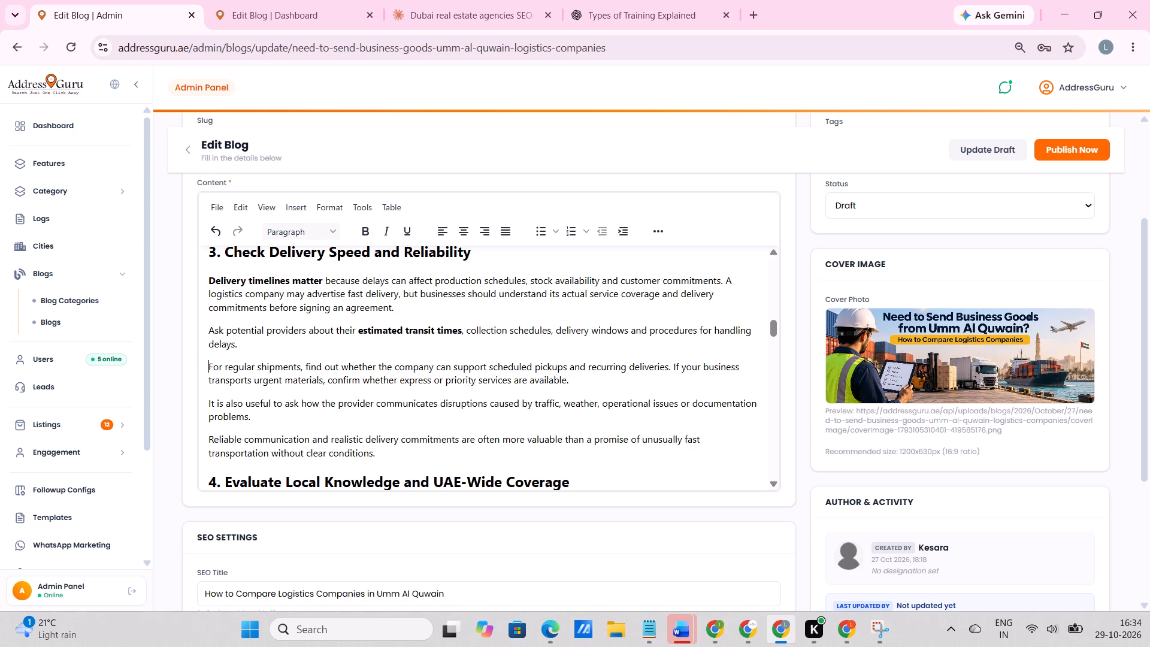
key(BackSpace)
key(space)
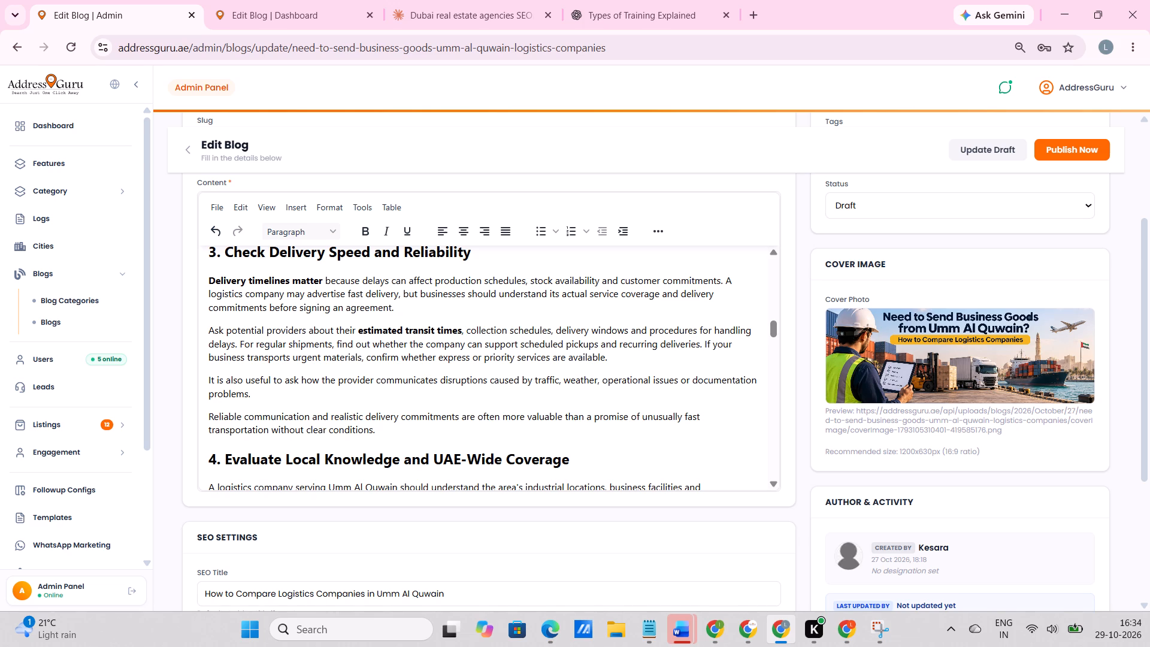
Bold the phrase "scheduled pickups and recurring deliveries" in section 3's merged paragraph.
drag(520, 344, 522, 344)
drag(522, 344, 700, 344)
key(ctrl+b)
click(686, 371)
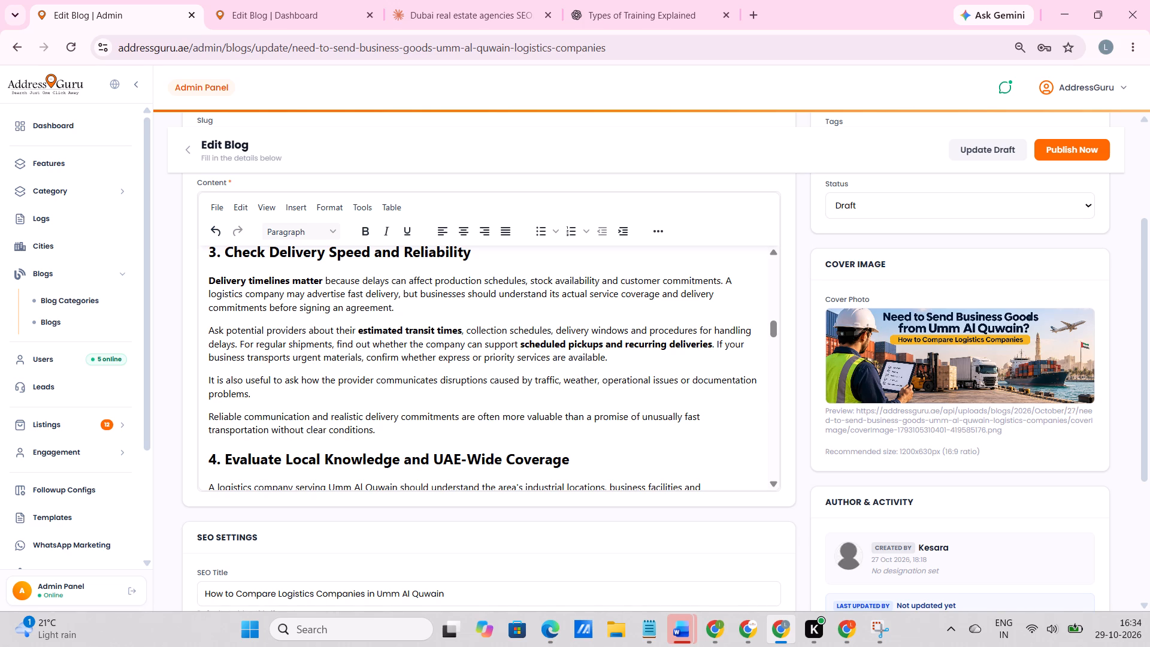
Review the text around section 4's heading and recheck the content of sections 2 and 3.
scroll(443, 409, down, 1)
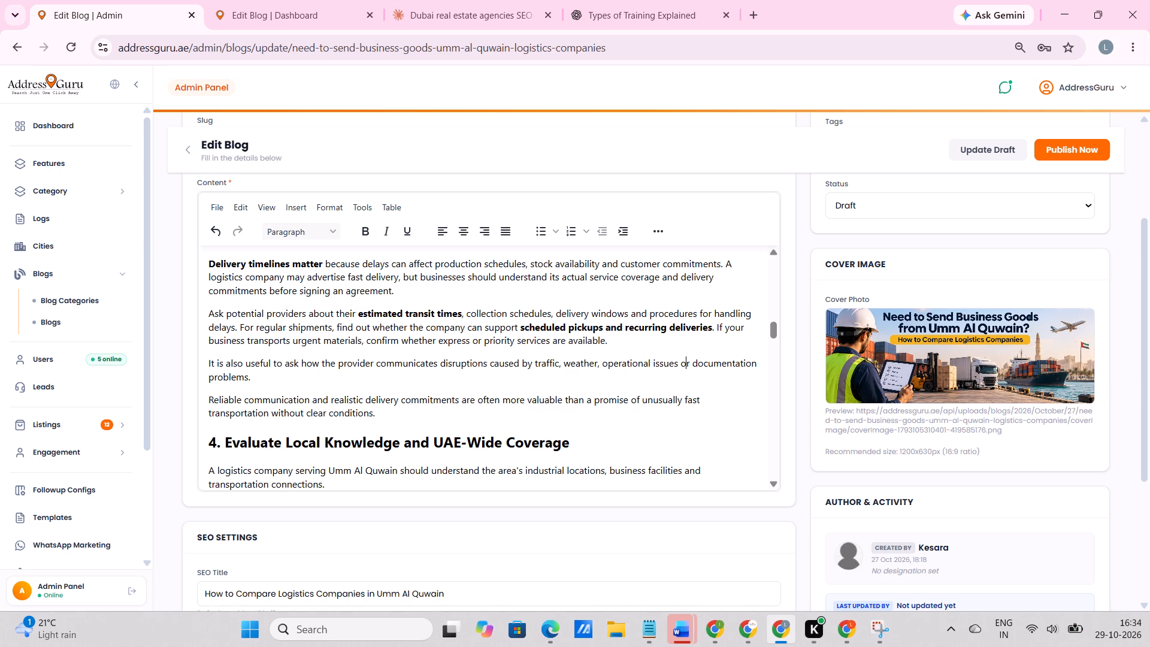
scroll(324, 402, down, 2)
click(373, 368)
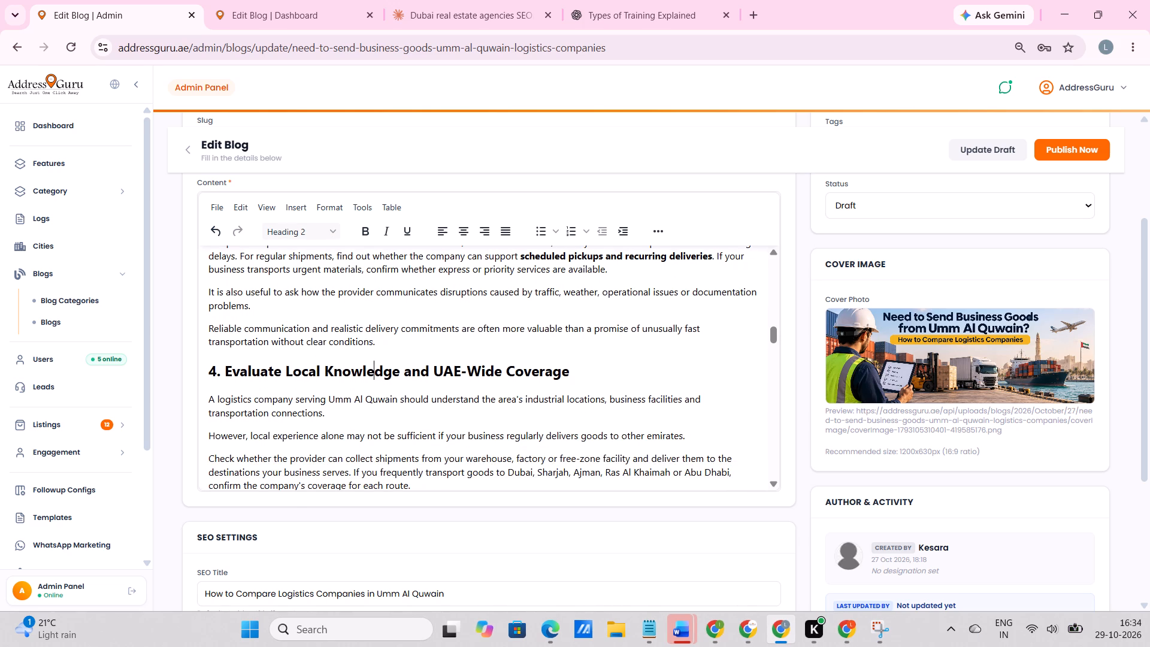
scroll(422, 377, up, 4)
scroll(488, 380, up, 2)
scroll(488, 381, down, 2)
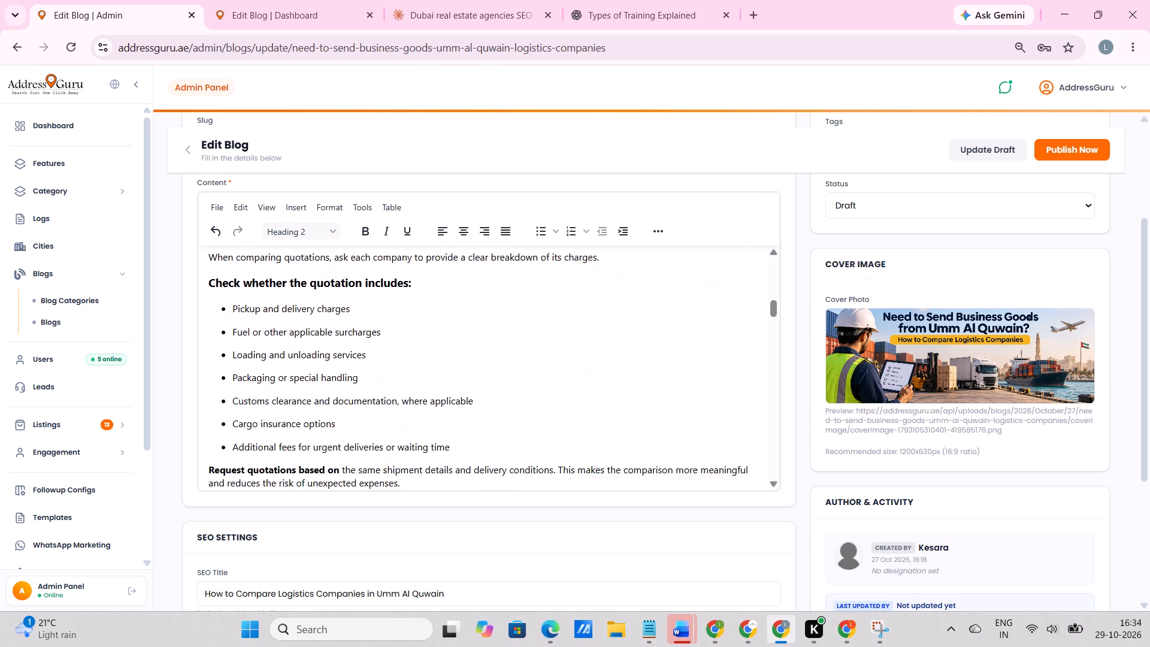
scroll(488, 381, down, 4)
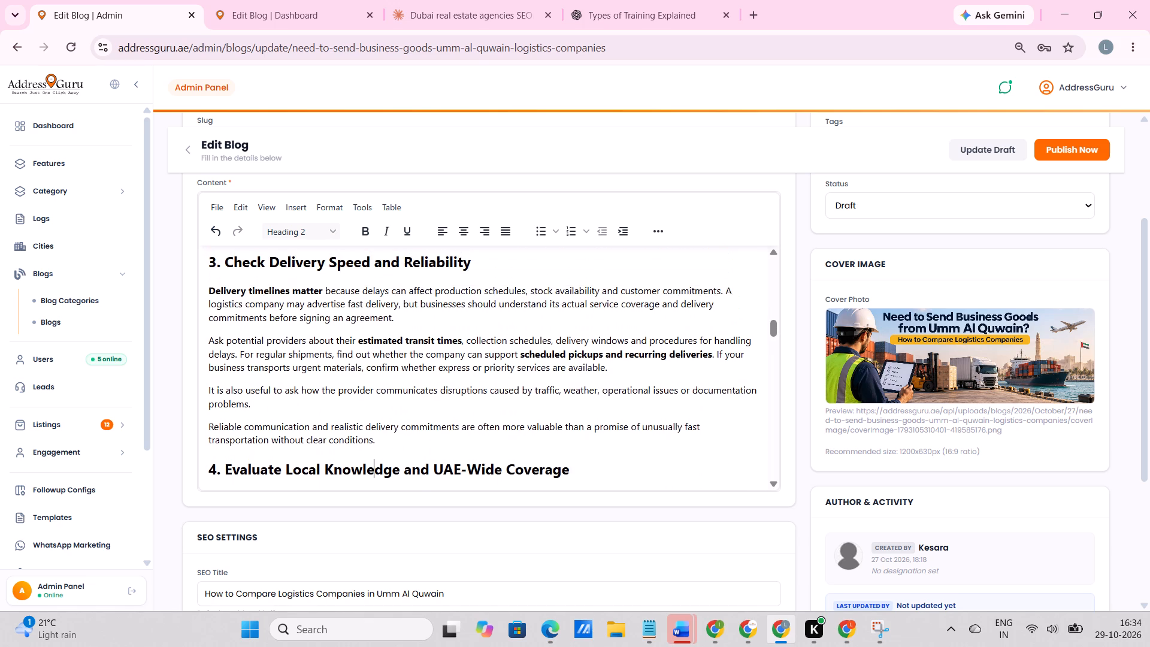
Search Google for "webp converter" in a new browser tab.
click(752, 13)
text(we)
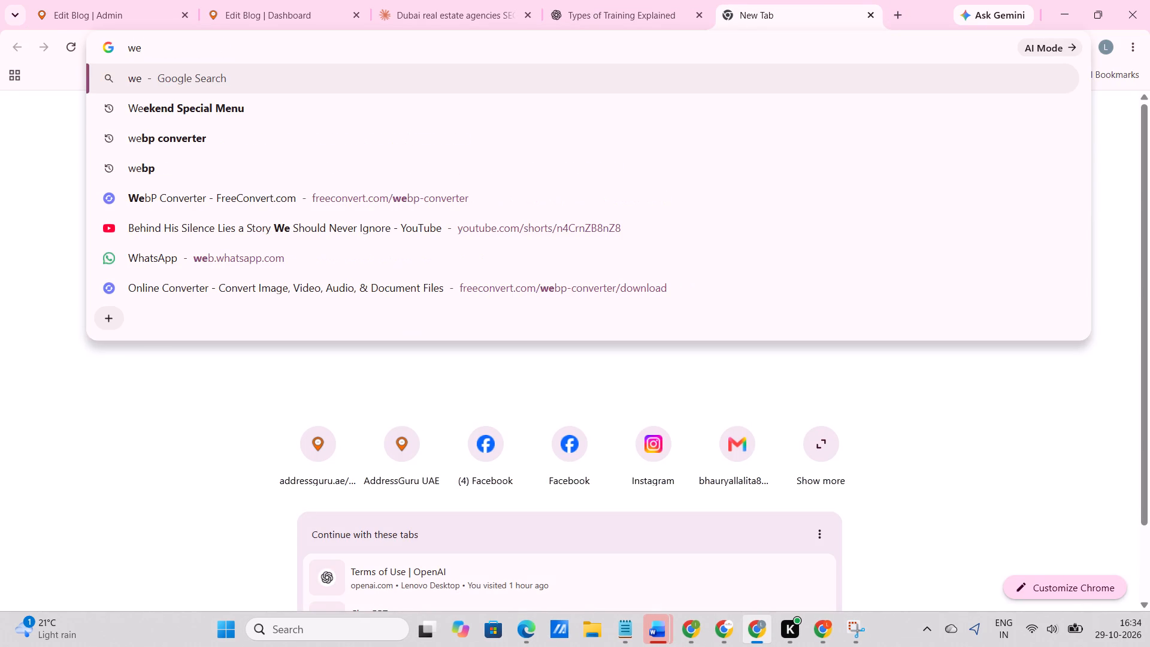
key(b)
key(p)
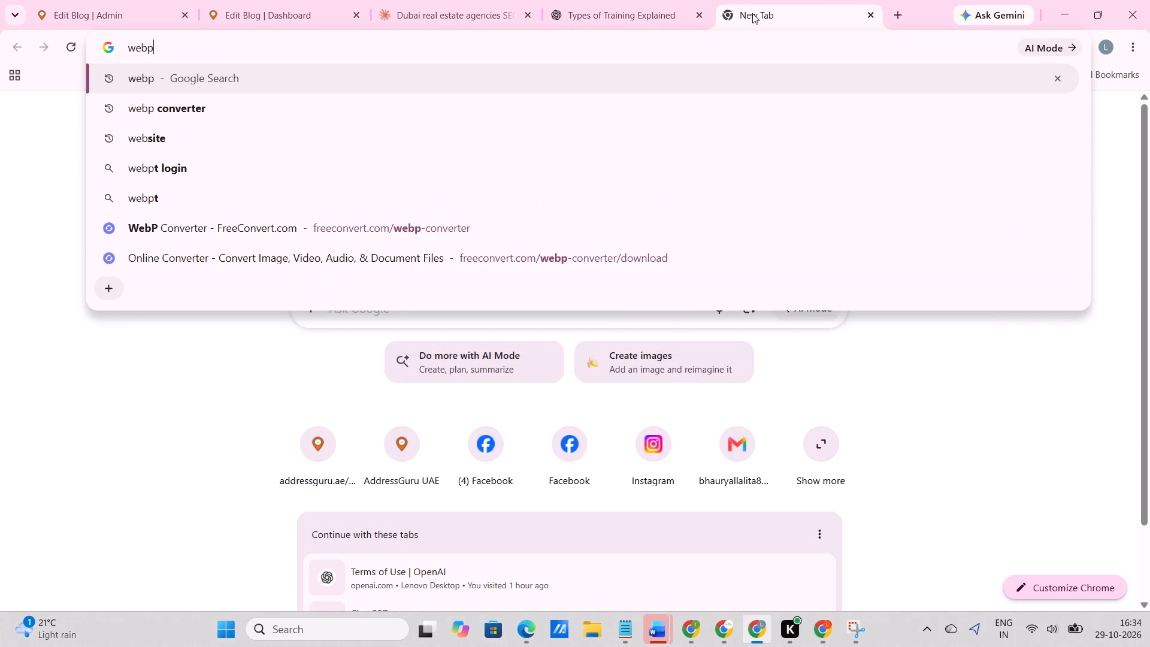
key(Down)
key(Return)
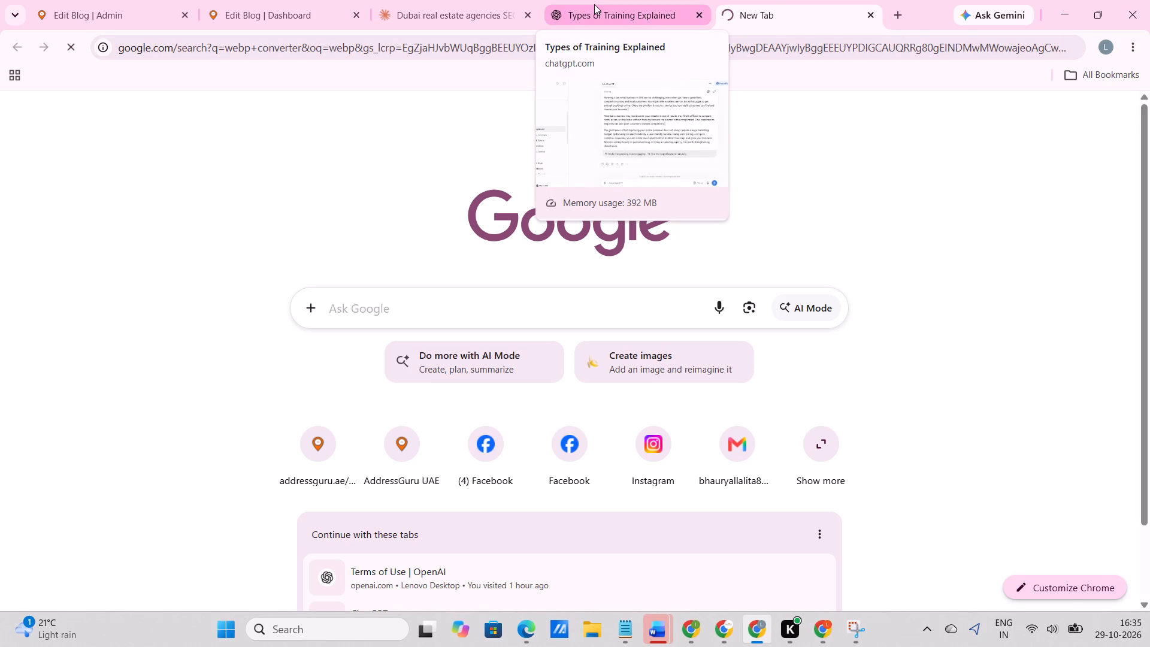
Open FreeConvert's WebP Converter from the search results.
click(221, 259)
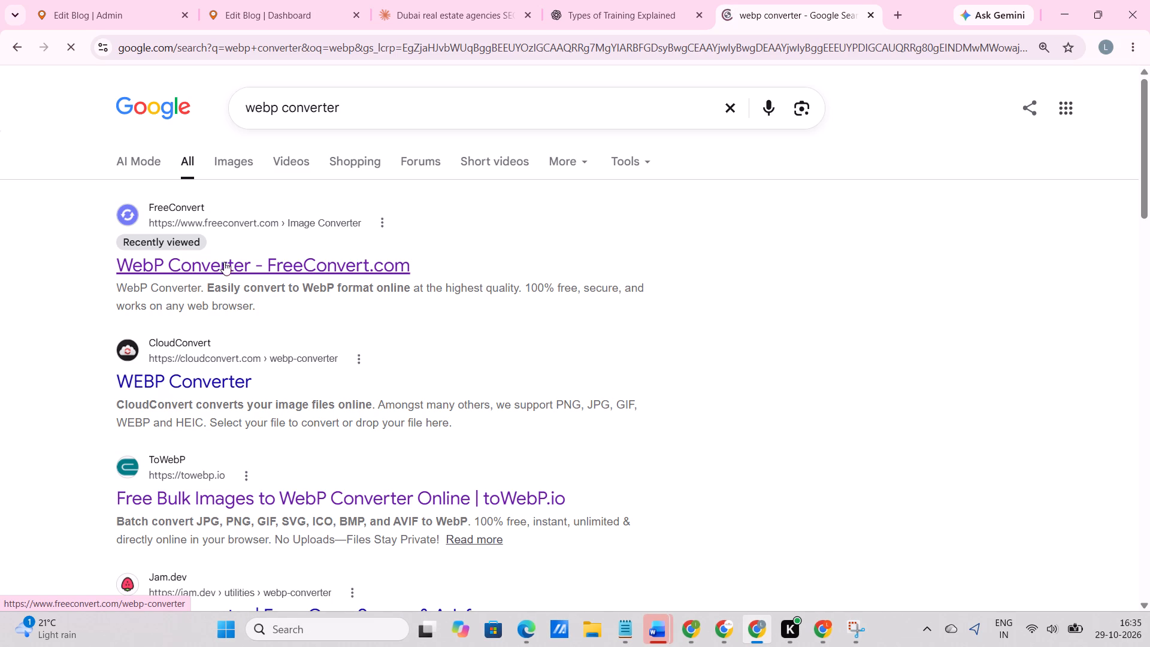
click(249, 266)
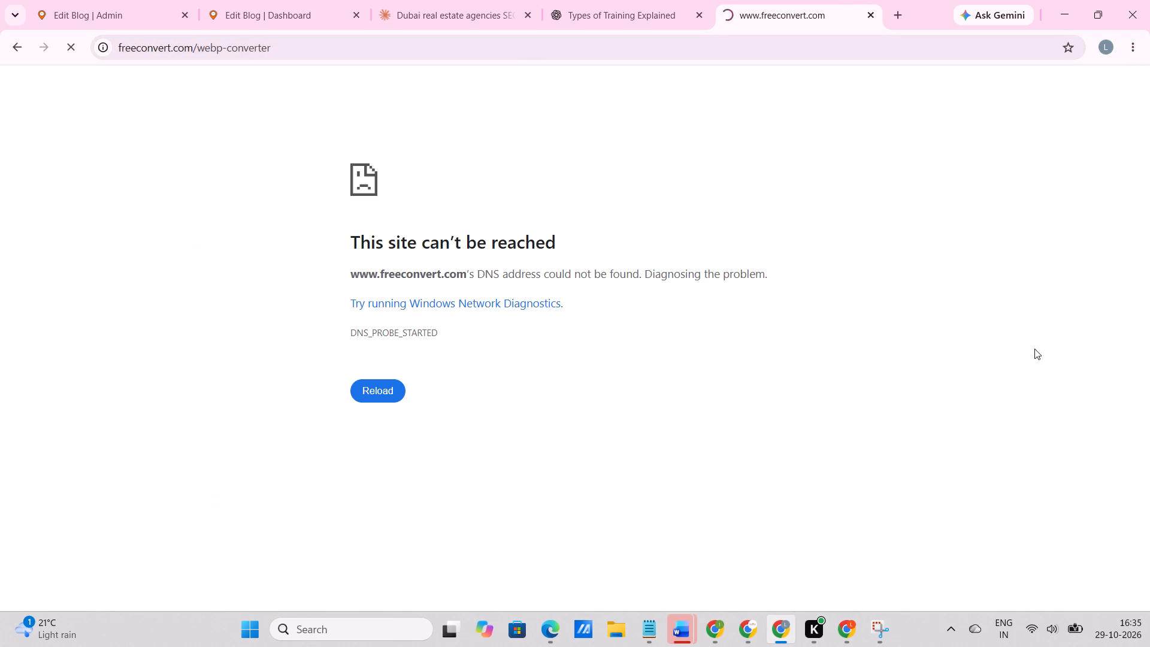
Check the computer's Wi-Fi connection in the system's quick settings.
click(1041, 628)
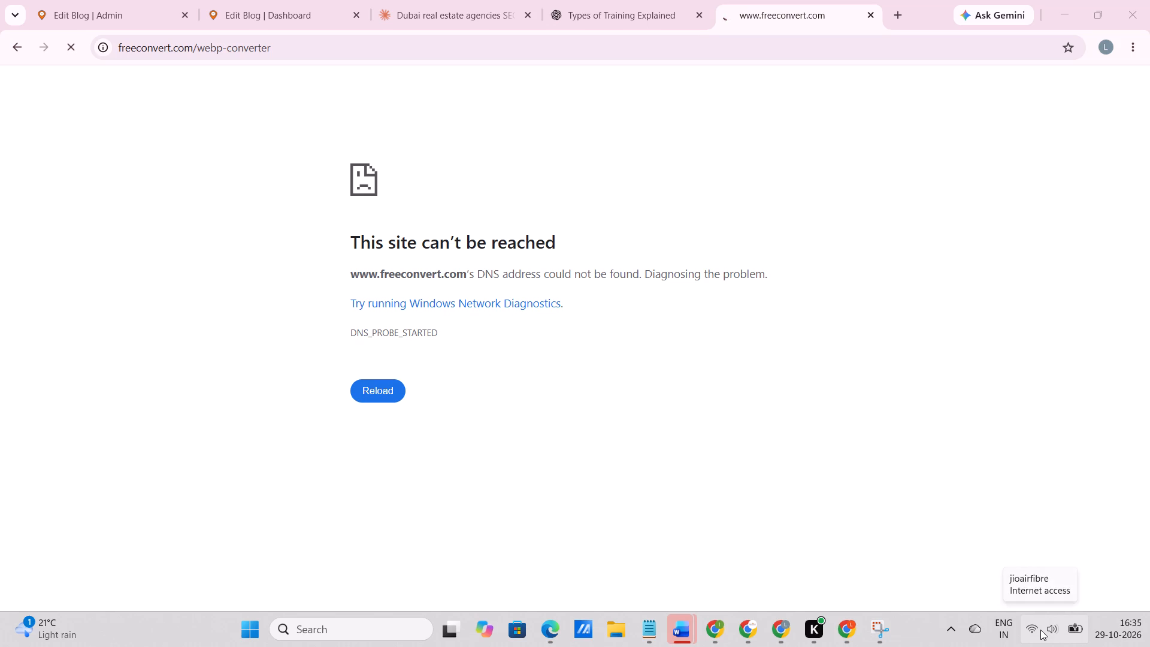
click(1040, 630)
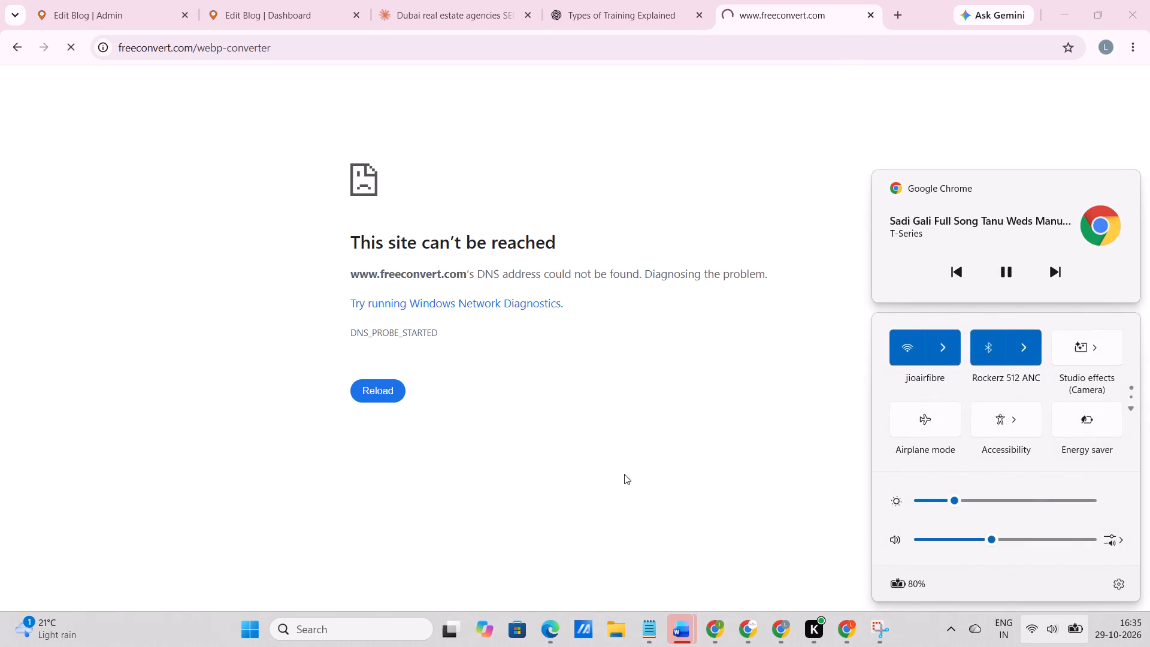
click(624, 471)
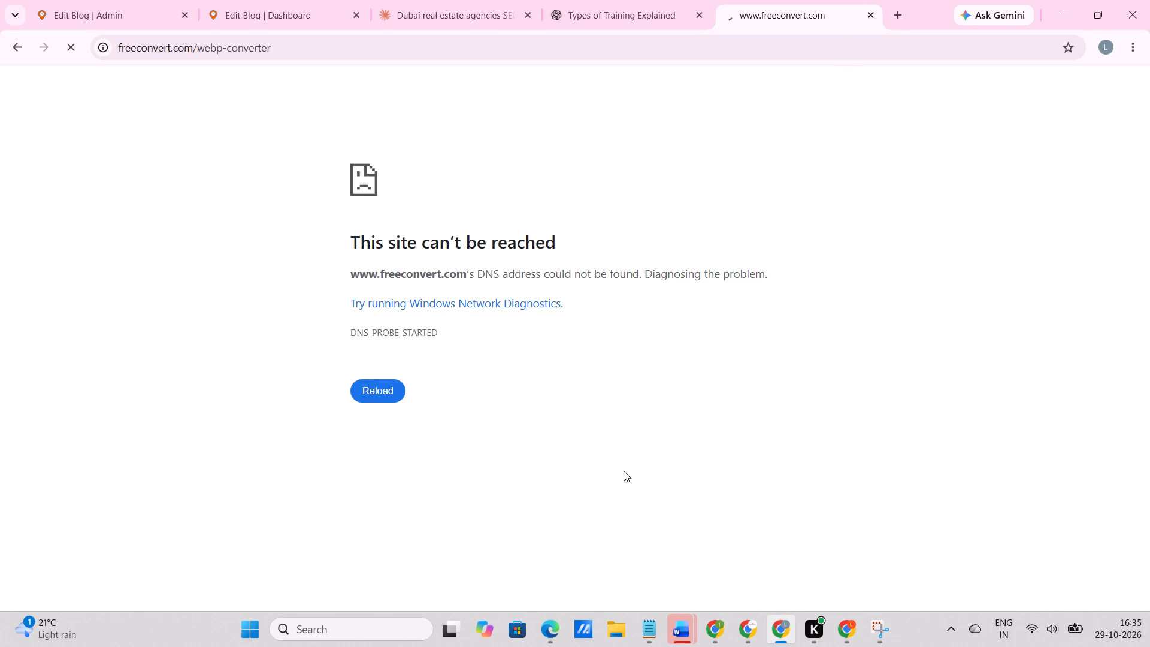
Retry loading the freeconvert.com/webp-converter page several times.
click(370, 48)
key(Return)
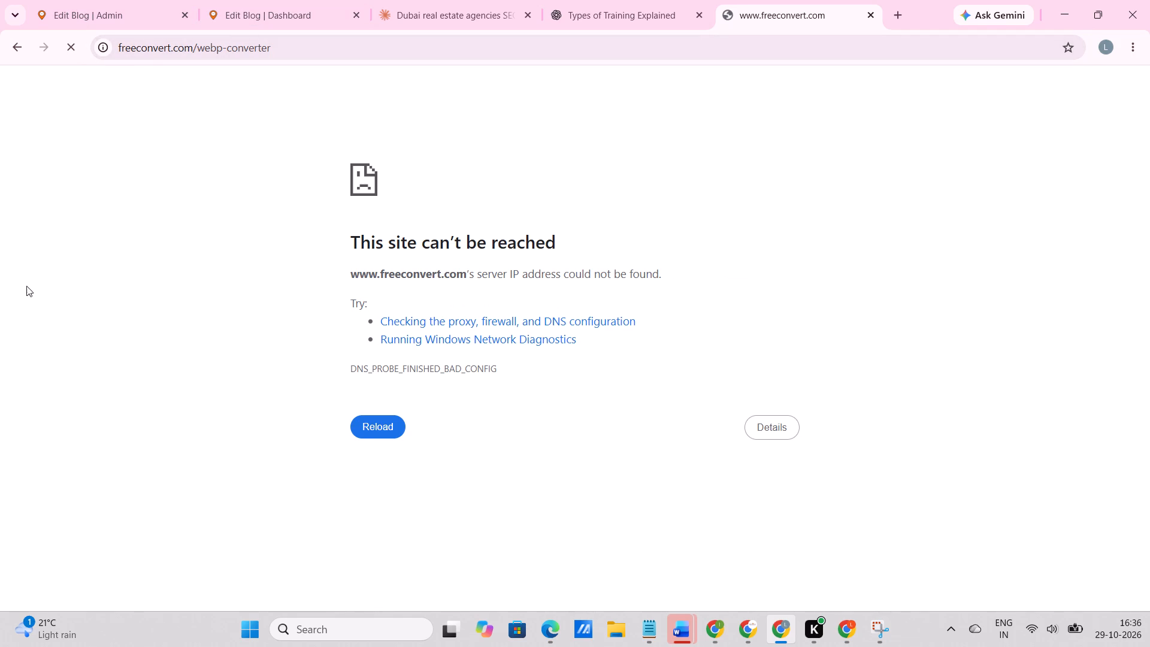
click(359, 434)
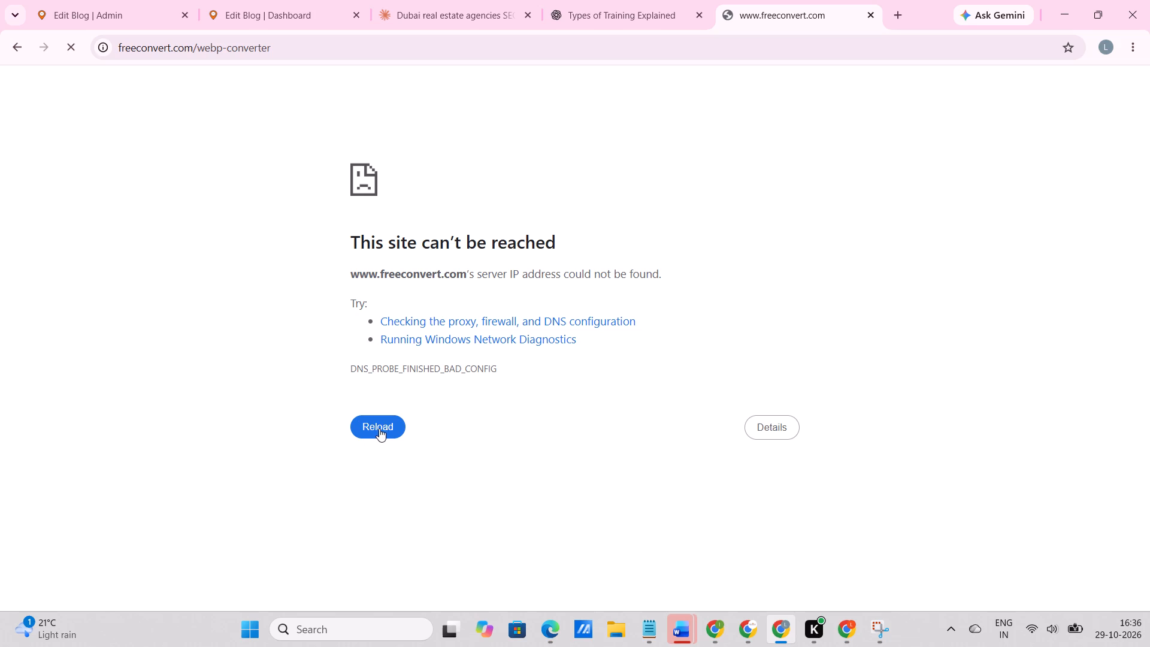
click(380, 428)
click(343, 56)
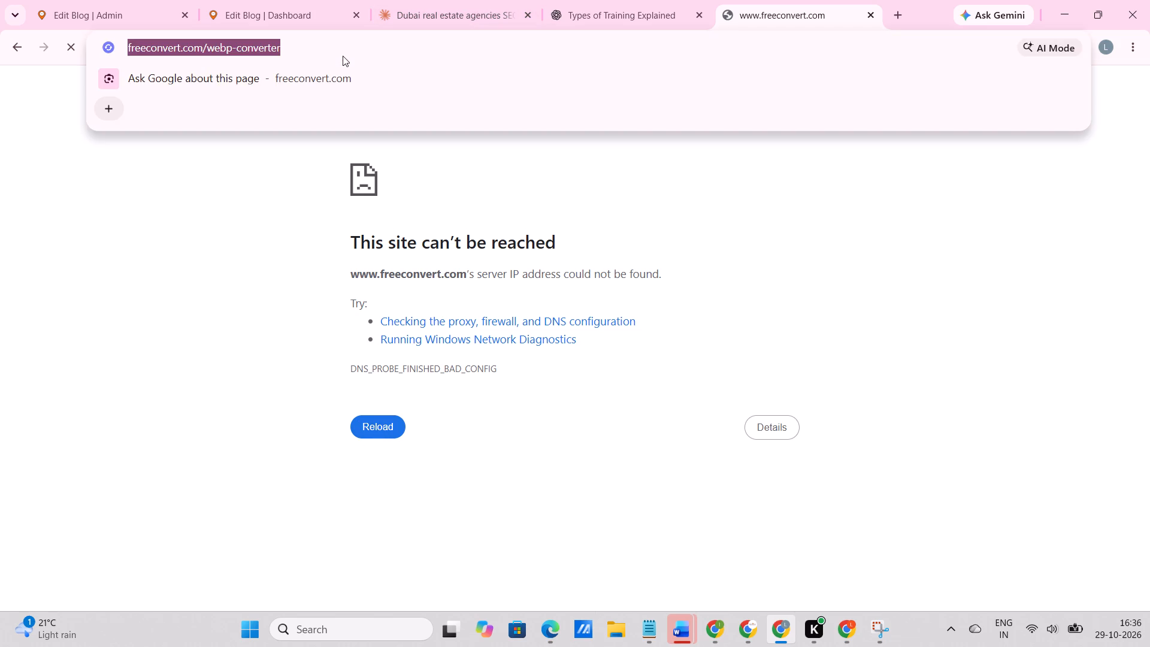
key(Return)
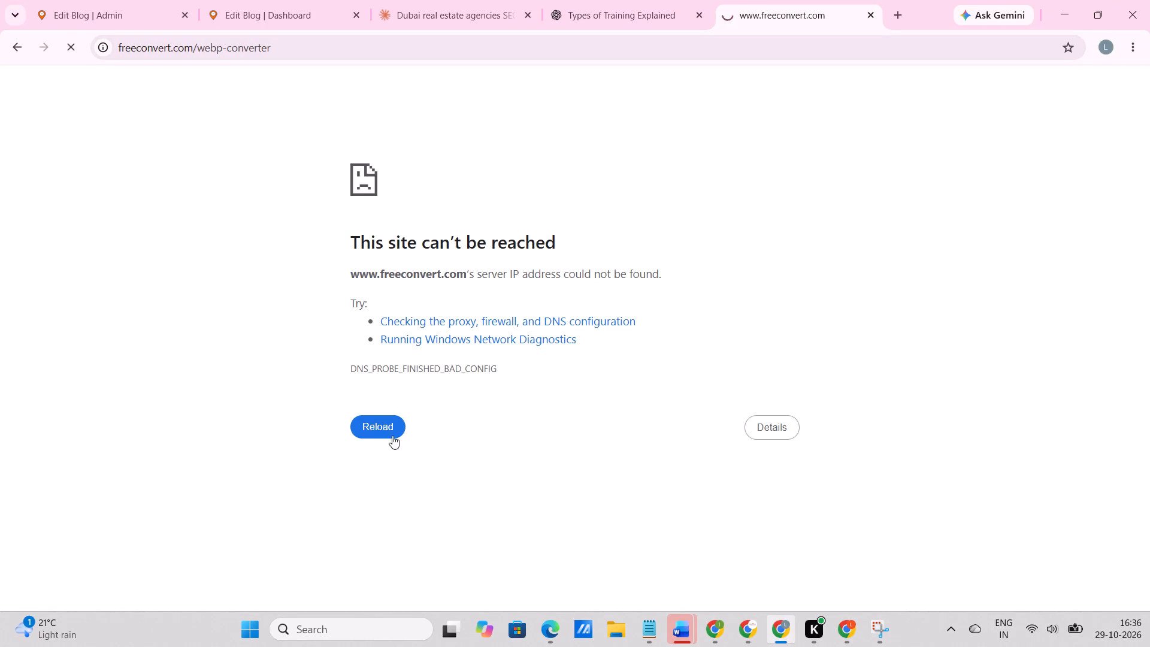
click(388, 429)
Return to the search results and open FreeConvert's WebP Converter again, plus CloudConvert's WEBP Converter in a separate tab.
click(5, 51)
click(250, 271)
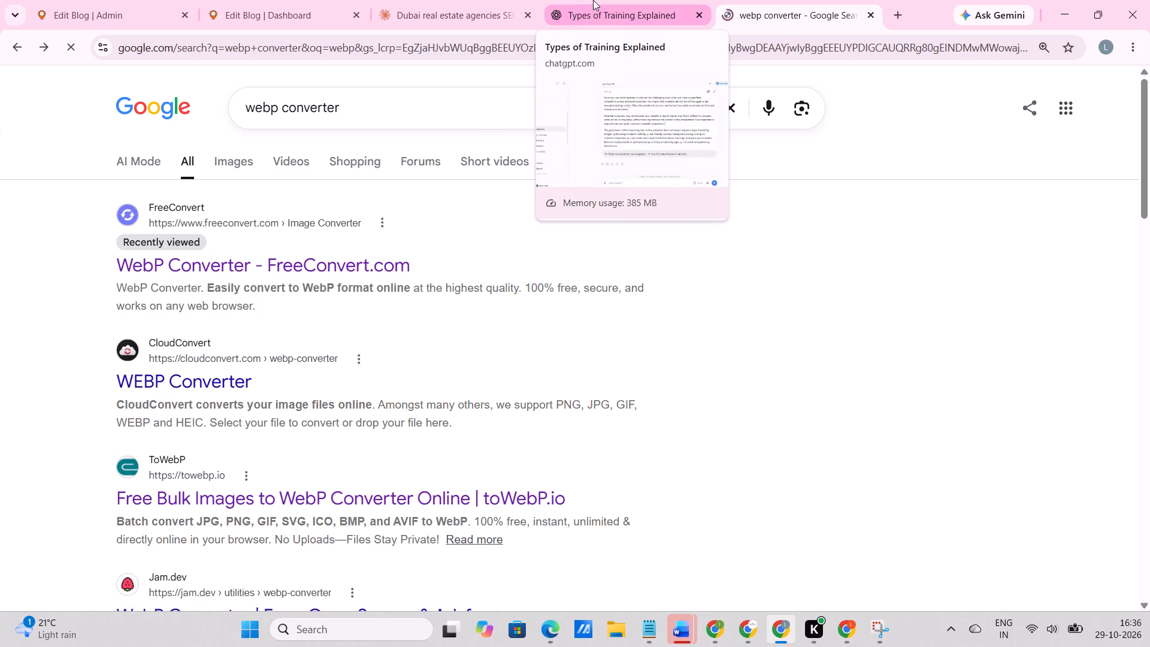
ctrl+click(181, 376)
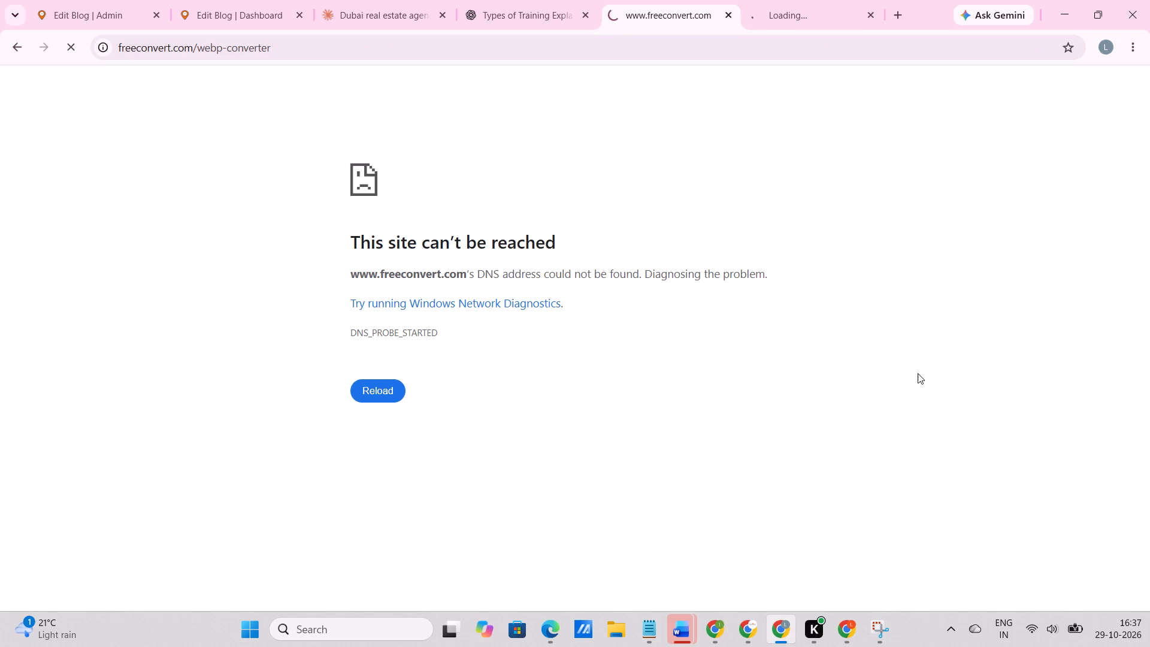
click(782, 1)
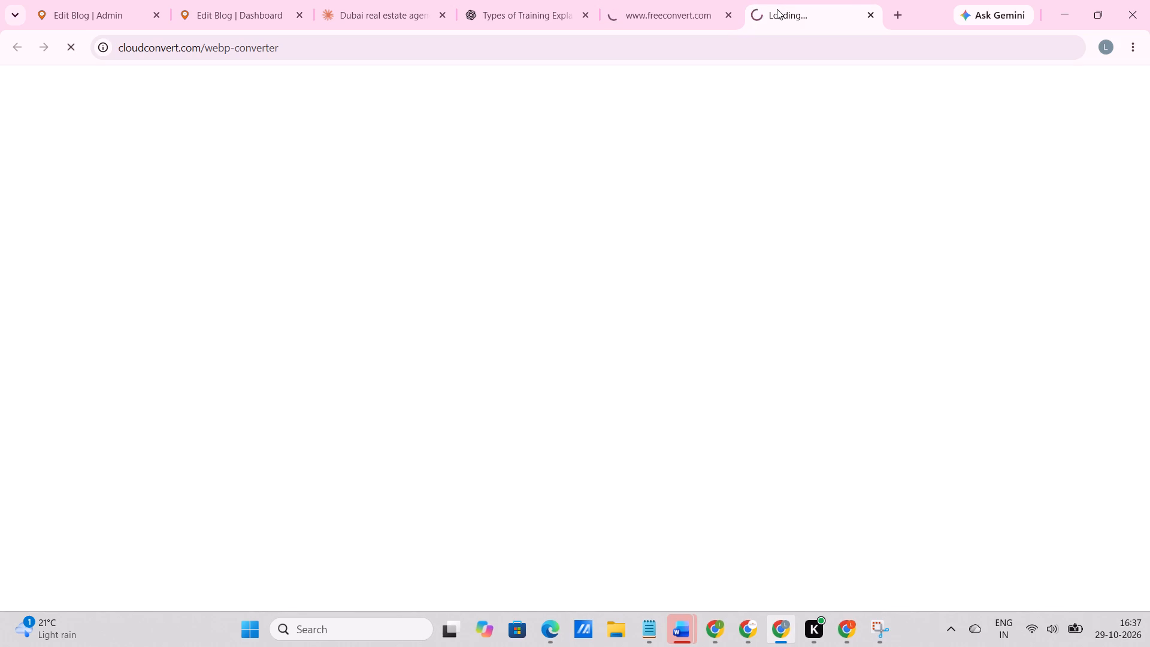
click(692, 0)
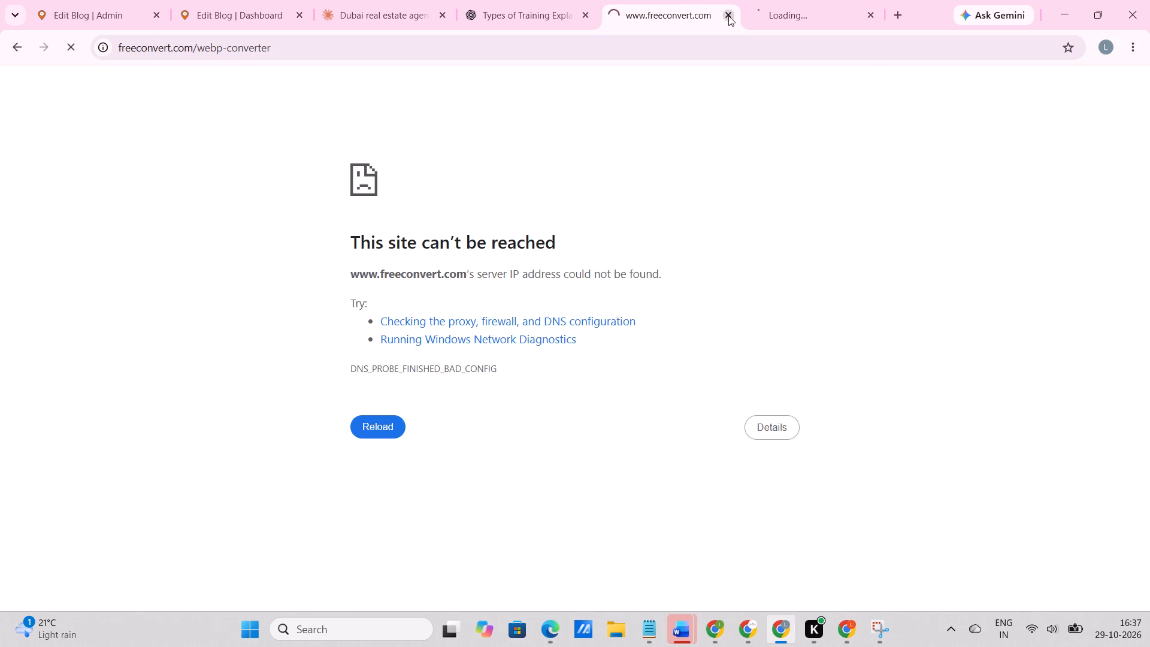
click(785, 15)
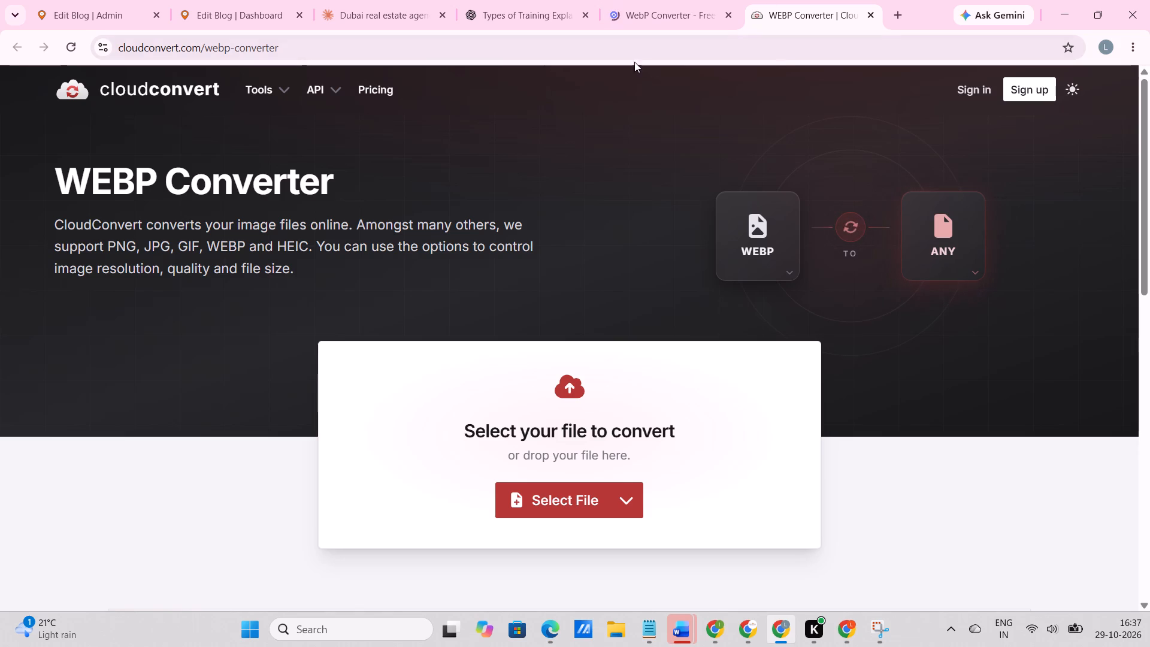
click(644, 0)
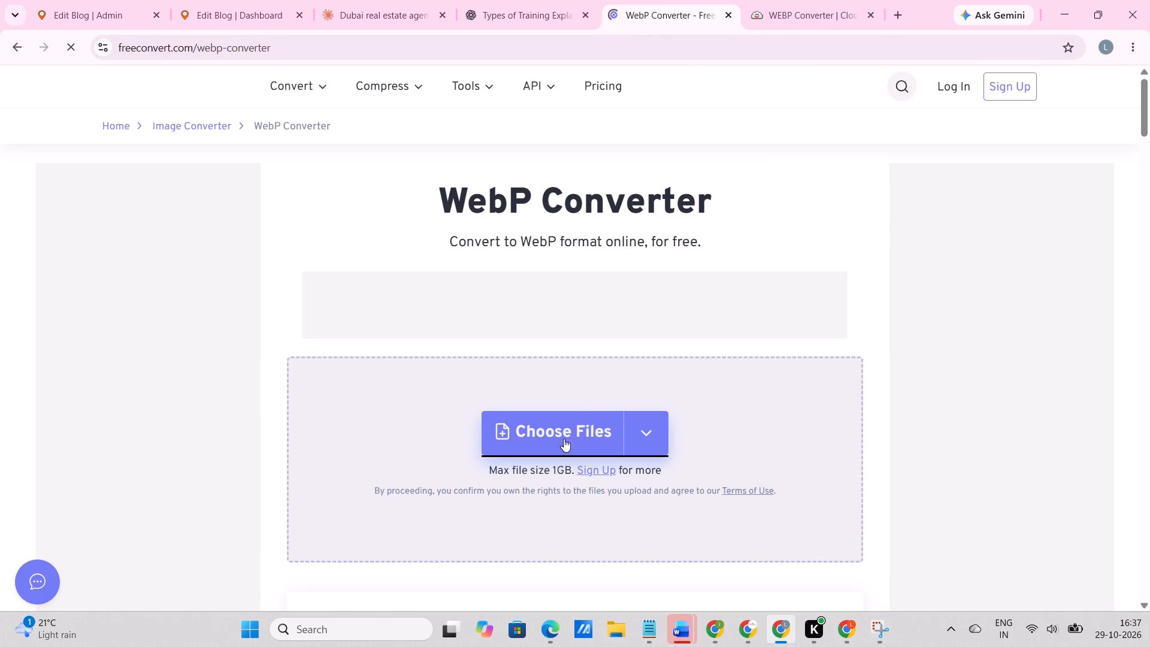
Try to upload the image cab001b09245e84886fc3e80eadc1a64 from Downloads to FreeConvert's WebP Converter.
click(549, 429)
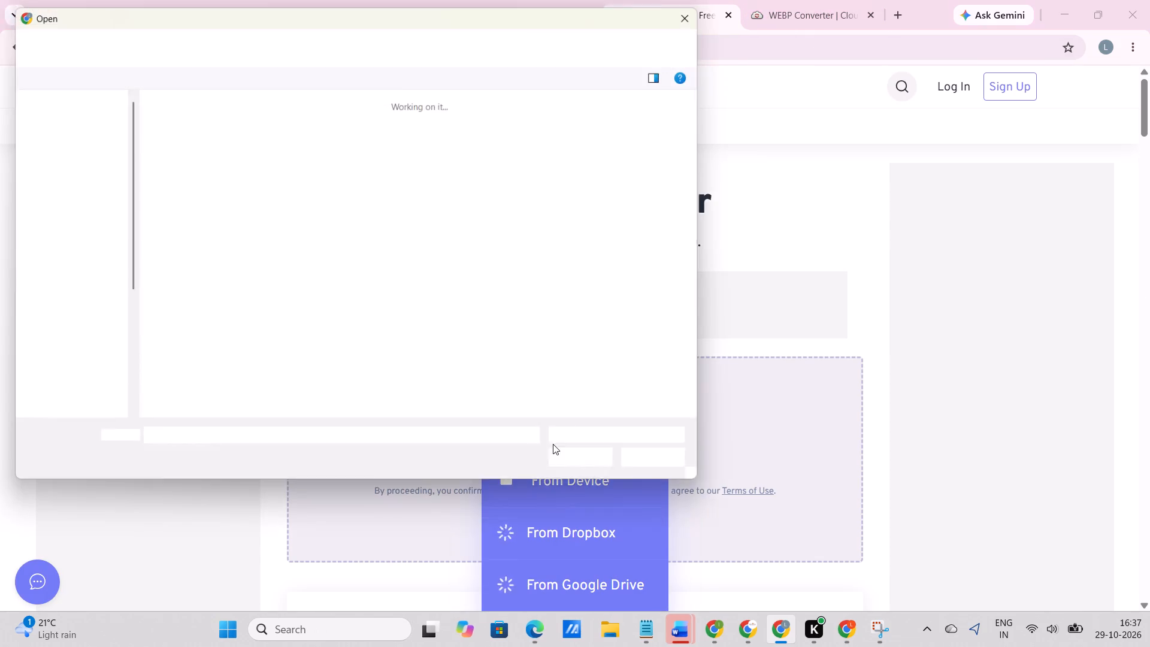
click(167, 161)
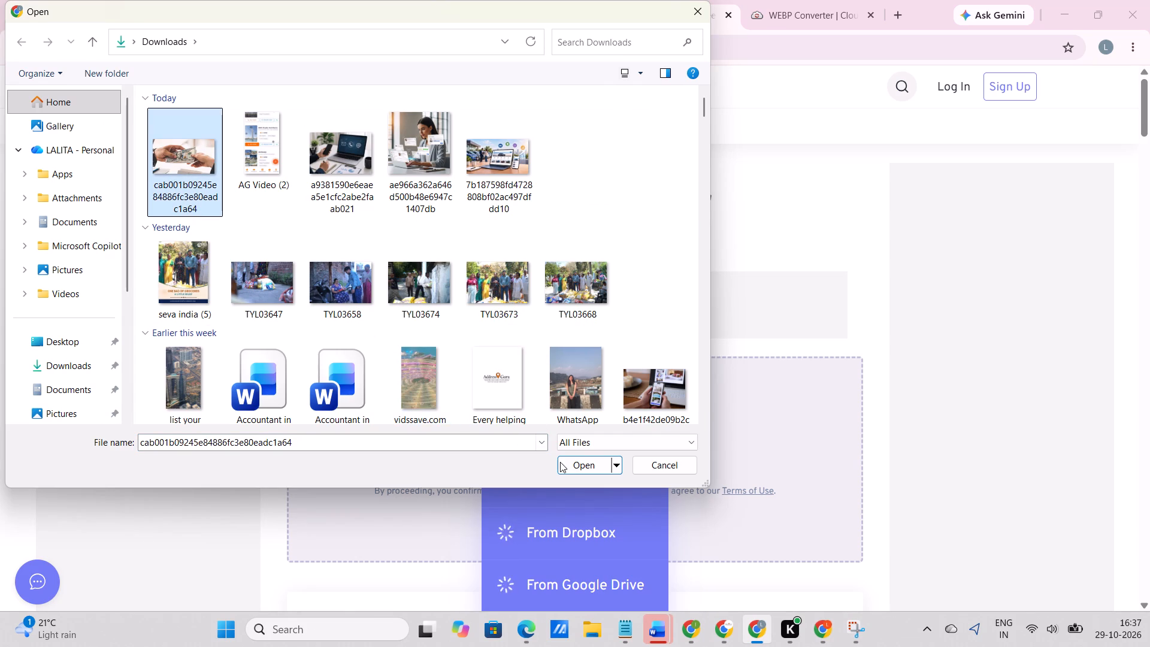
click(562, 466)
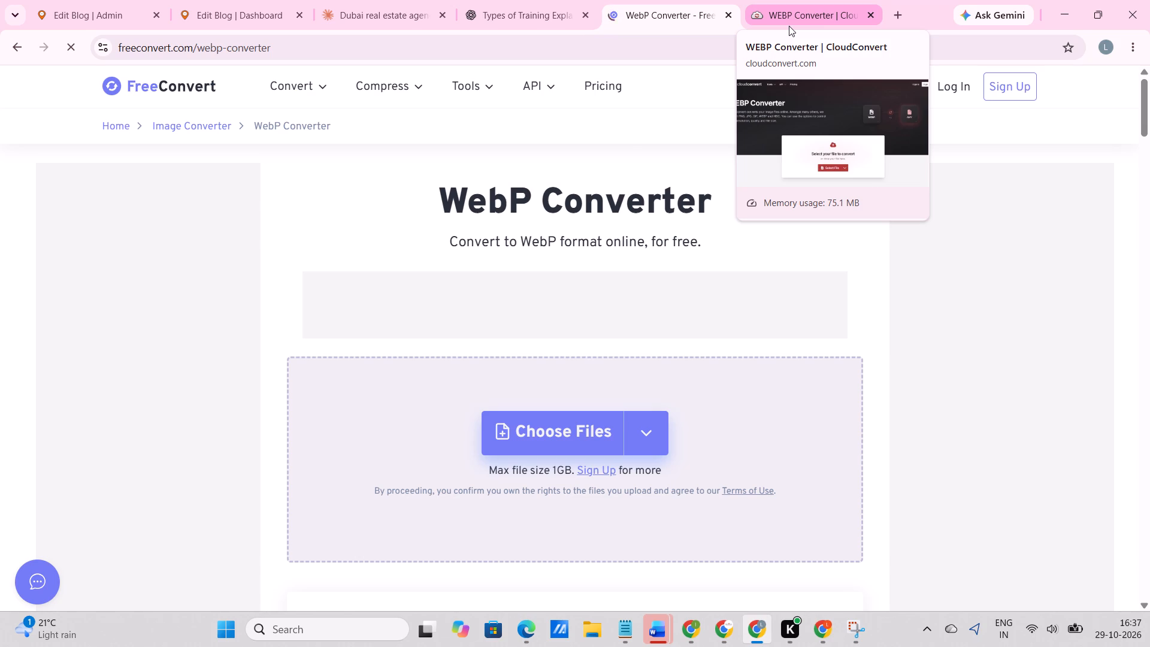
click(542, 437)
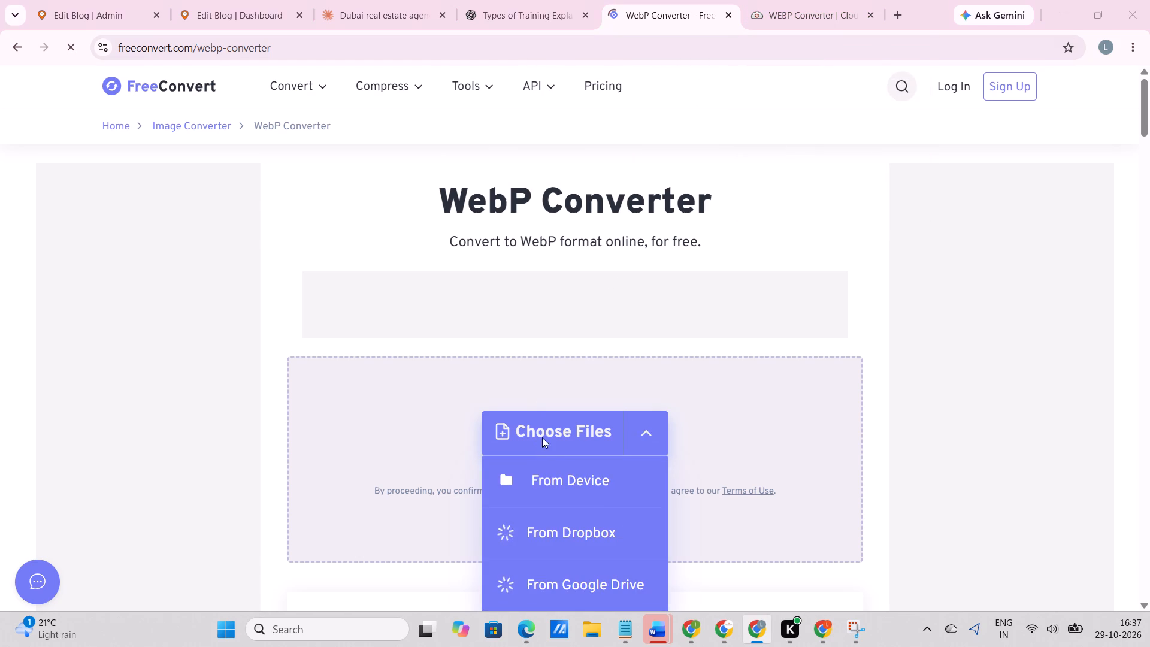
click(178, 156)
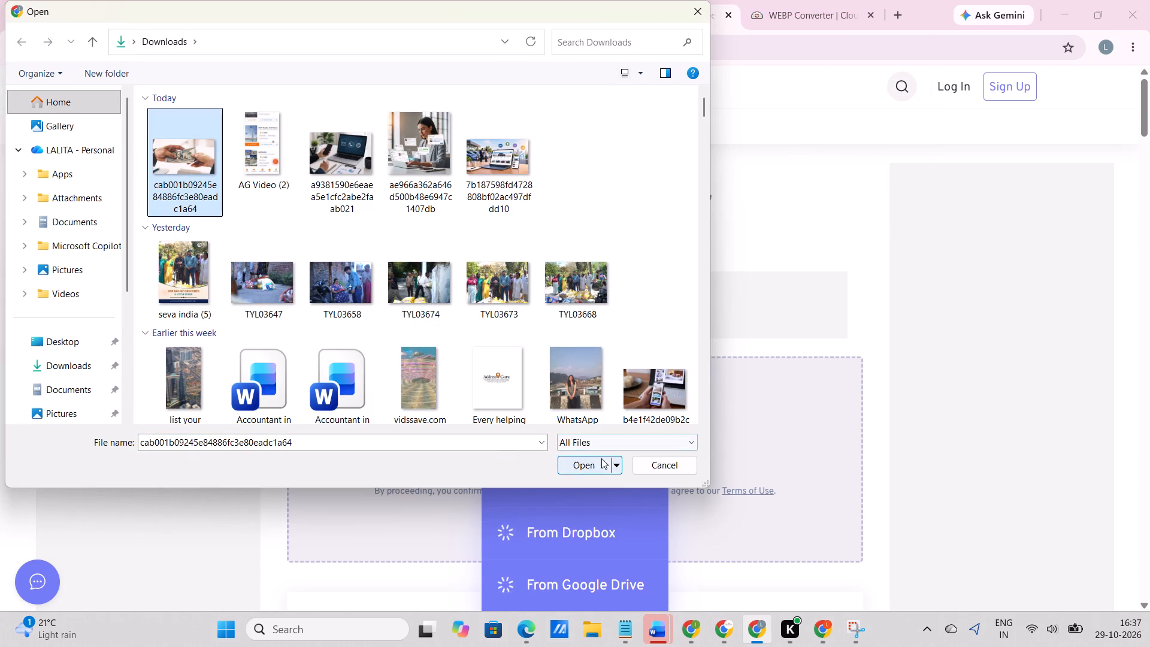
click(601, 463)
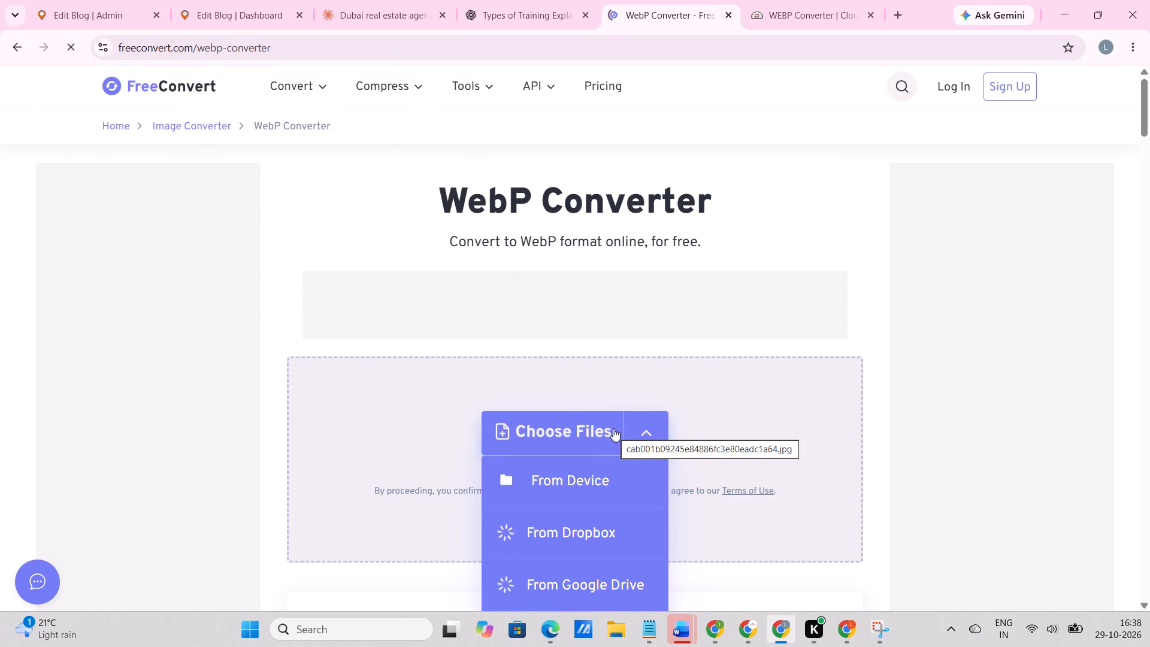
Upload the image cab001b09245e84886fc3e80eadc1a64 from Downloads to CloudConvert's WEBP Converter.
click(782, 0)
click(554, 507)
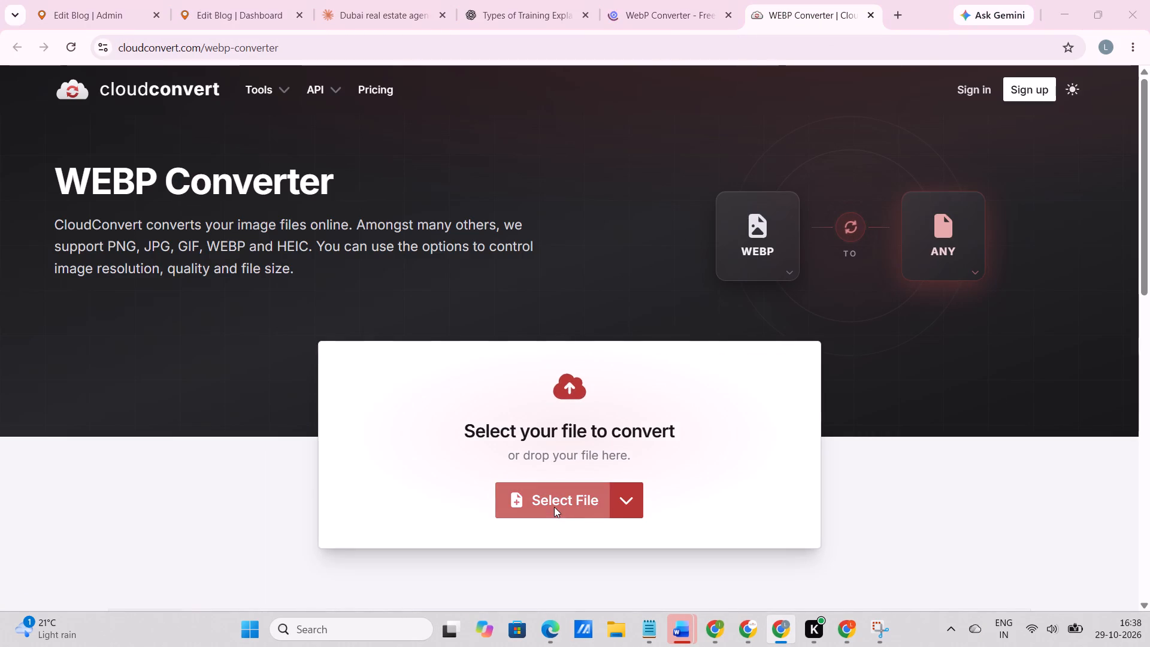
click(181, 166)
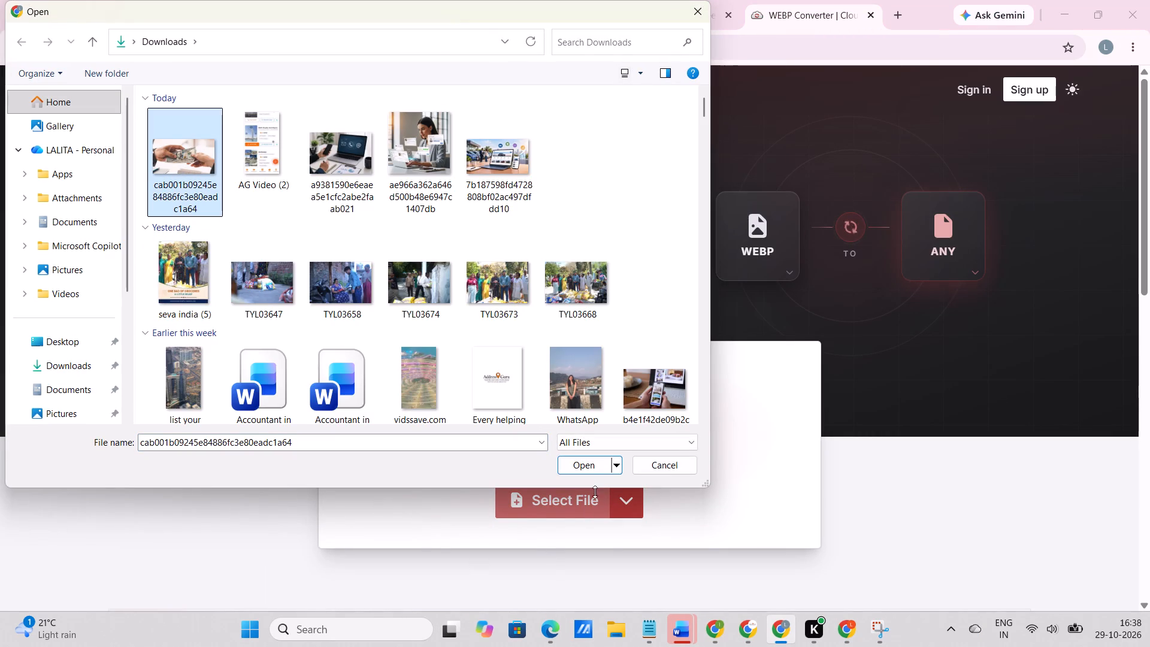
click(589, 468)
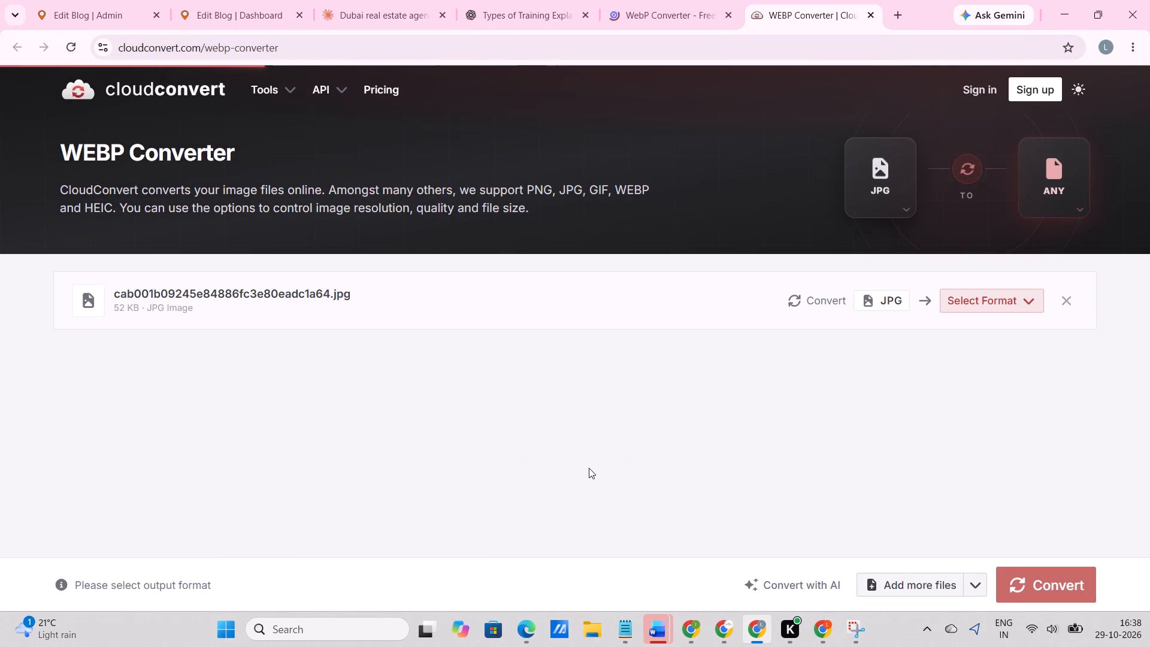
Set the uploaded JPG's output format to WEBP and start the conversion.
click(995, 280)
click(989, 298)
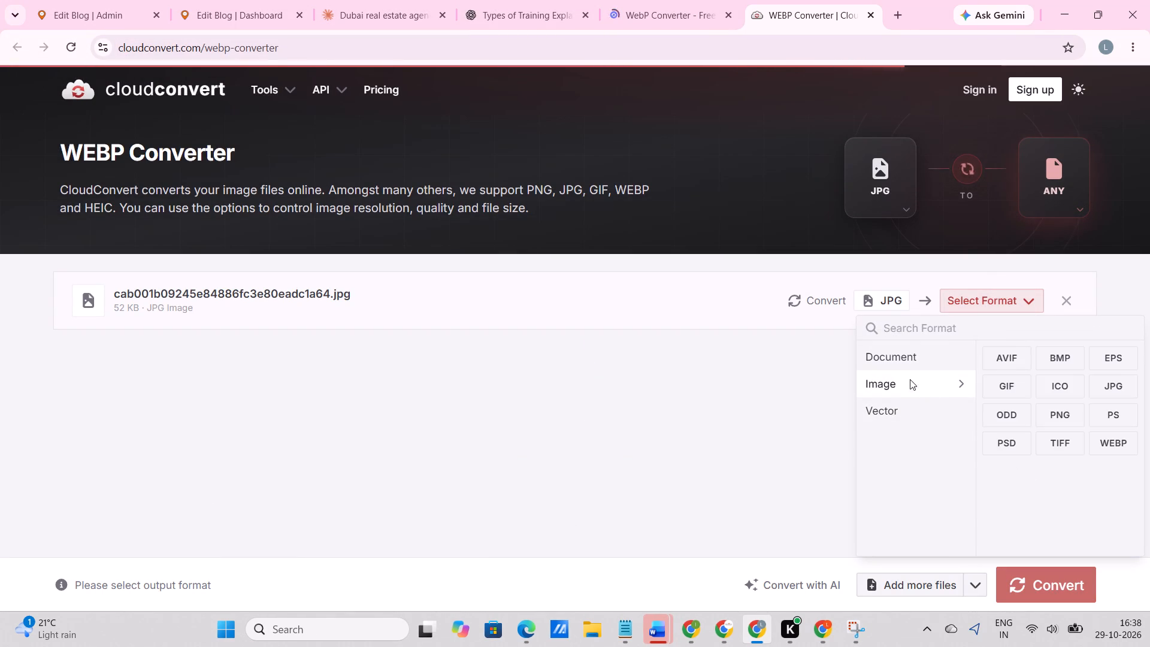
click(1127, 448)
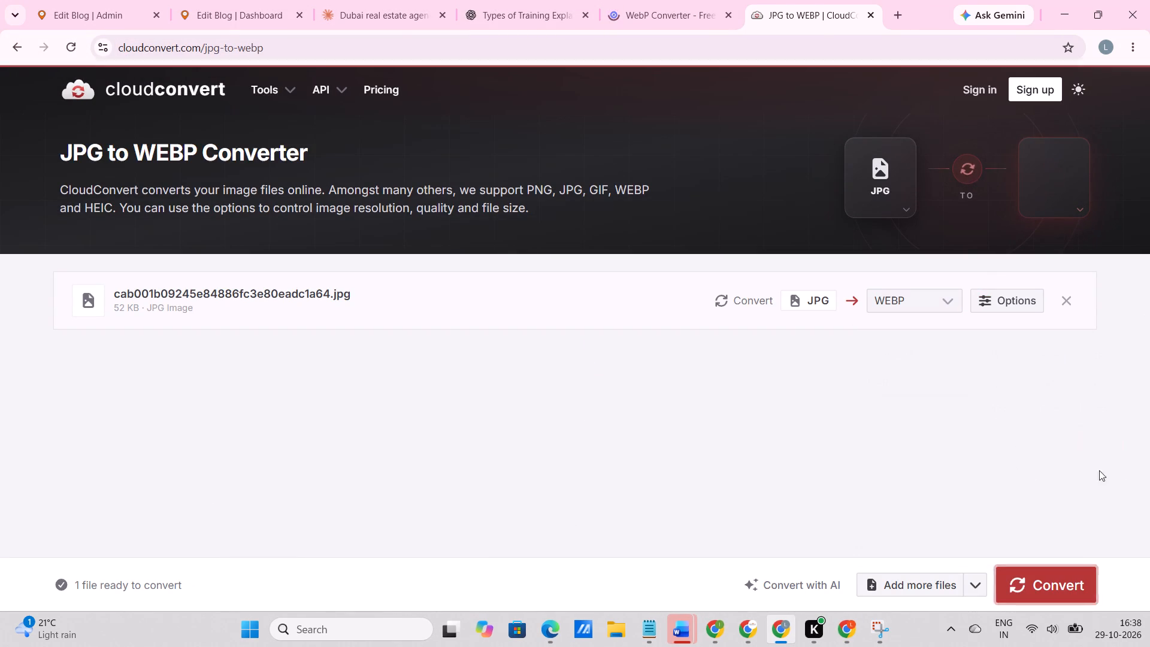
click(1028, 582)
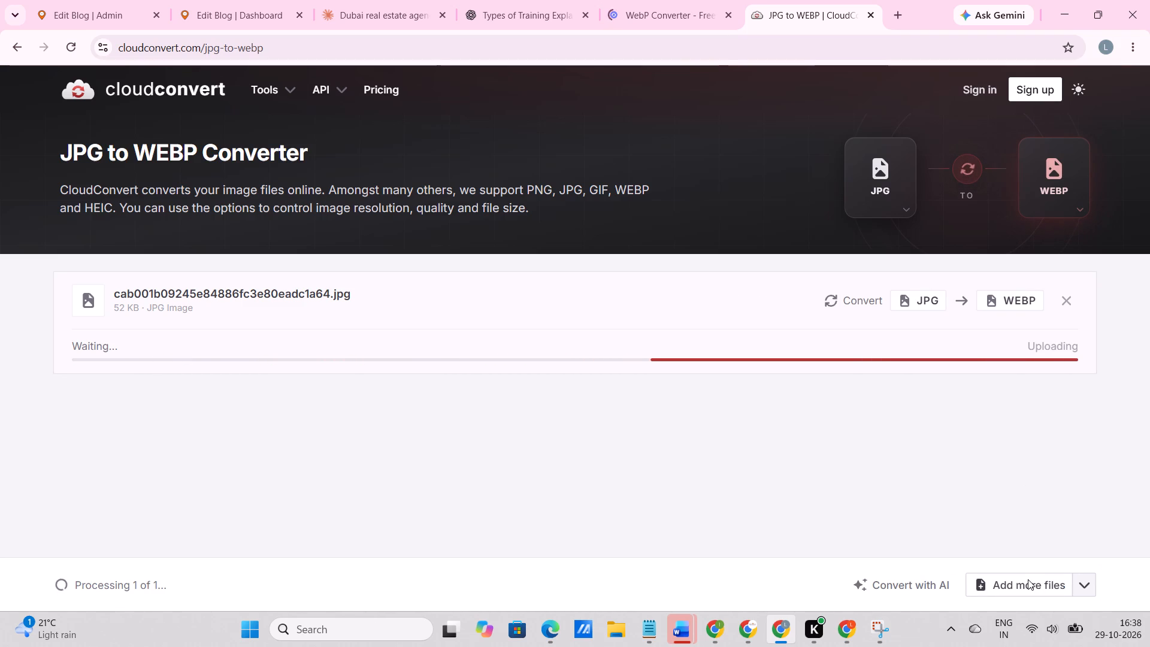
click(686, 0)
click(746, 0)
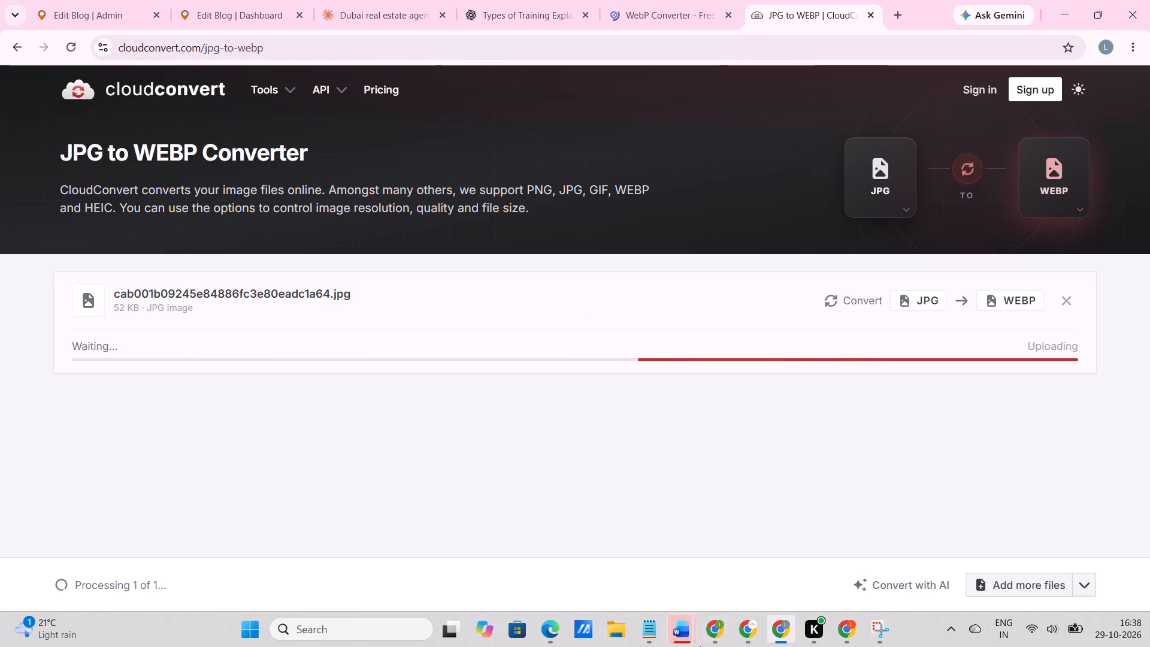
Refresh the Search Console performance report for addressguru.ae in the other browser window, look it over, and return to CloudConvert.
click(742, 628)
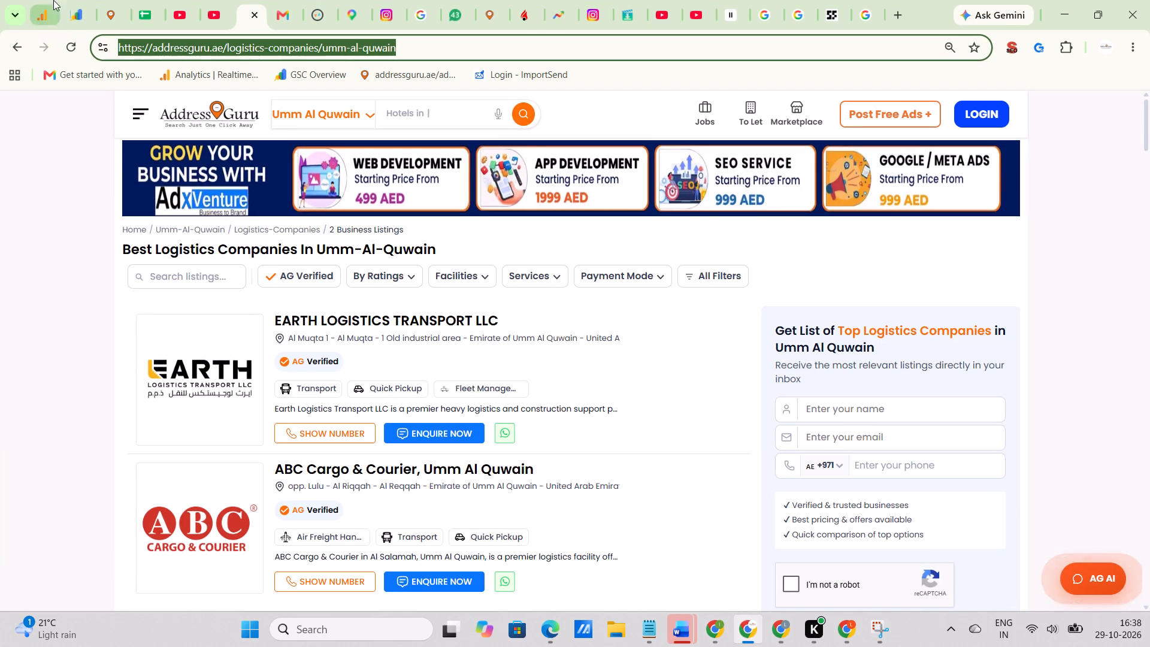
click(76, 0)
click(77, 47)
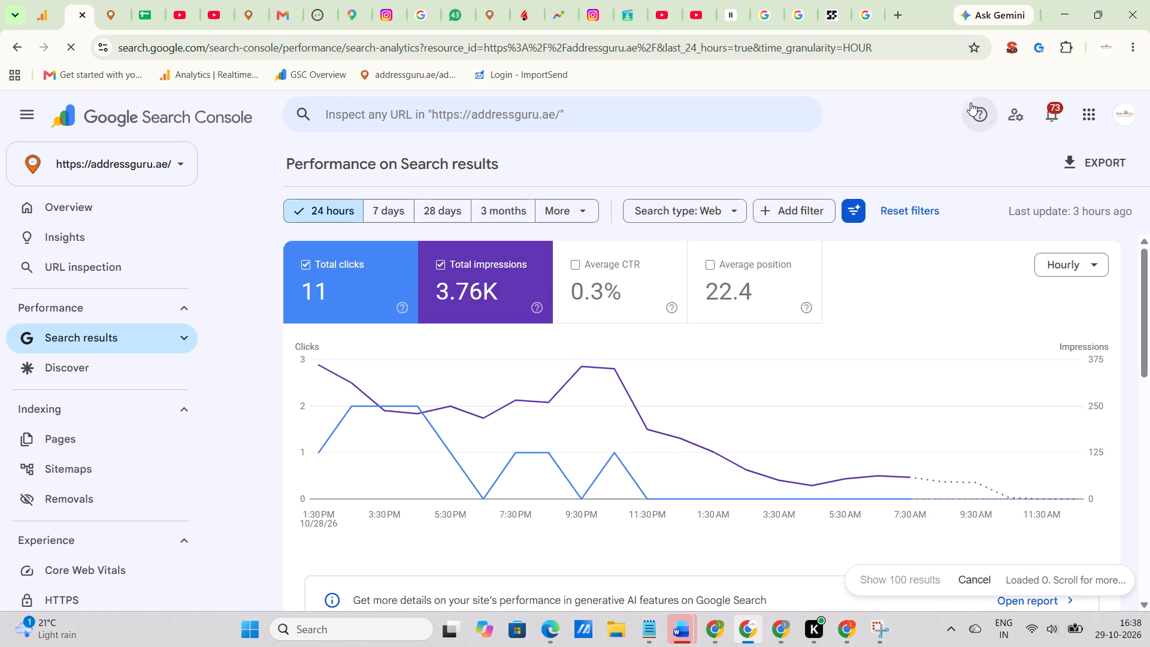
click(1070, 6)
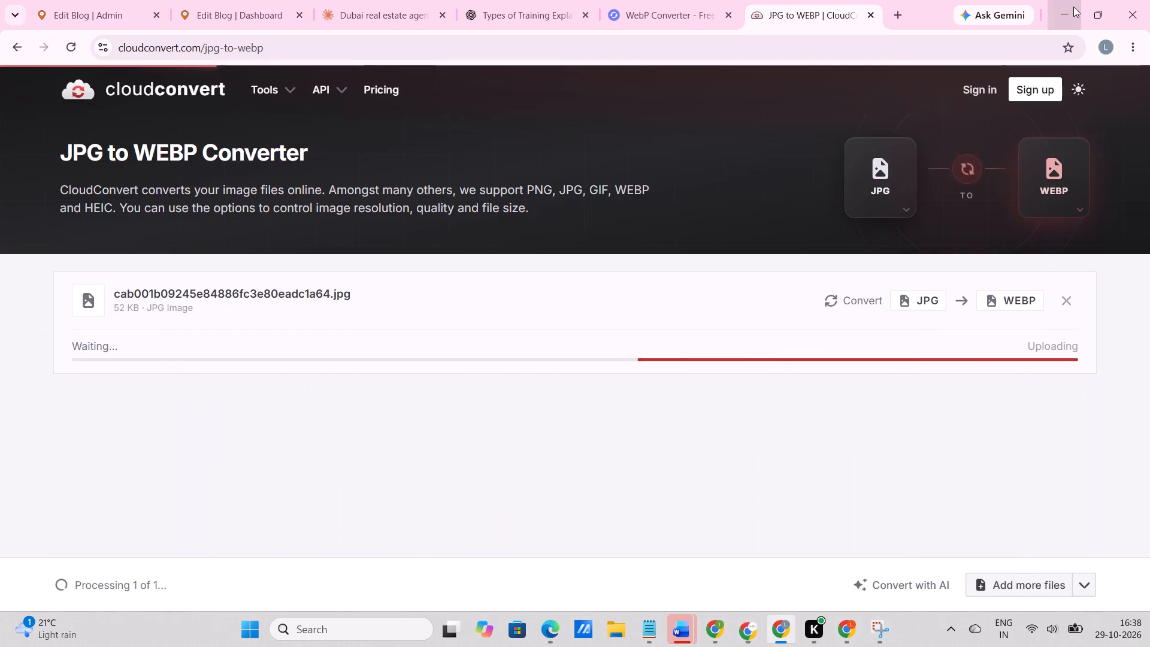
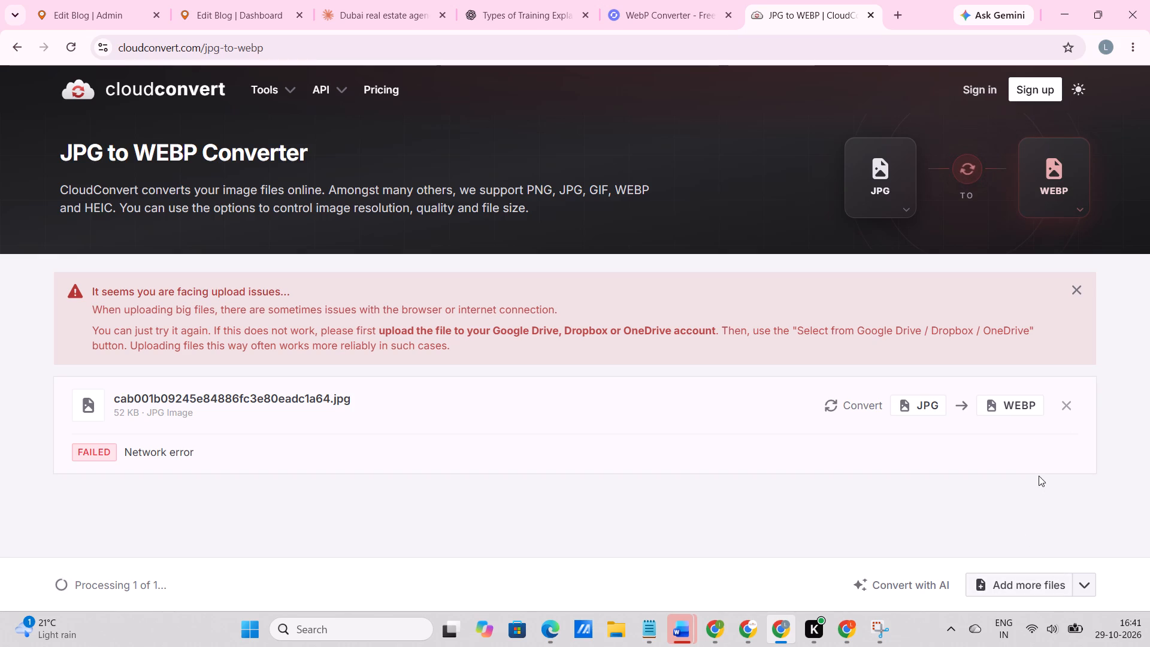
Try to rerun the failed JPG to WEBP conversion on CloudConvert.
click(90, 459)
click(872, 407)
Upload cab001b09245e84886fc3e80eadc1a64 from Downloads to FreeConvert's WebP Converter and start the conversion.
click(691, 0)
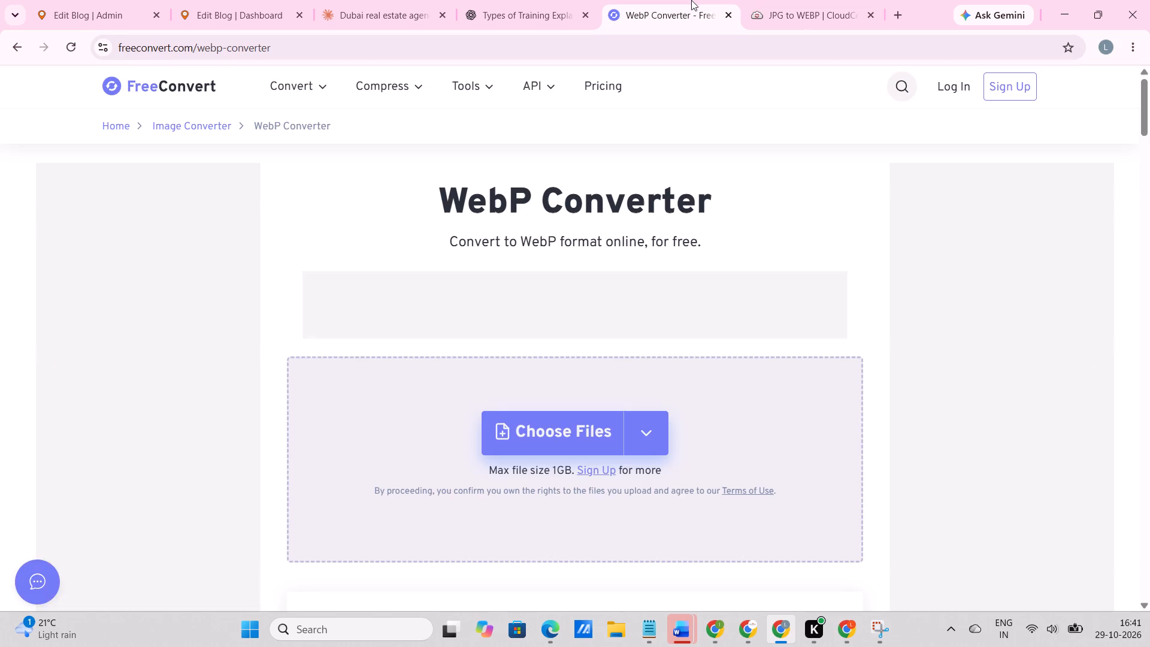
click(552, 440)
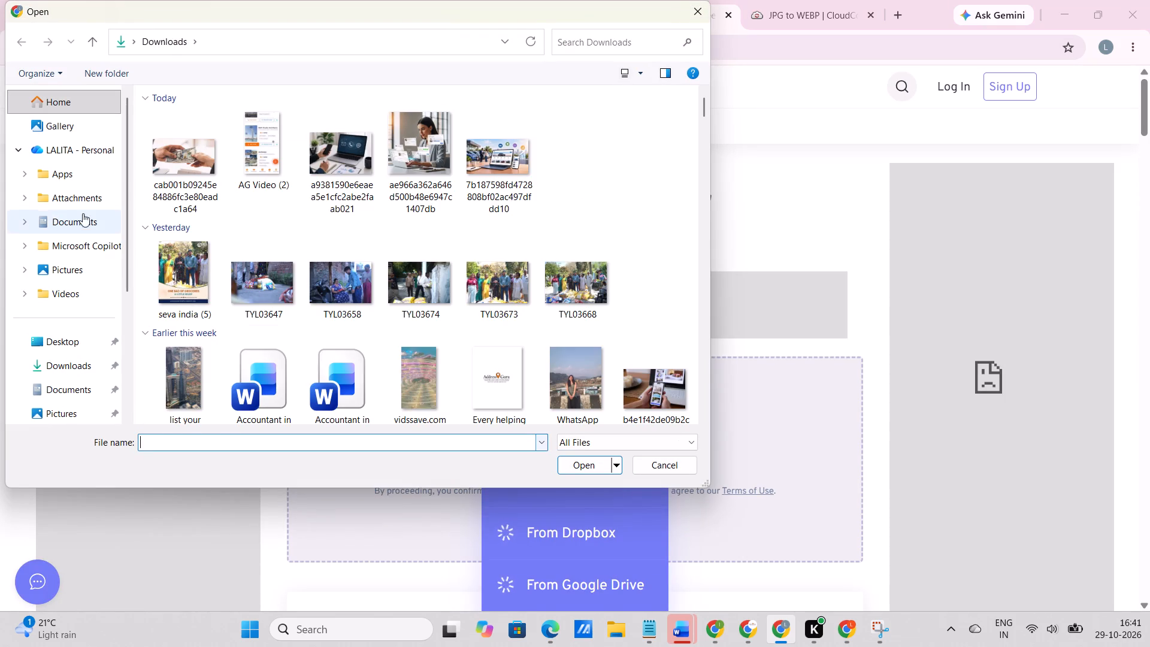
click(181, 158)
click(592, 461)
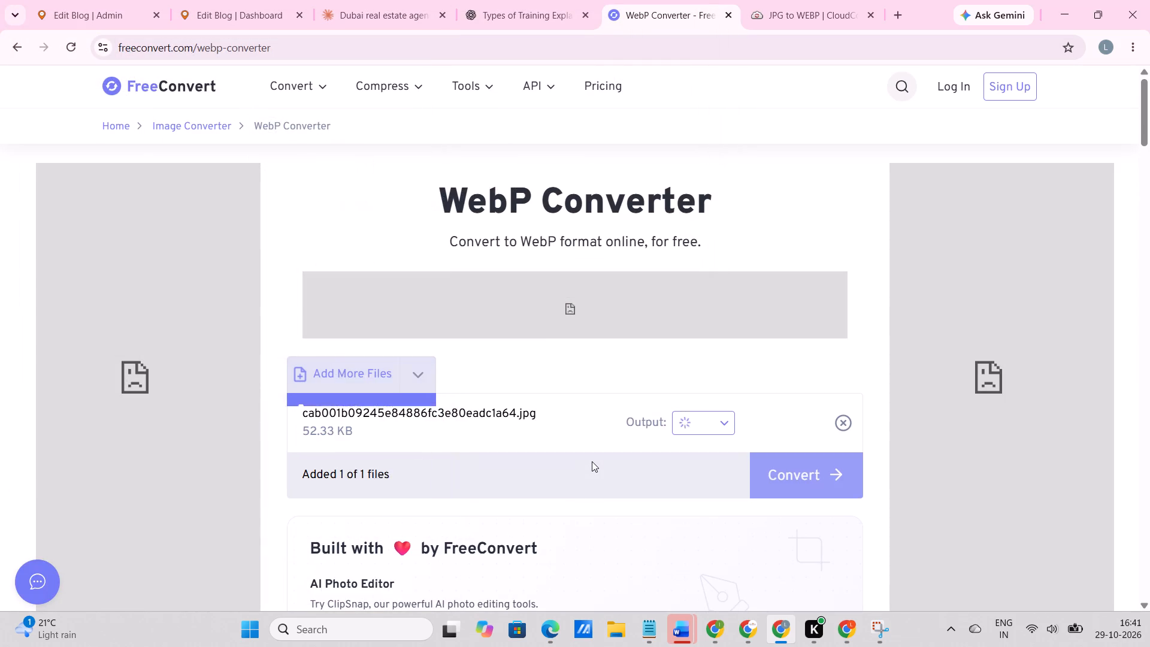
click(792, 457)
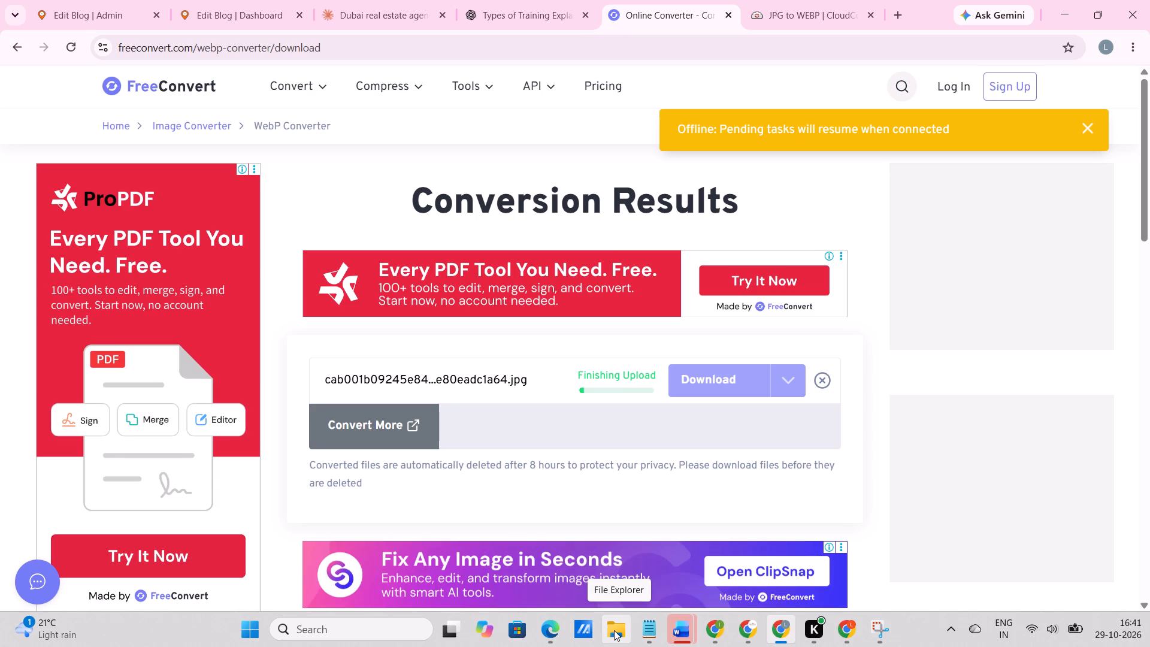
click(1088, 130)
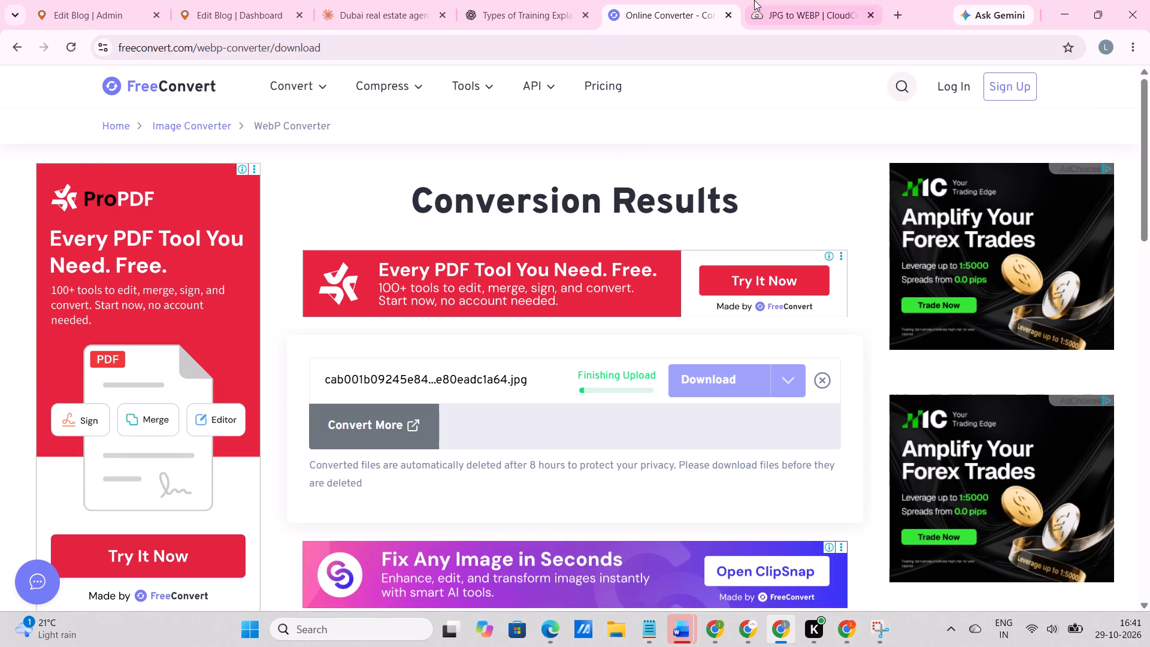
Reload CloudConvert's JPG to WEBP page and check the conversion progress on FreeConvert.
click(783, 0)
click(741, 38)
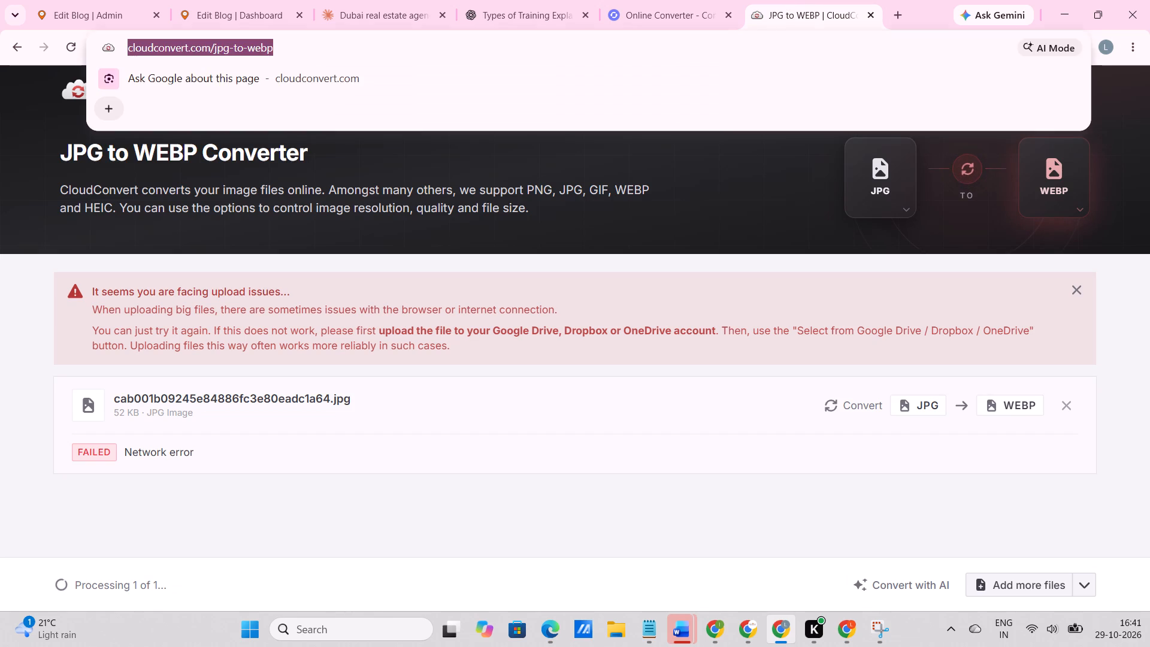
key(Return)
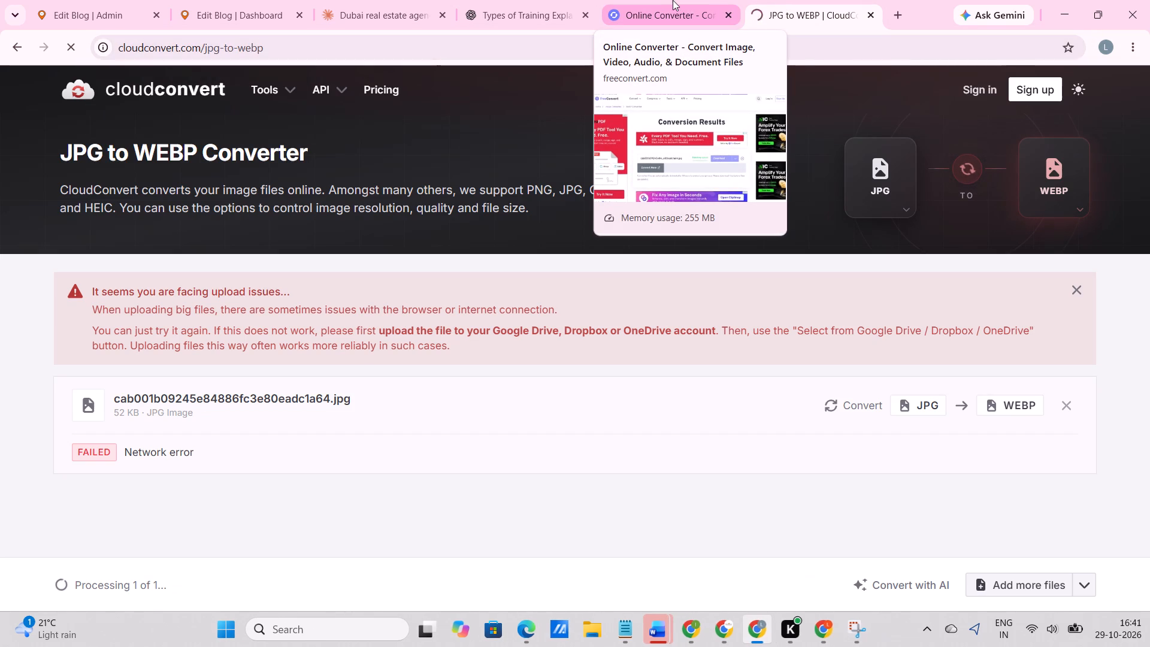
click(673, 0)
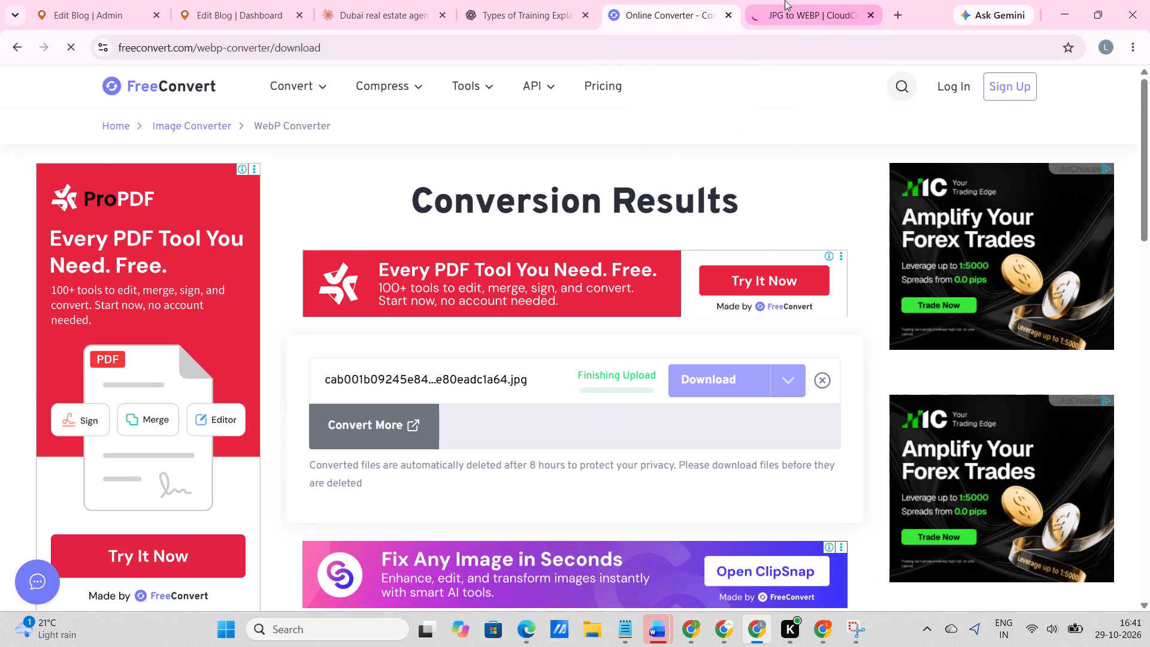
click(785, 0)
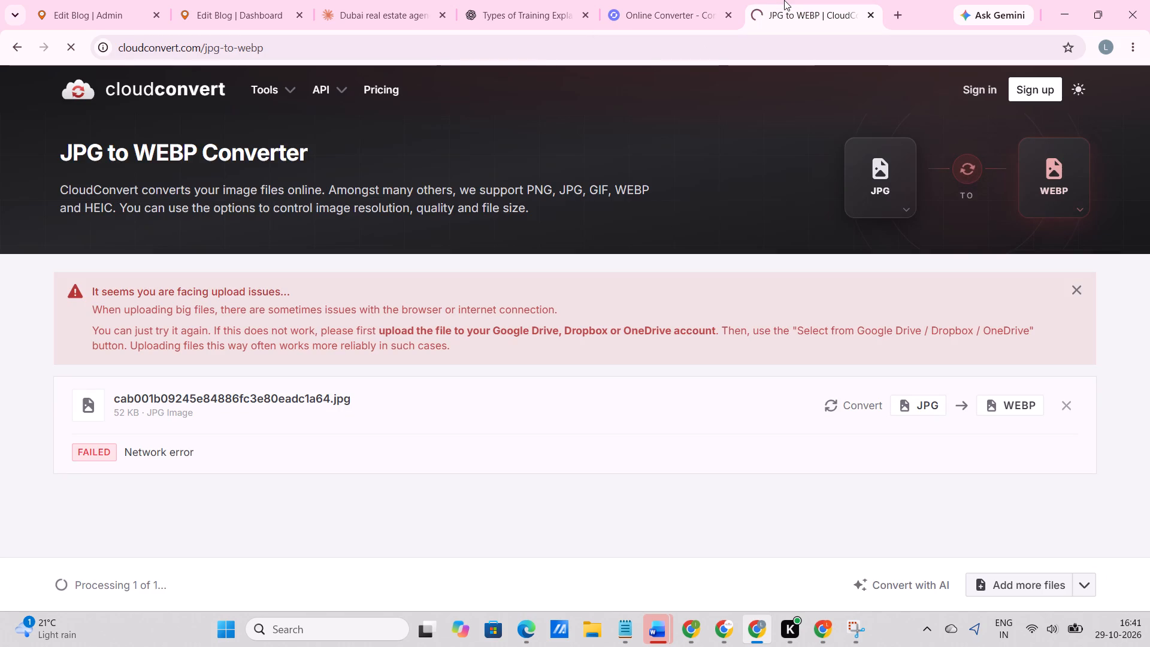
click(750, 38)
key(Return)
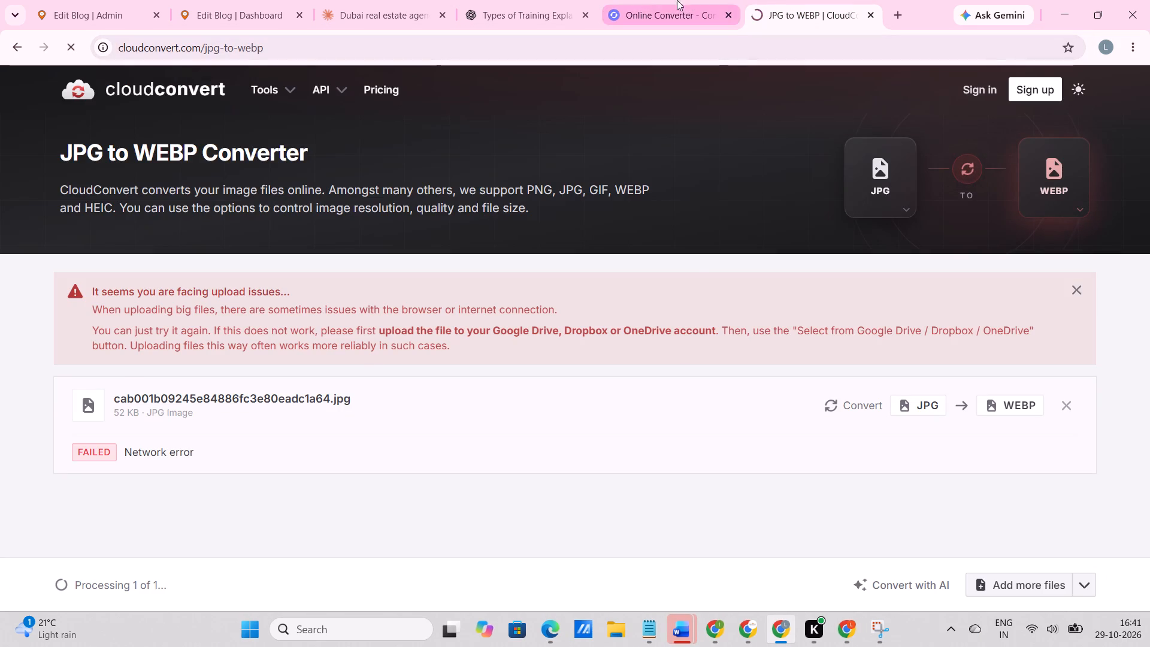
click(645, 0)
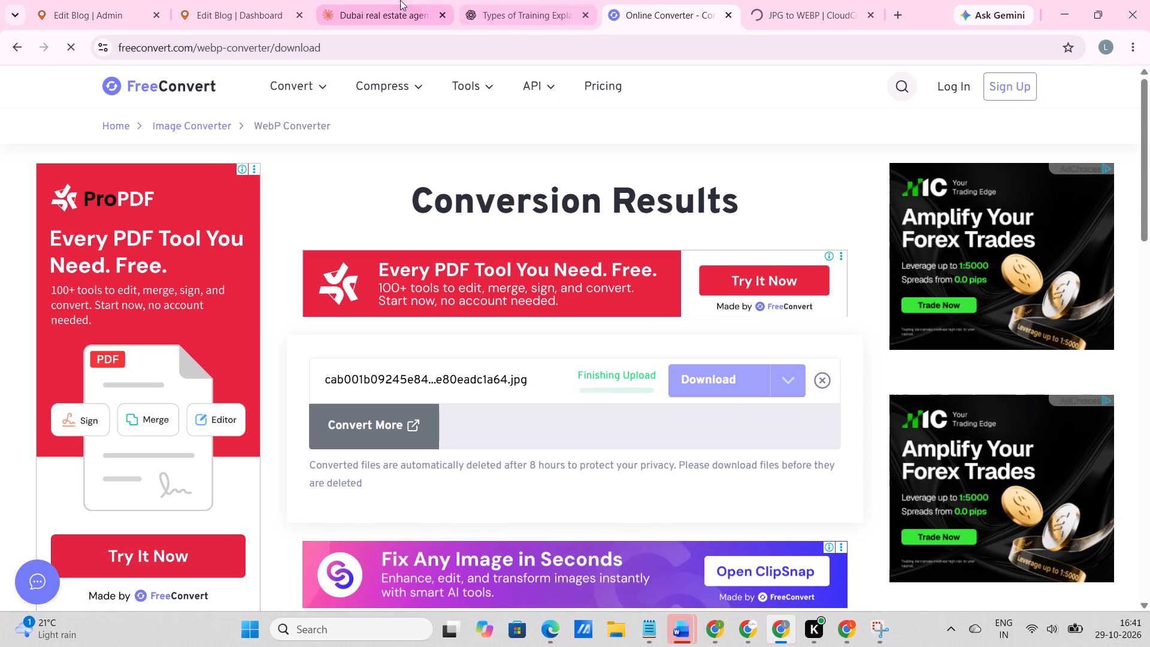
Look over the draft blog "How to Choose an Architecture Firm for a Commercial Shop in the UAE", including its content and SEO settings.
click(235, 0)
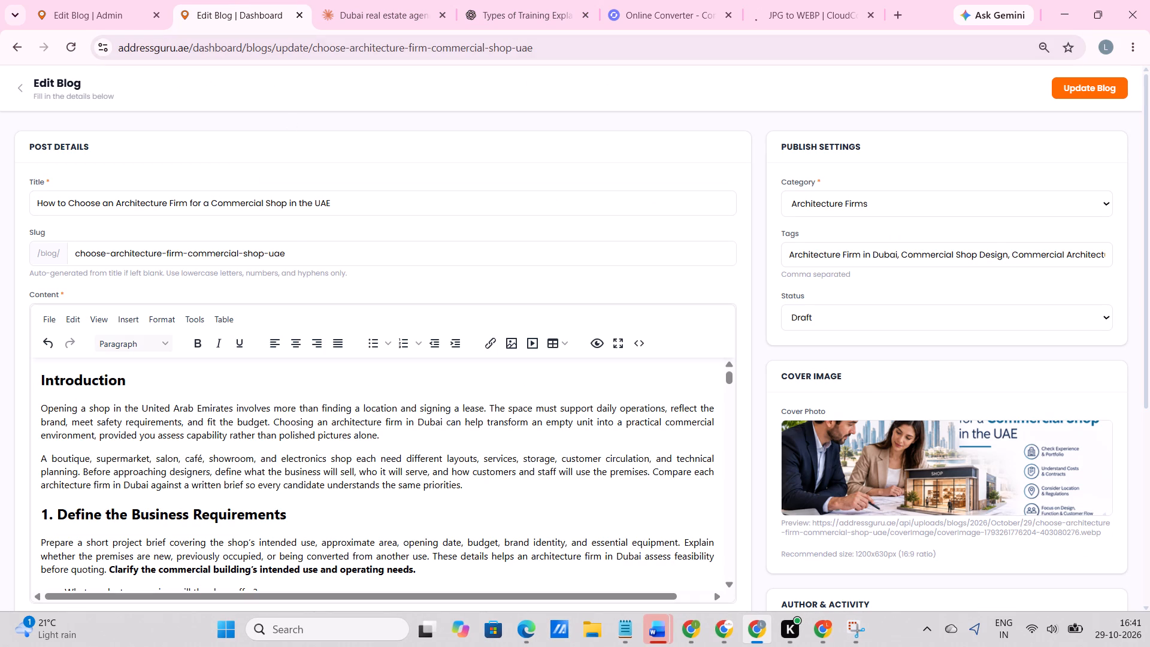
scroll(320, 418, down, 1)
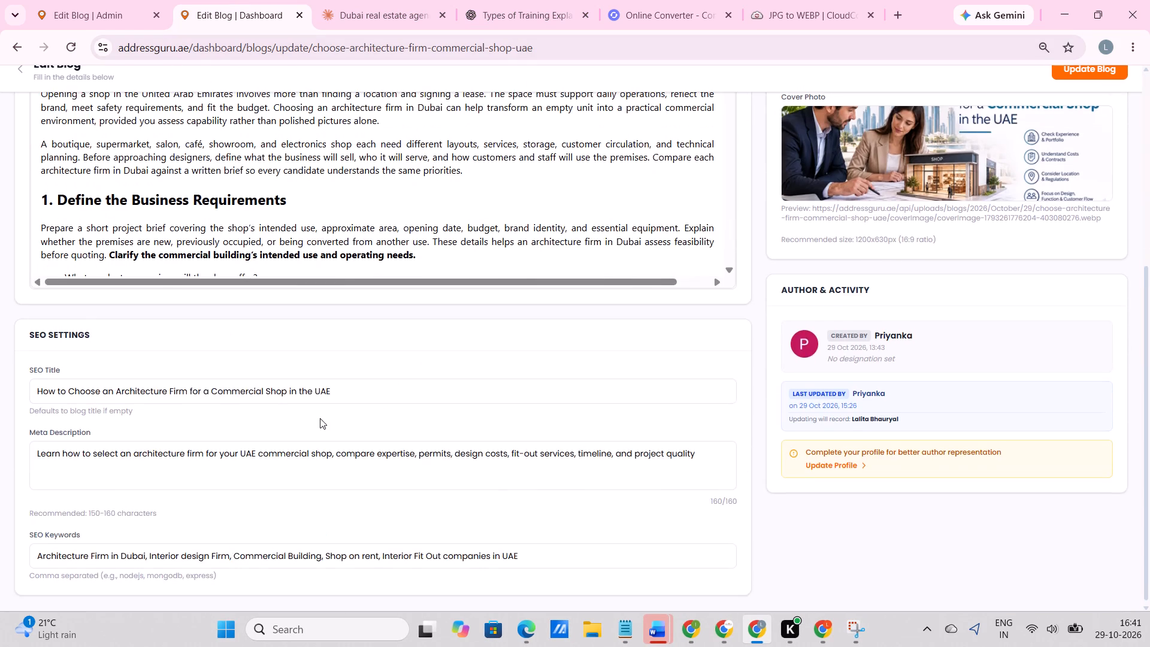
scroll(320, 418, up, 4)
scroll(320, 418, down, 5)
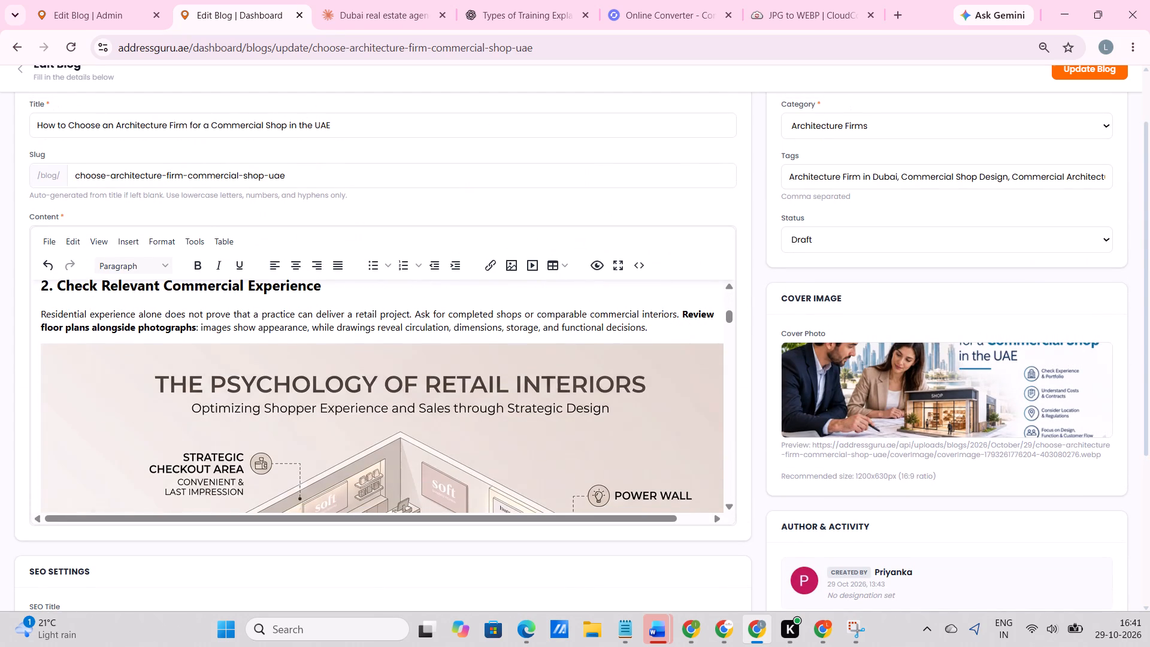
scroll(320, 418, up, 8)
click(76, 0)
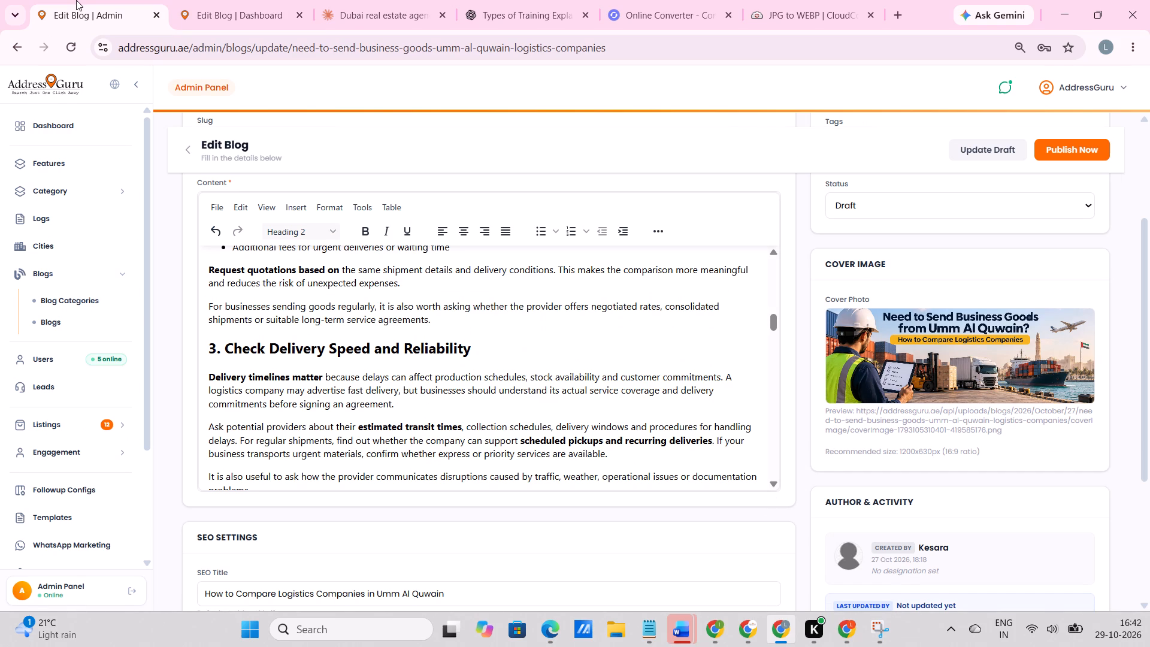
click(238, 0)
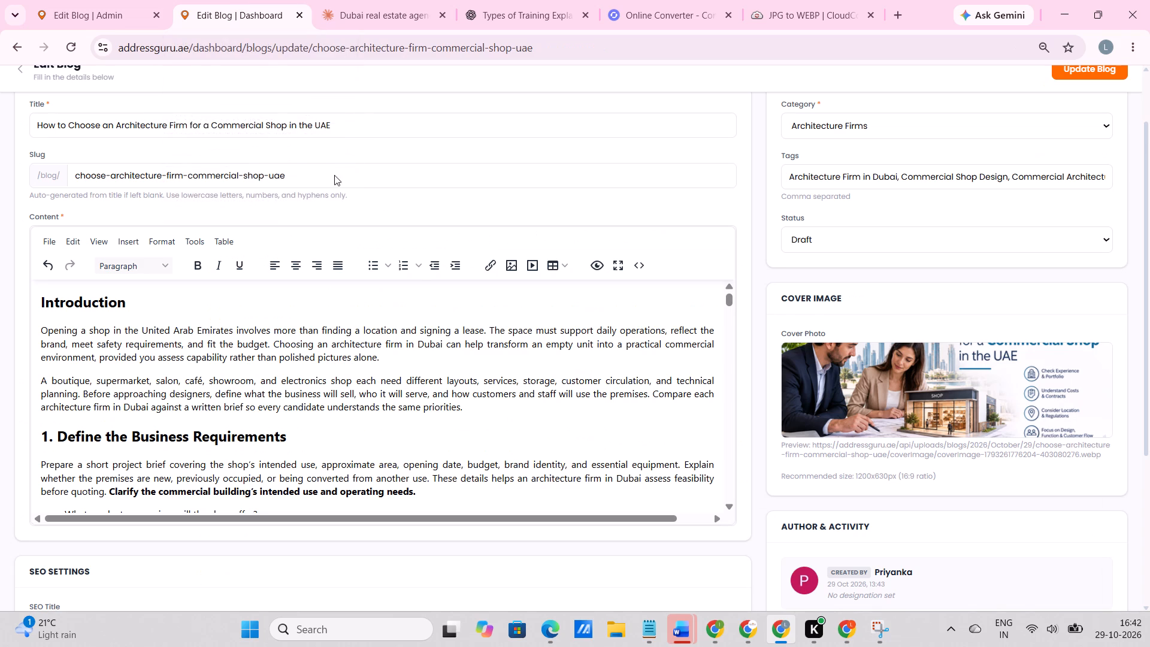
scroll(492, 394, up, 2)
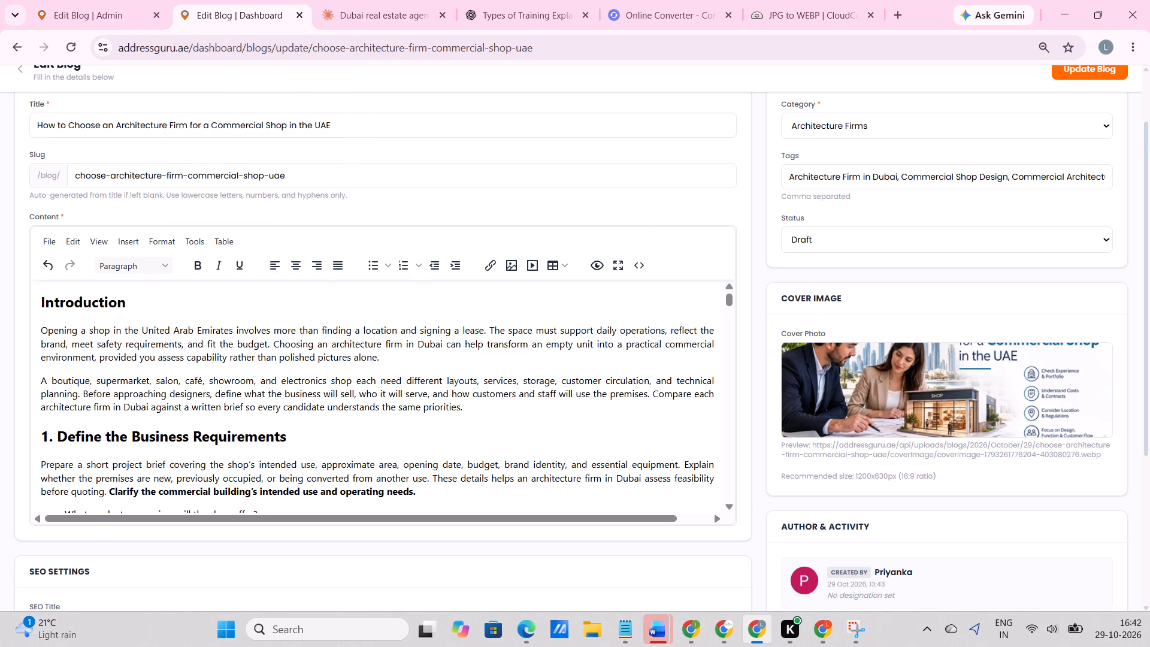
scroll(492, 394, up, 1)
scroll(356, 394, down, 2)
scroll(356, 394, up, 3)
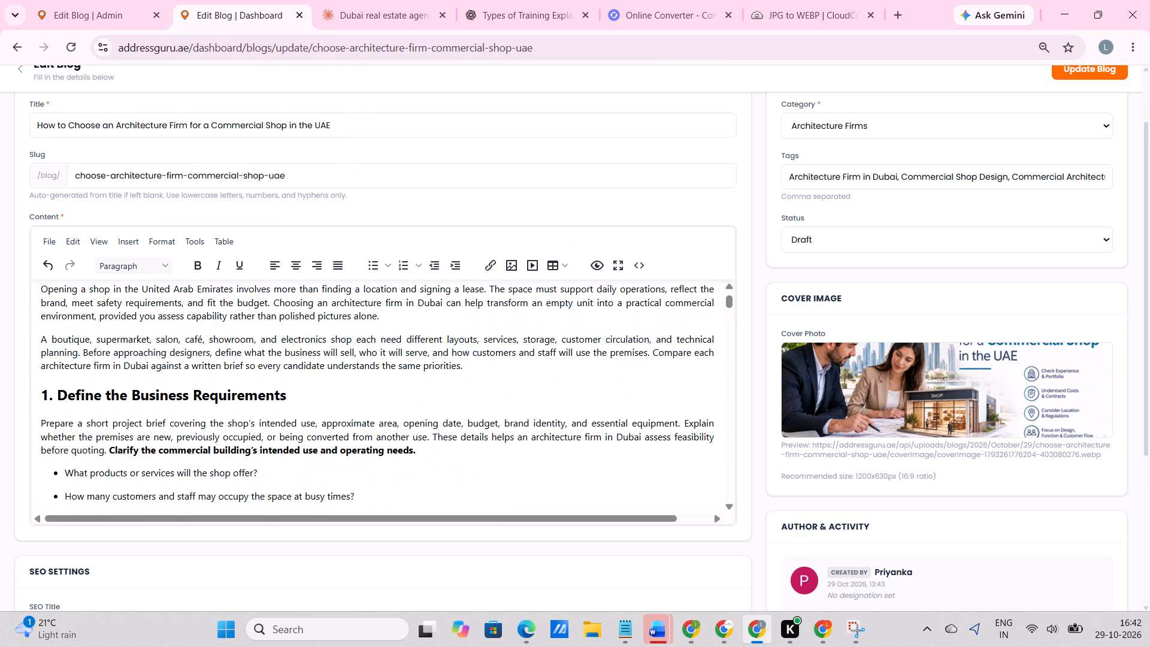
scroll(356, 394, up, 1)
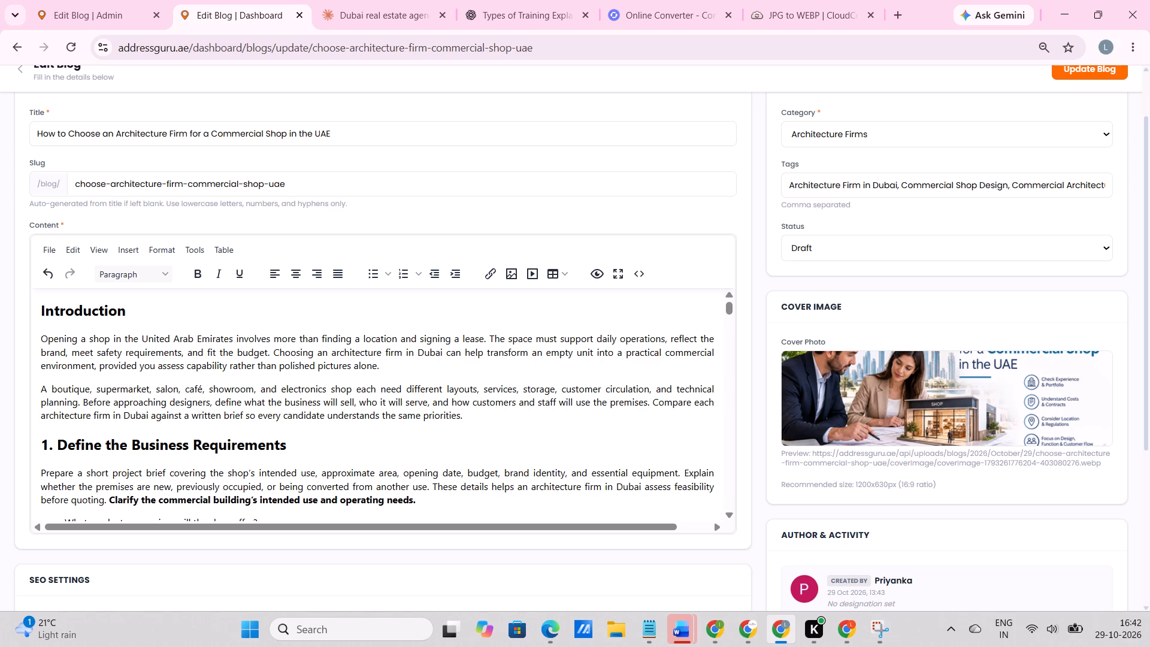
Bold "The space must support" in the first Introduction paragraph of the architecture firm blog.
drag(491, 337, 594, 335)
key(ctrl+b)
click(597, 355)
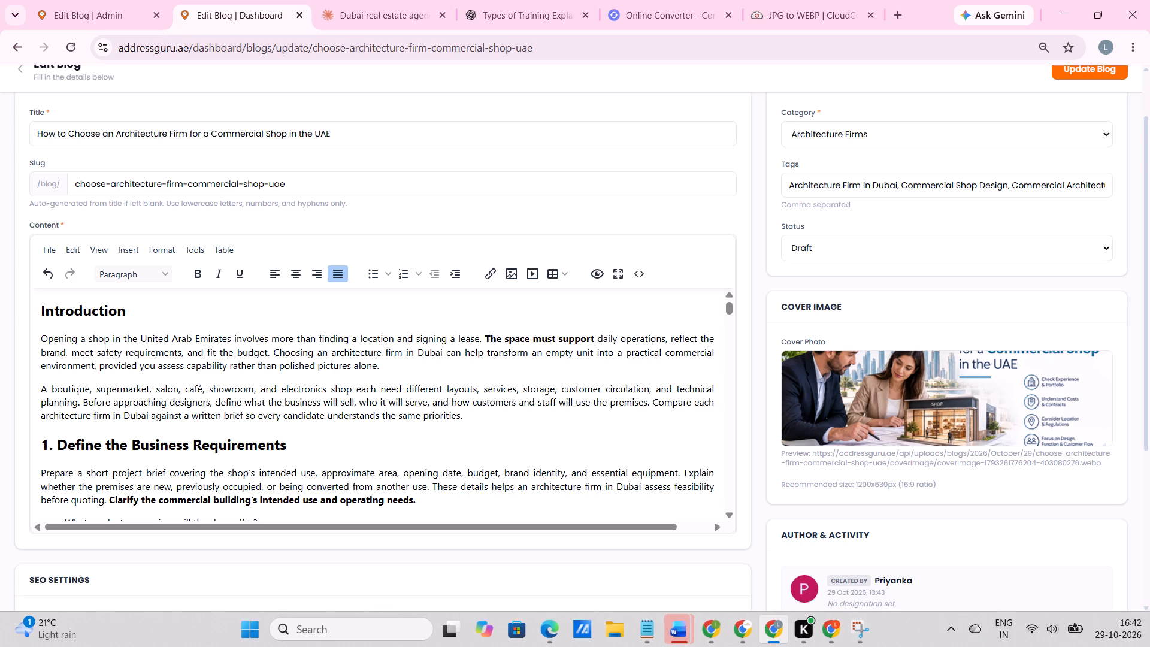
Split the Introduction's closing sentence into its own paragraph and bold its opening words "Compare each architecture firm".
click(655, 403)
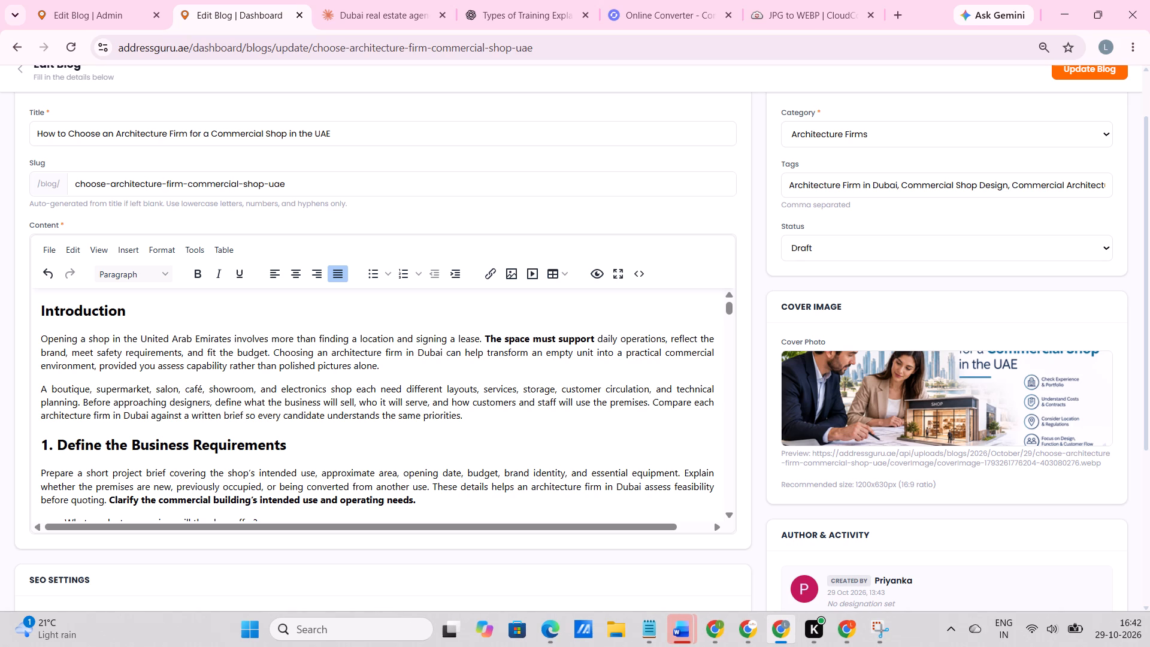
key(BackSpace)
key(Return)
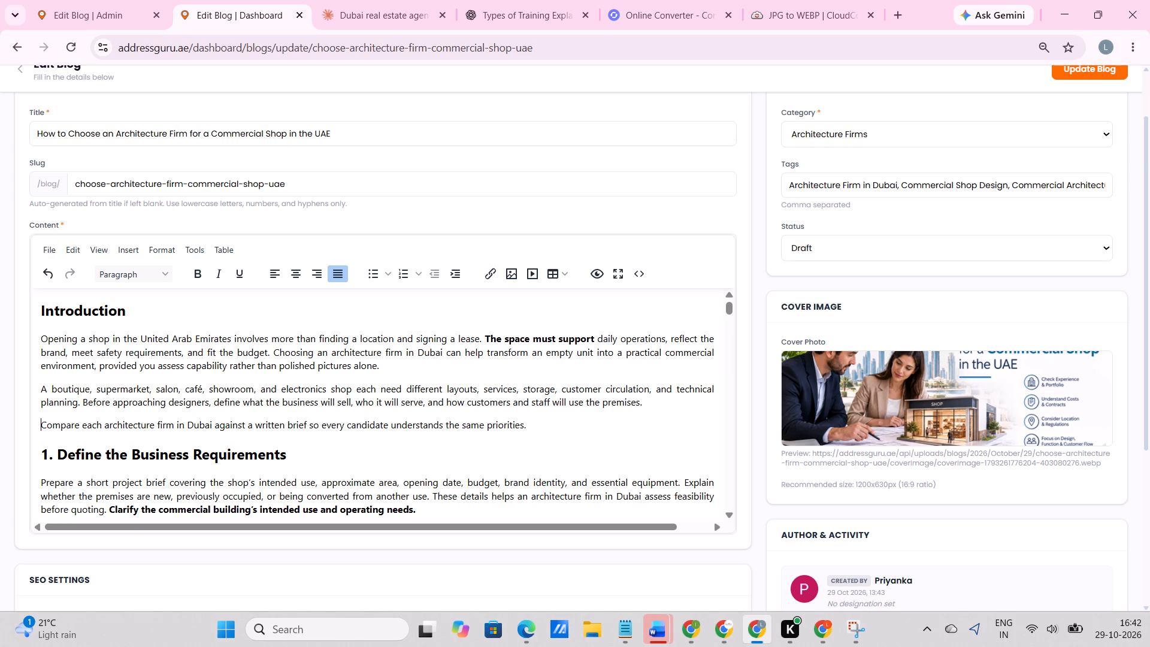
scroll(283, 415, down, 1)
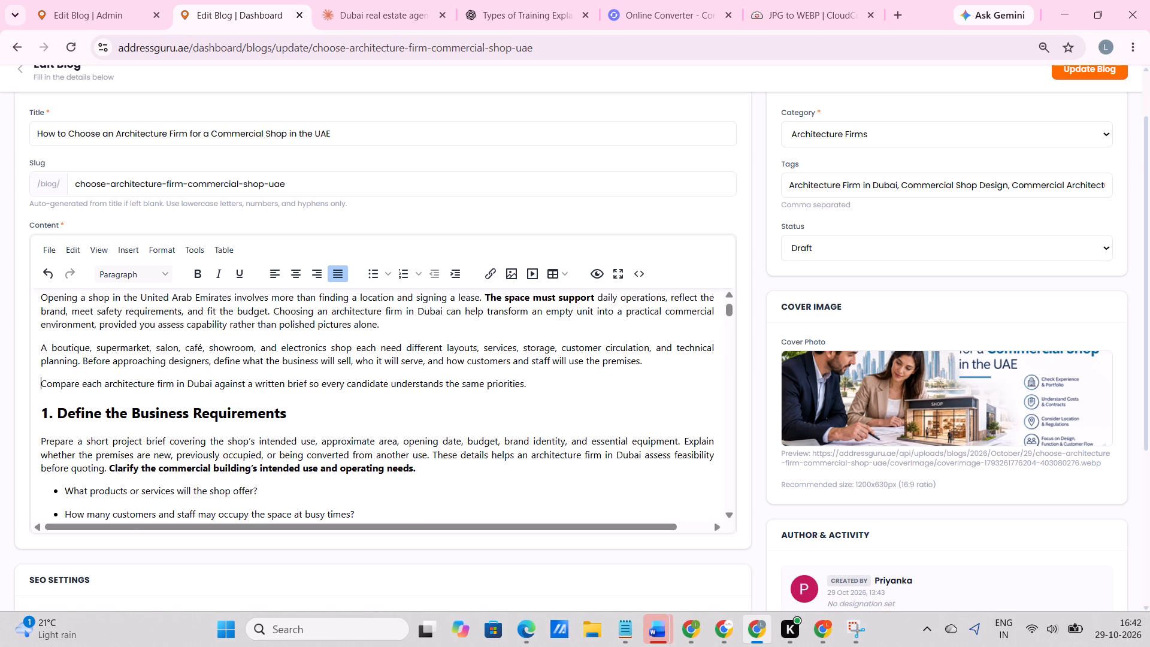
drag(174, 385, 43, 397)
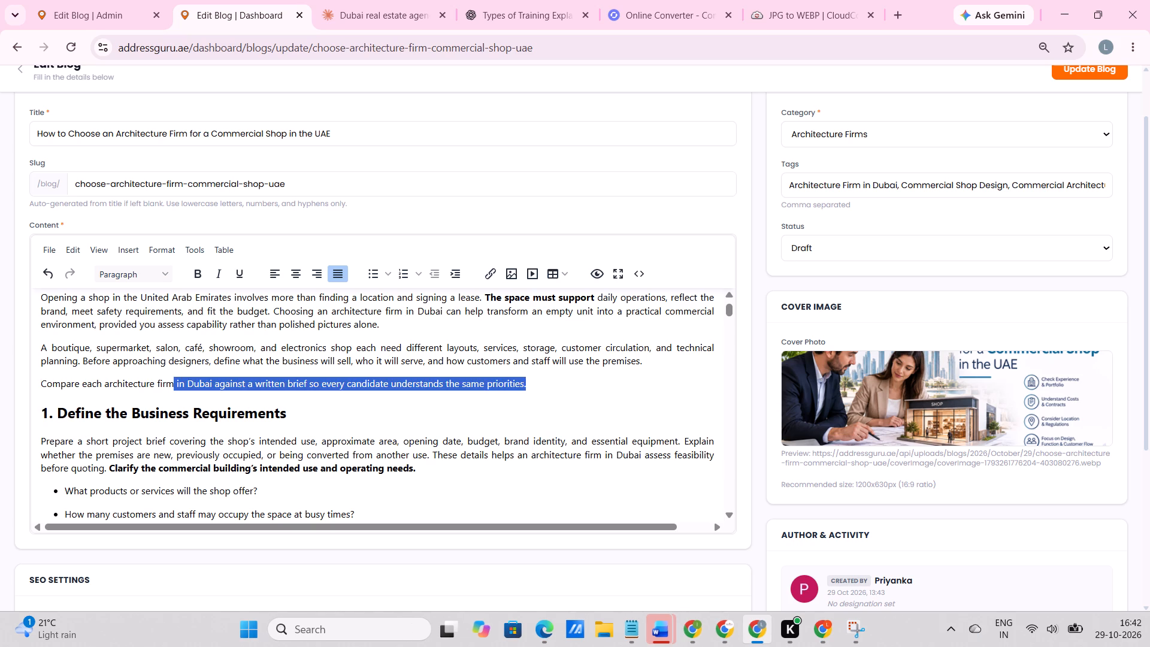
drag(43, 397, 35, 386)
key(ctrl+b)
click(184, 410)
Select the phrase "architecture firm in Dubai" in the paragraph under "1. Define the Business Requirements".
scroll(200, 413, down, 1)
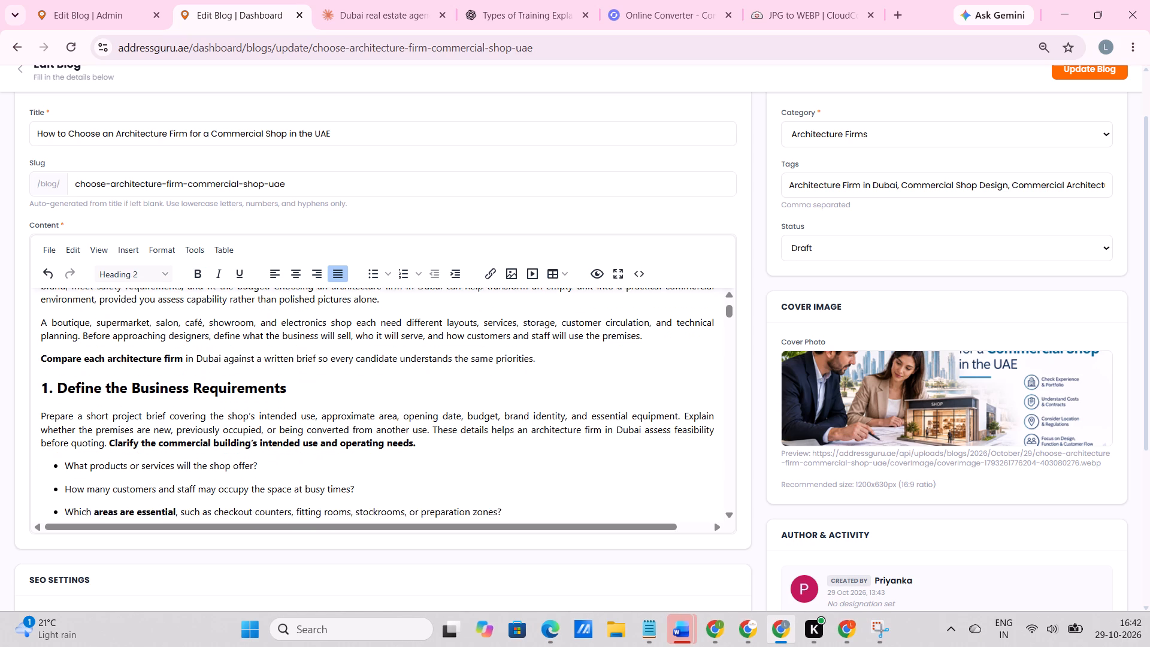
scroll(200, 413, down, 2)
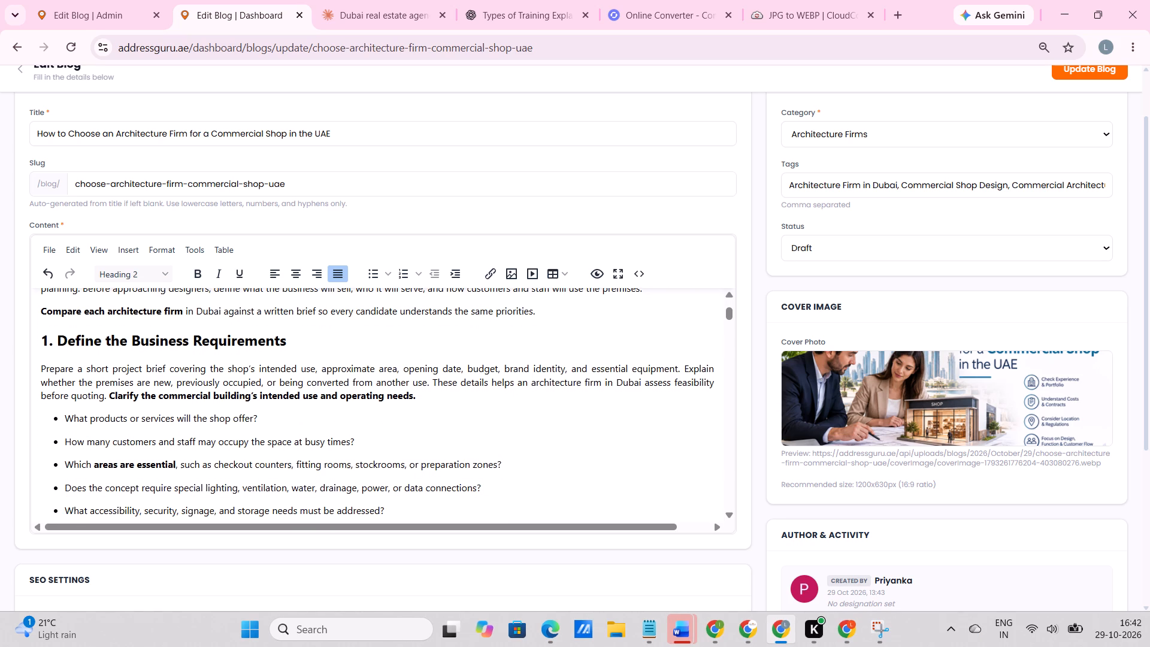
scroll(217, 379, down, 1)
scroll(217, 379, left, 1)
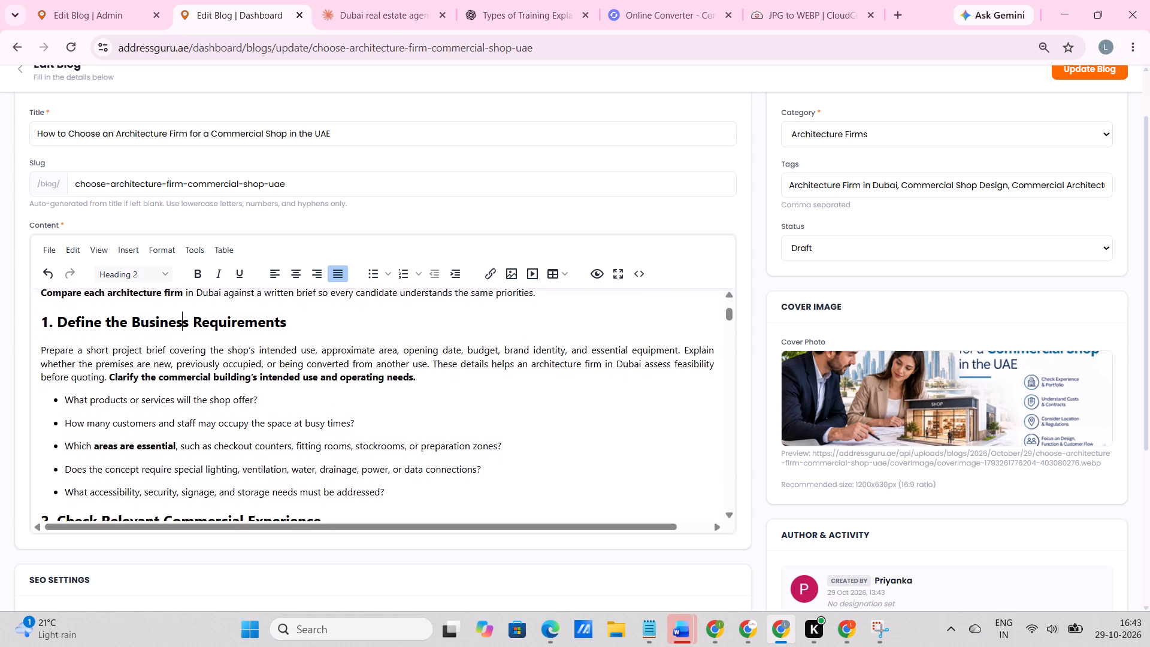
scroll(217, 379, left, 1)
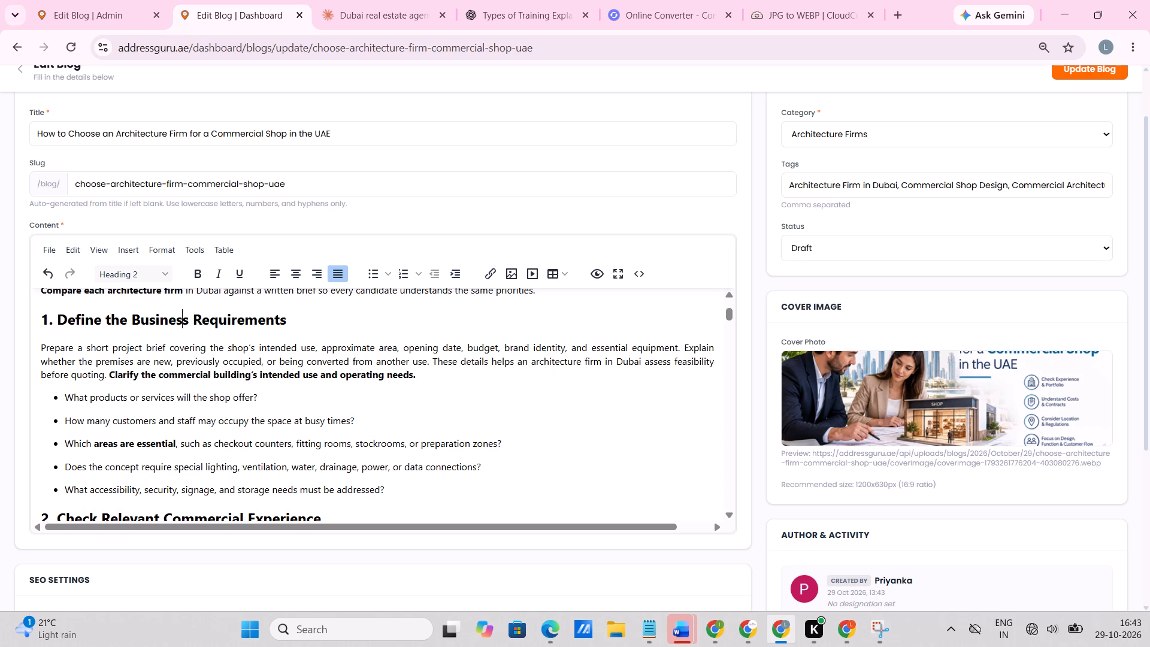
drag(530, 362, 636, 366)
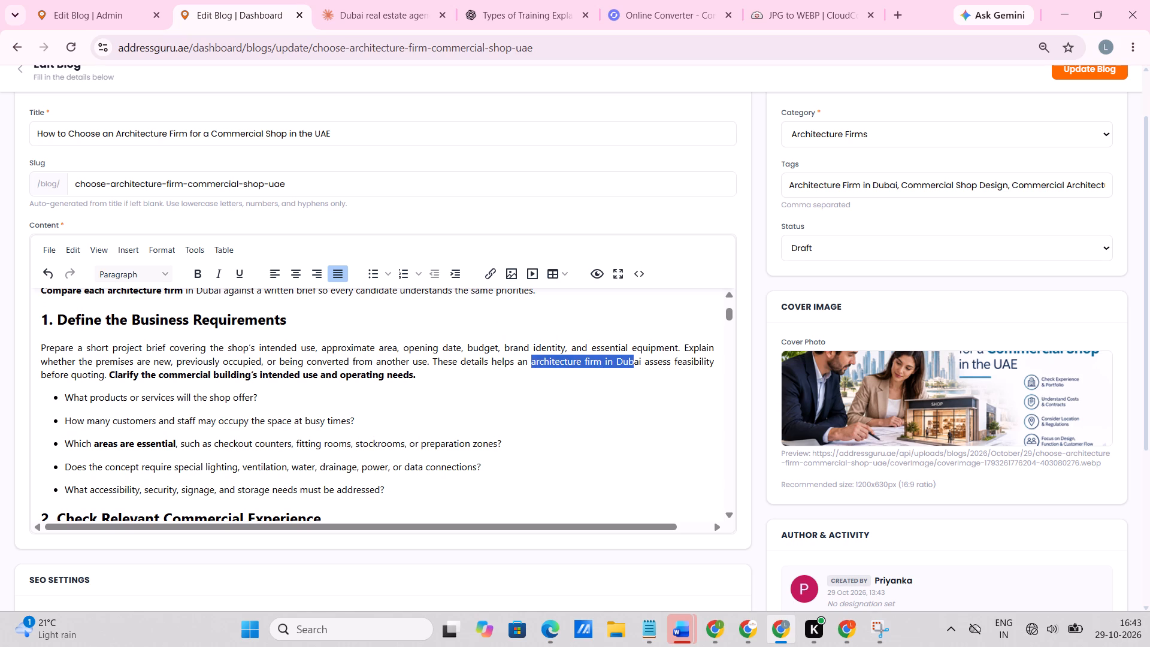
drag(636, 366, 642, 366)
Switch to the other browser window, go back one page from the Umm Al Quwain logistics listing, and return to the blog editor.
click(734, 631)
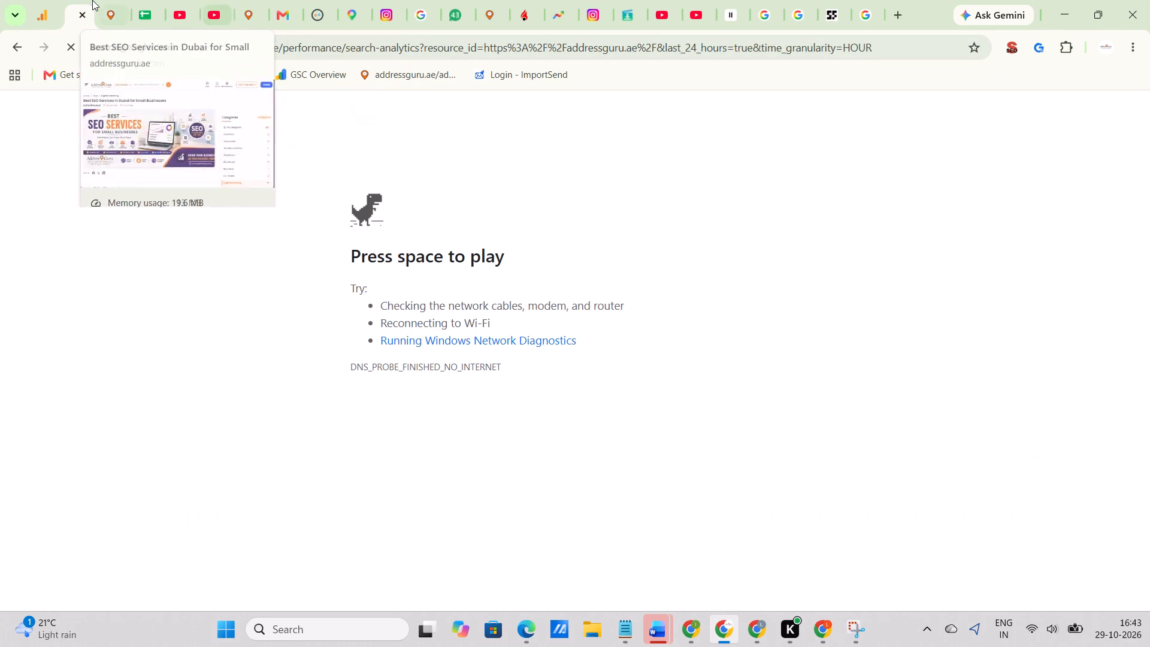
click(248, 0)
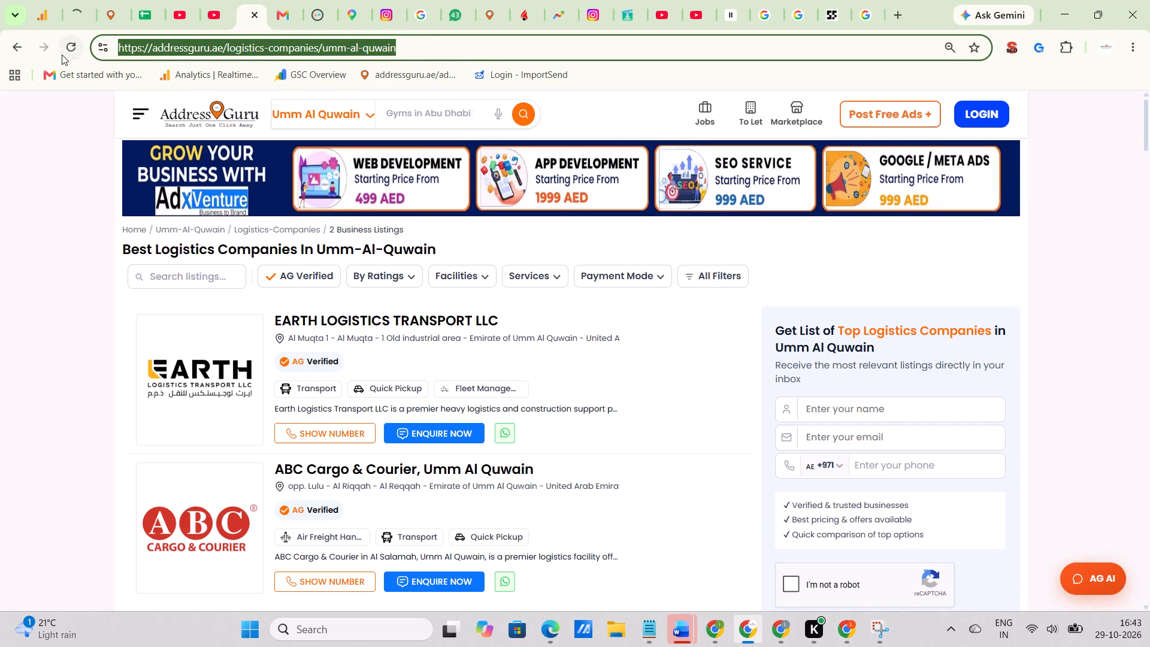
click(17, 46)
click(1066, 0)
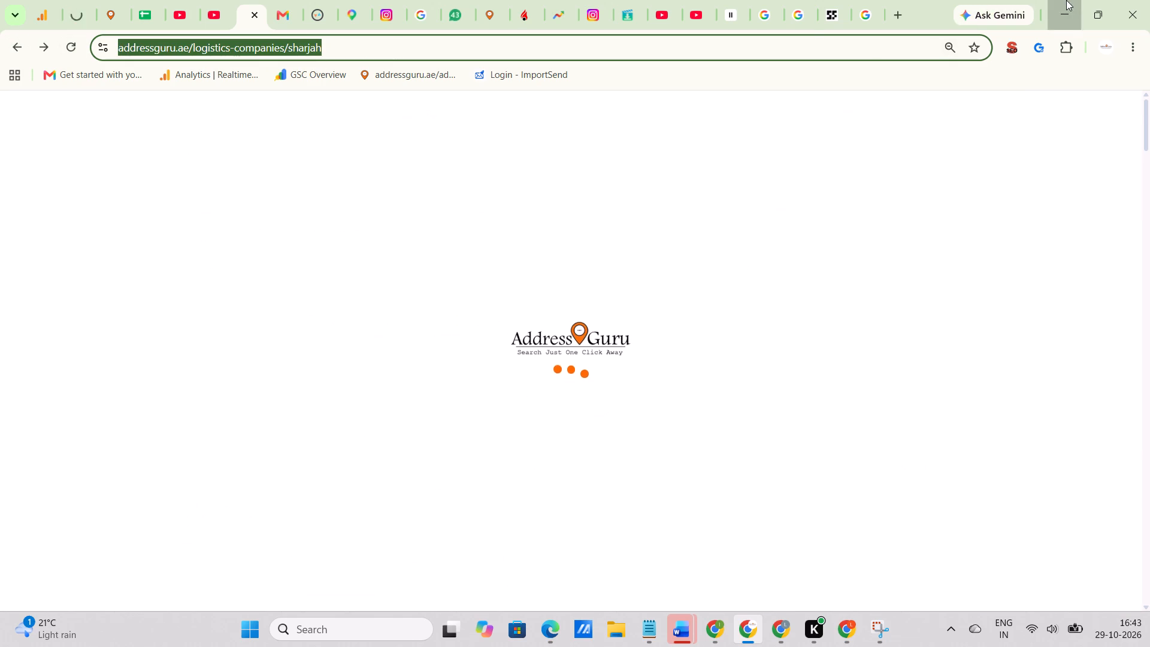
click(492, 274)
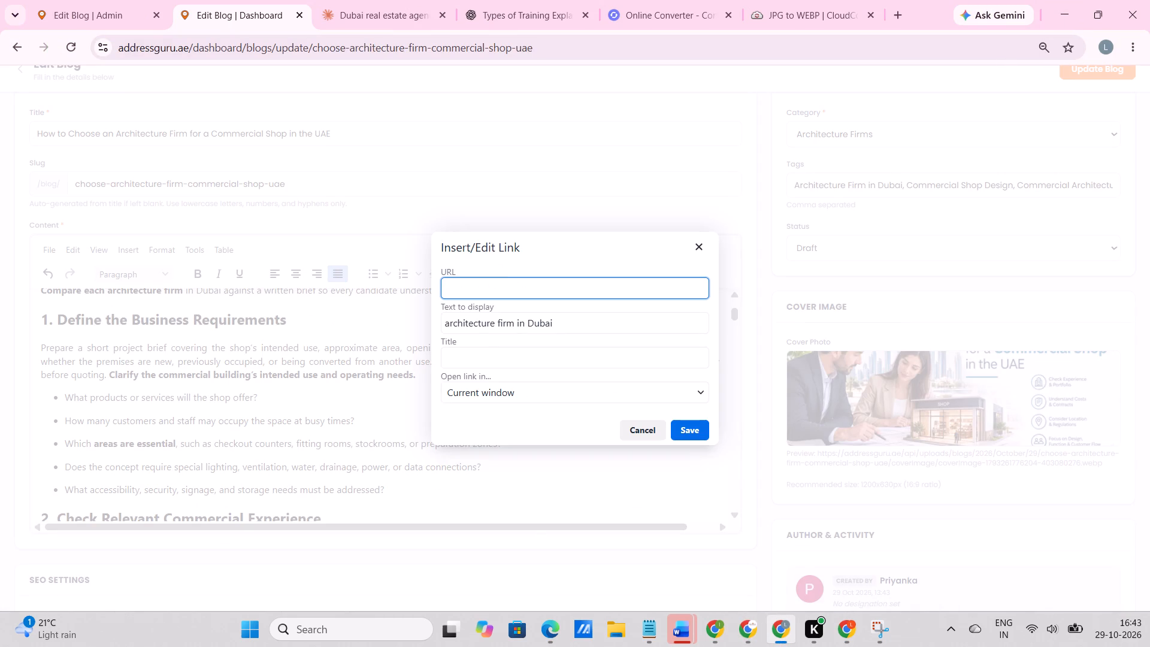
text(ar)
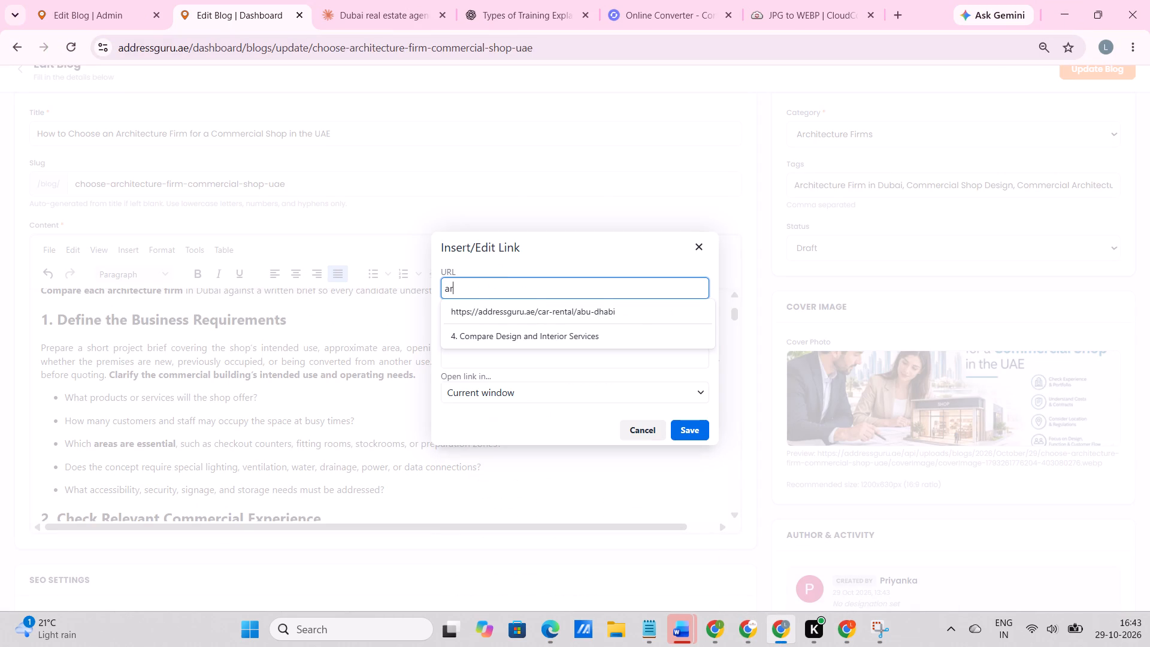
key(c)
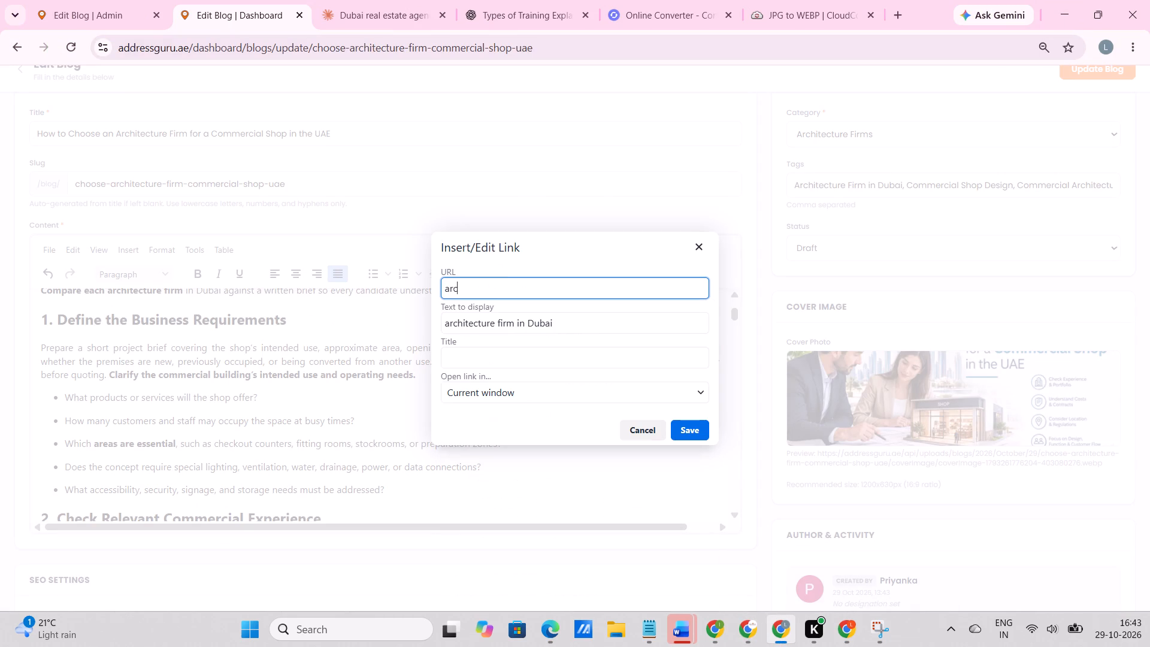
key(BackSpace)
key(BackSpace)
key(BackSpace)
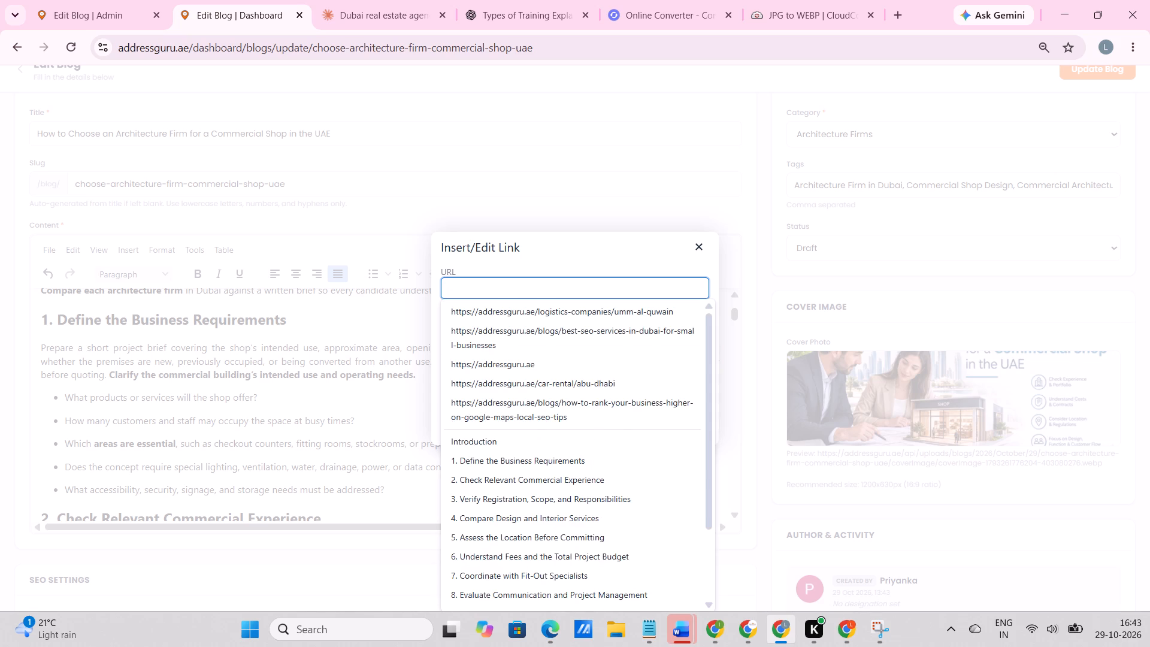
key(a)
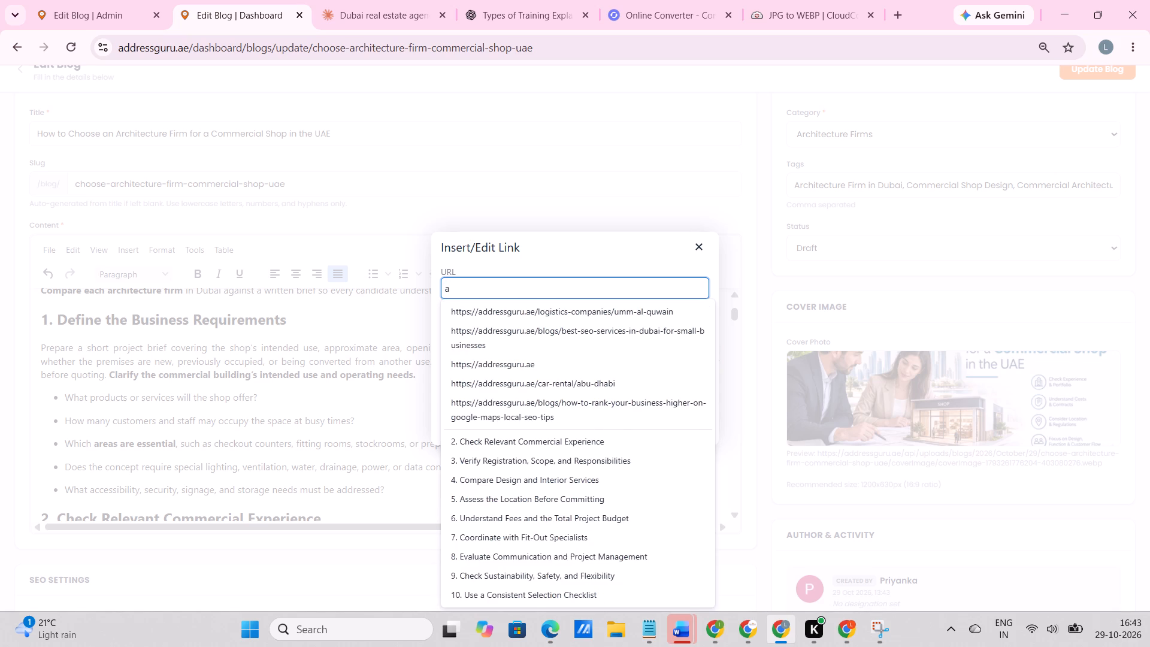
key(r)
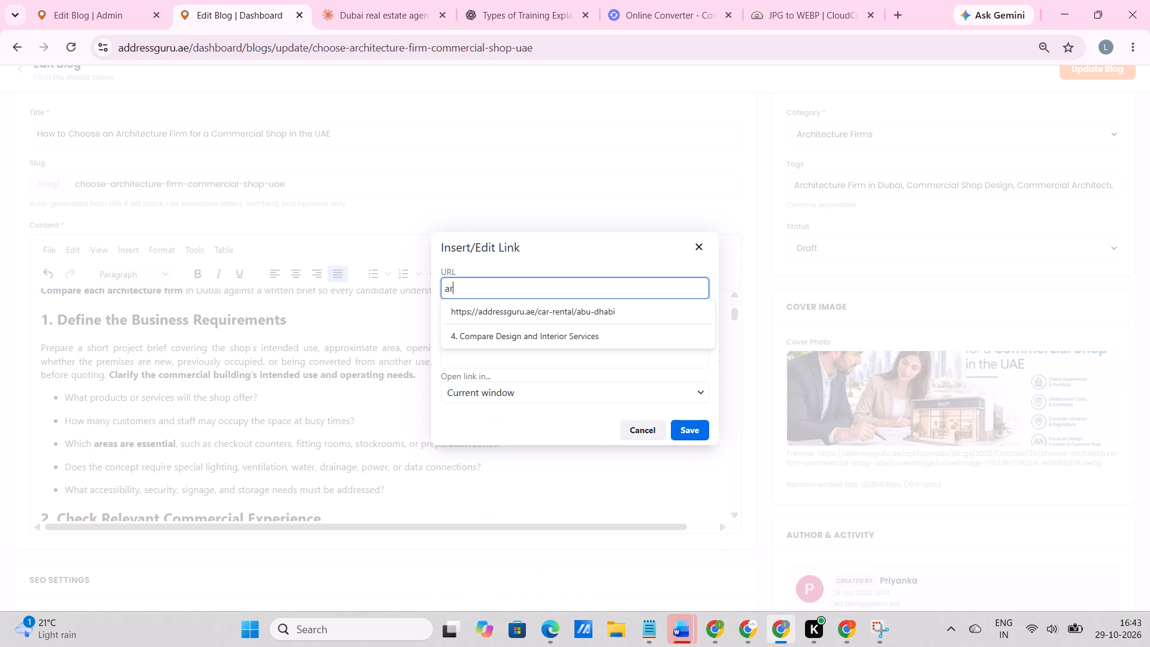
key(BackSpace)
key(BackSpace)
text(address)
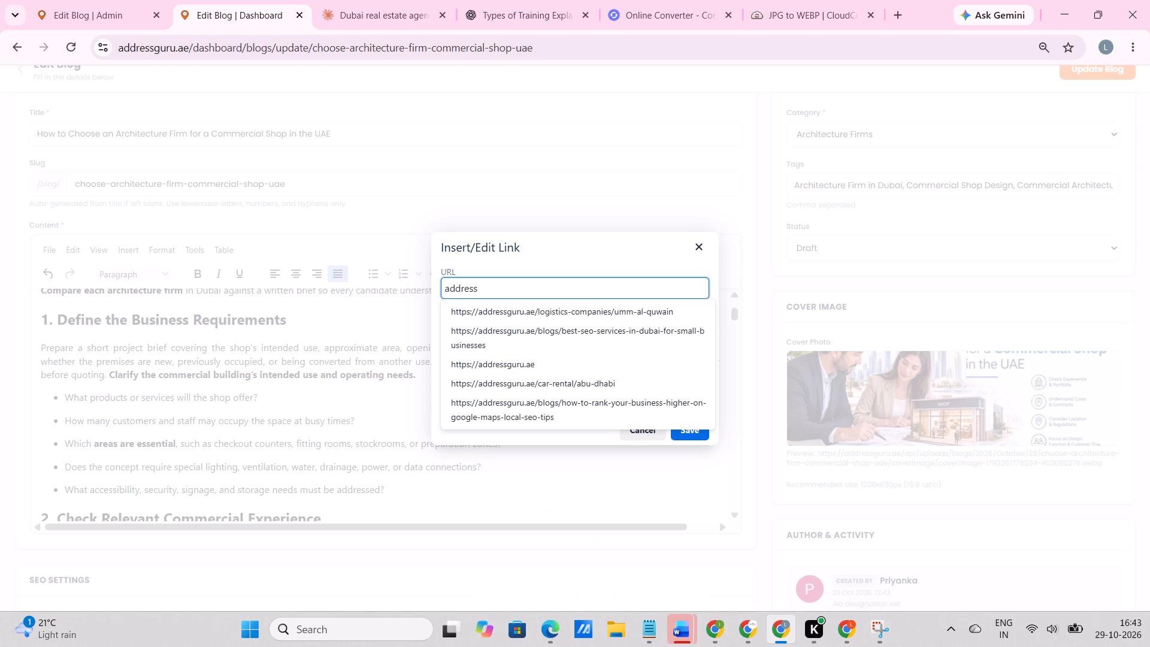
click(591, 315)
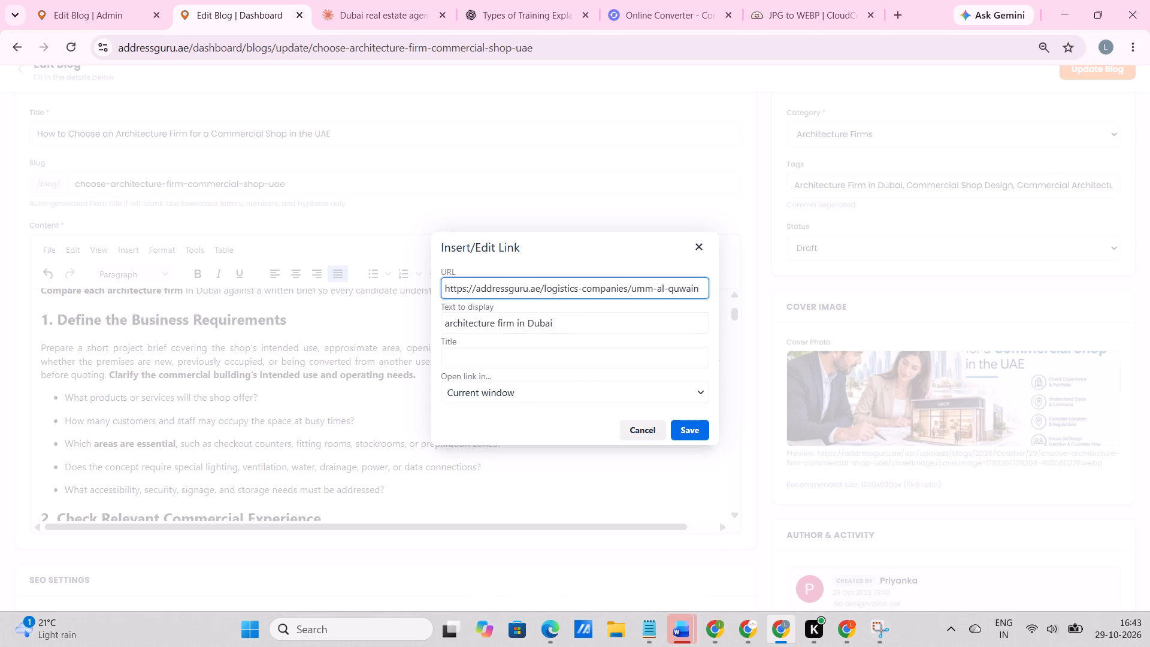
drag(632, 289, 745, 312)
key(BackSpace)
text(du)
text(bai)
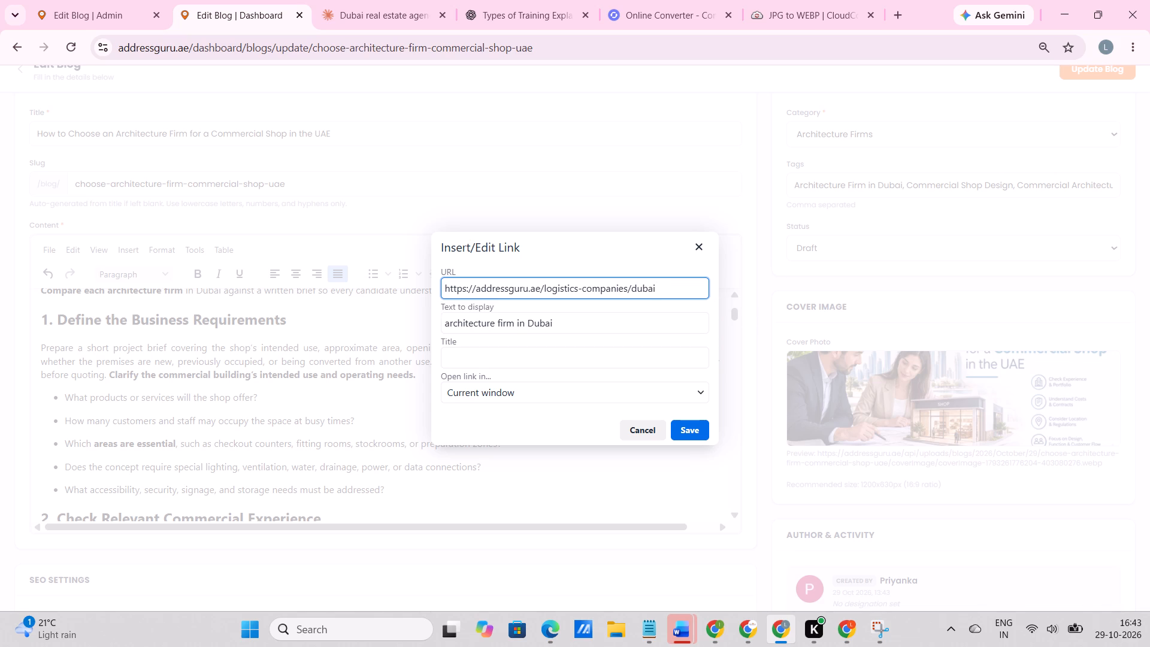
click(628, 289)
key(BackSpace)
key(BackSpace)
key(BackSpace)
key(BackSpace)
key(BackSpace)
key(BackSpace)
key(BackSpace)
key(BackSpace)
key(BackSpace)
key(BackSpace)
key(BackSpace)
key(BackSpace)
key(BackSpace)
key(BackSpace)
key(BackSpace)
key(BackSpace)
key(BackSpace)
key(BackSpace)
key(BackSpace)
key(a)
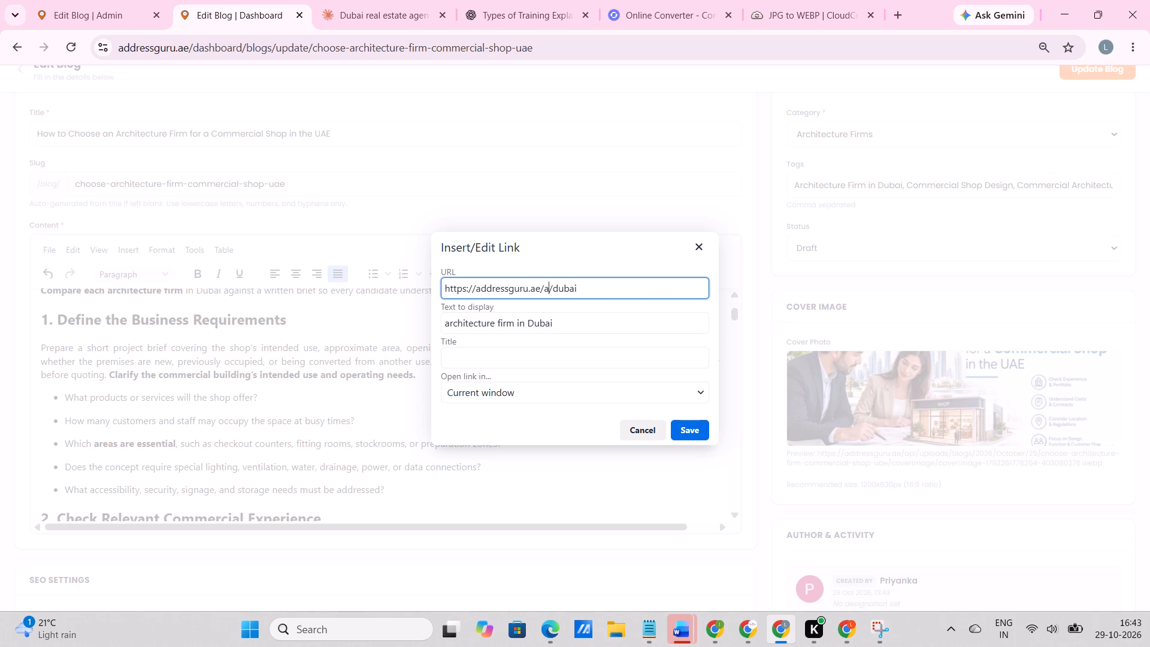
key(r)
text(ch)
Switch to the other browser window and load the addressguru.ae homepage in the logistics listing's tab.
click(756, 626)
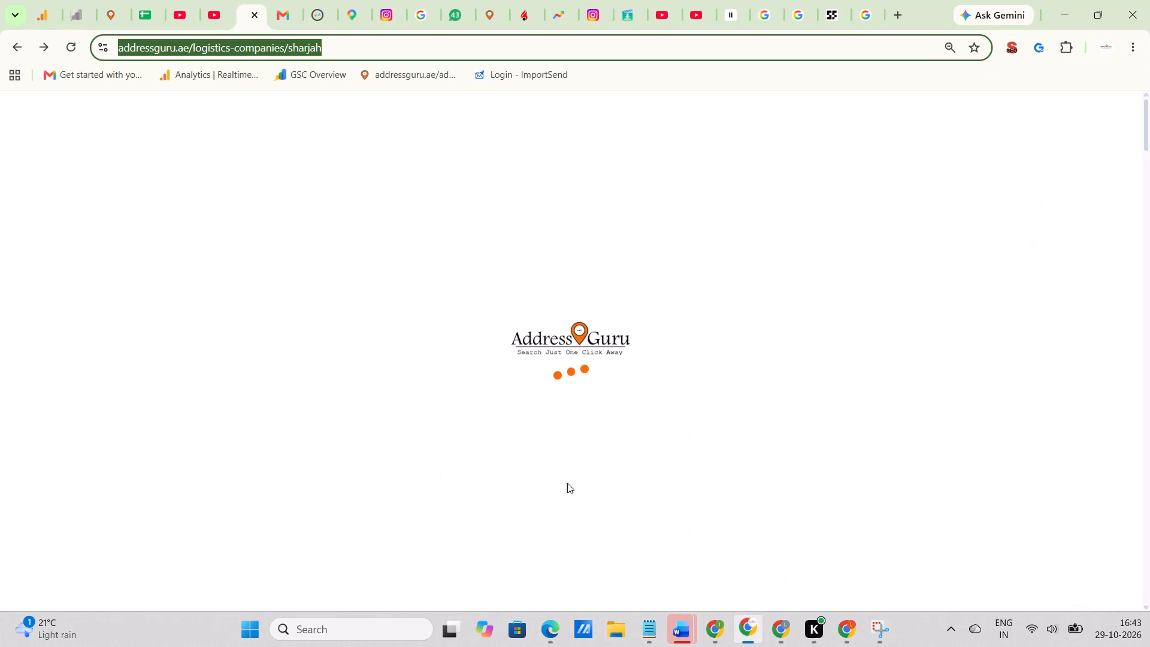
click(220, 44)
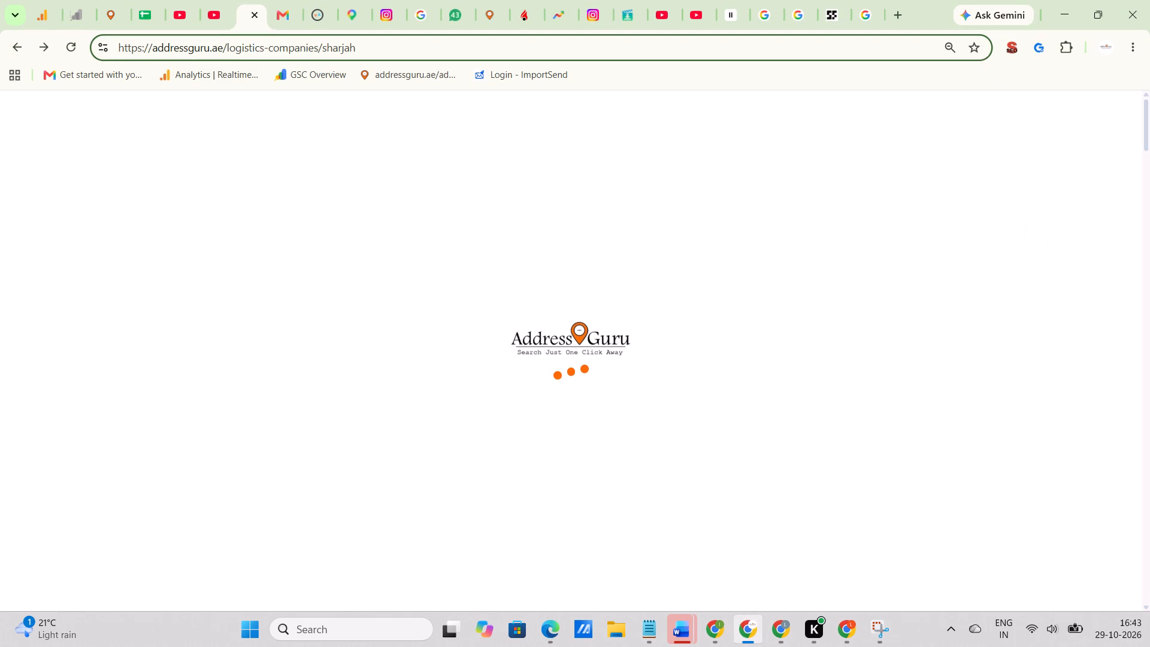
drag(225, 53, 788, 86)
key(BackSpace)
key(Return)
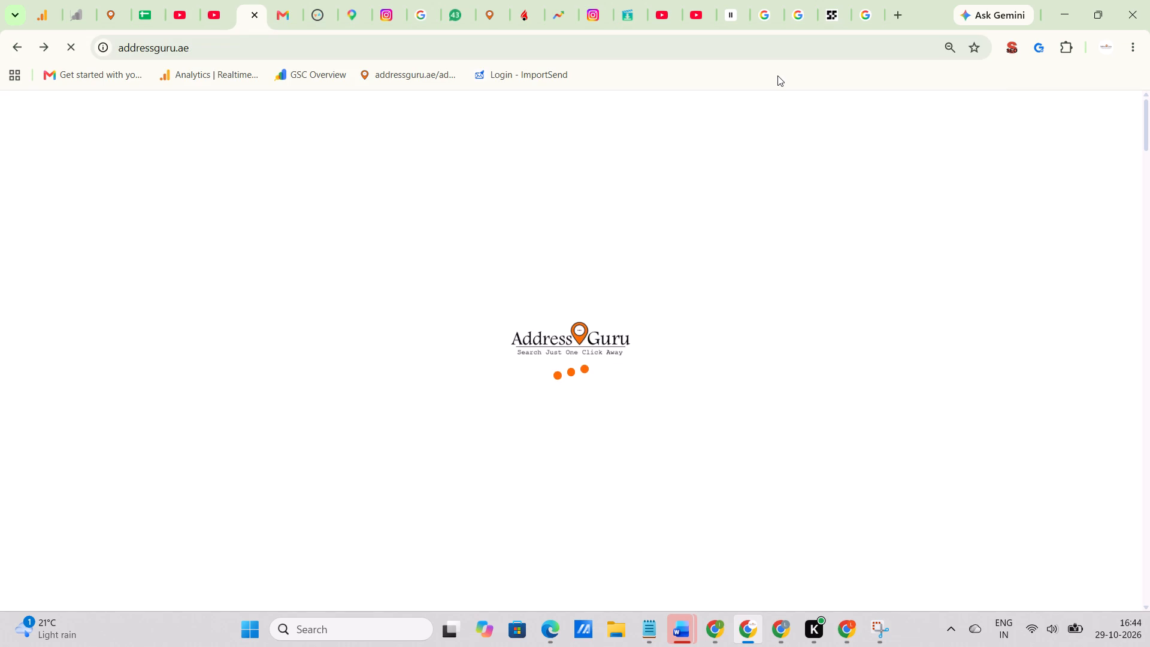
scroll(777, 75, down, 1)
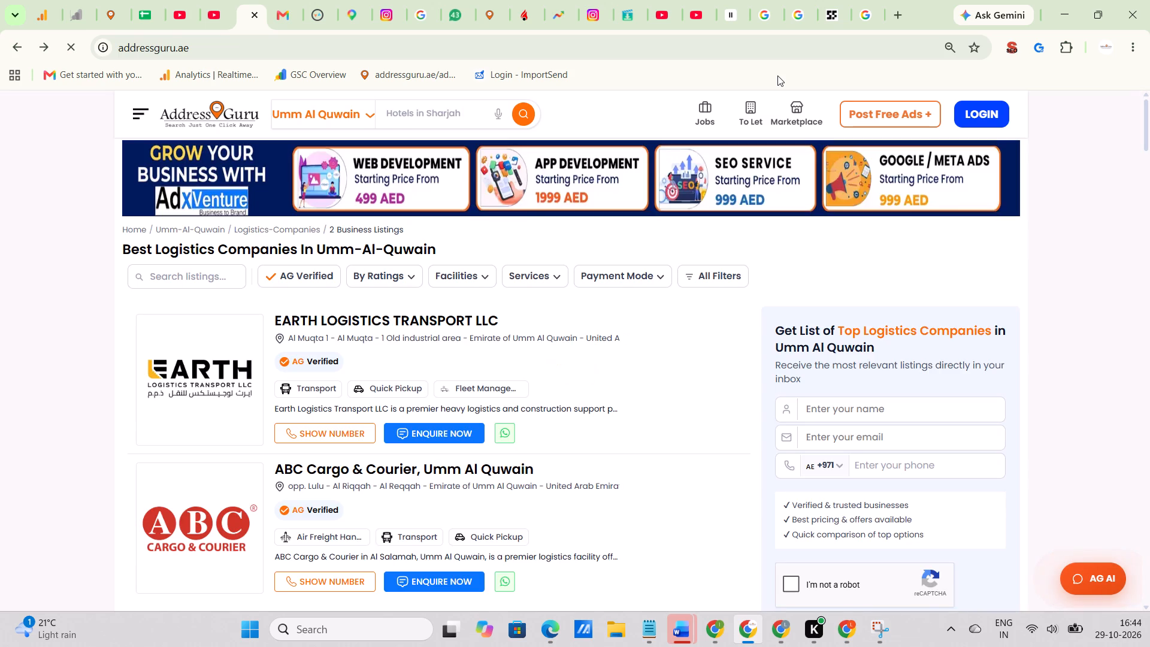
scroll(777, 75, down, 1)
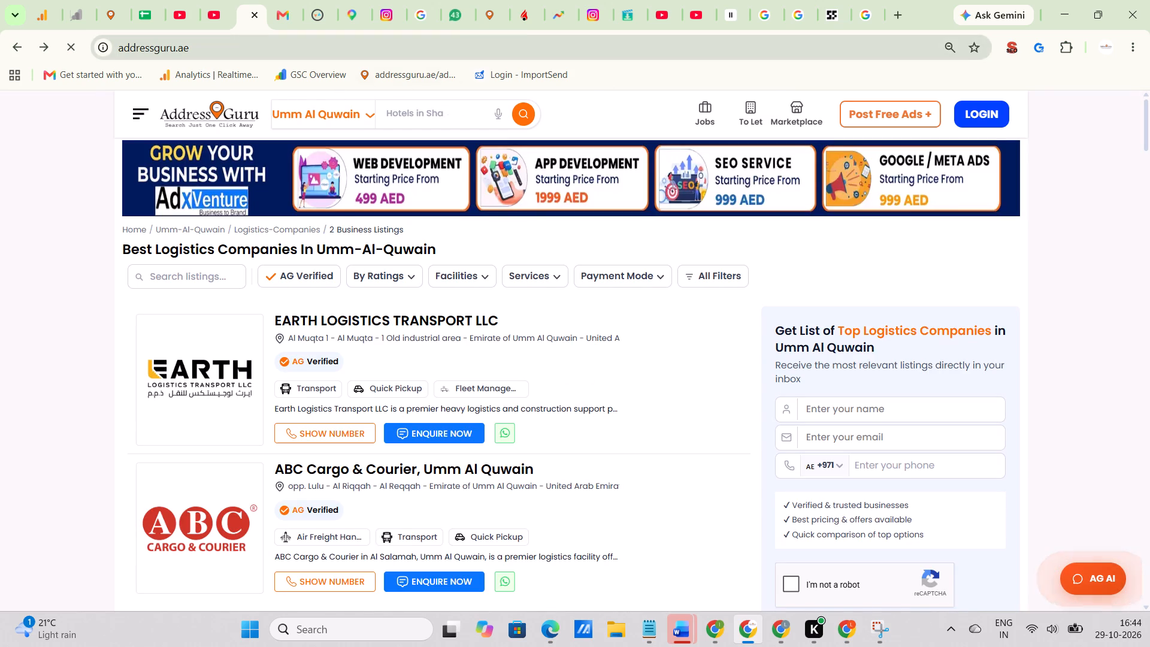
click(266, 48)
key(Return)
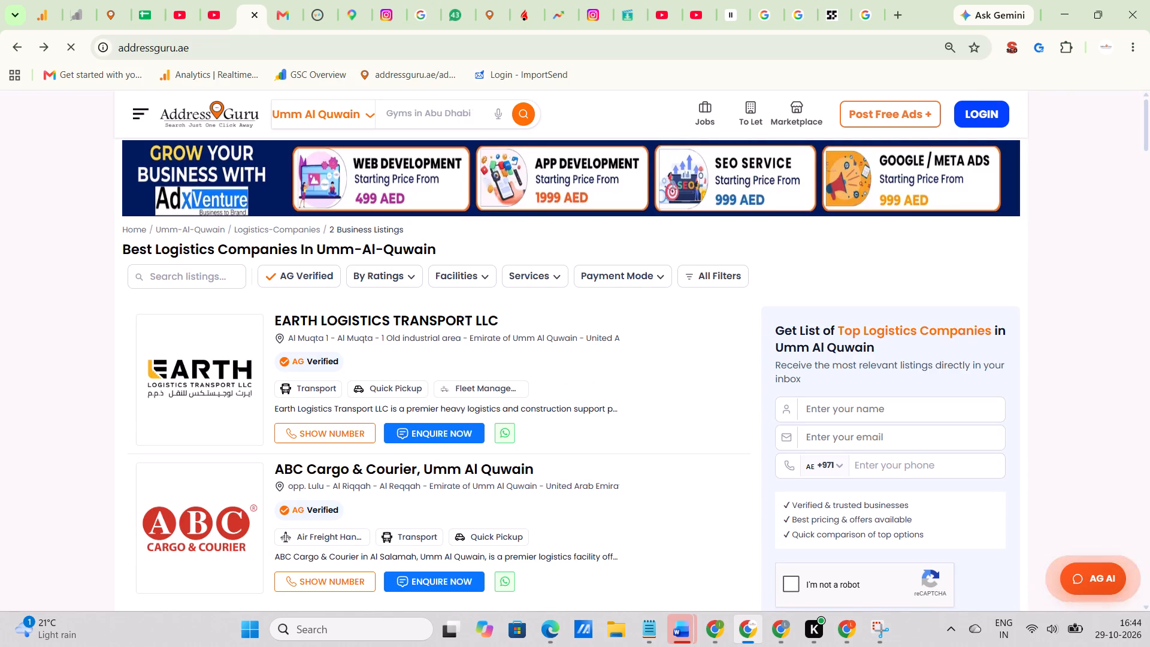
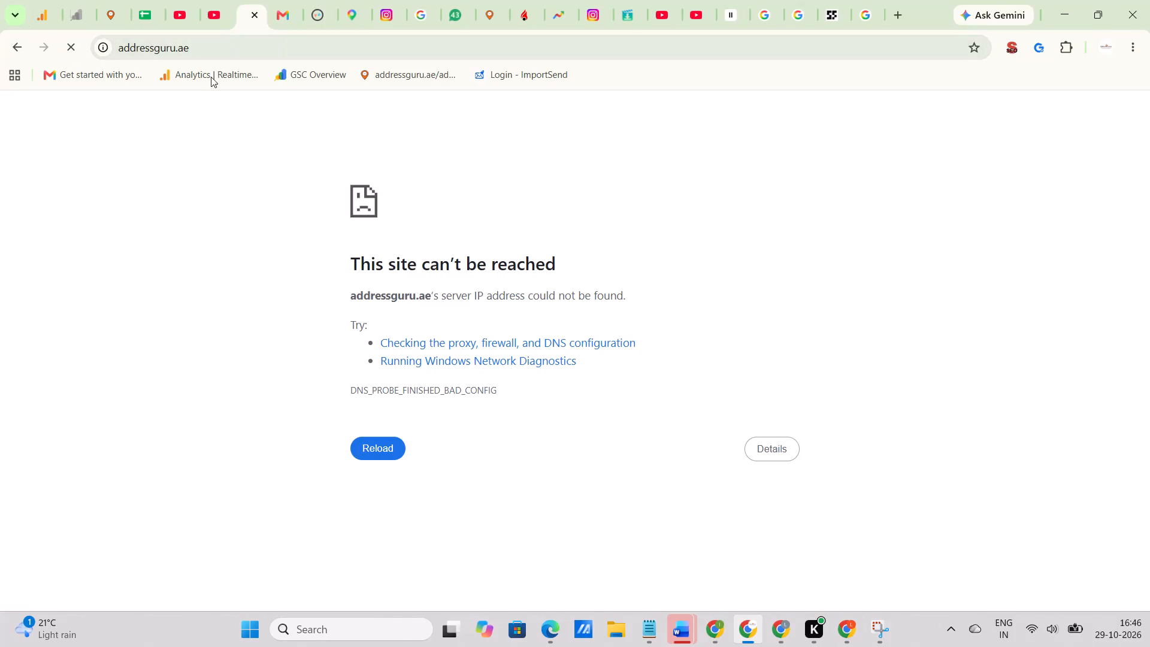
Try repeatedly to reload the addressguru.ae homepage in the current browser tab.
click(383, 459)
click(282, 40)
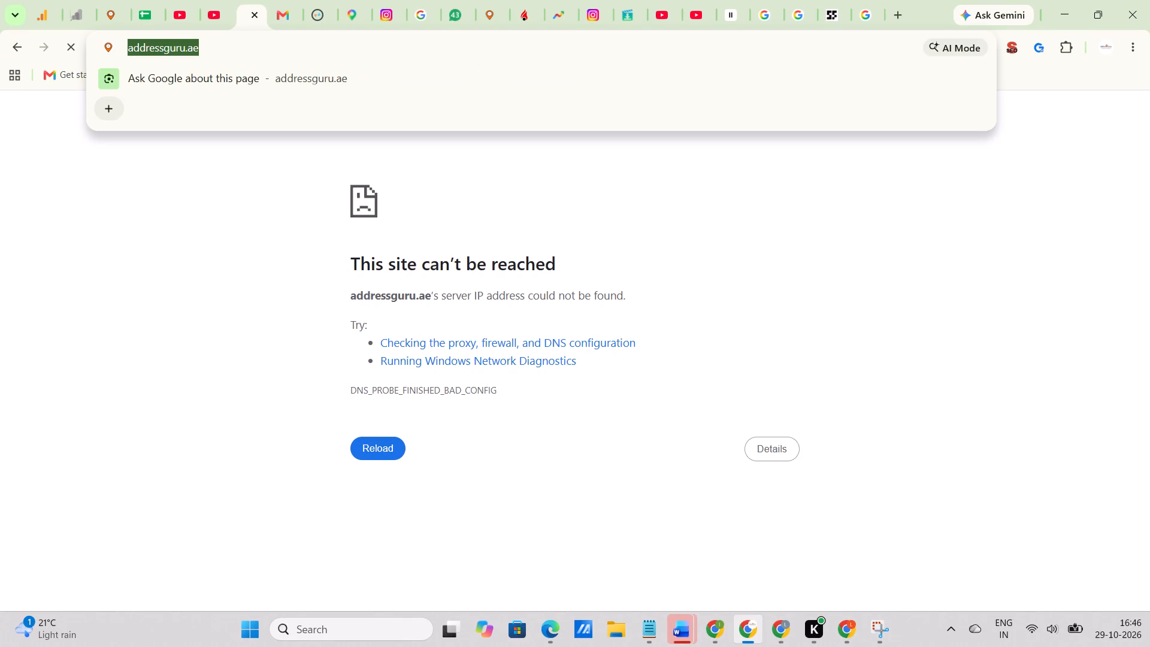
key(Return)
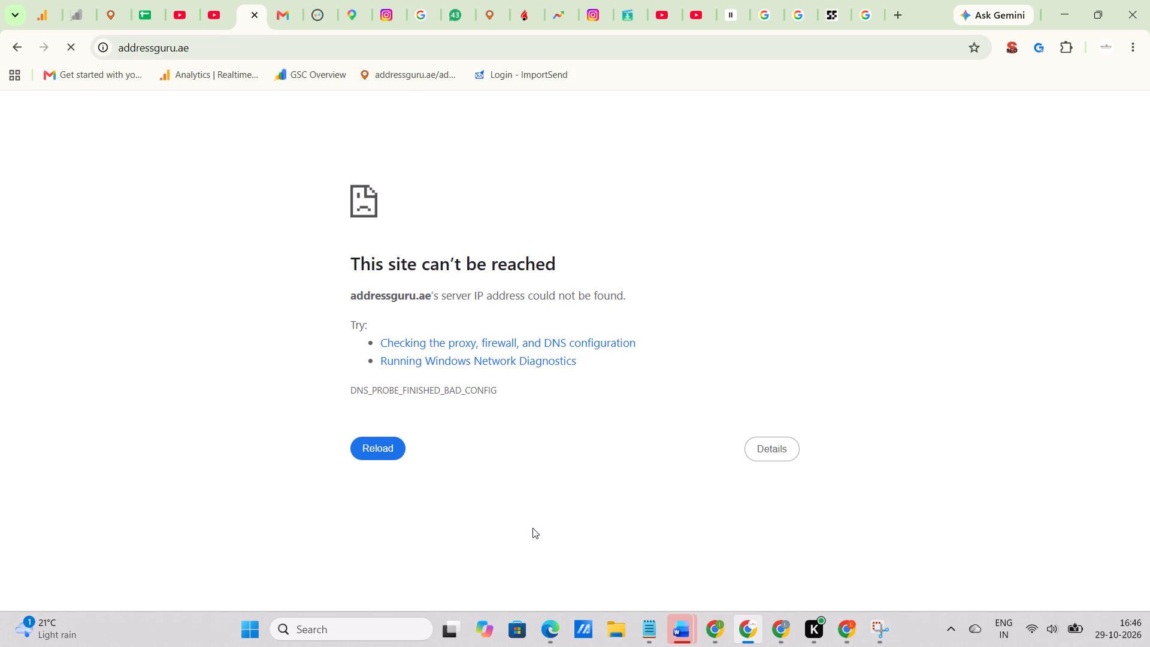
triple_click(663, 239)
drag(663, 239, 649, 244)
drag(632, 255, 619, 263)
click(369, 444)
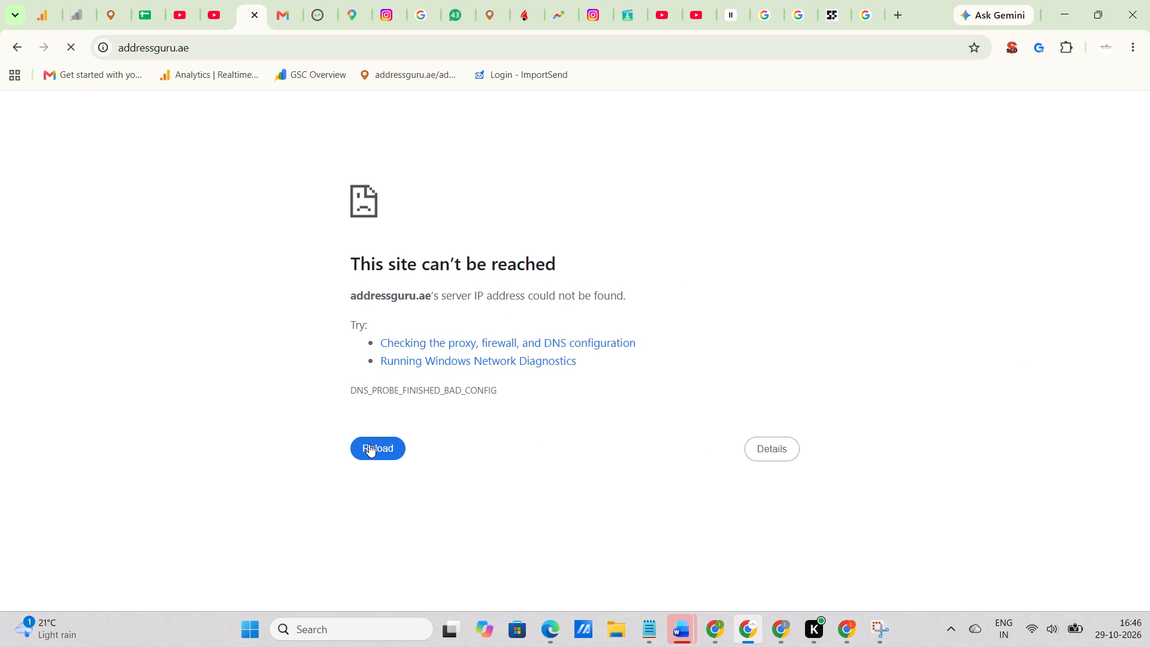
triple_click(369, 444)
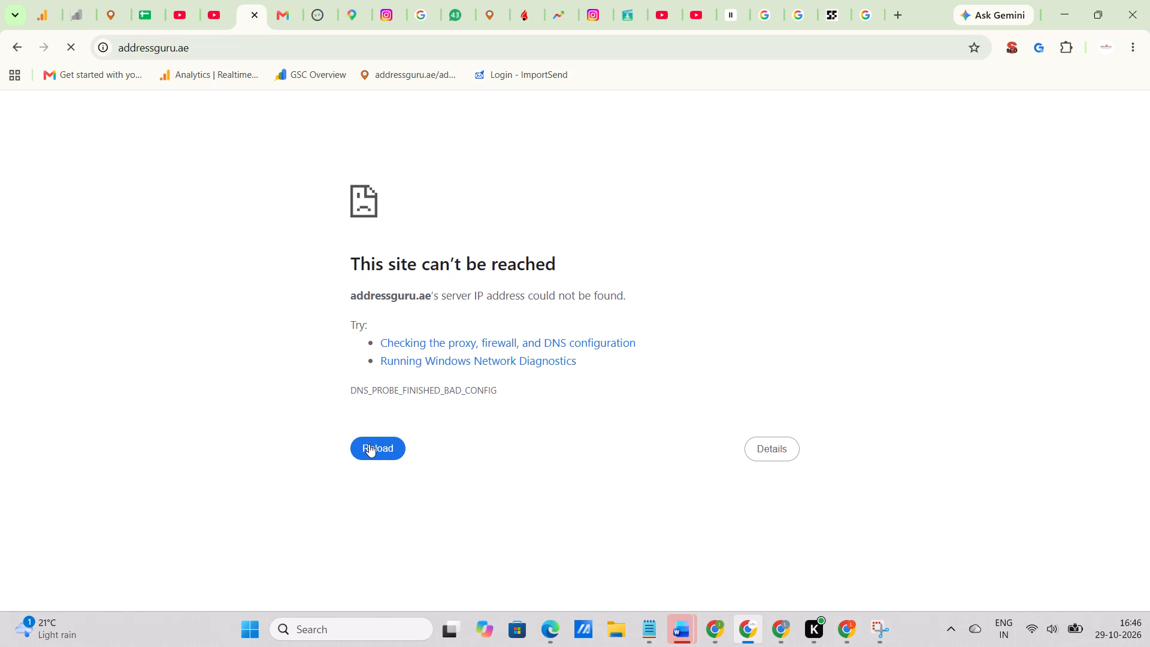
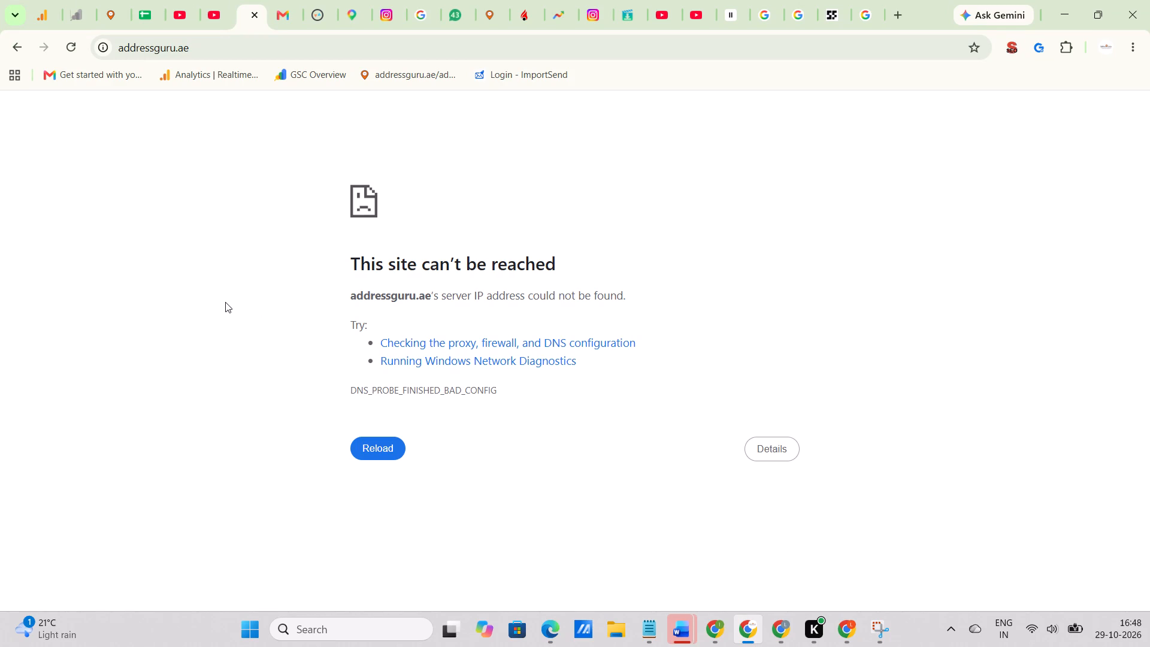
Try once more to reload the addressguru.ae homepage.
click(375, 449)
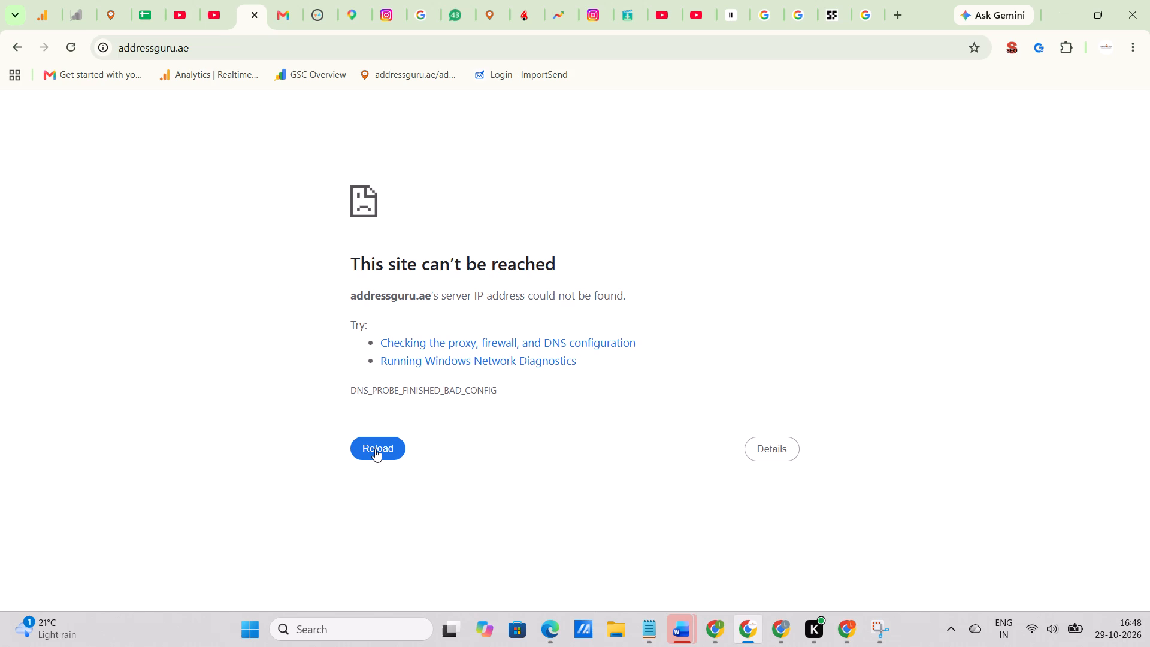
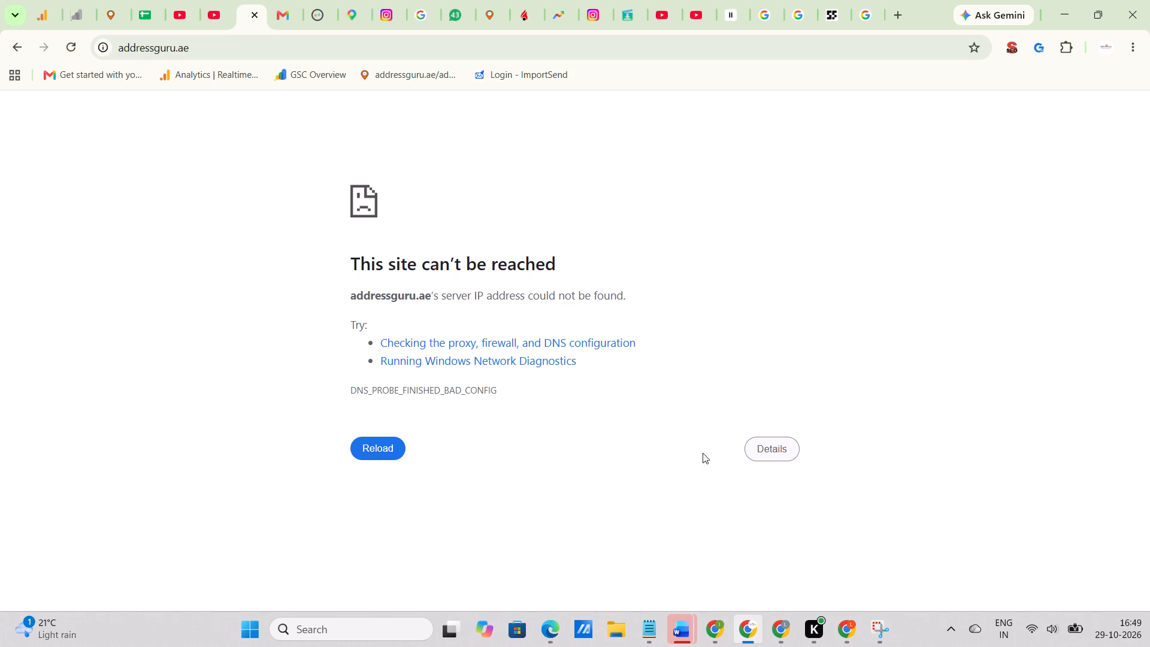
Try again to reload the addressguru.ae homepage.
click(410, 448)
click(374, 452)
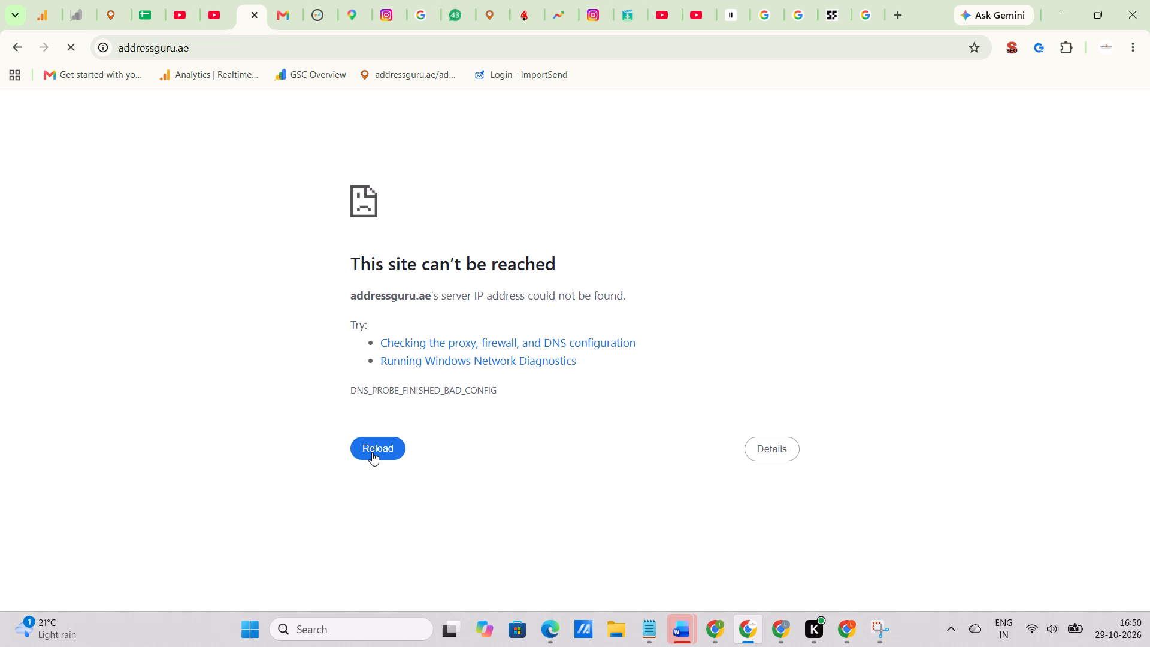
click(373, 448)
Open the list of Wi-Fi networks to check the computer's current wireless connection.
click(1036, 626)
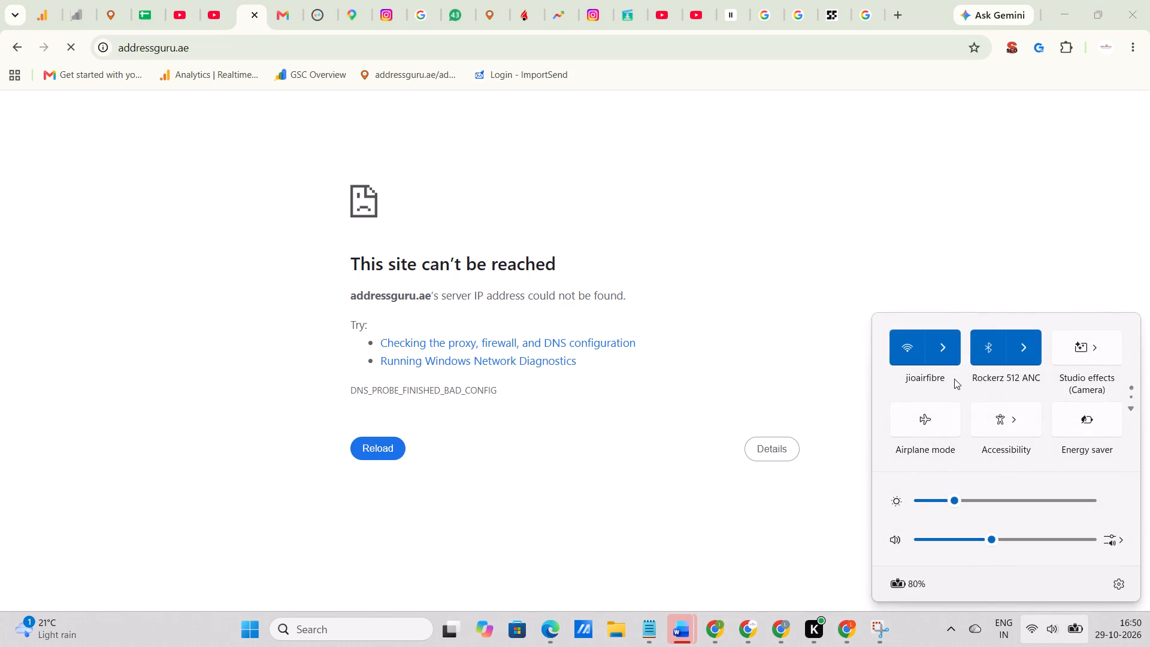
click(943, 358)
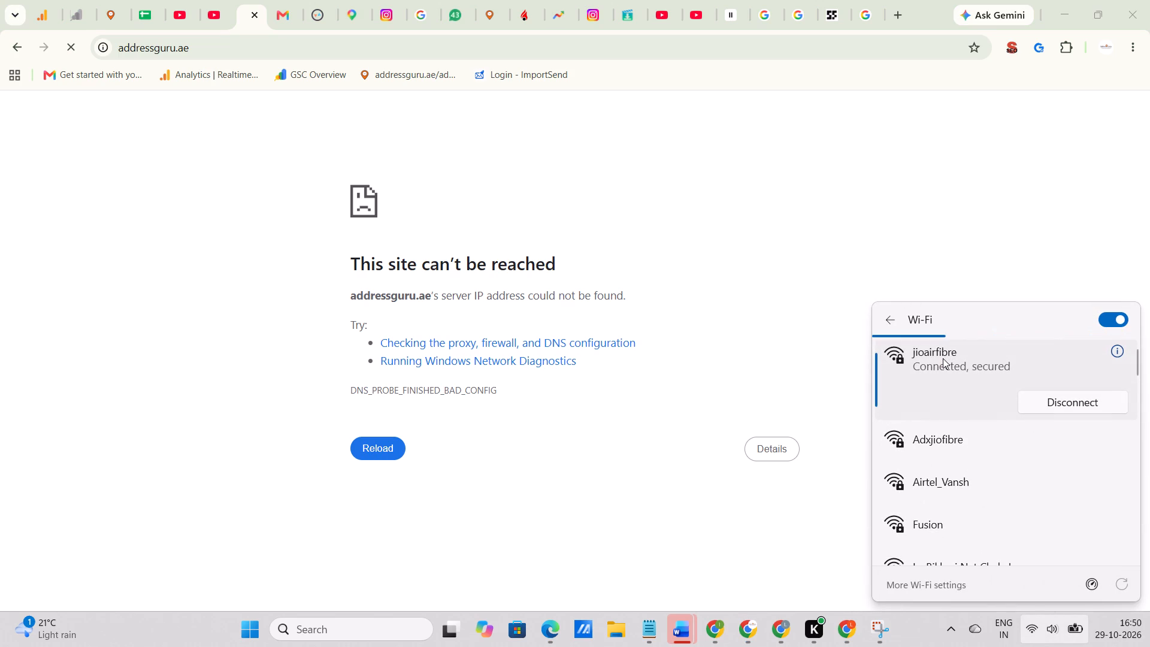
Request the addressguru.ae homepage again, and check the Search Console tab while it loads before returning to the homepage tab.
click(310, 40)
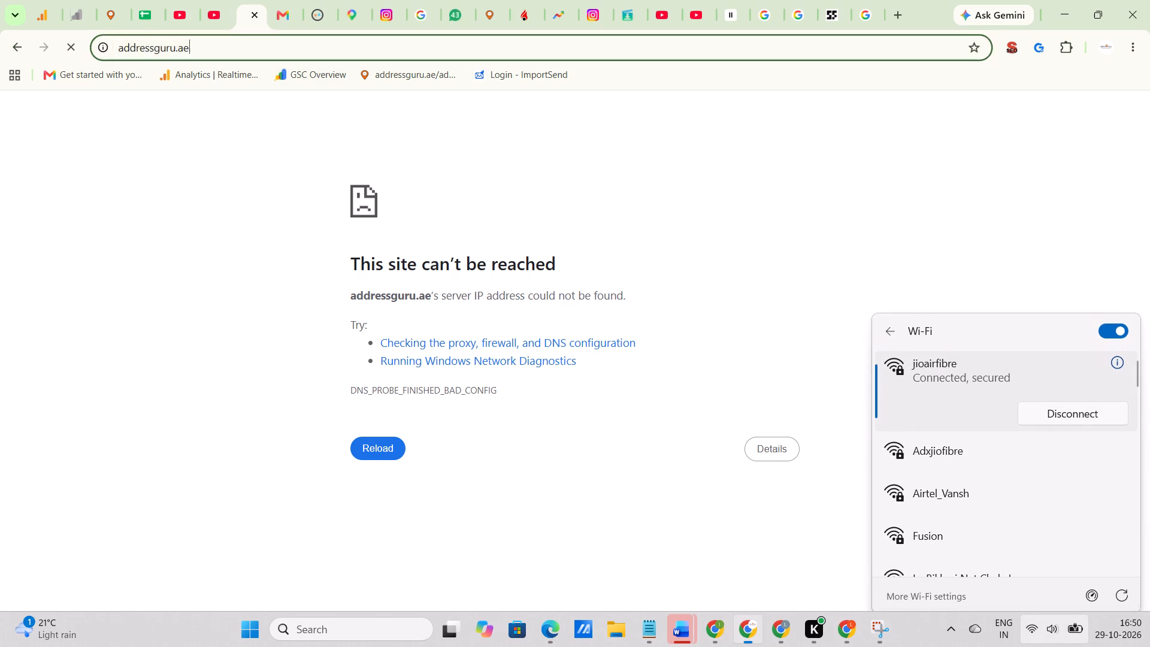
key(Return)
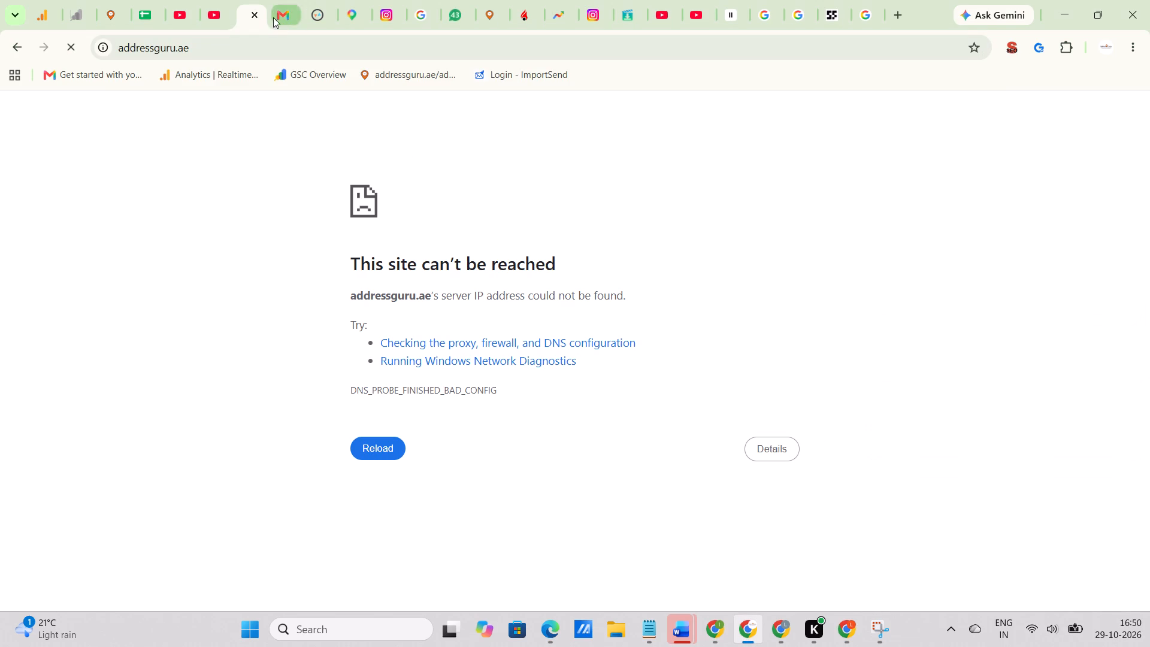
click(81, 3)
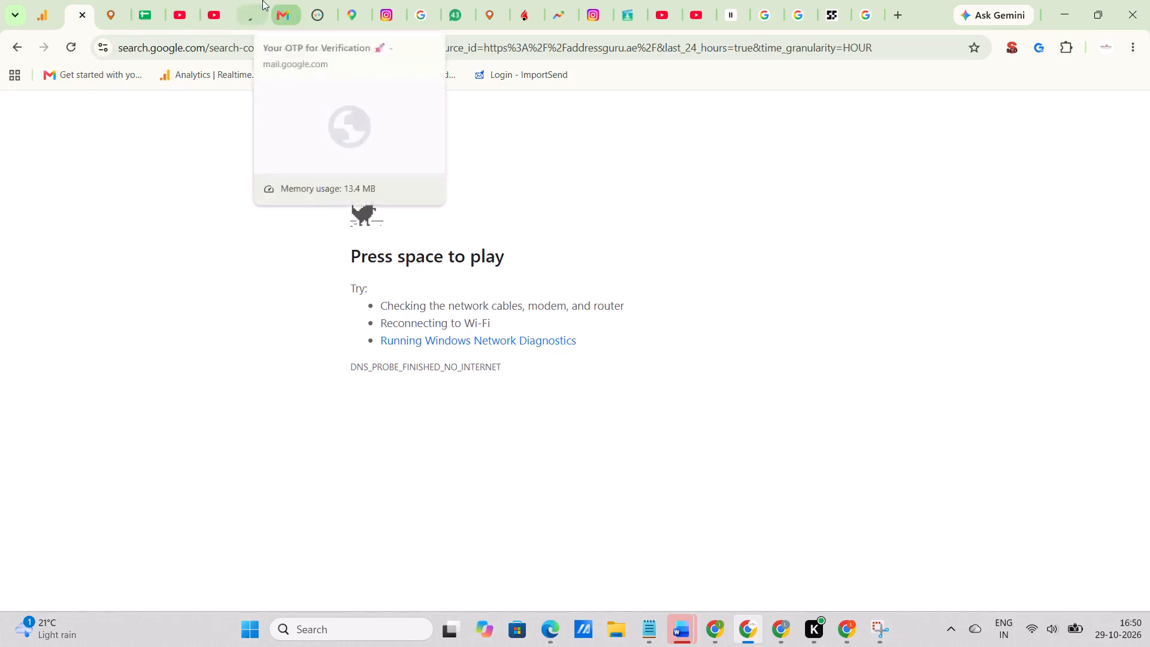
click(258, 0)
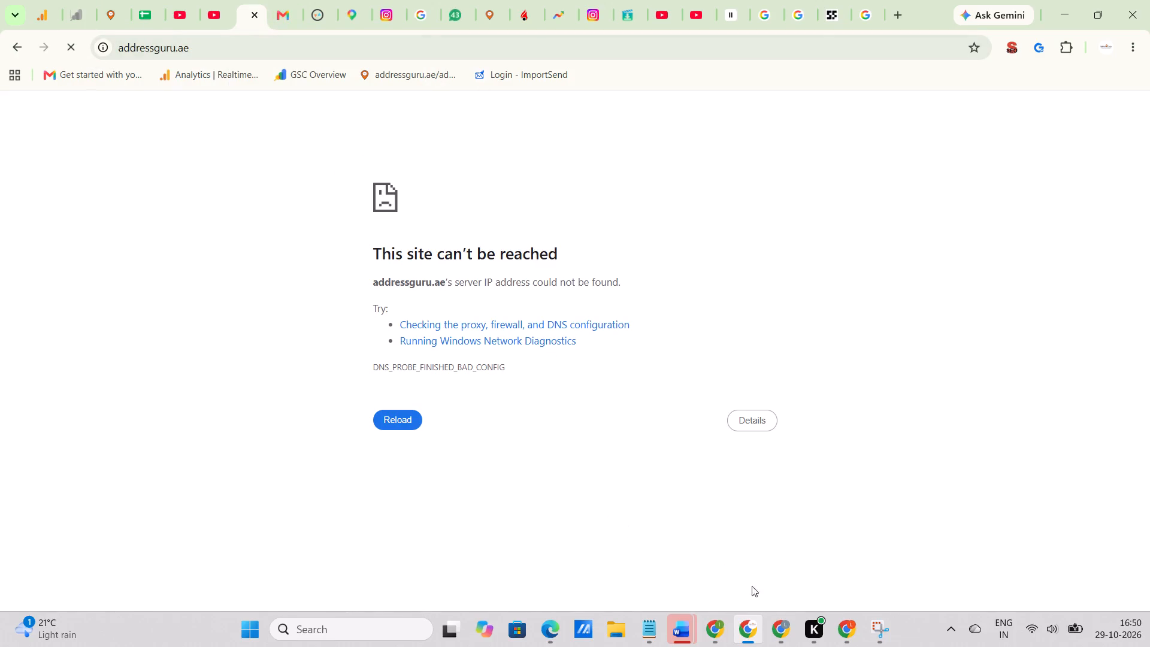
Switch to the browser window with the architecture firm blog post open in the editor.
click(777, 622)
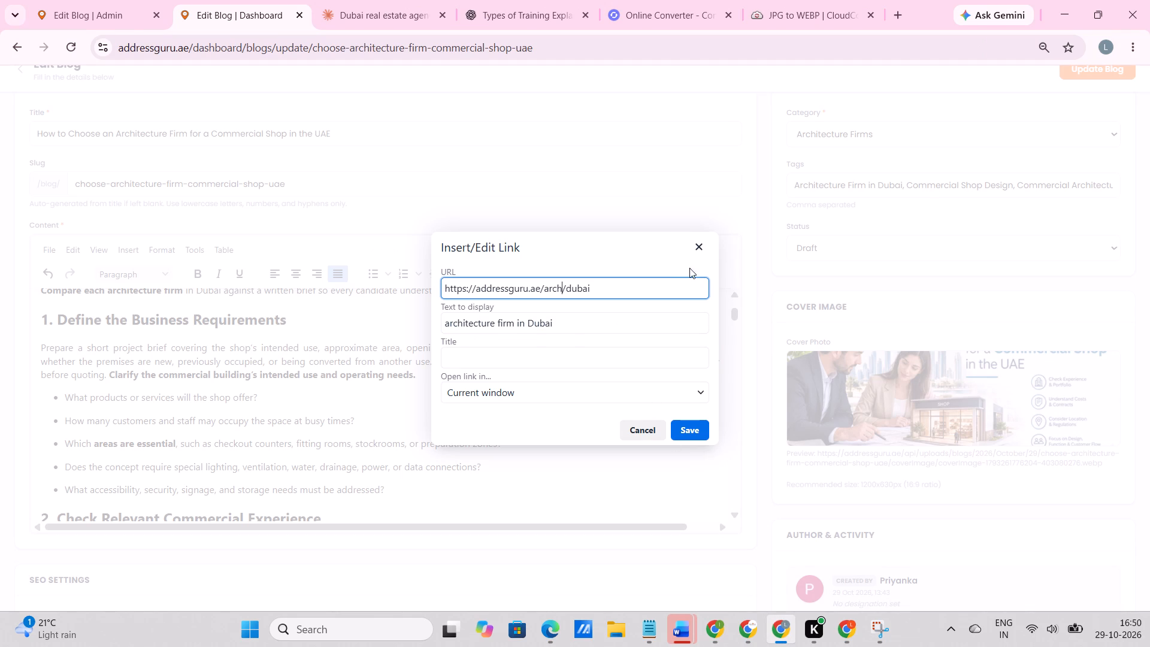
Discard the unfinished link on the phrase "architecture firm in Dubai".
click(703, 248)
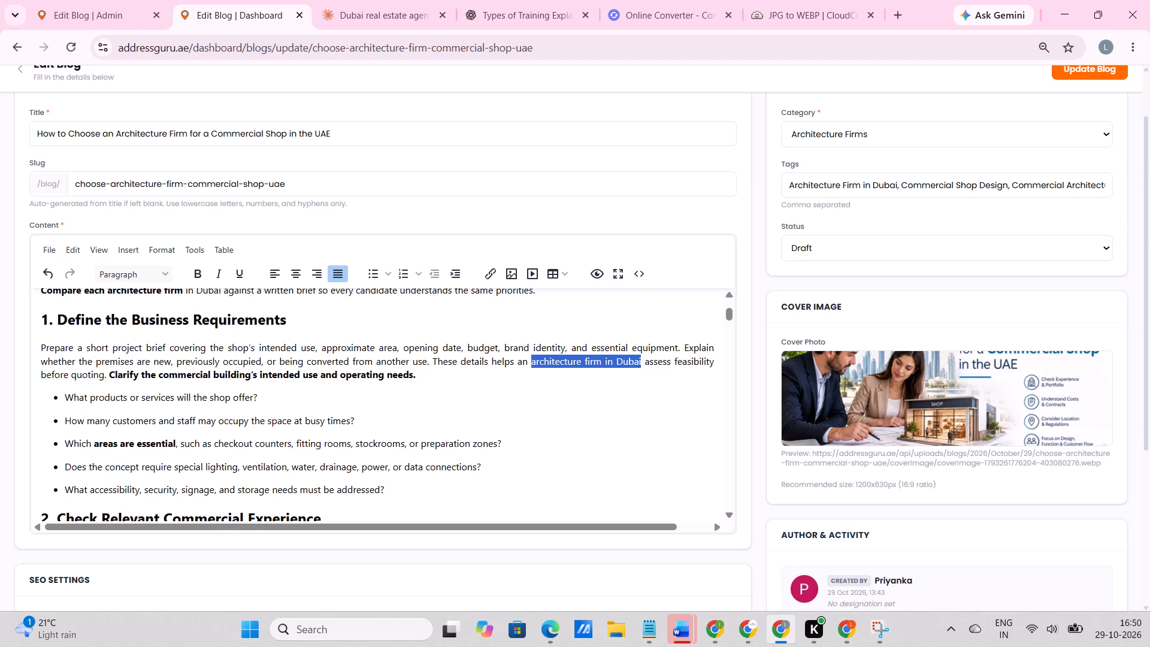
Switch to the Umm Al Quwain logistics companies blog draft and review sections 1 to 4 of its content.
click(95, 5)
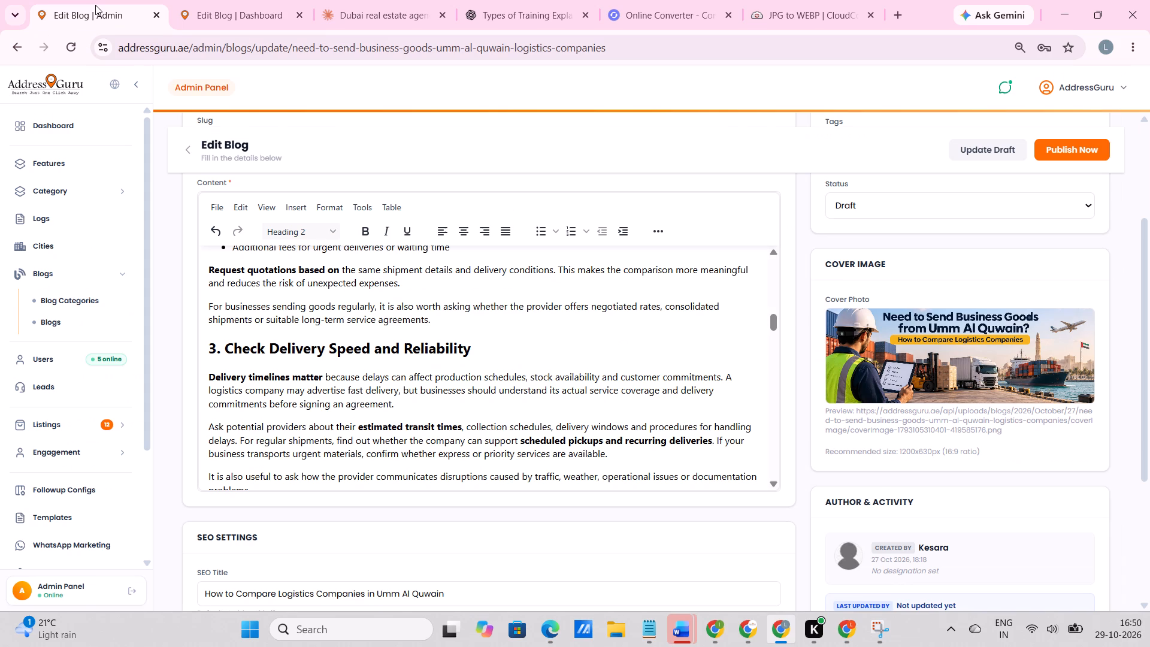
scroll(404, 330, up, 1)
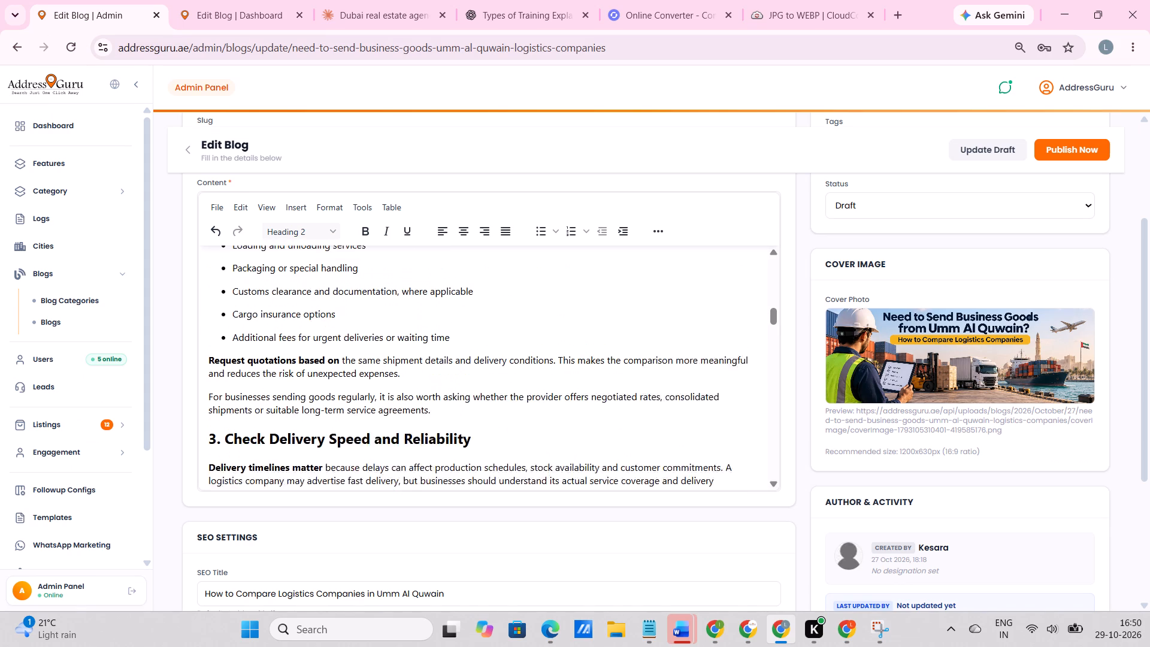
scroll(413, 334, up, 6)
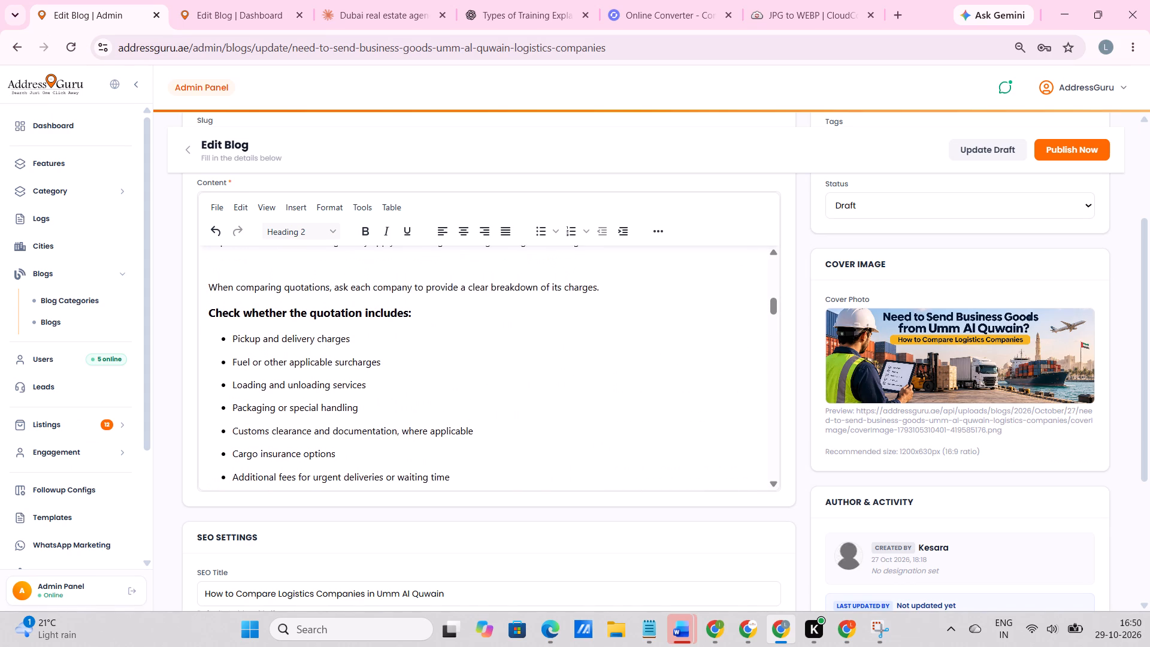
scroll(432, 347, up, 3)
scroll(432, 347, down, 4)
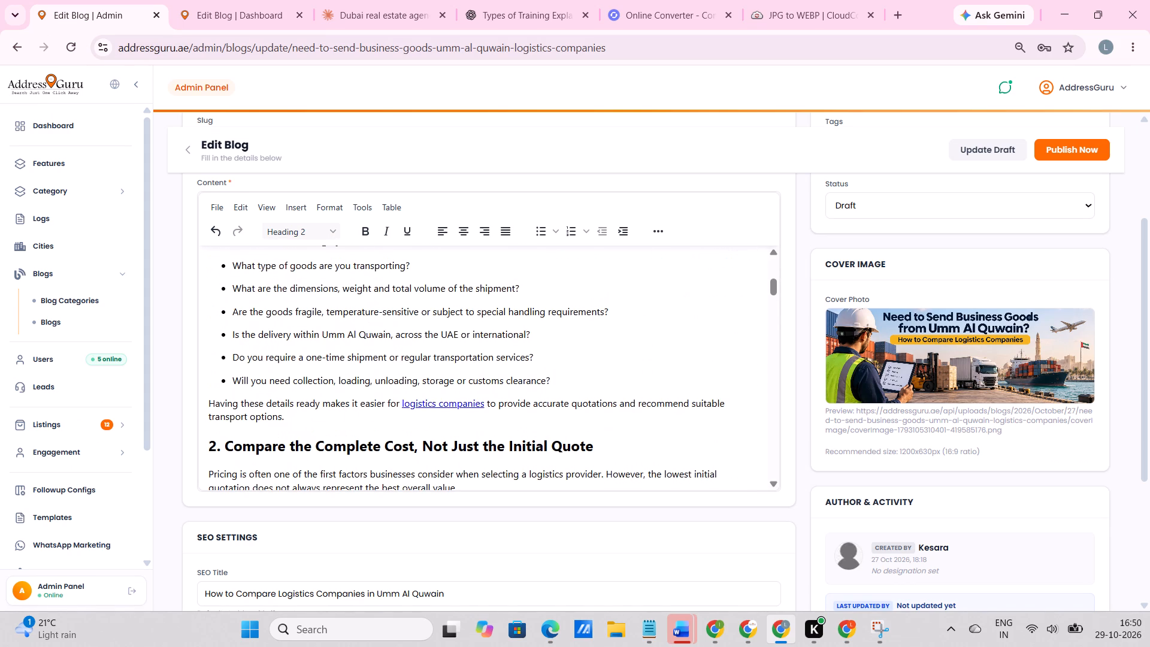
scroll(432, 347, down, 2)
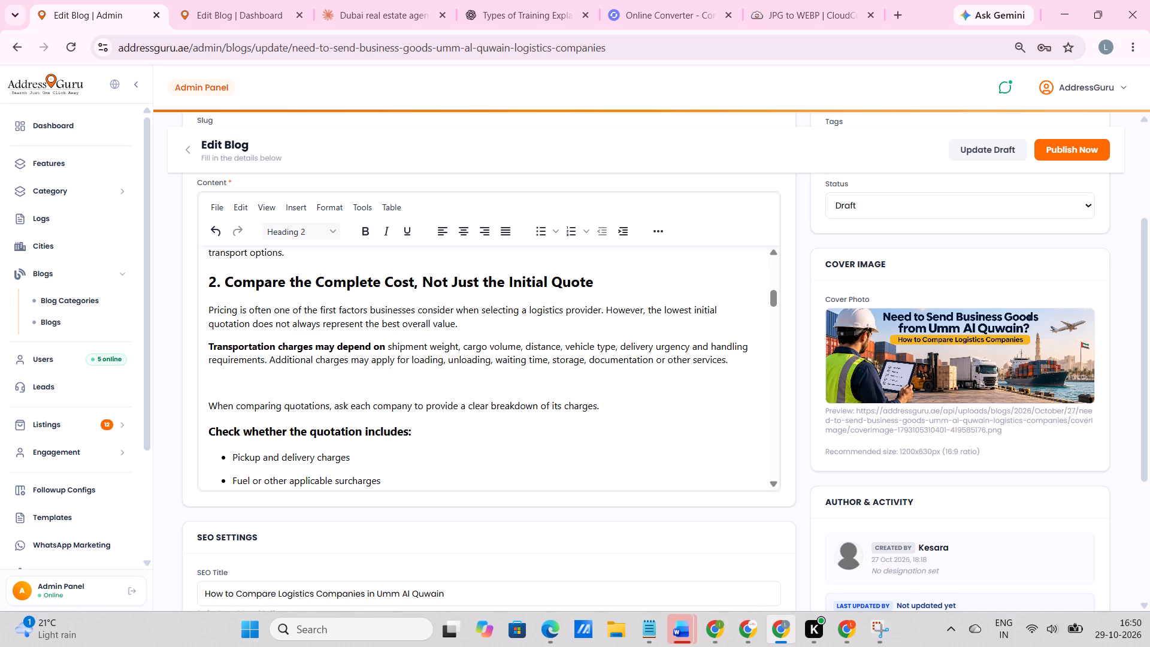
scroll(467, 385, down, 4)
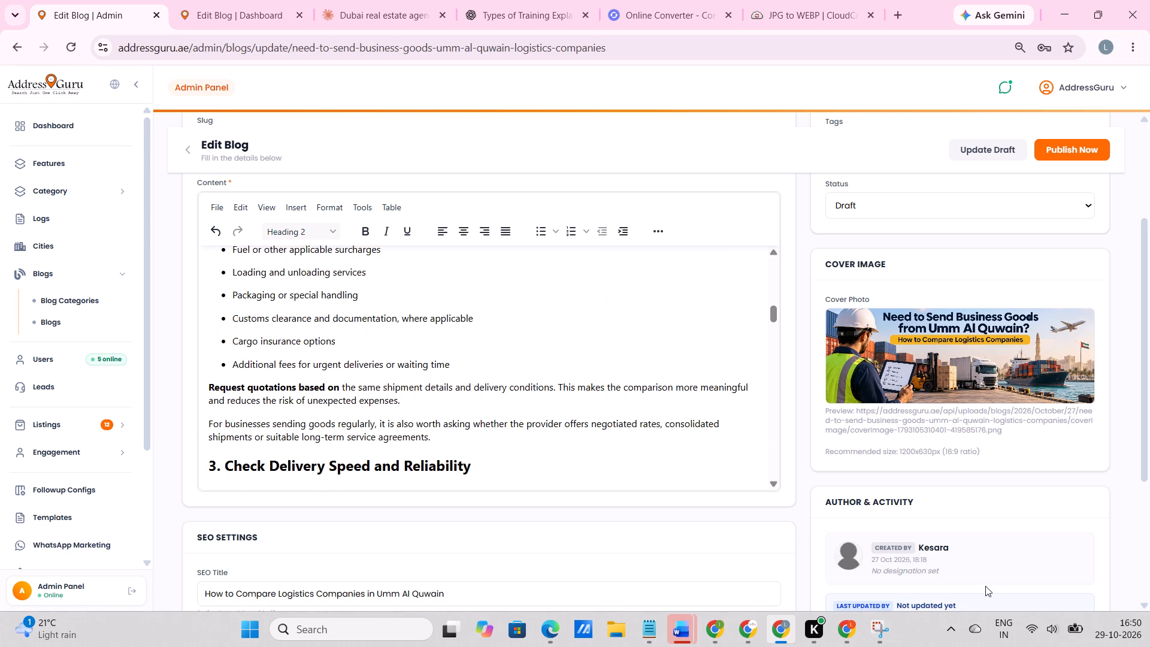
scroll(407, 388, up, 3)
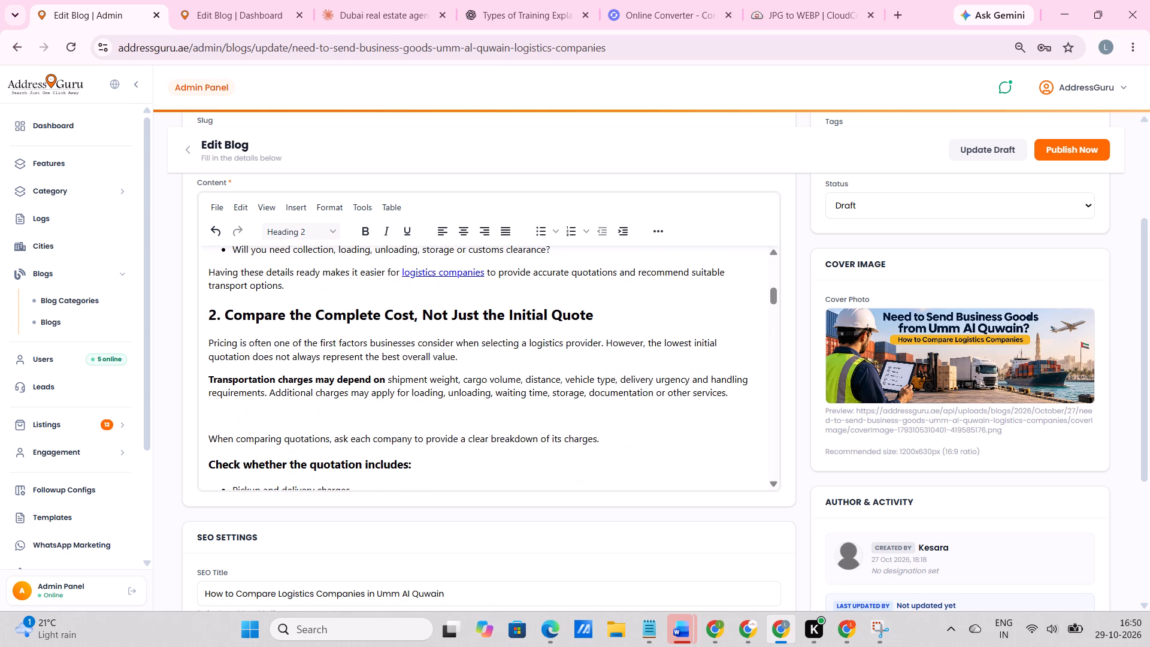
click(343, 409)
scroll(343, 409, down, 2)
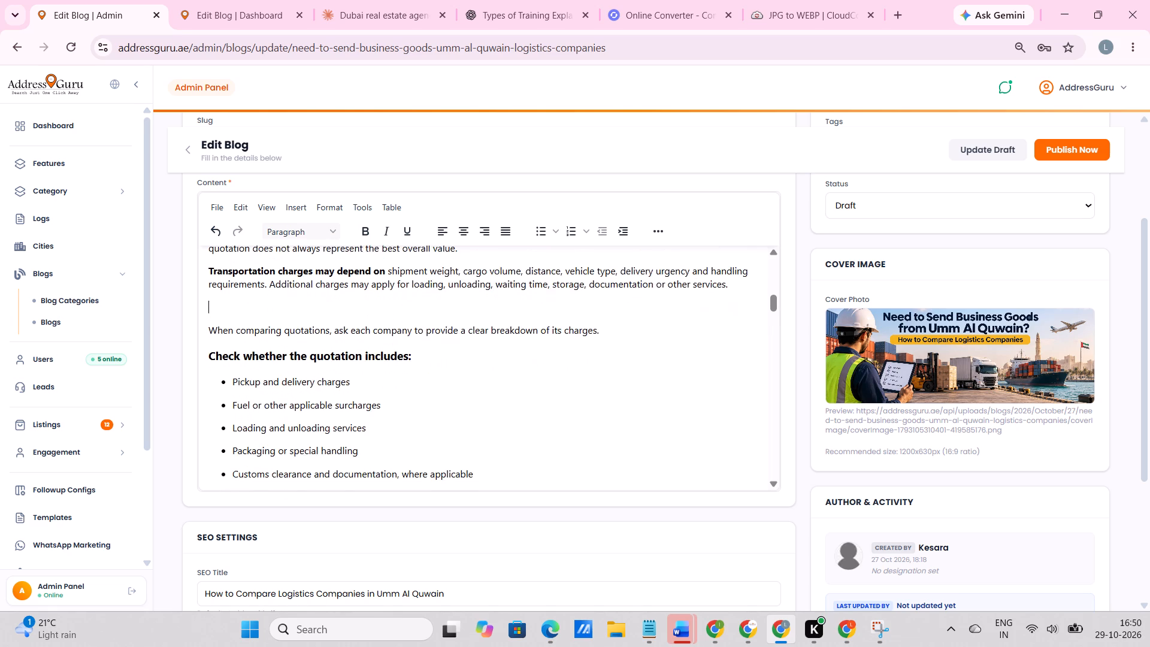
scroll(343, 409, down, 4)
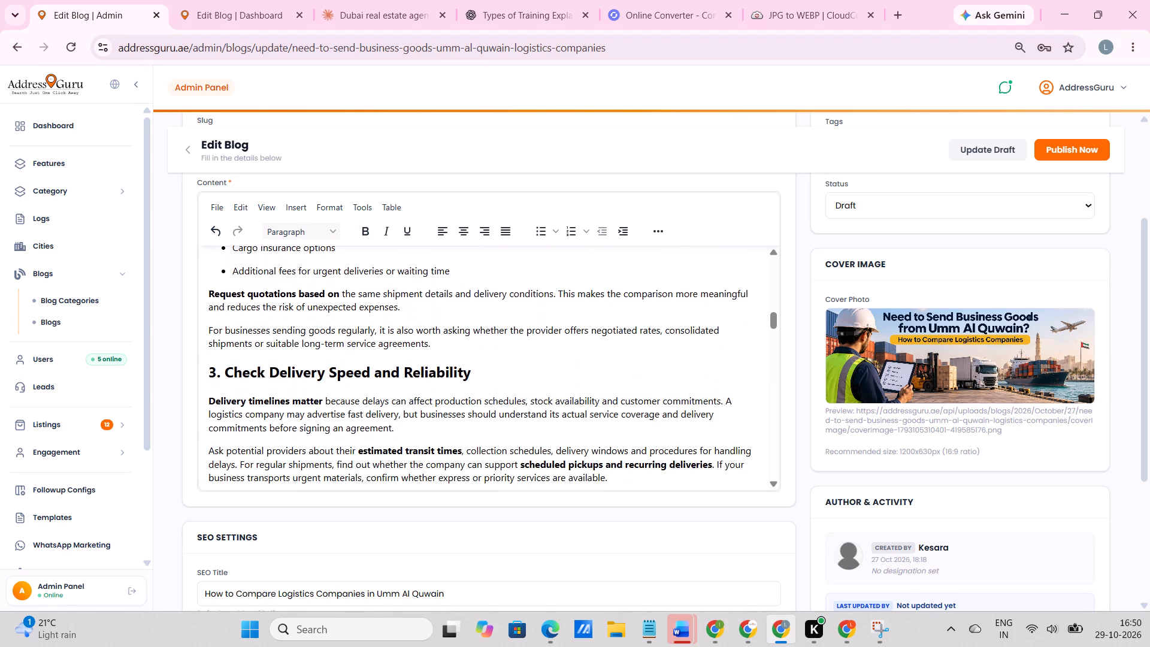
scroll(343, 409, down, 6)
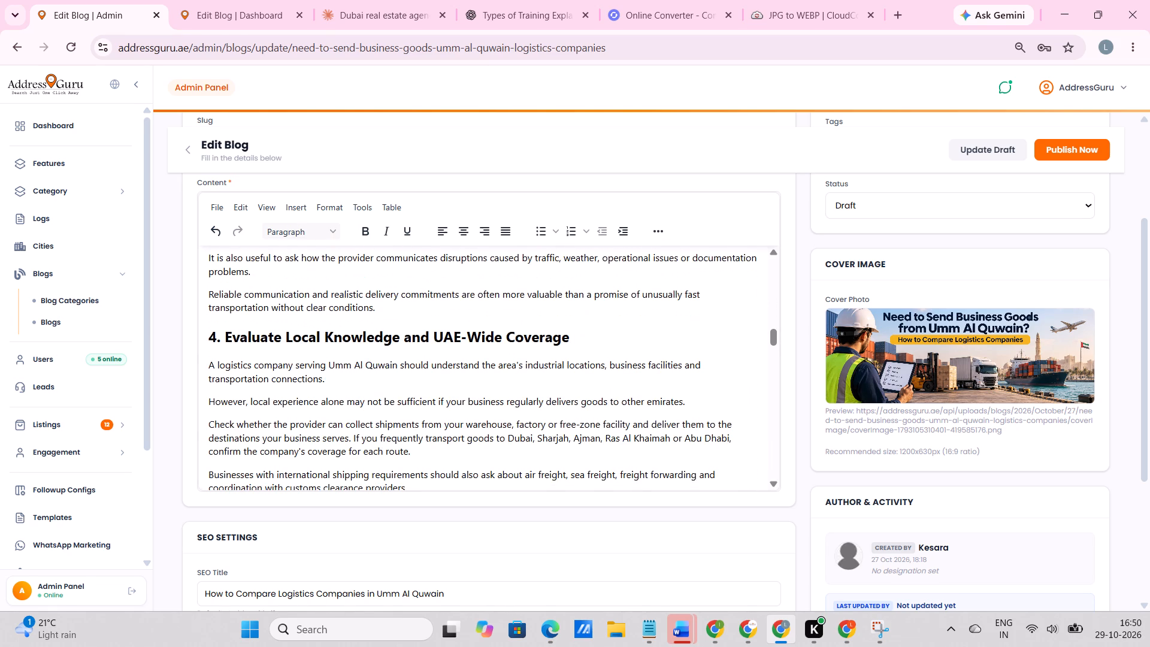
scroll(343, 409, up, 3)
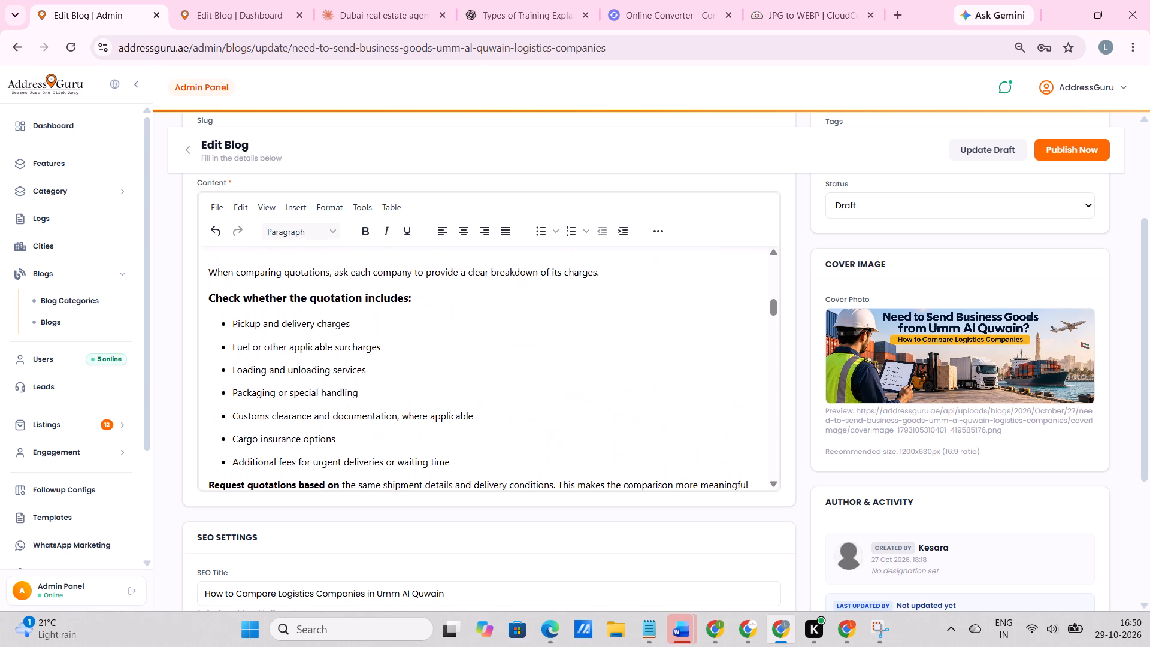
scroll(343, 409, up, 1)
scroll(343, 409, down, 6)
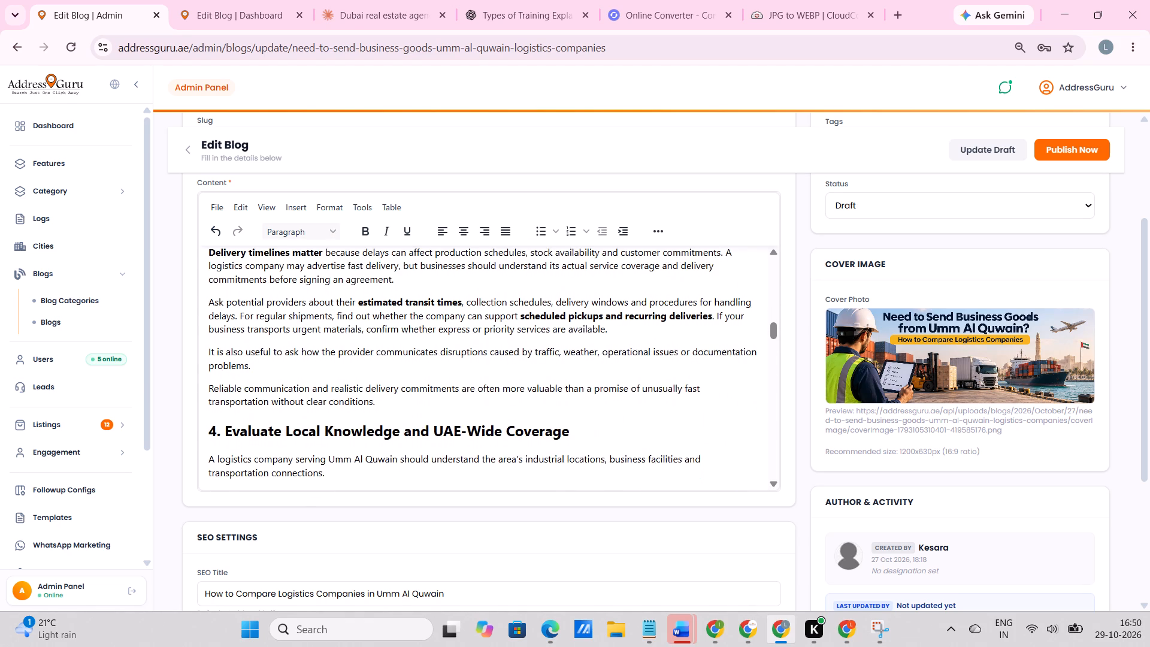
scroll(343, 409, down, 3)
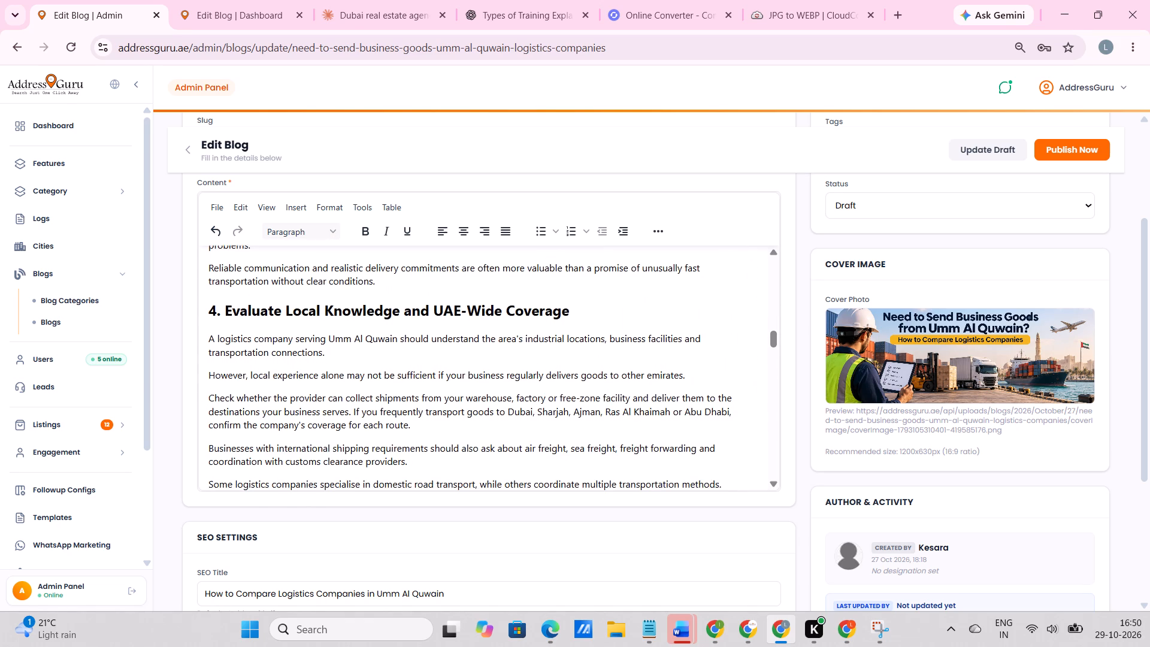
Bold the phrase "understand the area's industrial locations" in the first paragraph of section 4.
scroll(318, 380, down, 1)
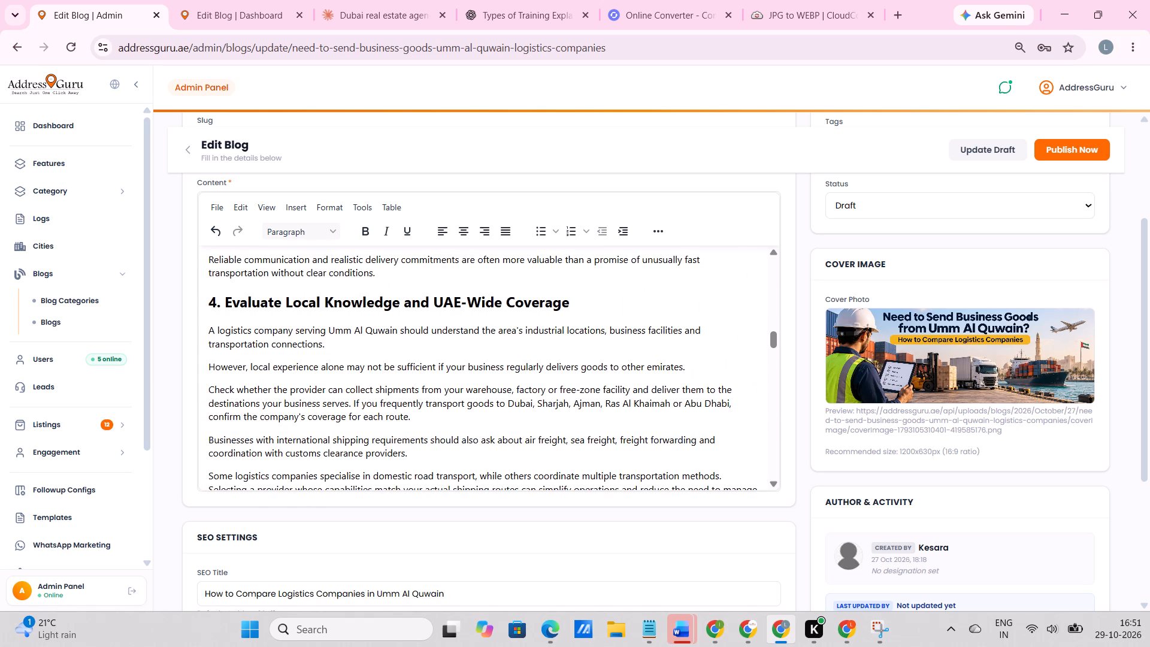
scroll(398, 332, down, 2)
drag(432, 329, 546, 325)
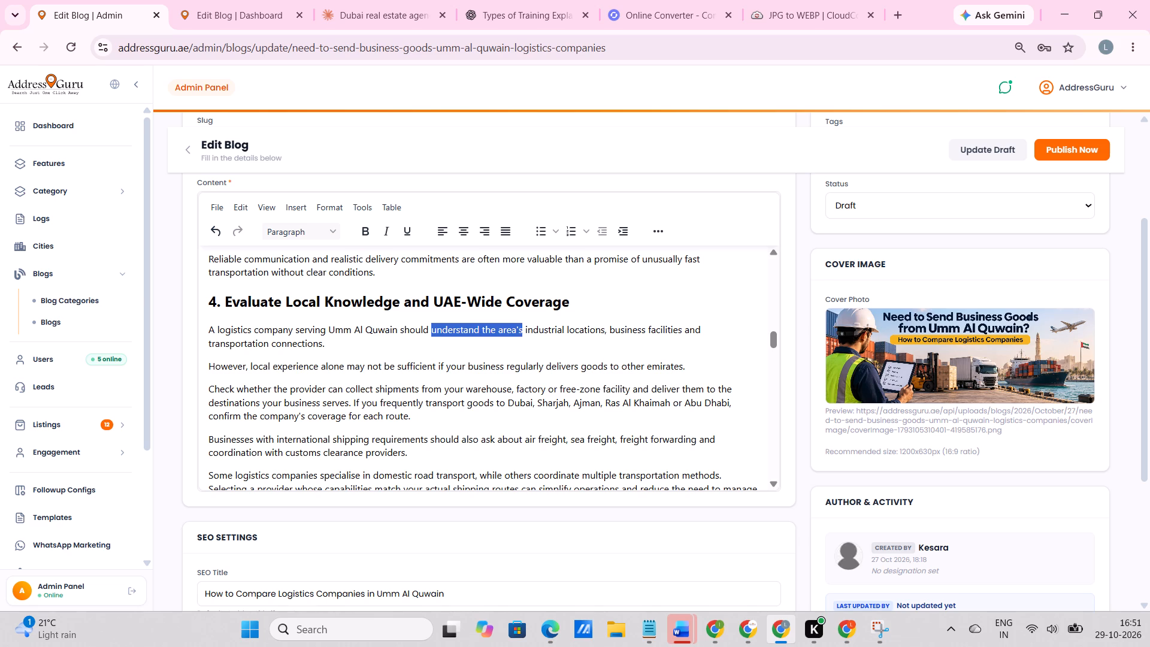
drag(546, 325, 591, 325)
drag(591, 325, 604, 322)
key(ctrl+b)
click(592, 356)
Bold "Check whether" at the start of section 4's third paragraph.
scroll(450, 392, down, 1)
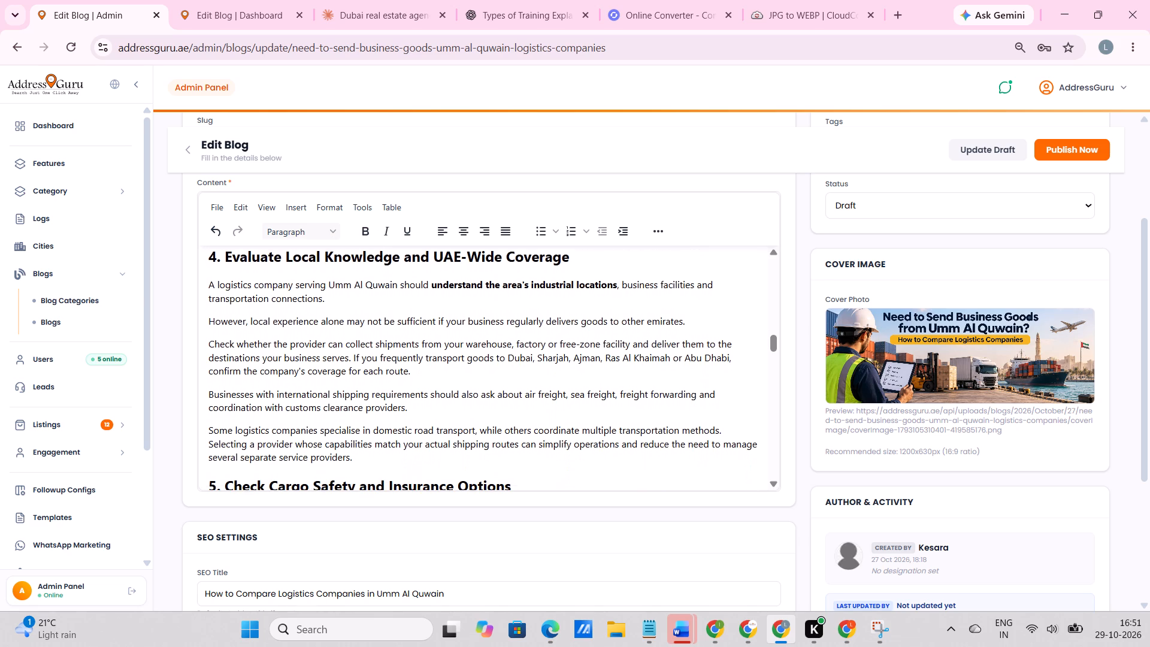
scroll(269, 346, down, 1)
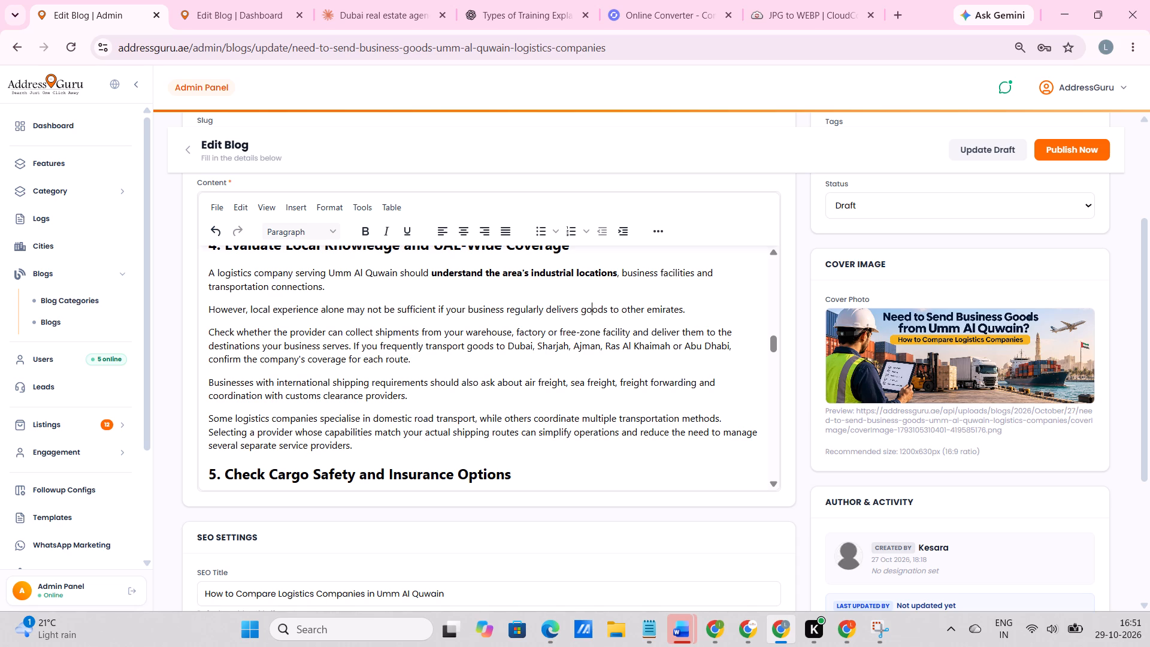
drag(271, 329, 205, 331)
key(ctrl+b)
click(300, 366)
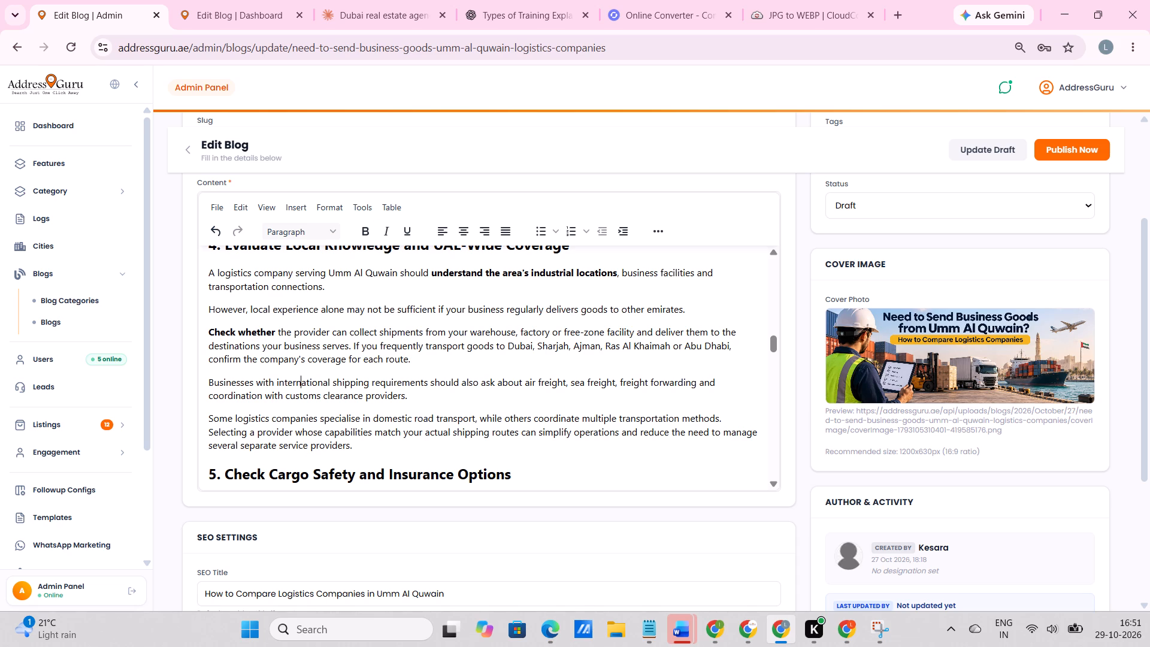
Delete section 4's last paragraph, beginning "Some logistics companies specialise in domestic road transport".
click(331, 425)
triple_click(331, 425)
key(BackSpace)
key(BackSpace)
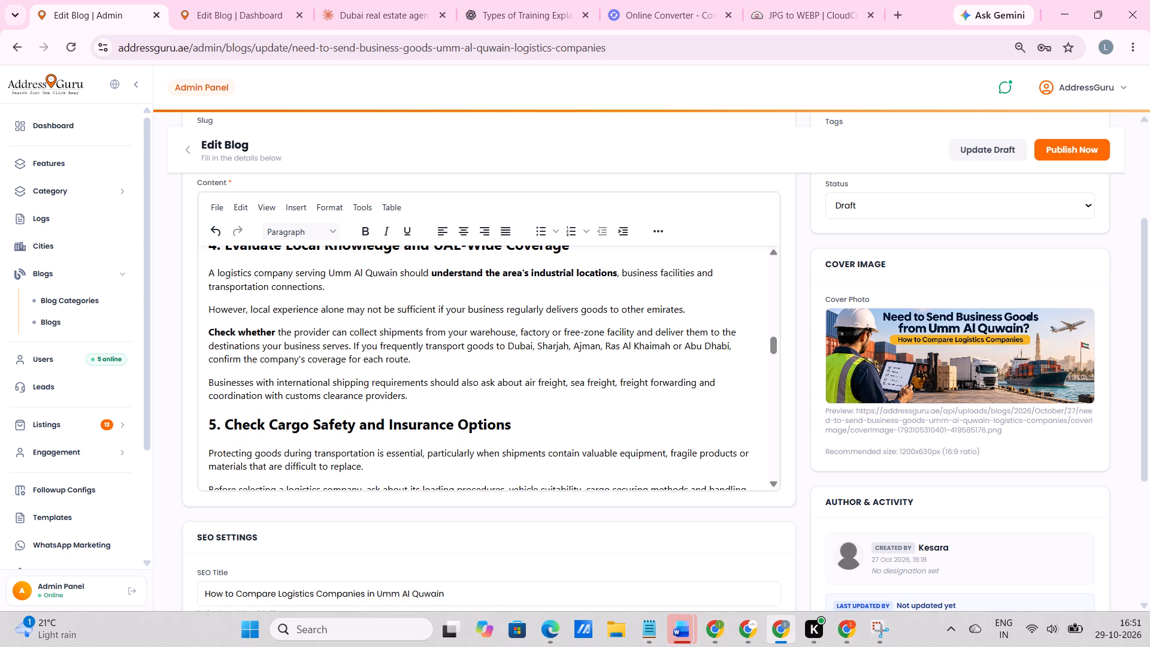
Select the words "Cargo Safety" in the heading of section 5.
scroll(411, 403, down, 1)
click(376, 372)
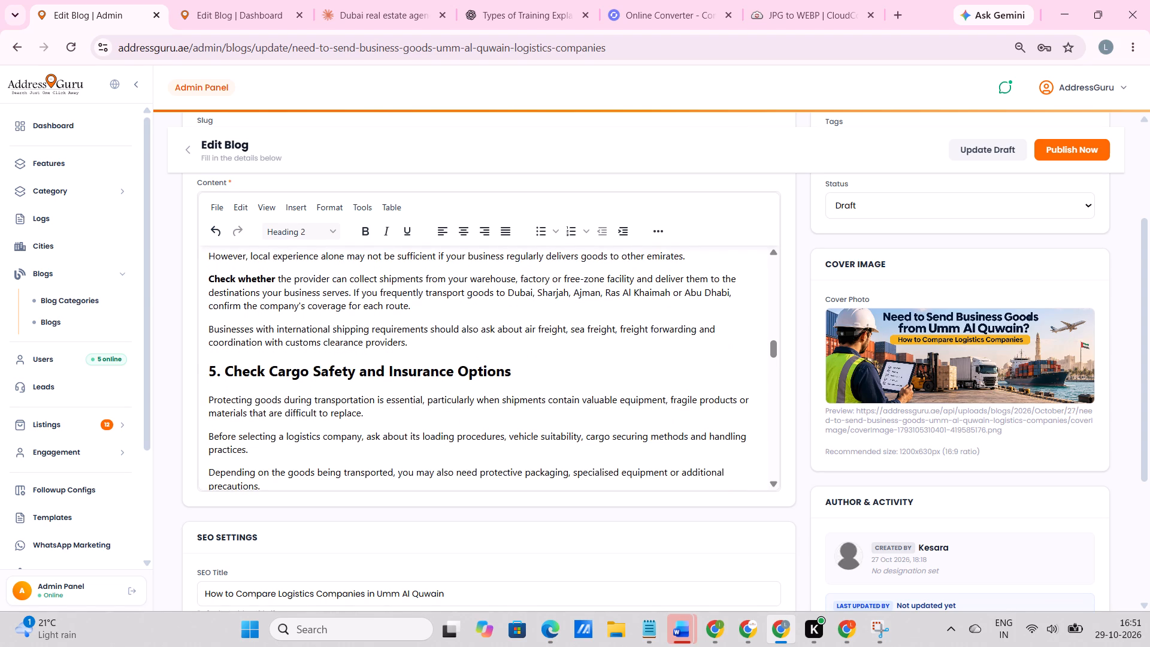
drag(268, 373, 350, 370)
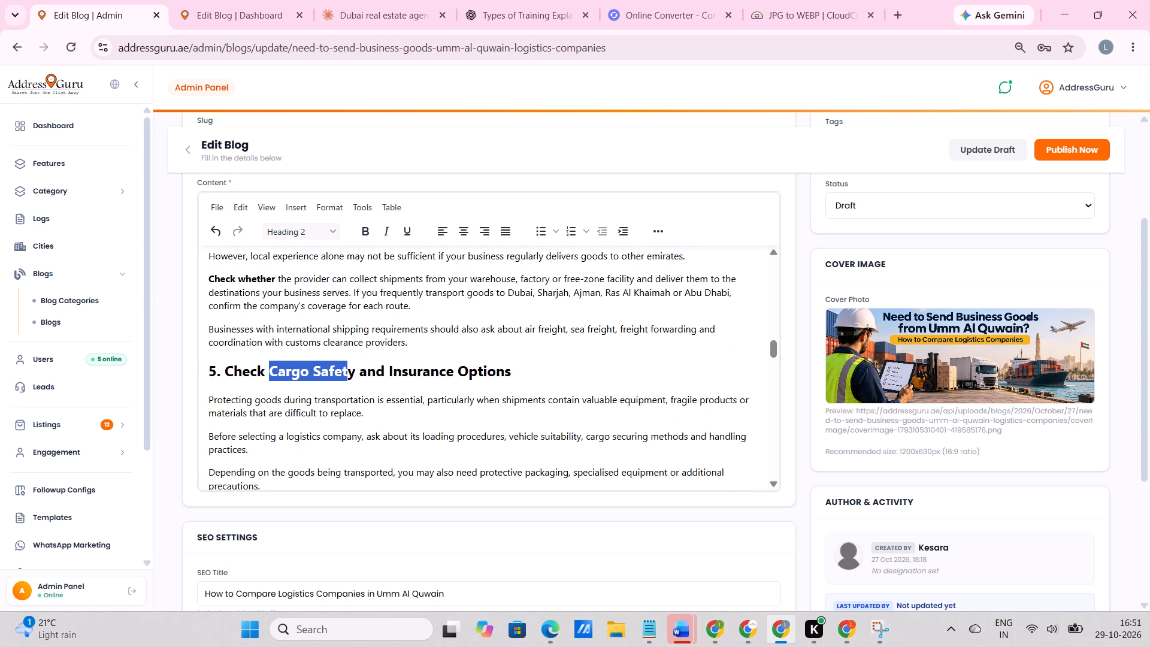
drag(350, 370, 353, 370)
Switch to Pinterest, return to the "Transportation charges" search and browse its pins for a suitable image.
click(710, 626)
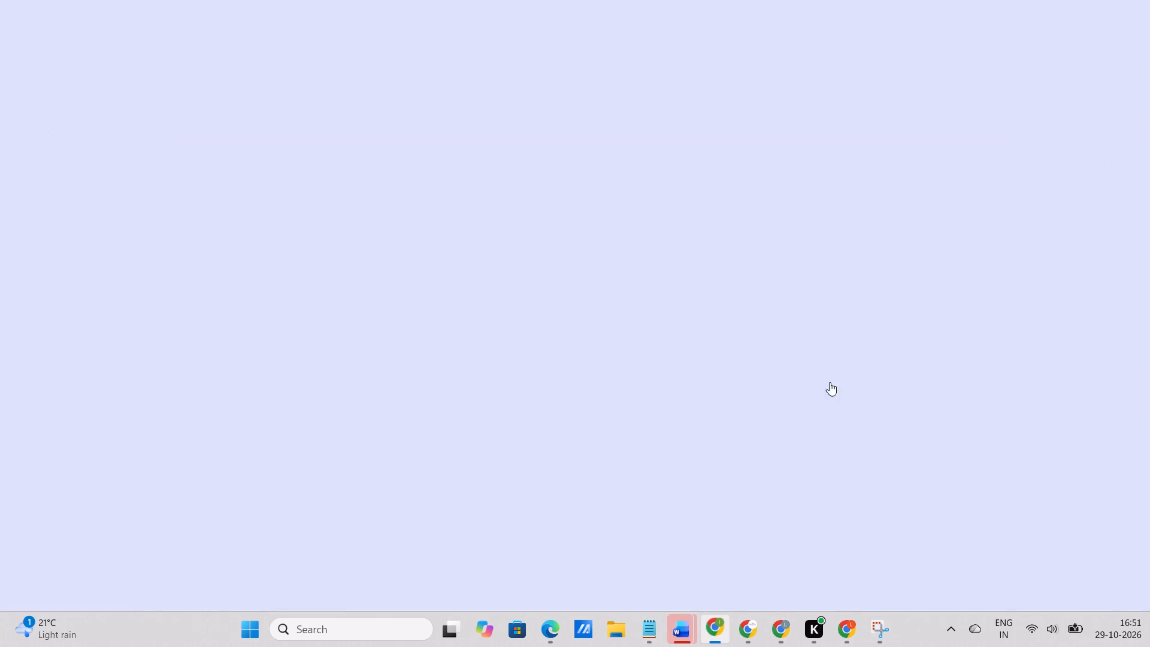
scroll(655, 293, down, 2)
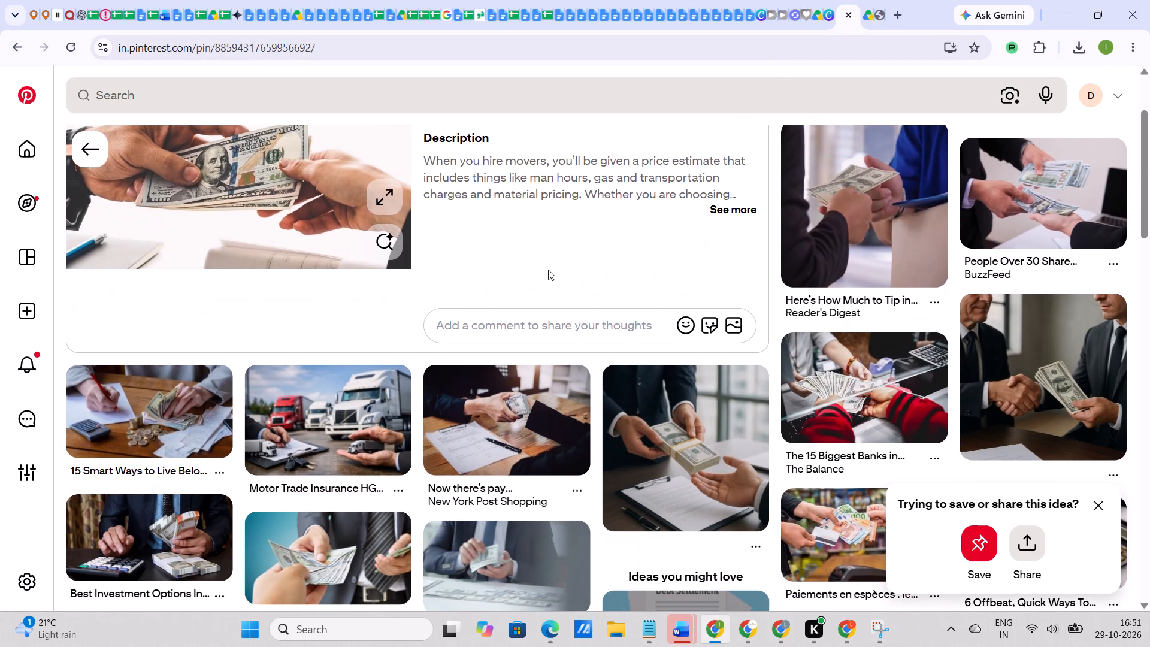
scroll(548, 270, down, 2)
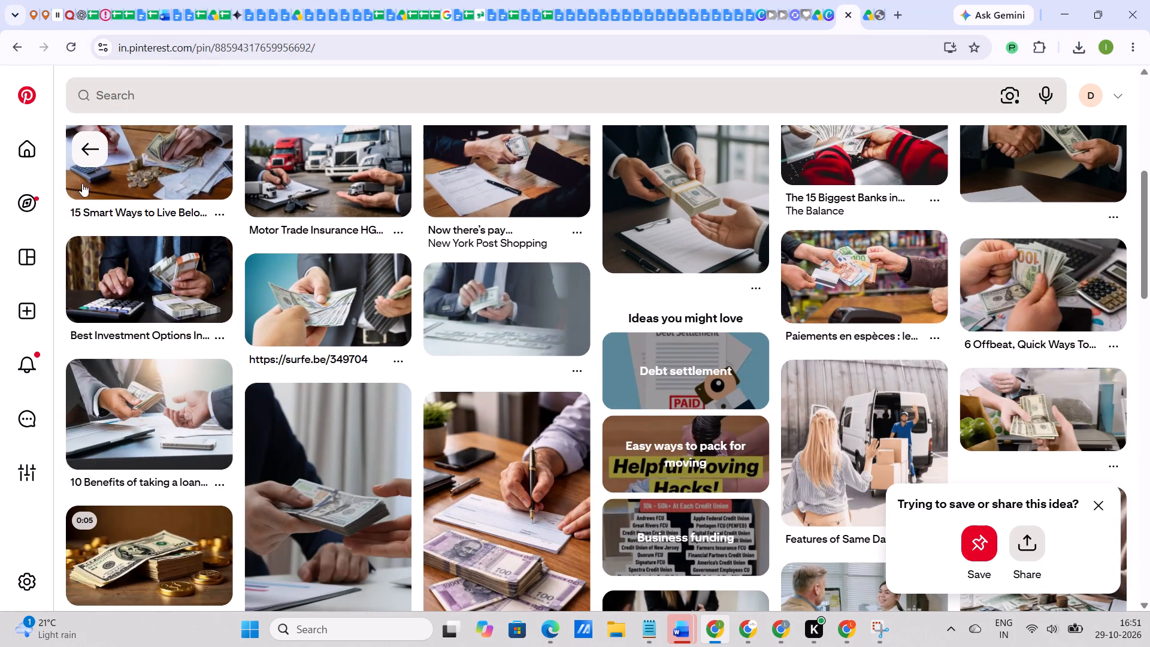
click(93, 157)
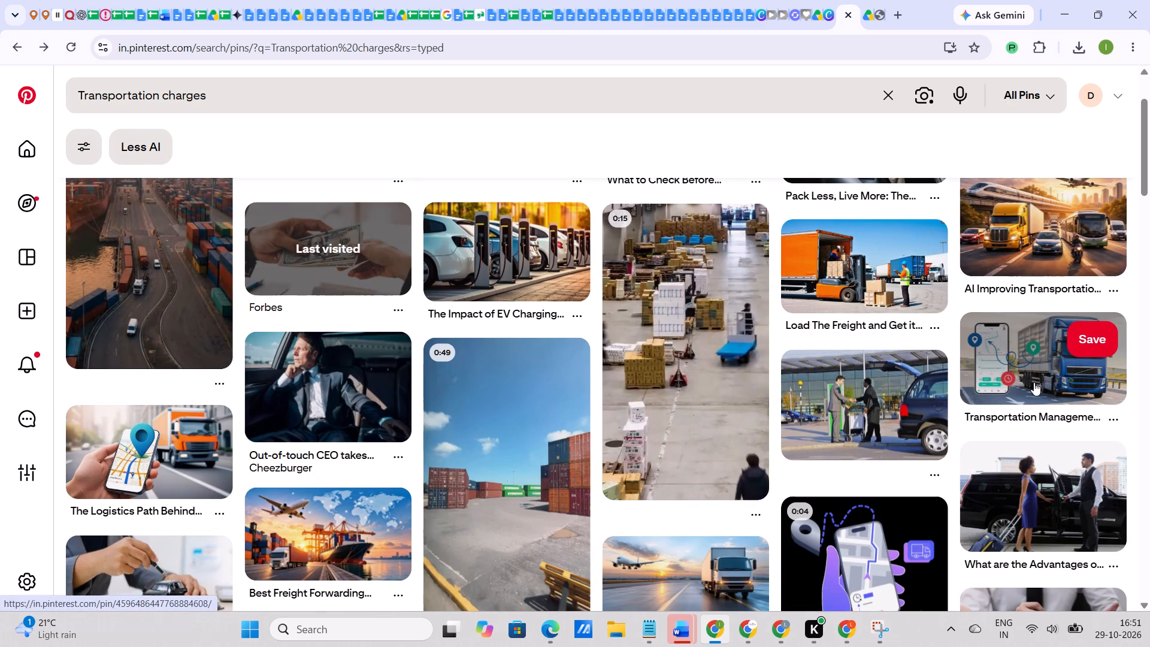
scroll(1034, 382, down, 3)
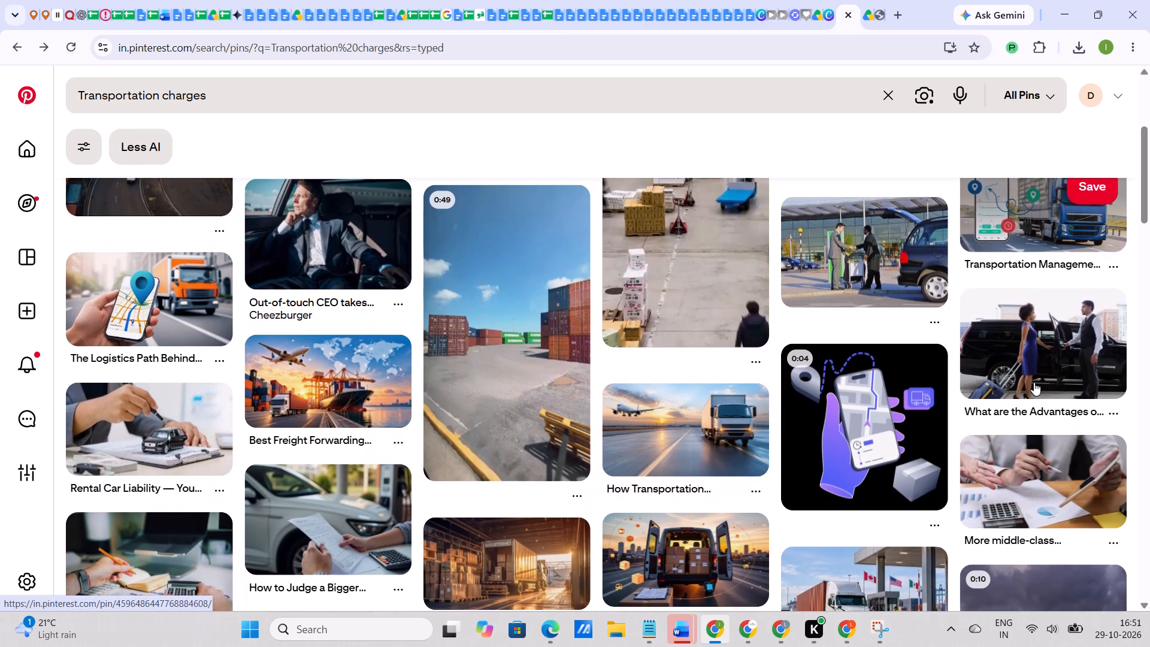
scroll(1034, 382, down, 3)
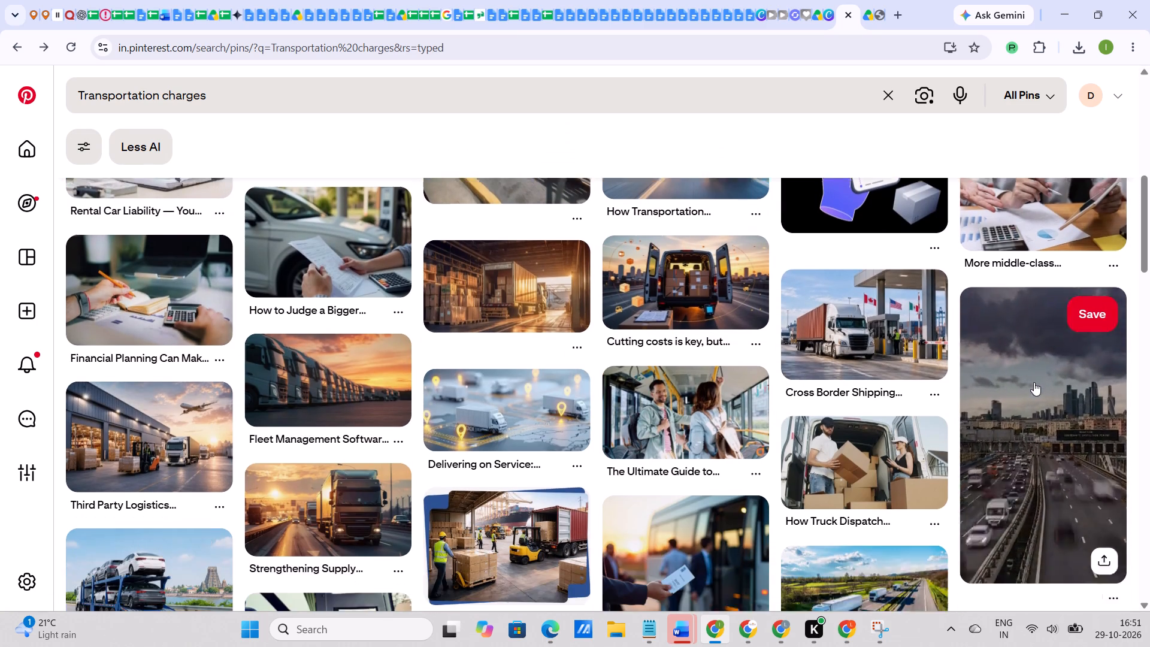
scroll(1034, 382, down, 6)
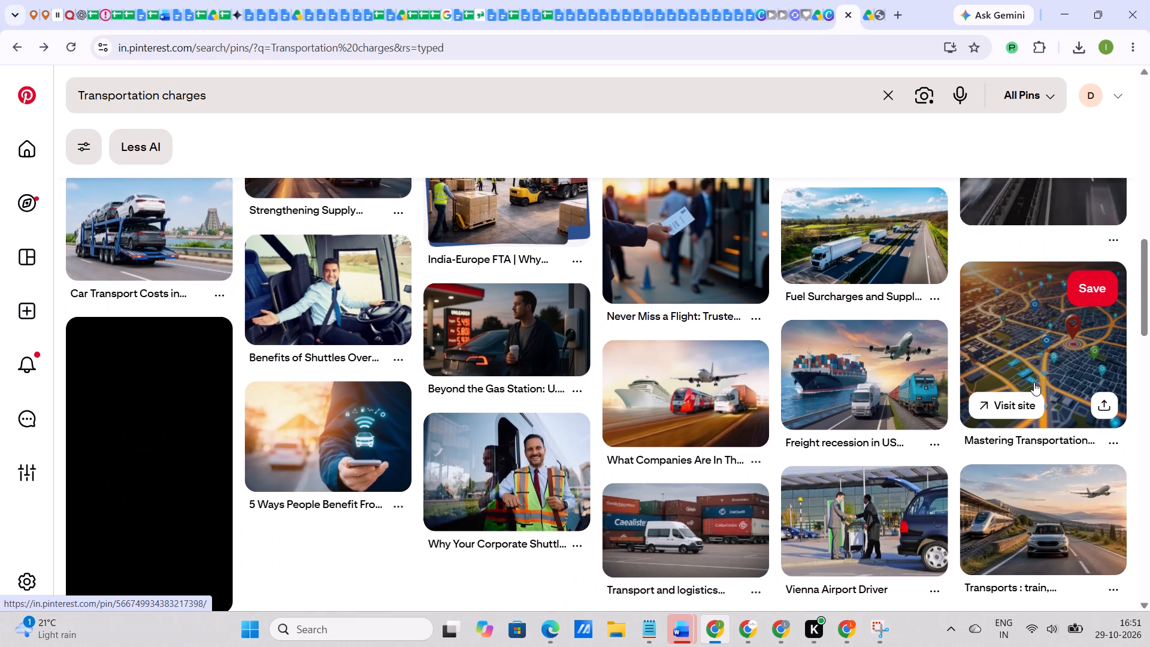
scroll(1034, 382, down, 4)
scroll(1034, 382, up, 1)
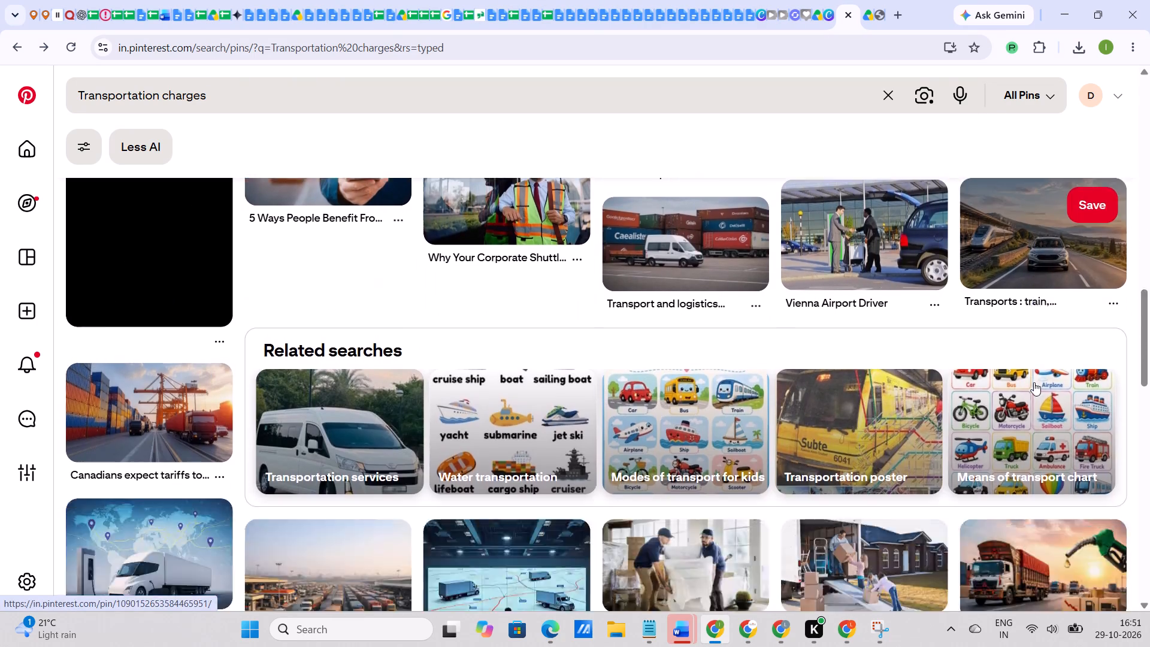
scroll(1034, 382, up, 1)
scroll(922, 489, up, 4)
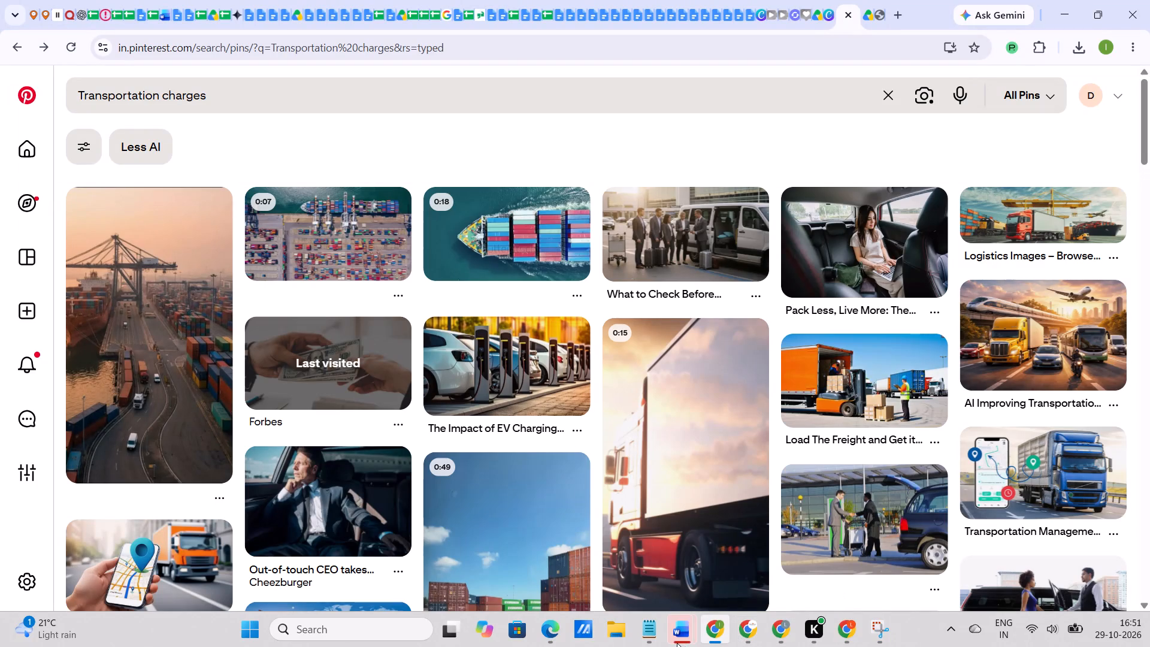
Copy "Cargo Safety" from the blog's section 5 heading and search Pinterest for it.
click(781, 634)
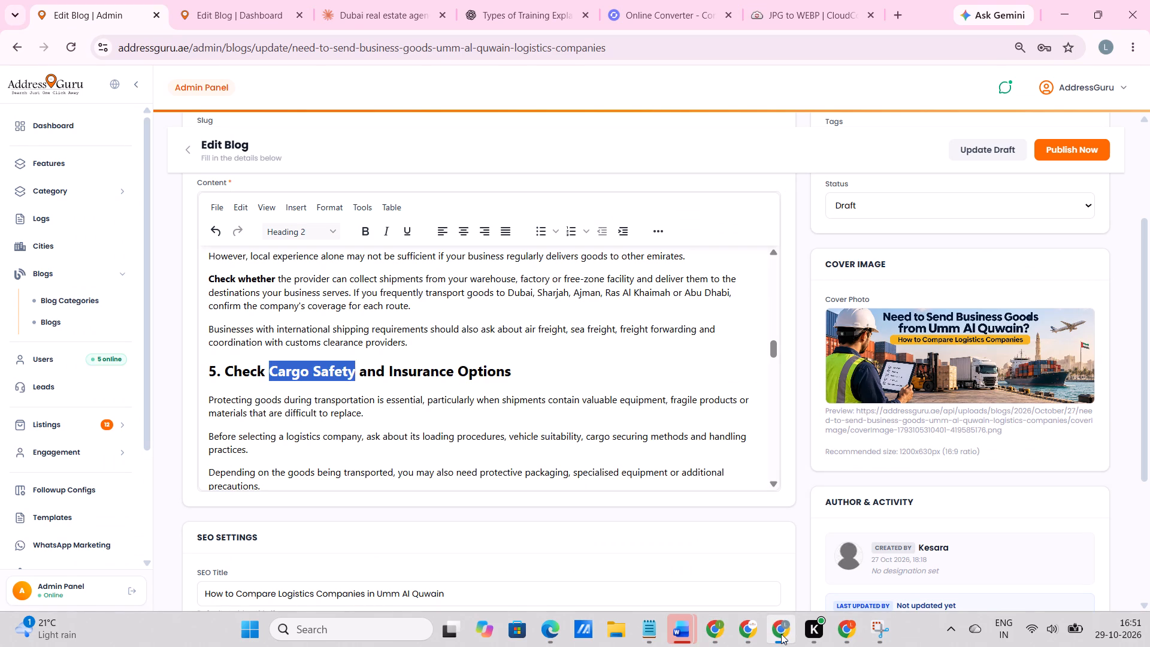
key(ctrl+c)
ctrl+click(781, 634)
click(286, 99)
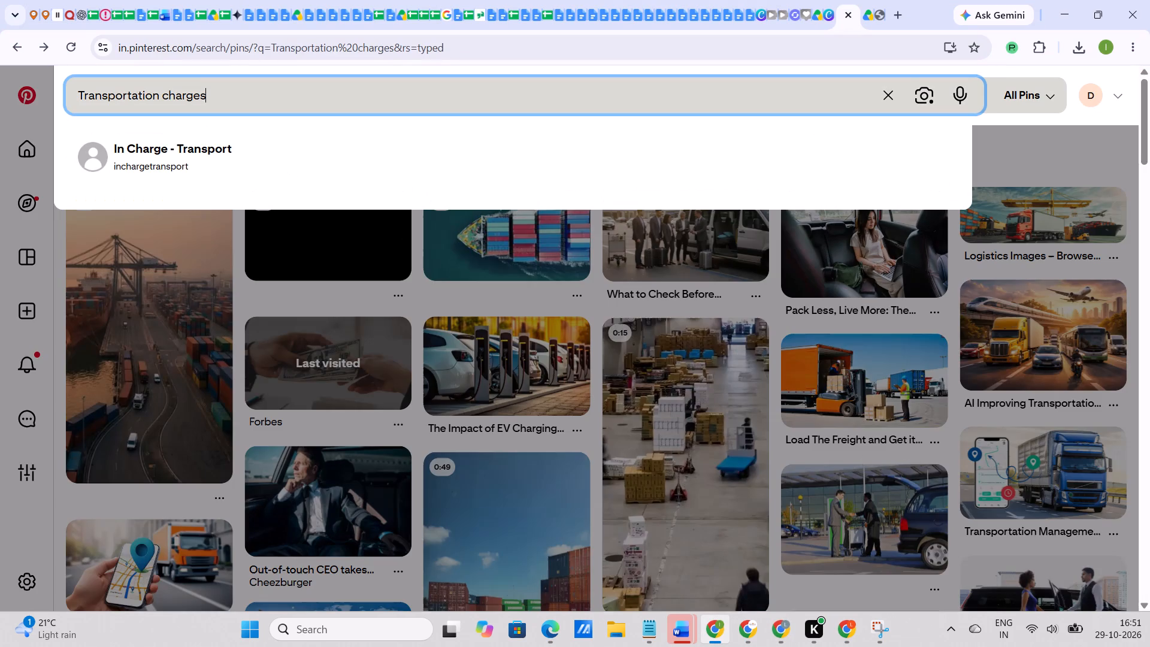
key(ctrl+a)
key(ctrl+v)
key(Return)
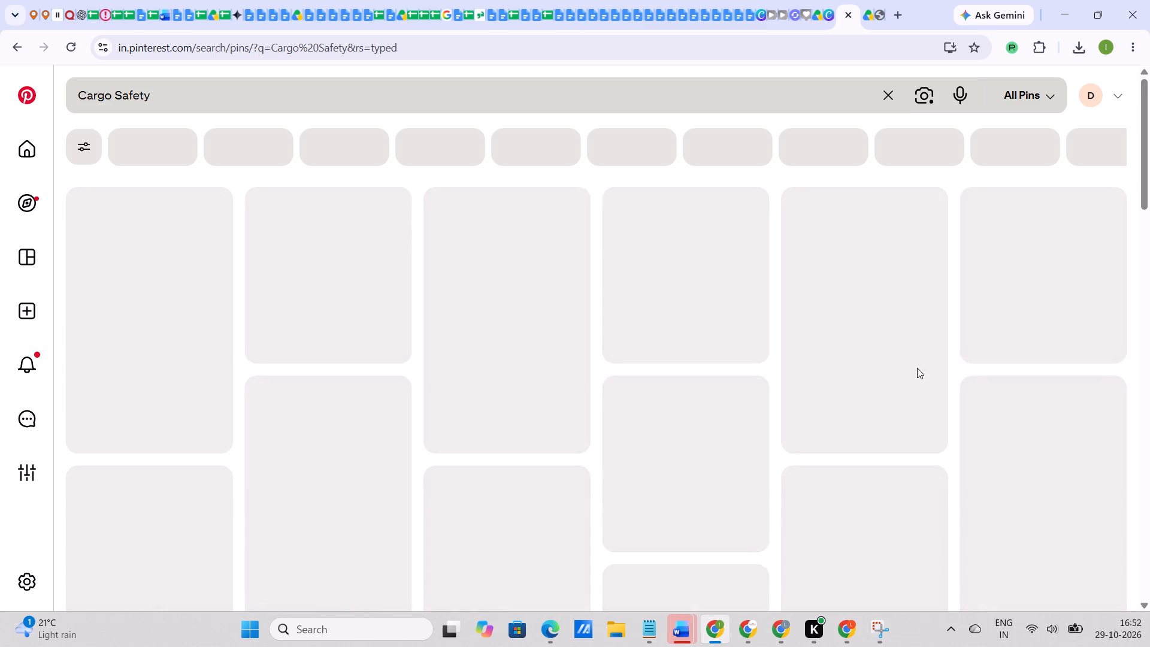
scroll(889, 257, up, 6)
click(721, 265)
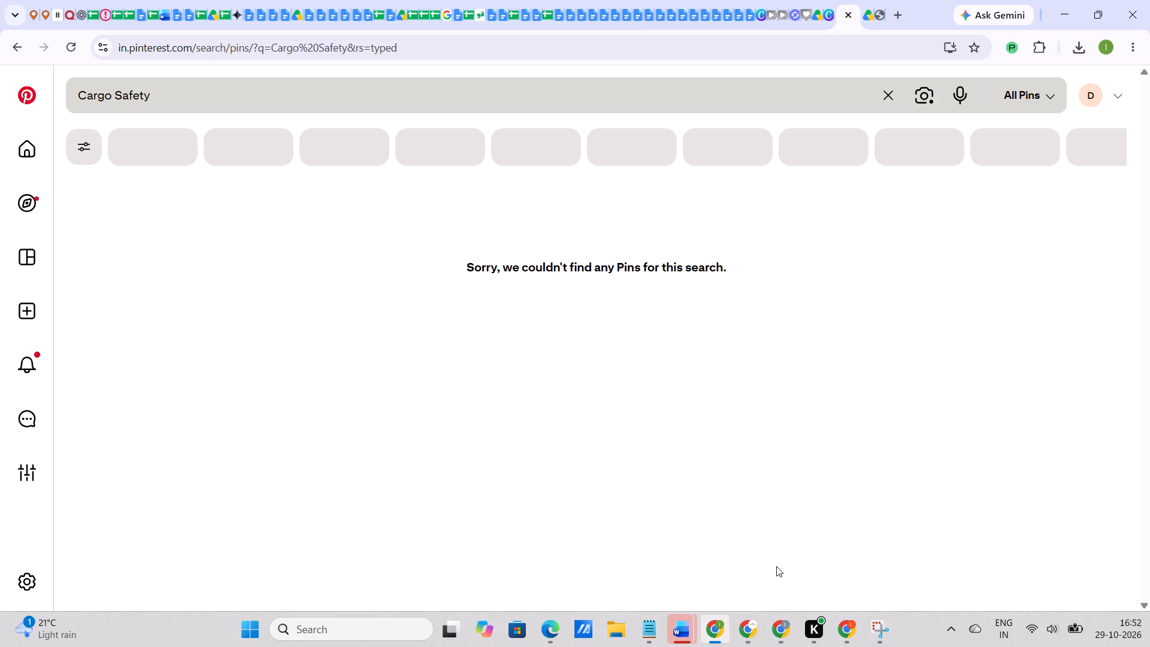
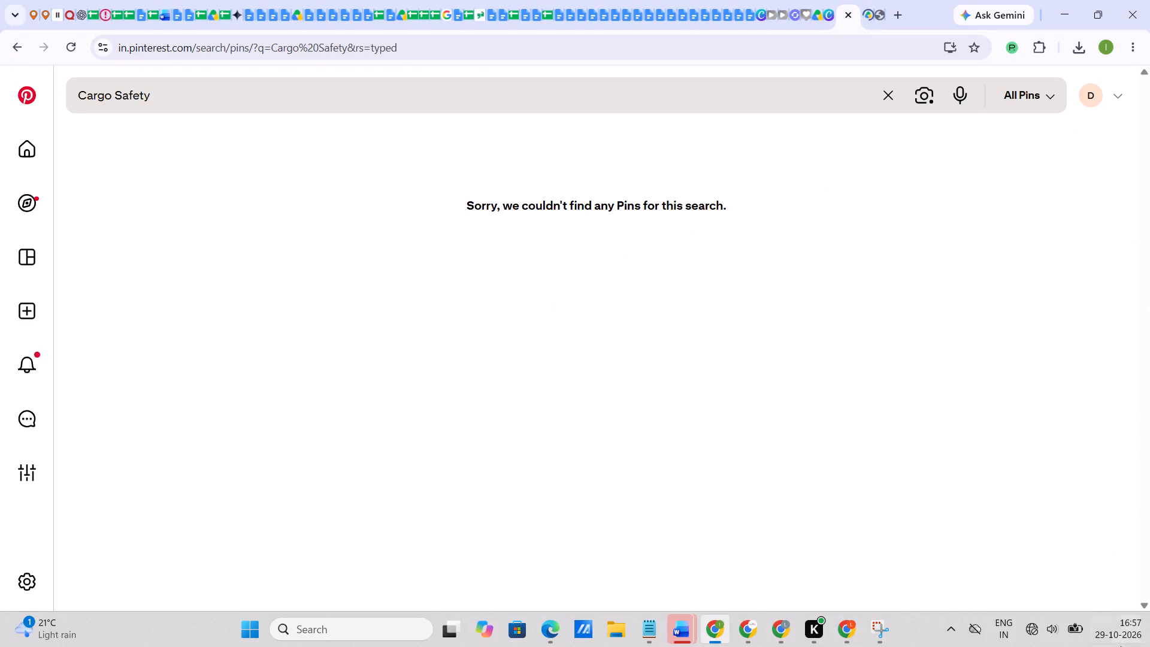
Check the computer's Wi-Fi connection status.
click(1032, 625)
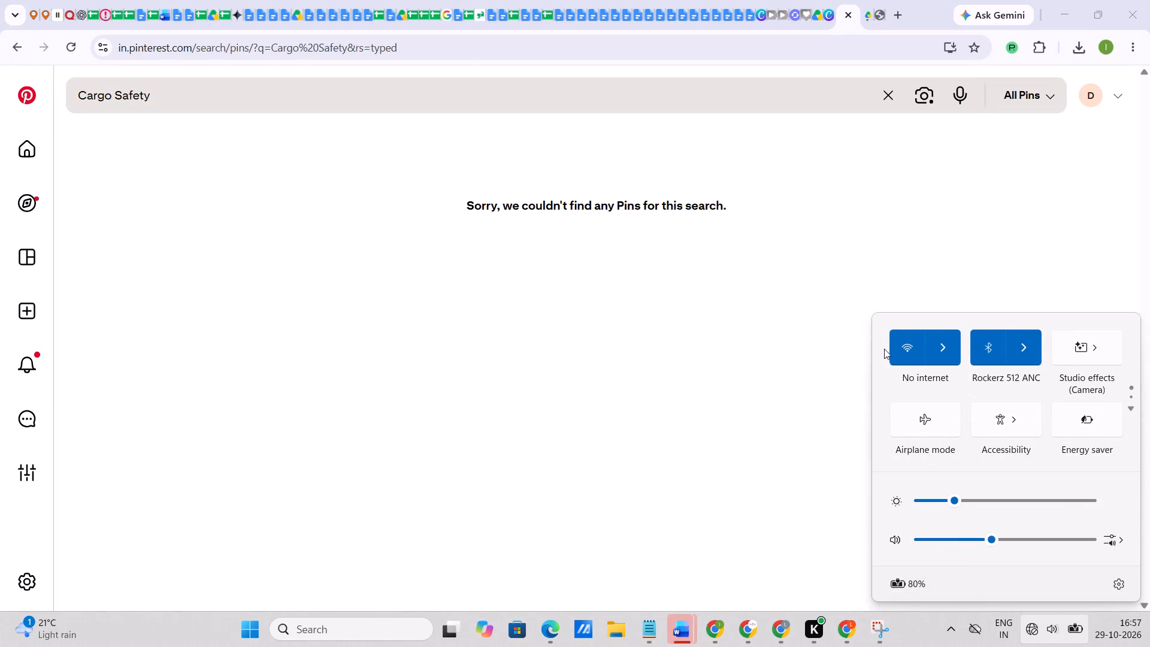
click(616, 334)
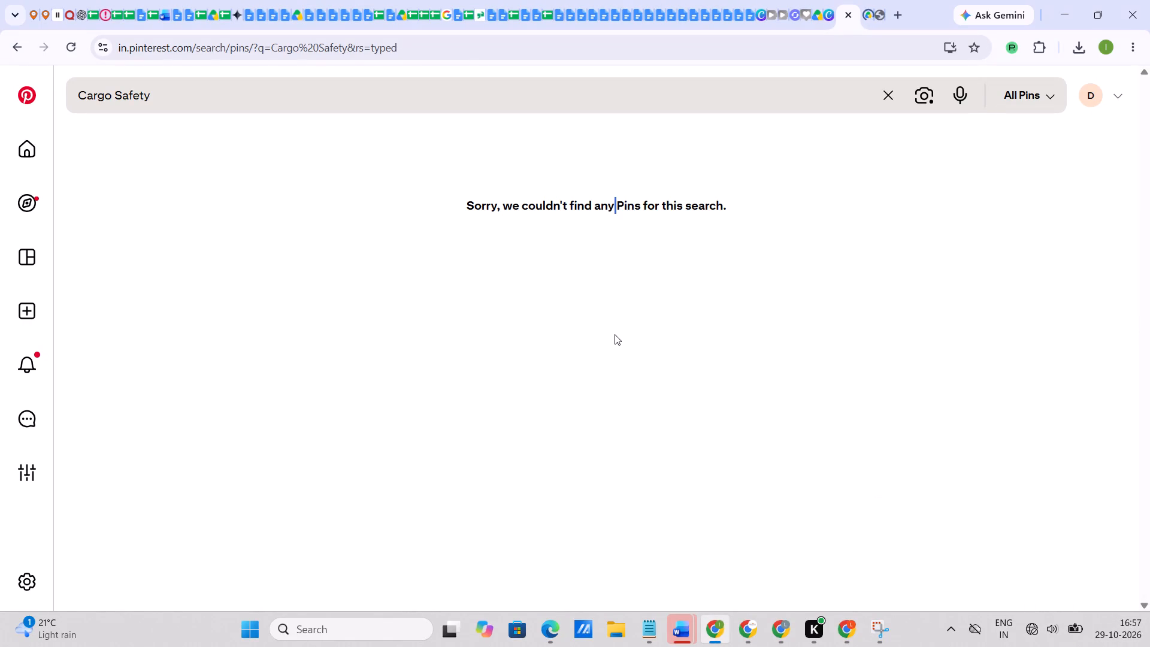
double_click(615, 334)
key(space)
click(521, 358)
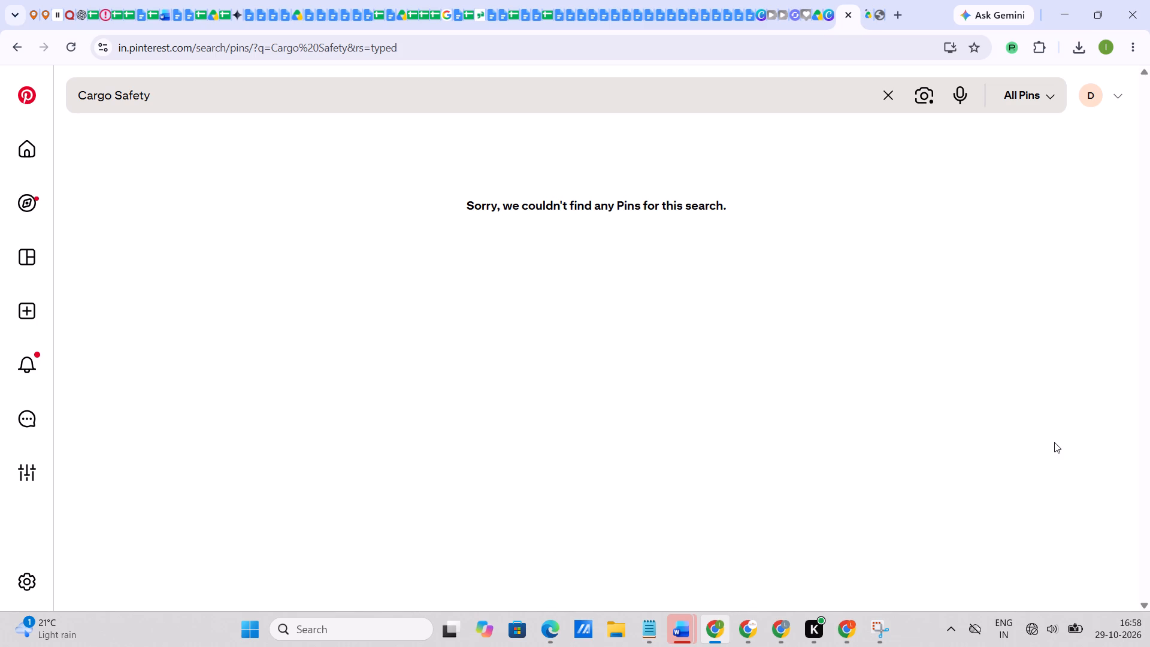
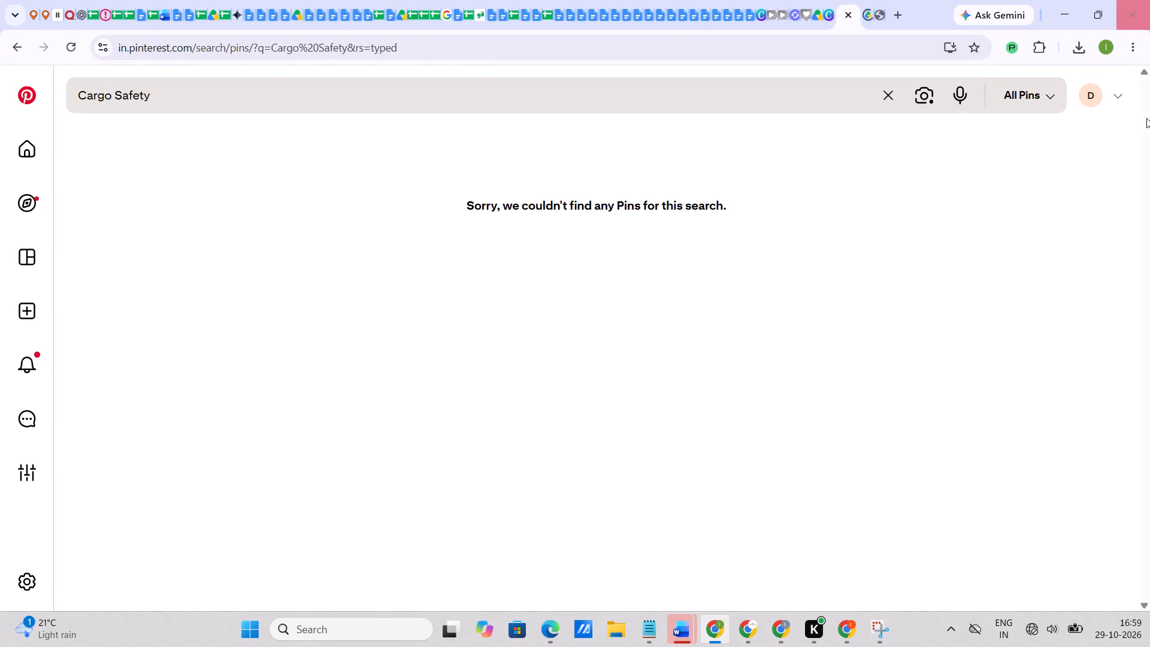
Examine the available Wi-Fi networks and recheck the computer's internet connection status.
click(731, 318)
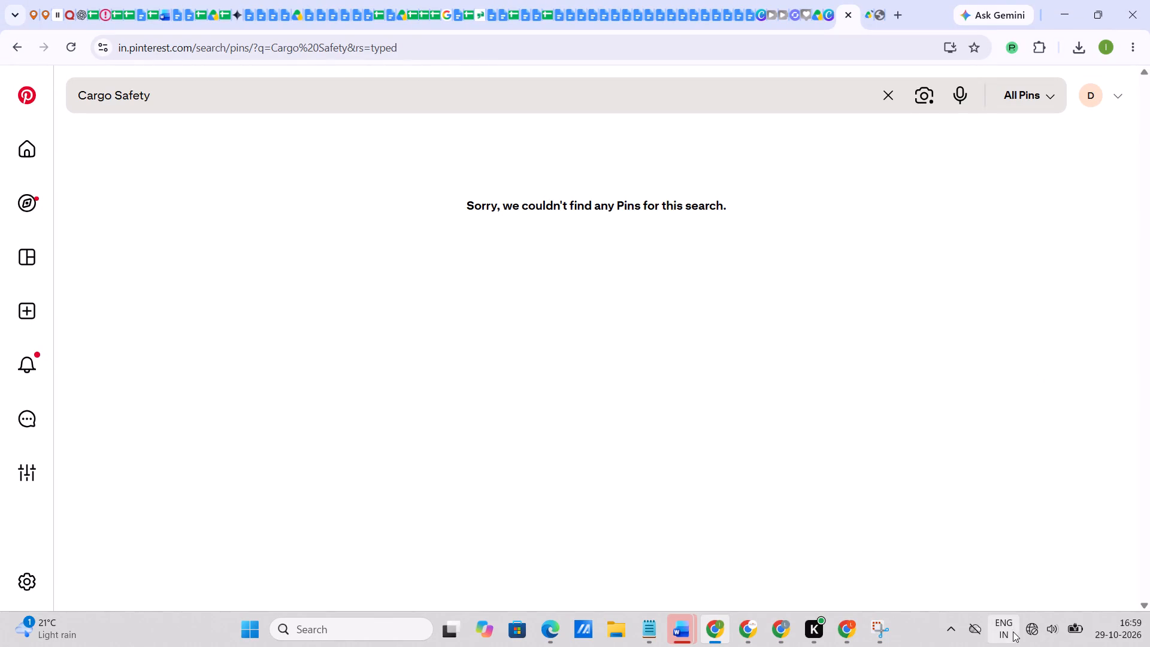
click(1021, 636)
click(1033, 634)
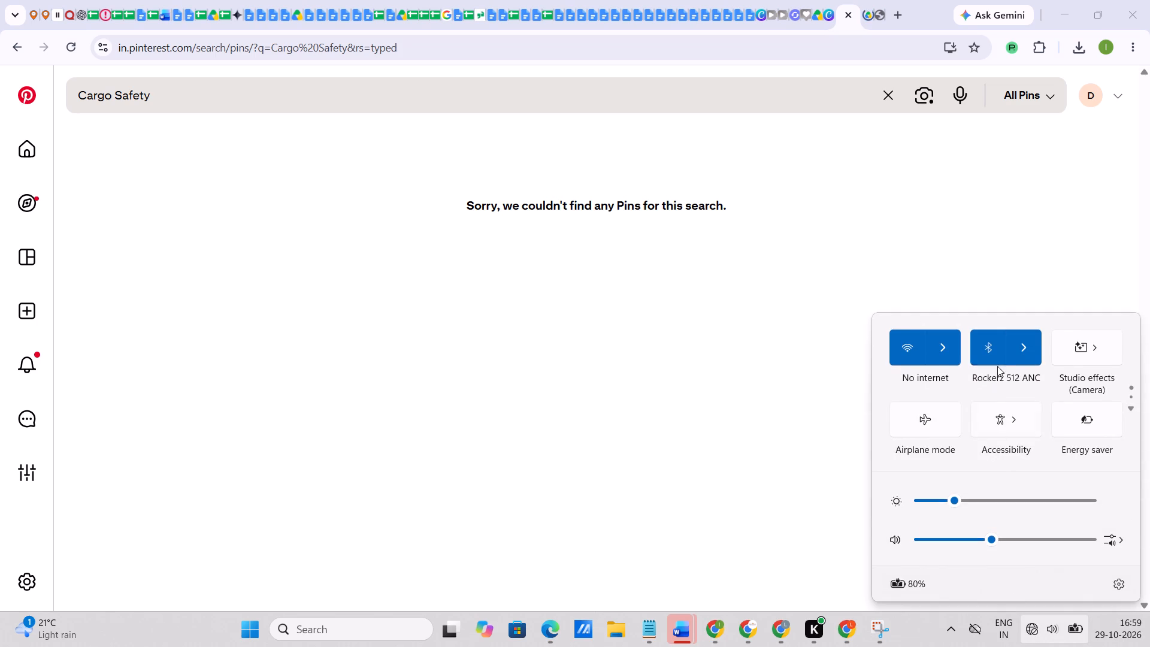
click(950, 348)
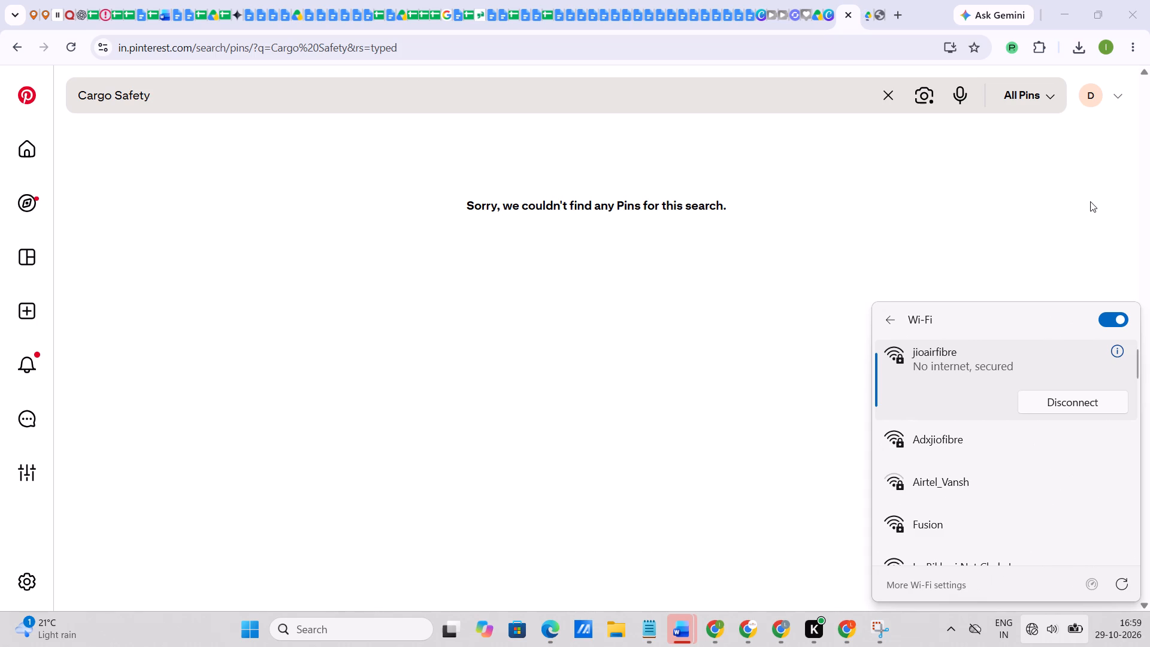
click(961, 241)
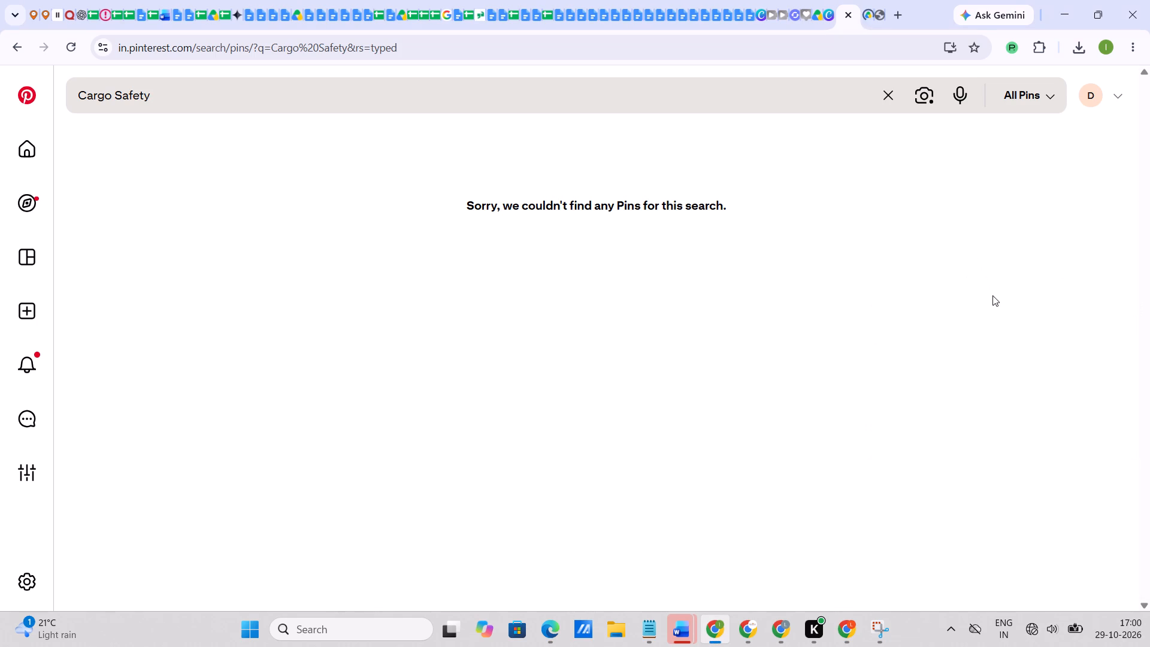
click(1039, 633)
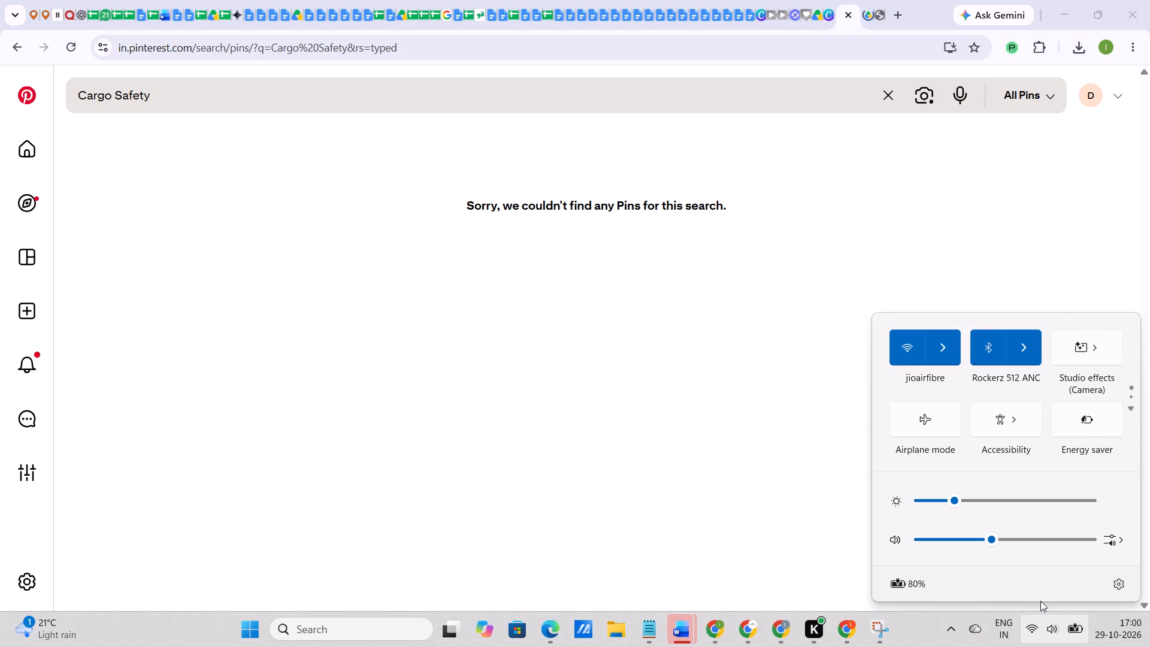
click(721, 473)
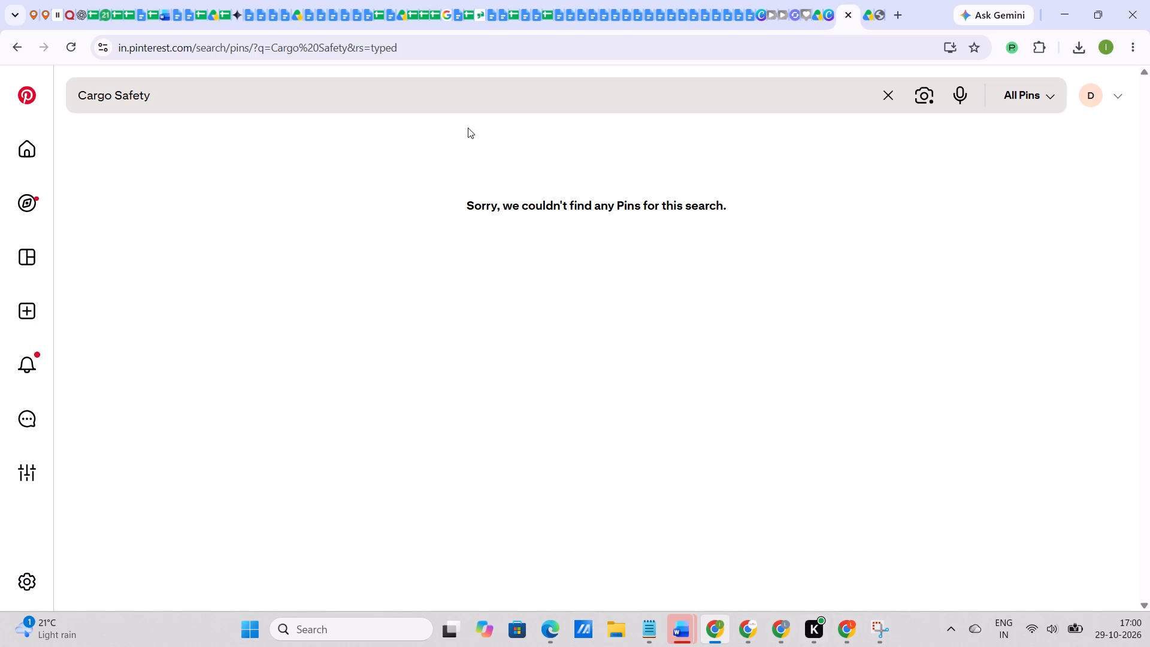
Rerun the Pinterest search for Cargo Safety.
click(469, 106)
key(Return)
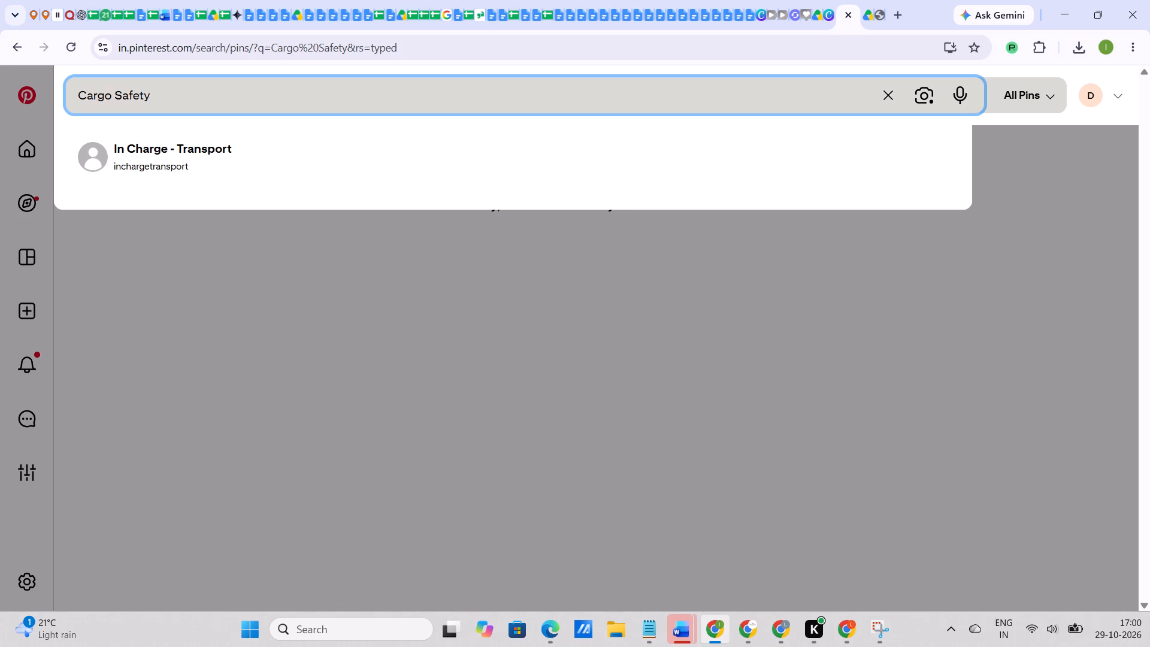
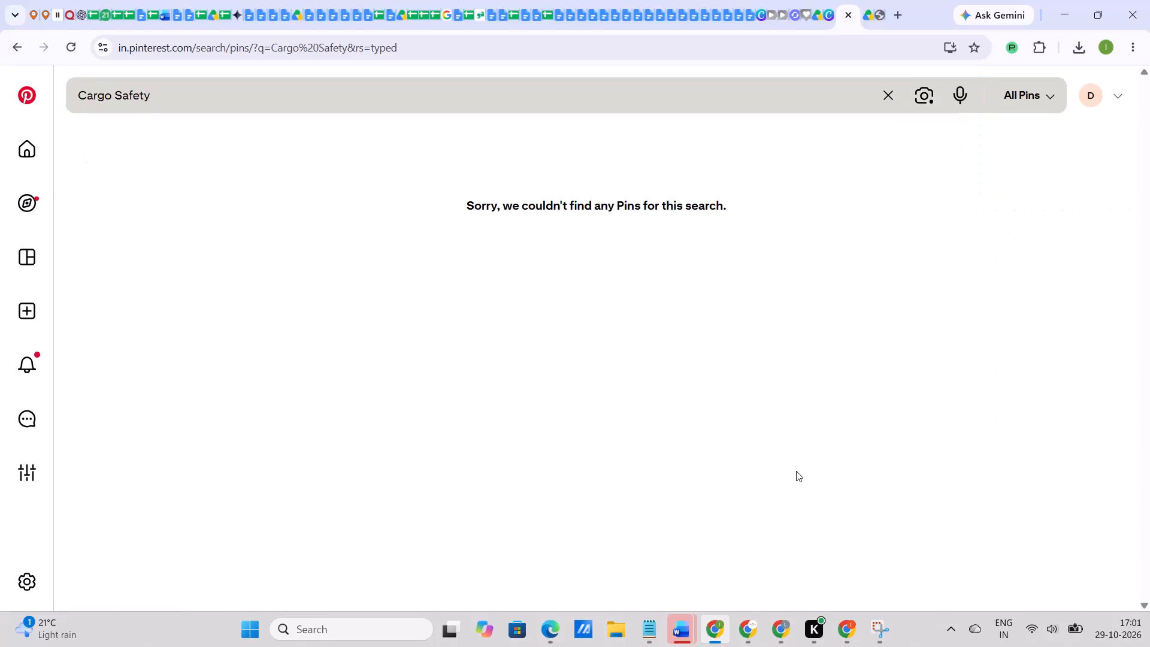
click(624, 100)
key(Return)
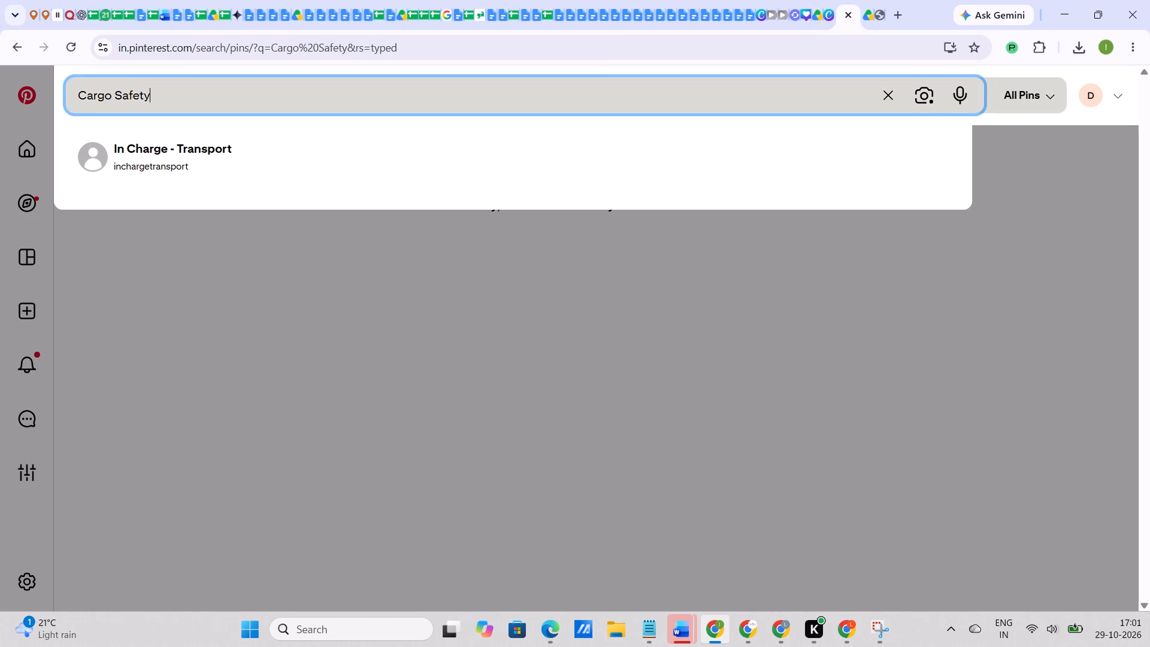
click(529, 48)
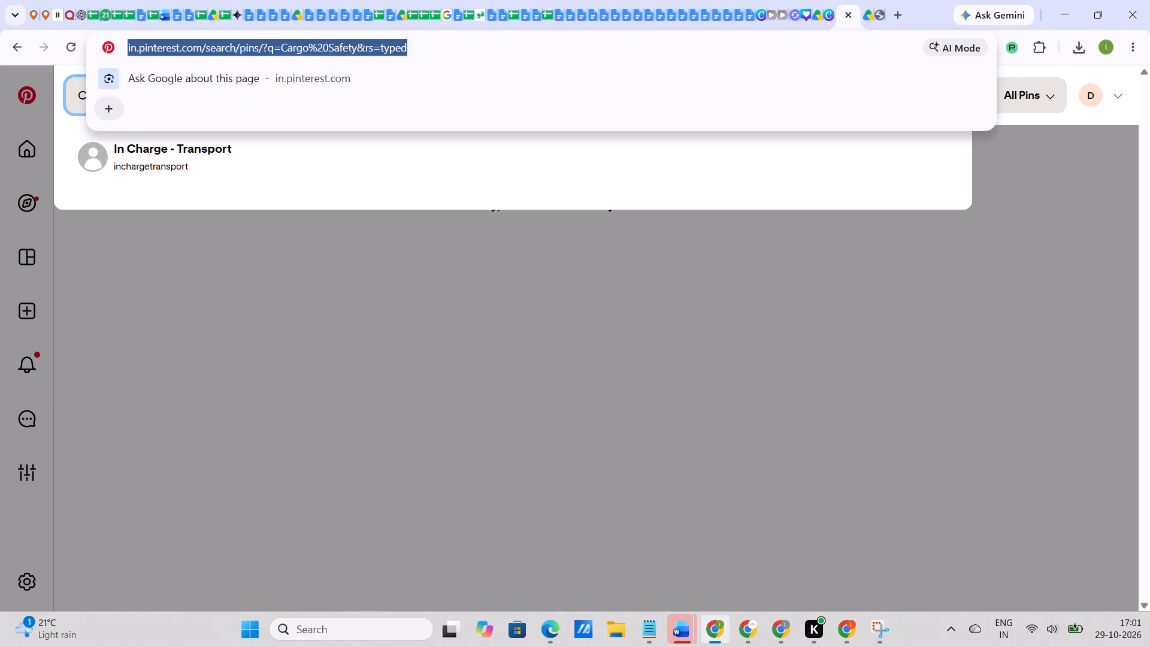
Reload the Cargo Safety search on Pinterest.
key(Return)
click(581, 344)
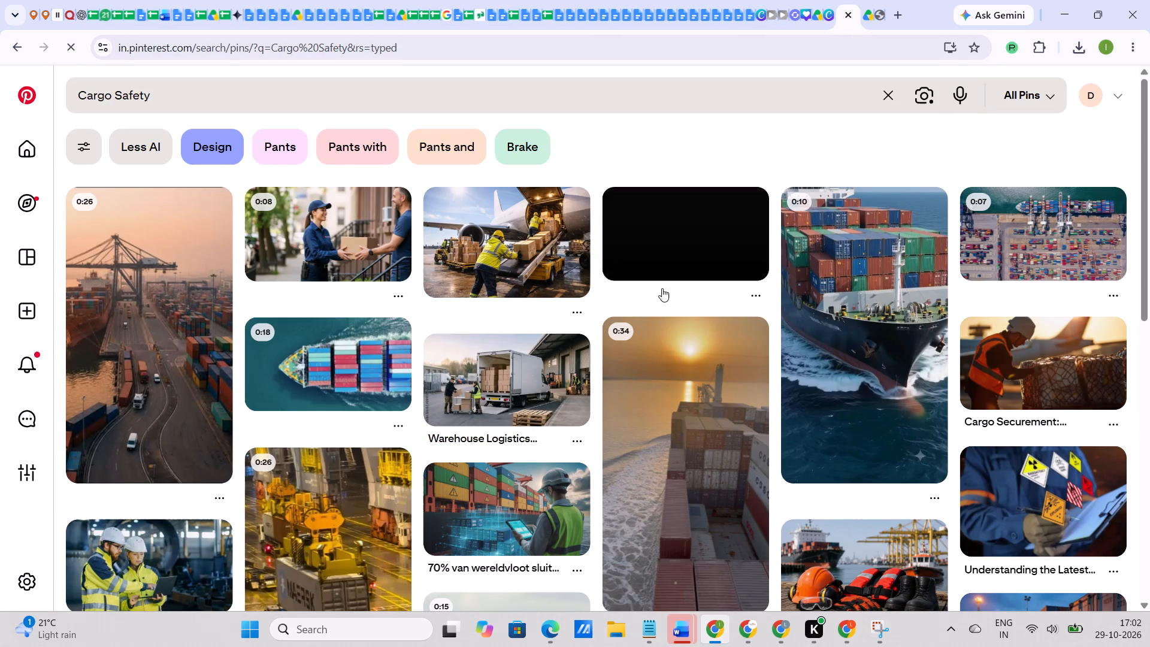
Open the Valley WorkSafe pin about dangerous goods regulations and save its hazard-label image as a JPEG in Downloads.
scroll(906, 347, down, 1)
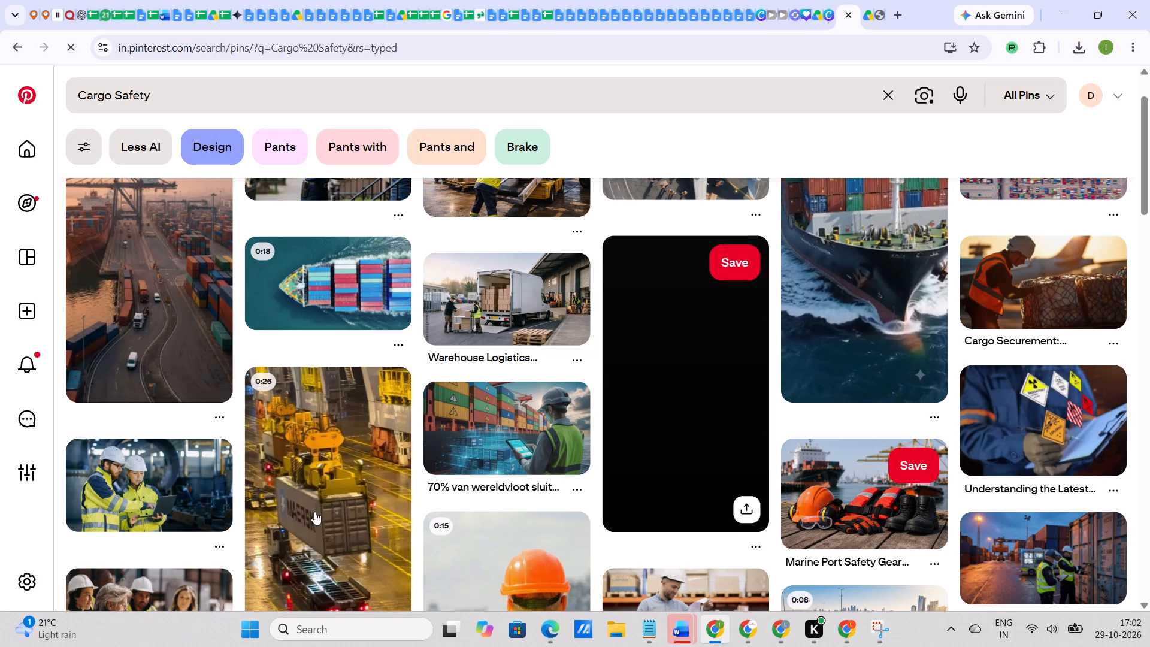
scroll(440, 489, down, 1)
click(1031, 356)
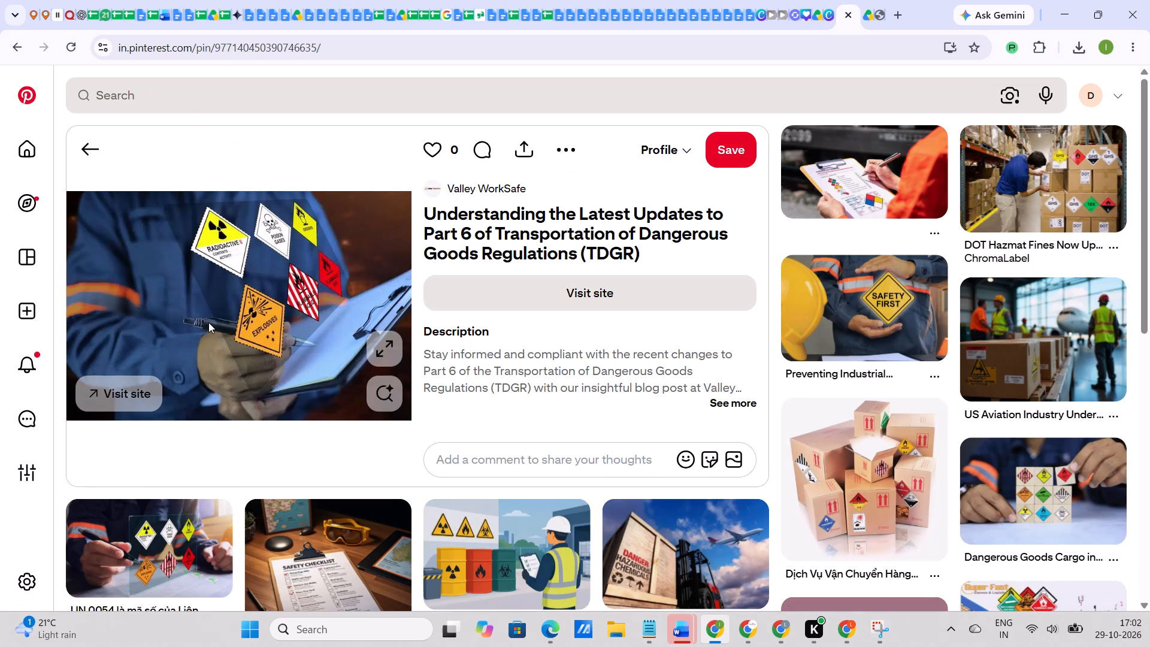
right_click(208, 322)
click(296, 364)
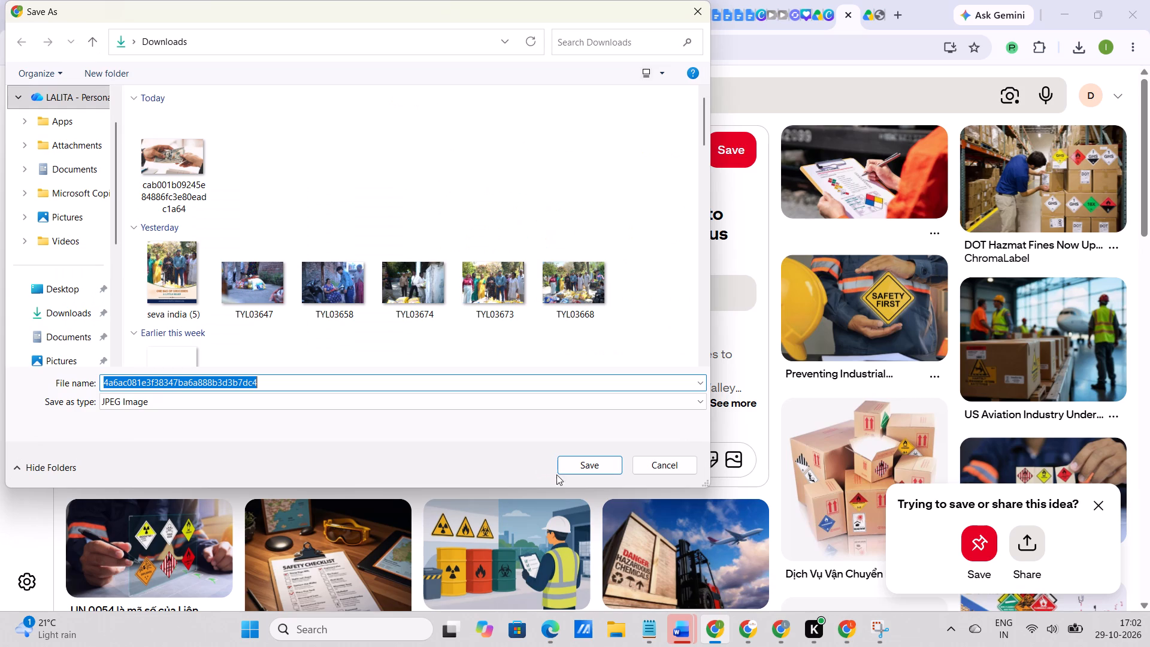
click(562, 468)
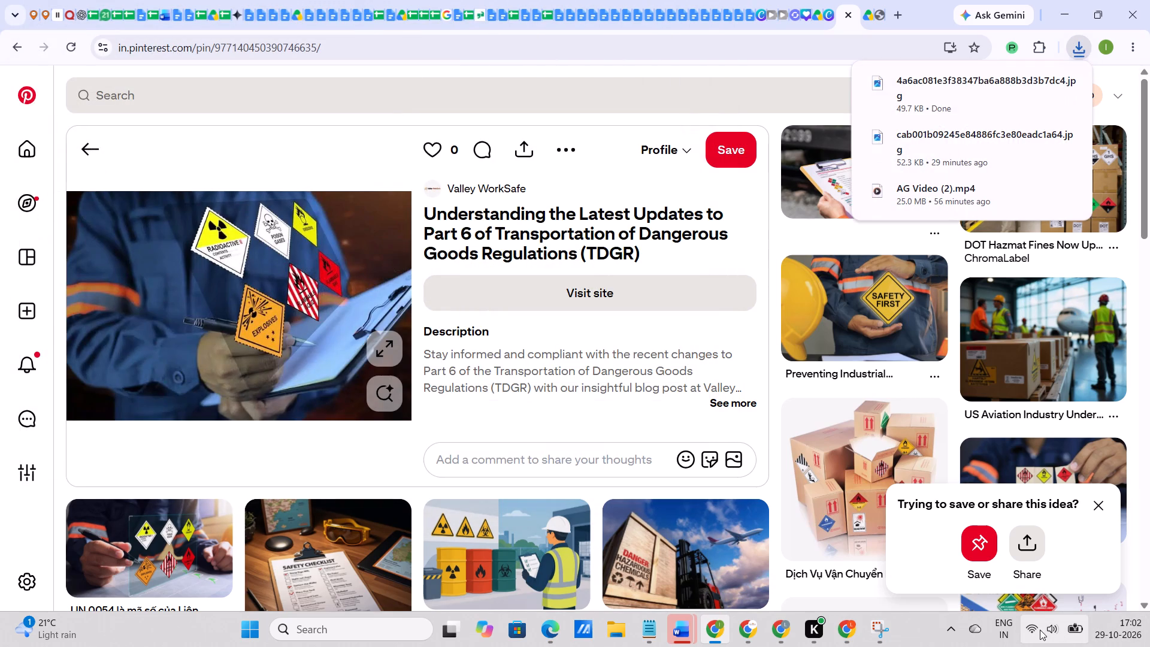
Check the computer's Wi-Fi connection status.
click(1030, 630)
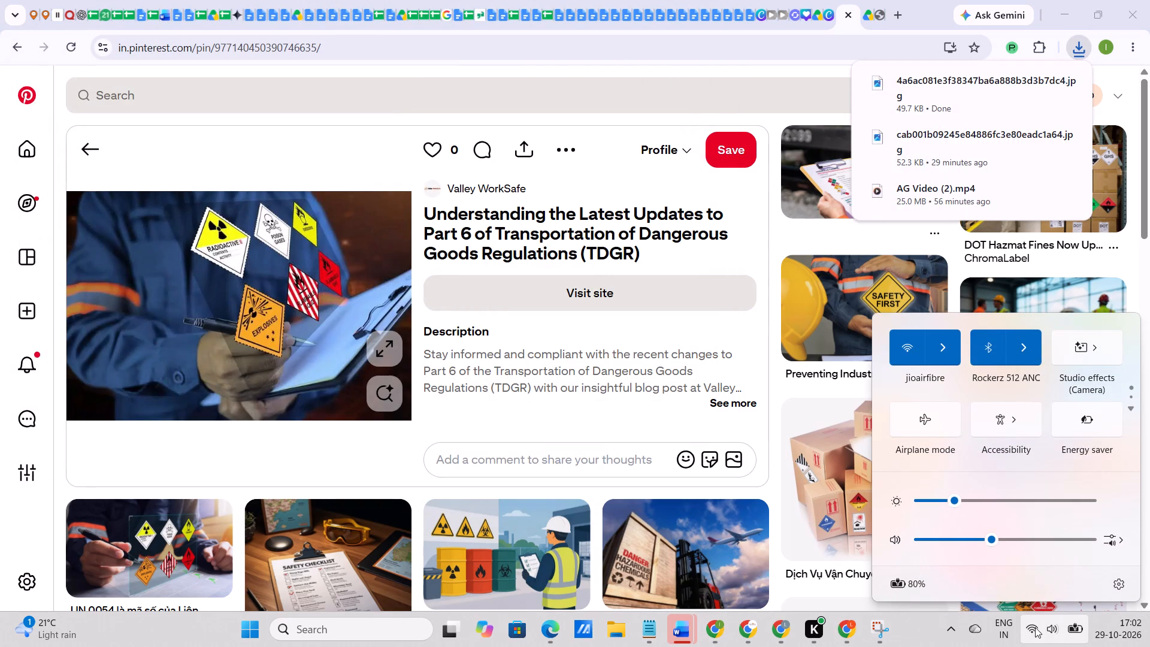
click(1035, 627)
Switch to the browser window with the FreeConvert WebP converter page.
click(851, 625)
click(849, 625)
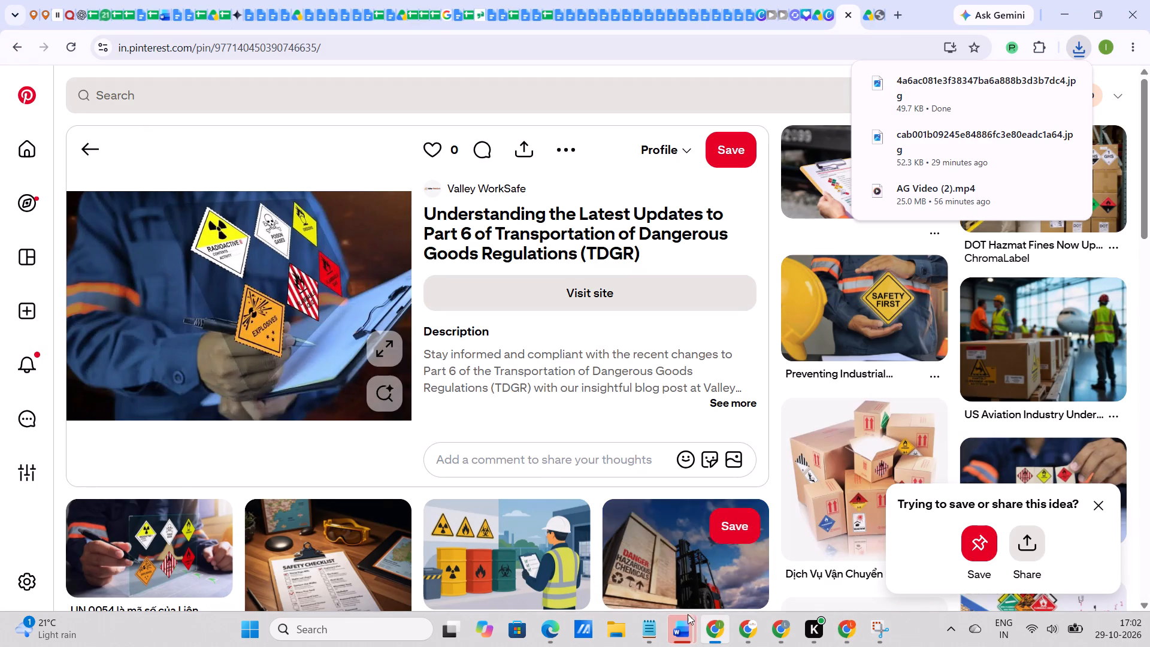
click(784, 639)
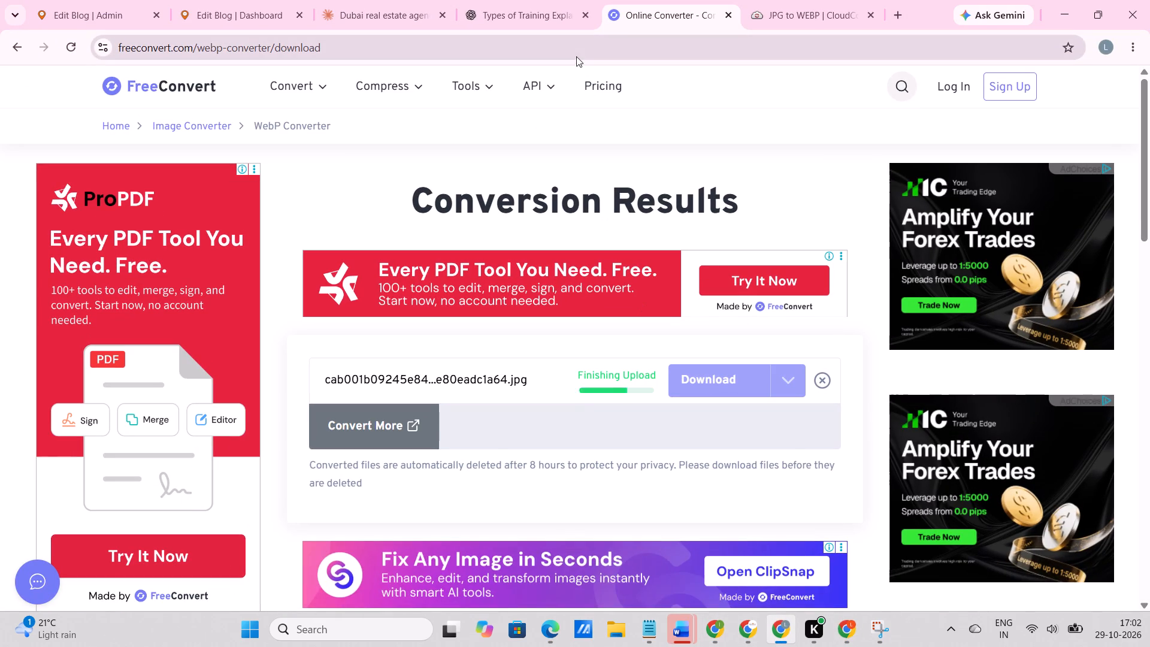
Remove the pending file from FreeConvert and convert the downloaded JPGs 4a6ac081e3f38347ba6a888b3d3b7dc4 and cab001b09245e84886fc3e80eadc1a64 to WEBP.
click(822, 380)
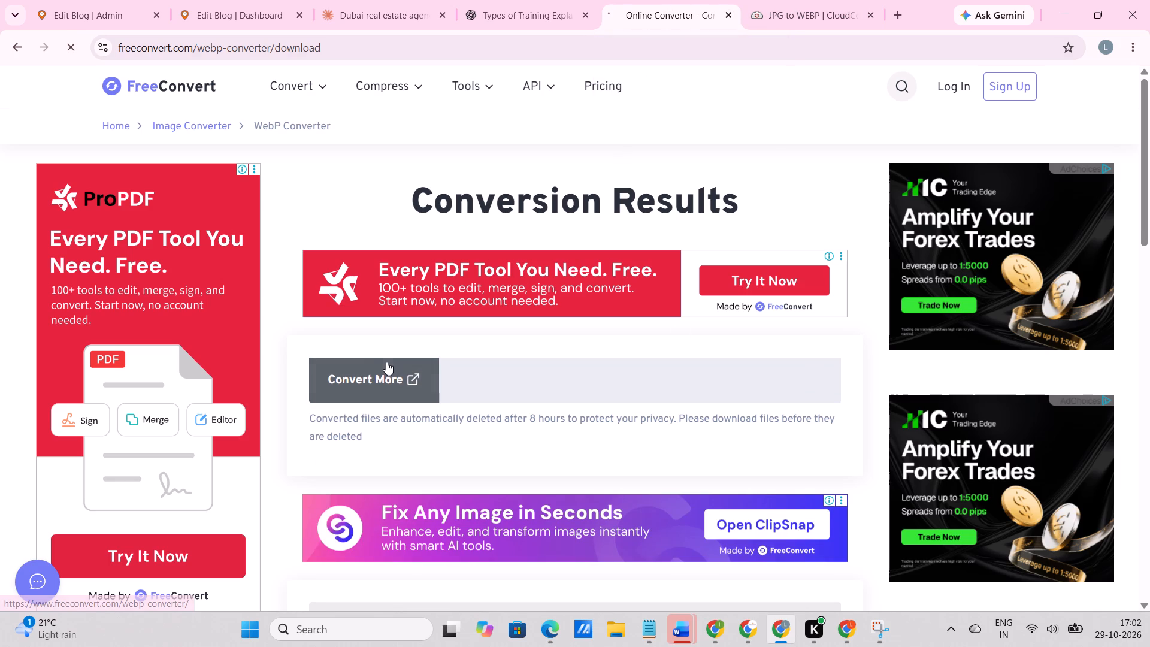
click(383, 383)
click(558, 430)
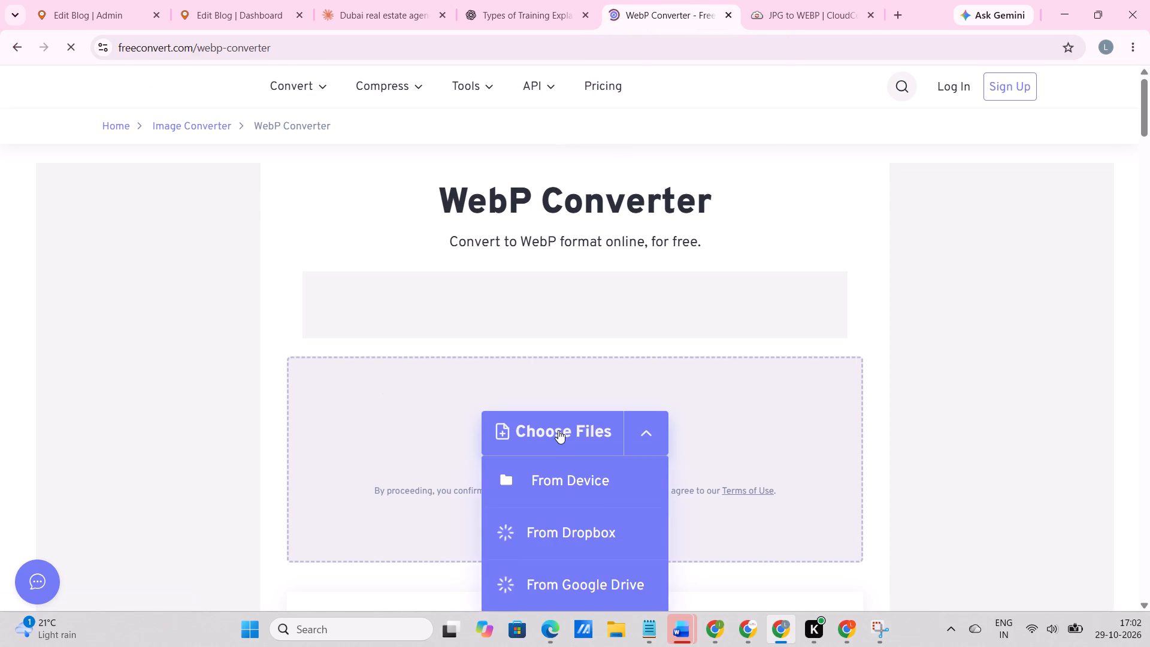
click(204, 181)
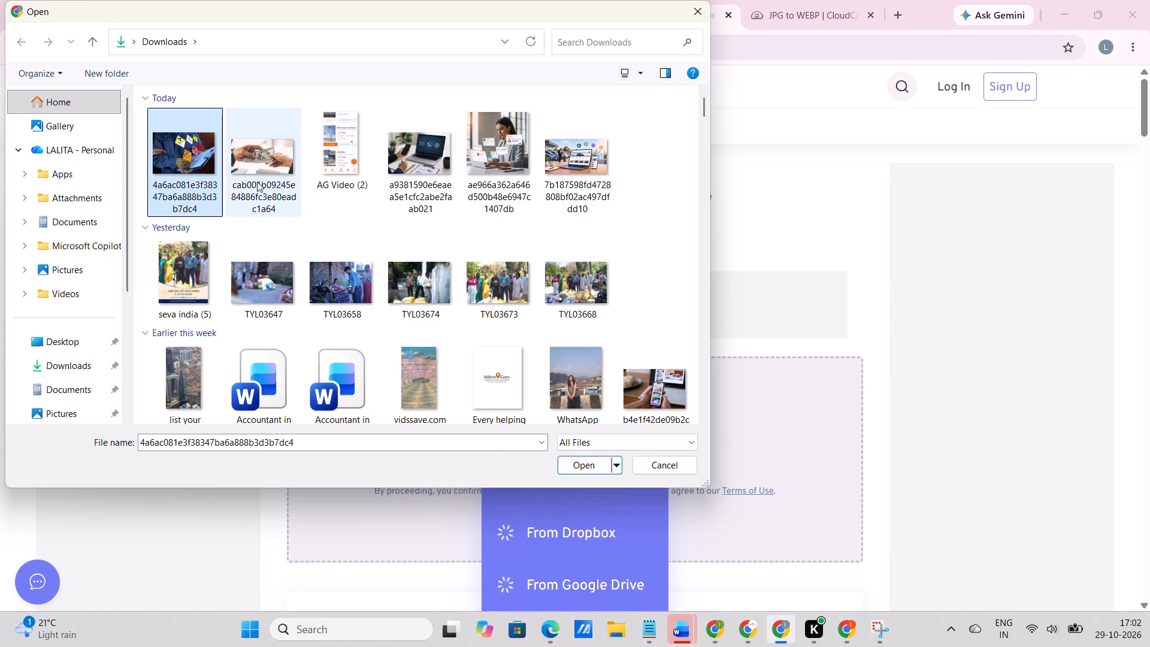
ctrl+click(257, 182)
click(583, 463)
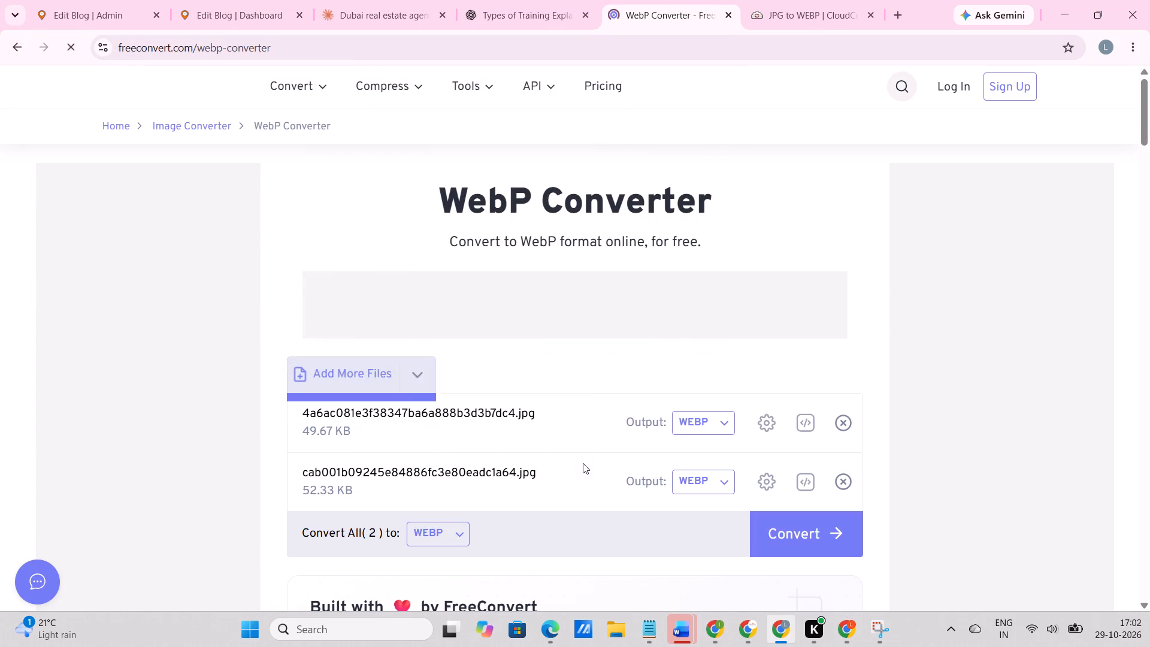
click(792, 528)
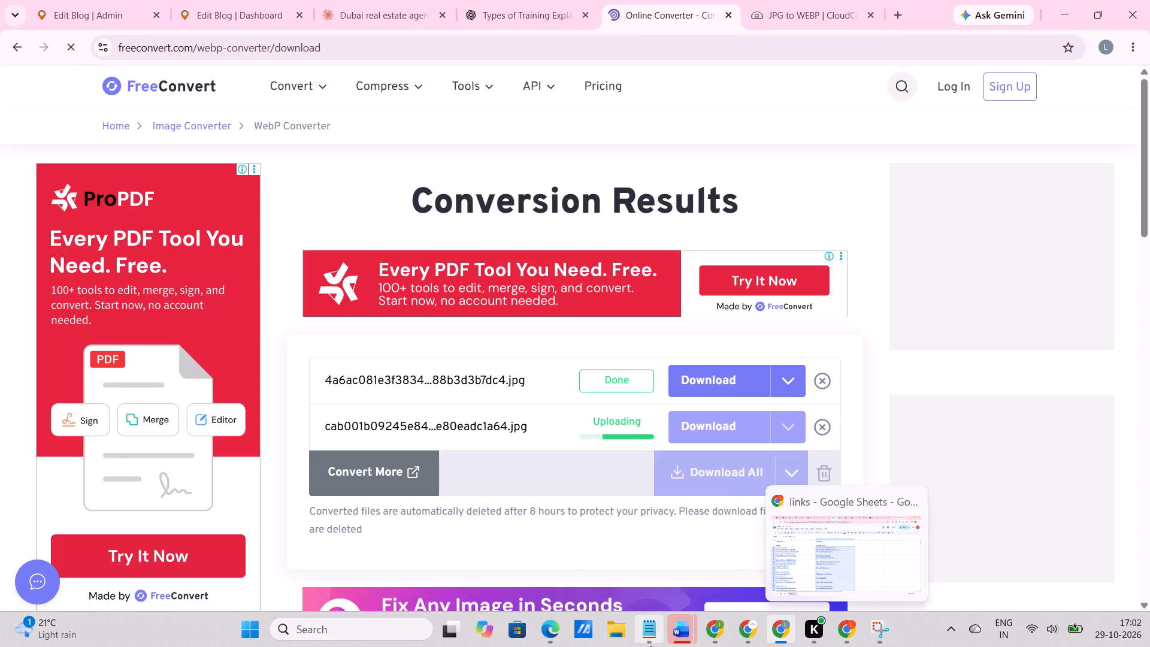
Switch to File Explorer and delete the two original JPGs, the hazard-label and cash-handover images, from the Downloads folder.
double_click(613, 627)
click(613, 627)
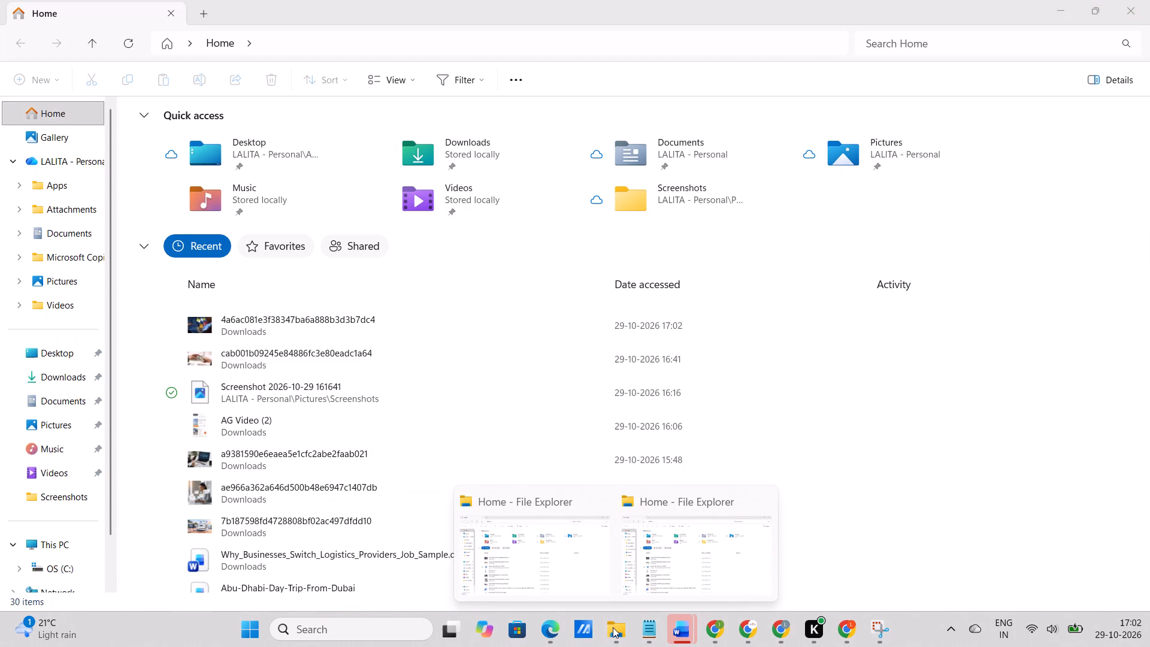
click(613, 627)
click(616, 637)
click(604, 504)
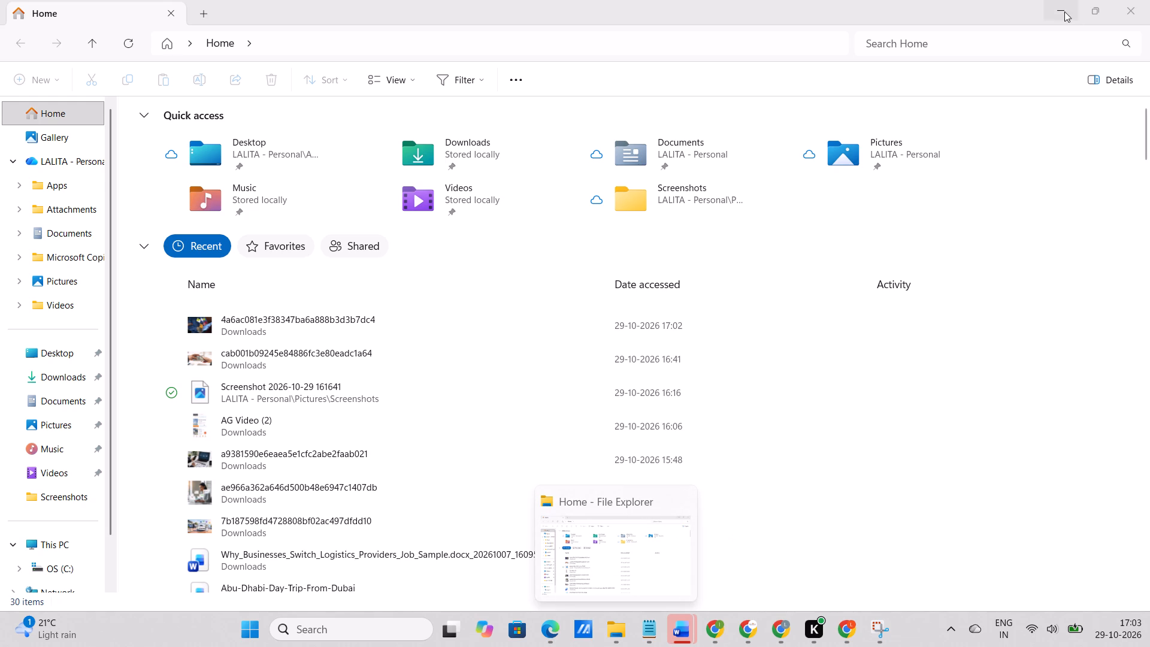
click(1053, 7)
click(615, 636)
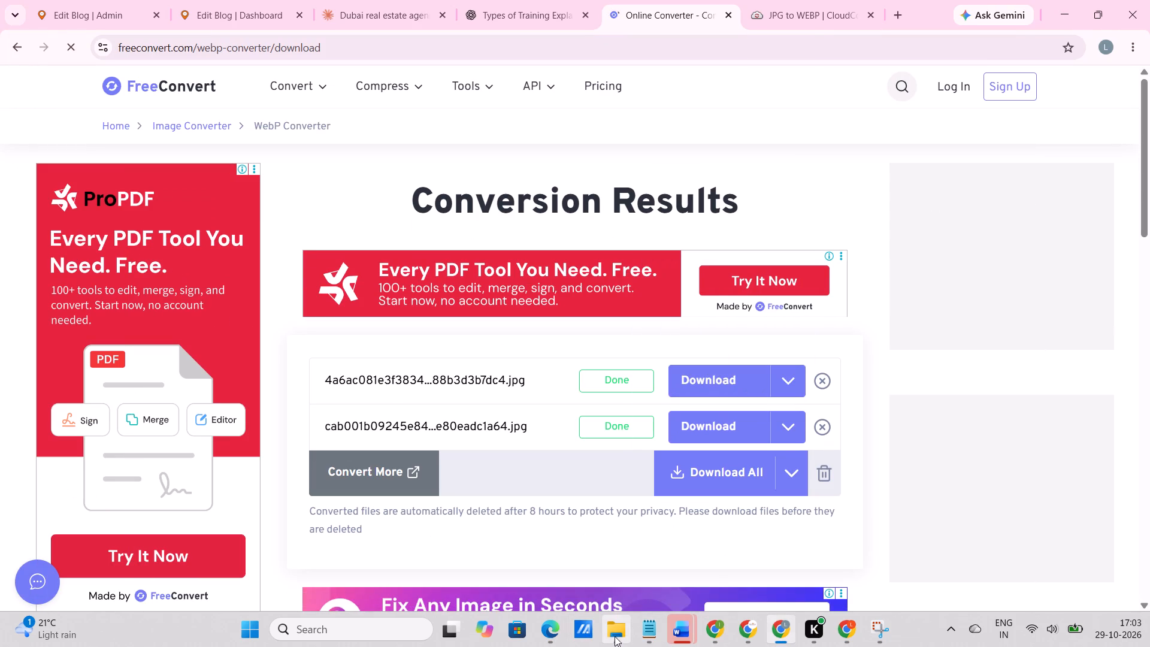
click(45, 368)
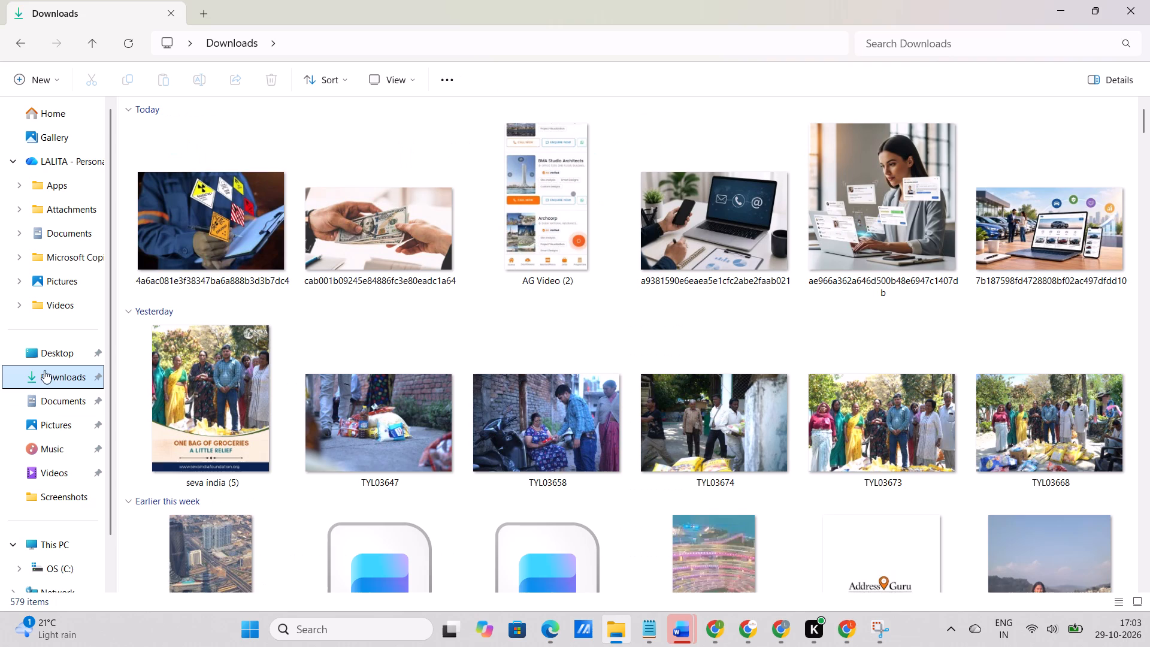
drag(167, 237, 281, 230)
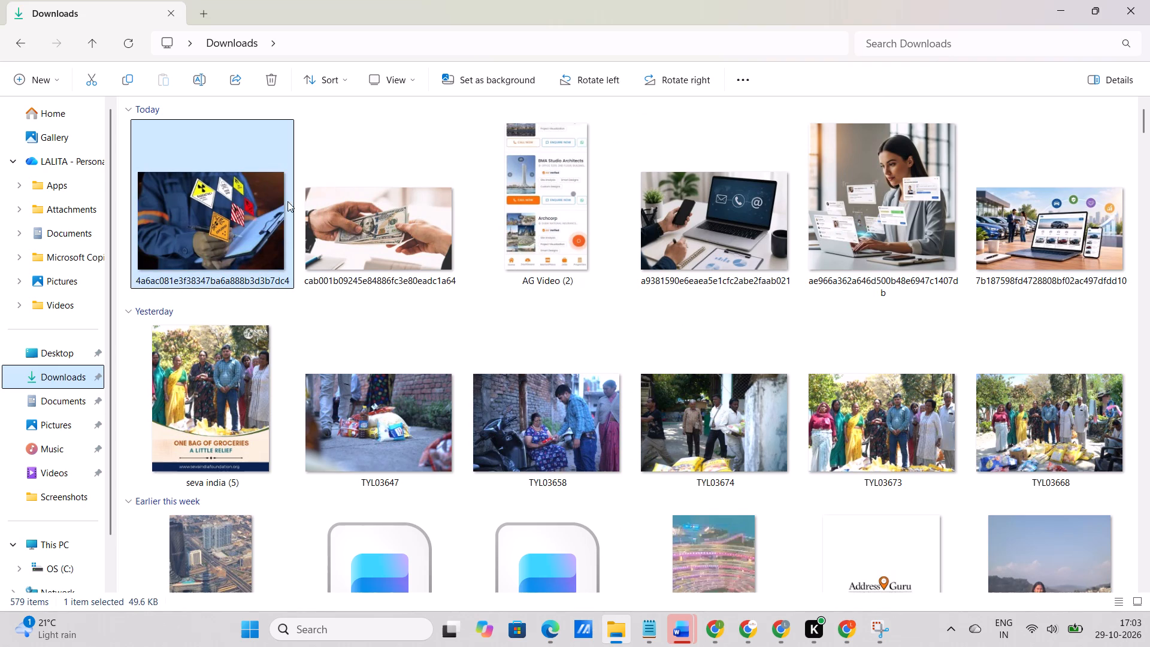
ctrl+click(379, 236)
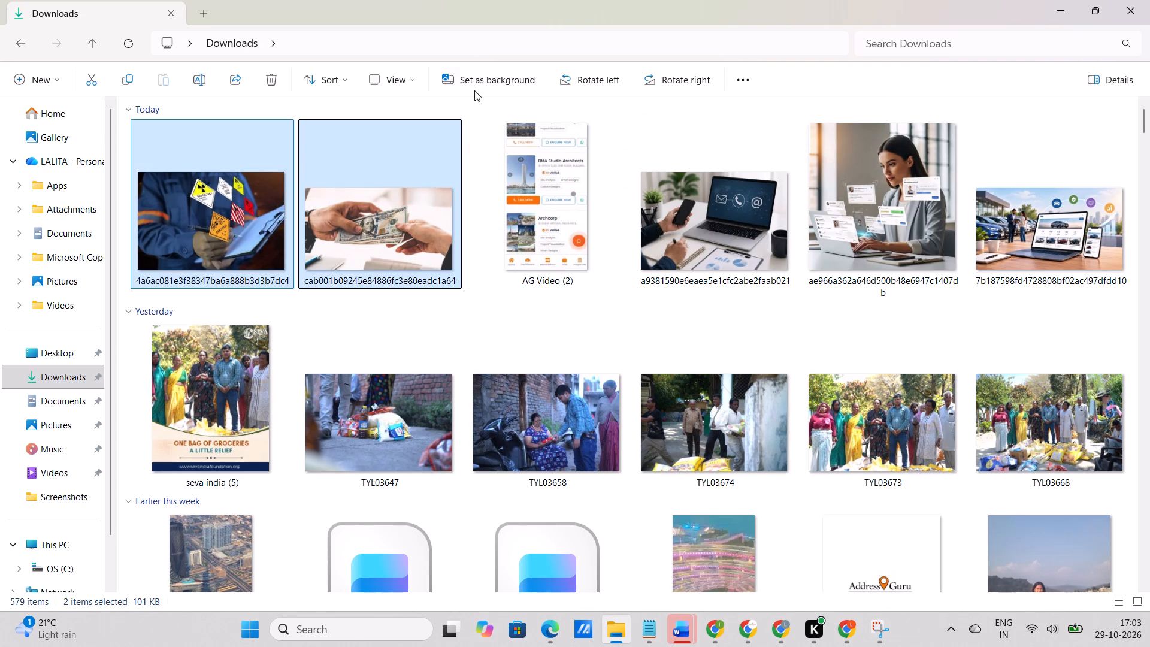
click(277, 80)
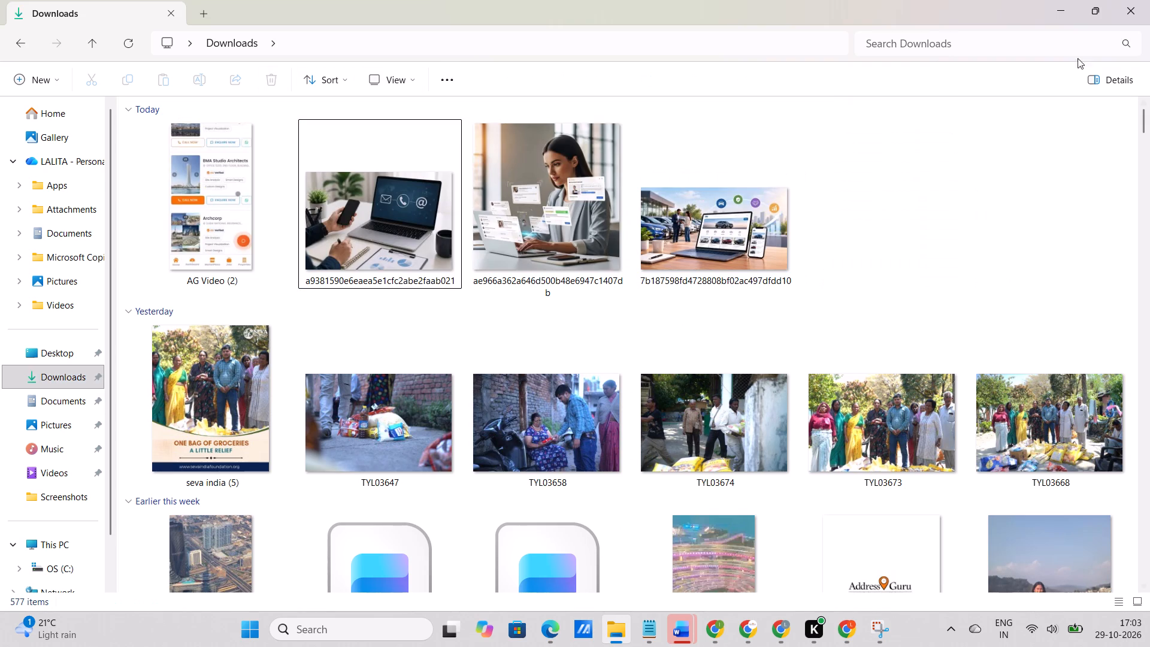
click(1065, 13)
Download both converted WEBP images from FreeConvert.
click(691, 373)
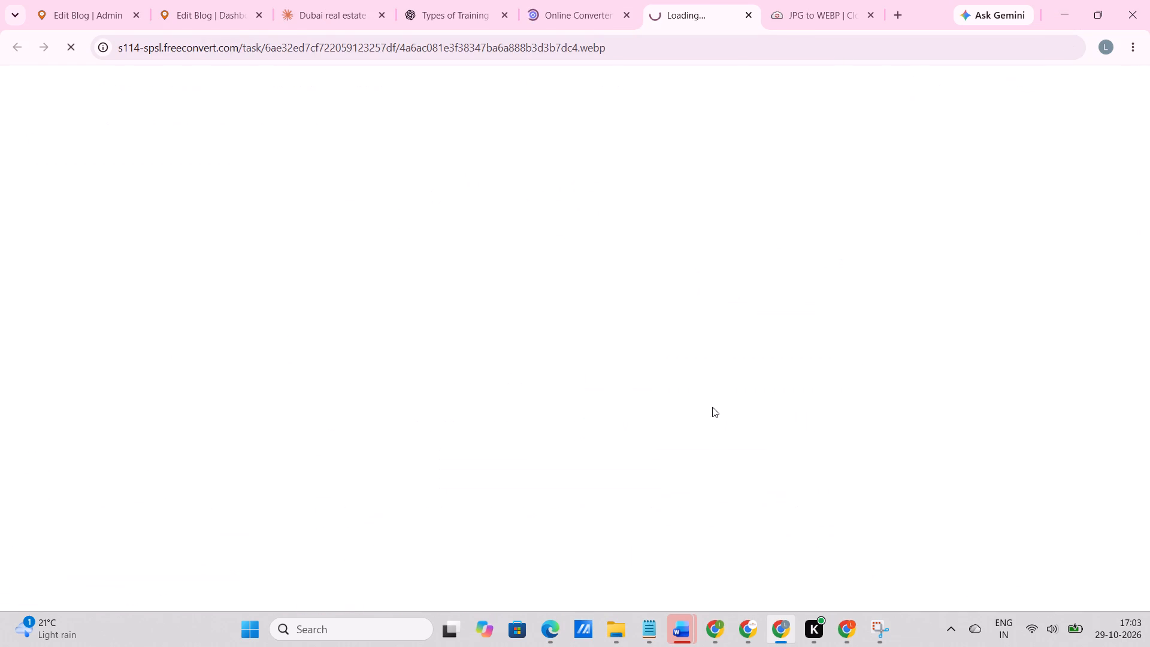
click(714, 422)
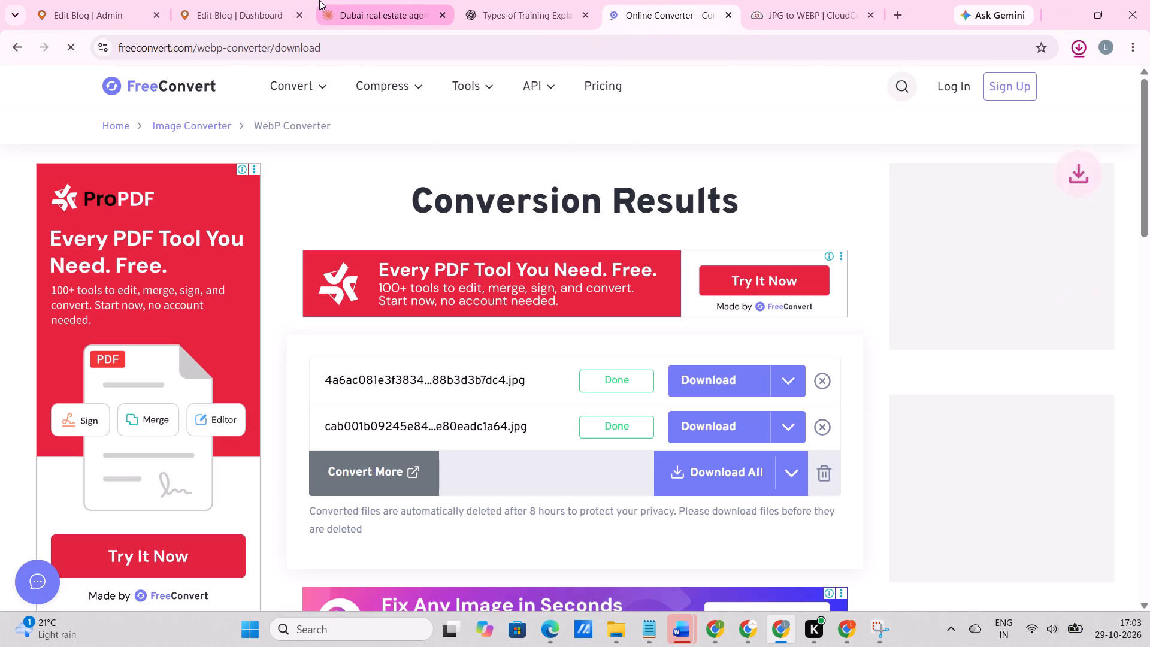
In the Umm Al Quwain logistics draft, copy all the SEO keywords into the empty Tags field.
click(252, 0)
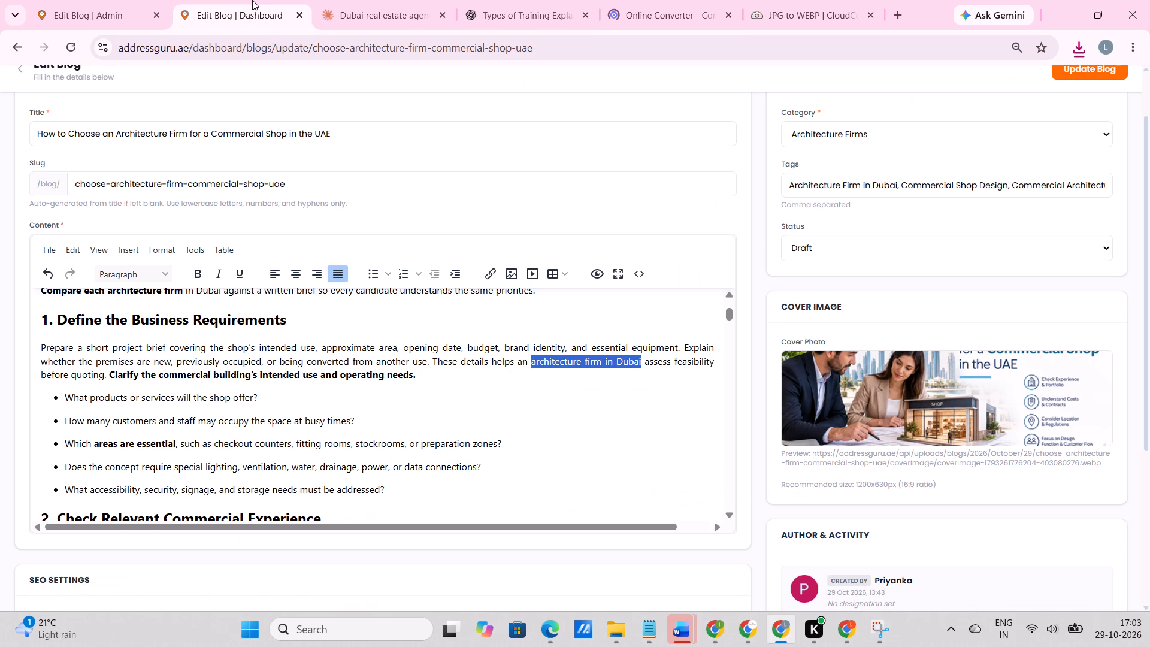
click(63, 0)
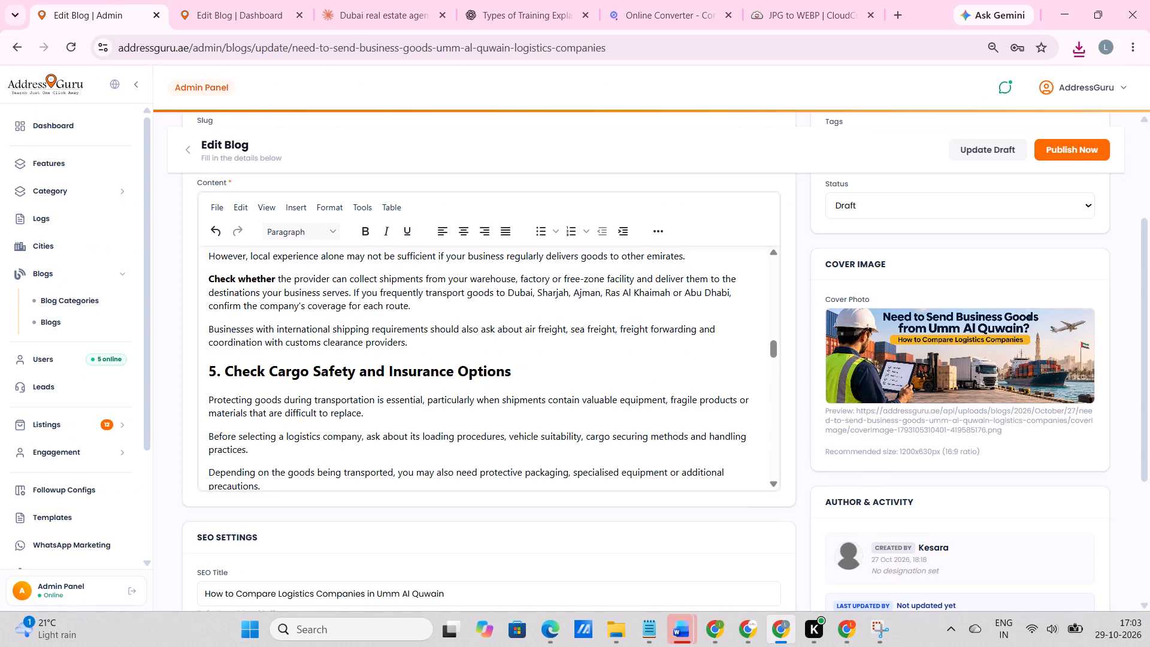
scroll(431, 397, up, 5)
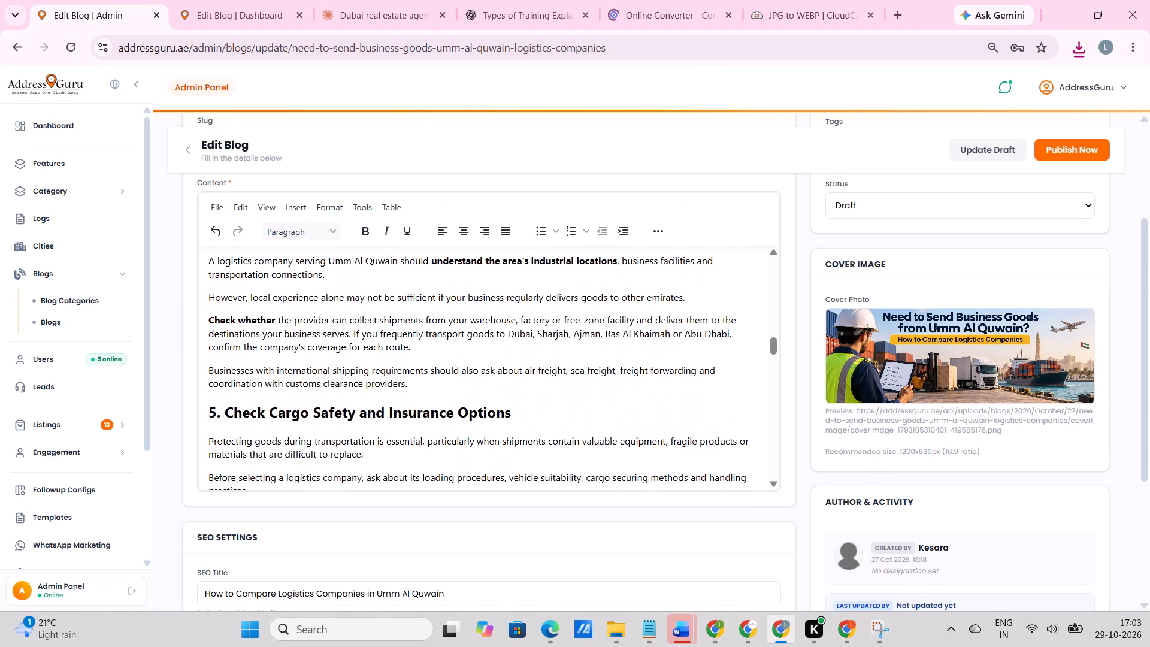
scroll(435, 366, up, 2)
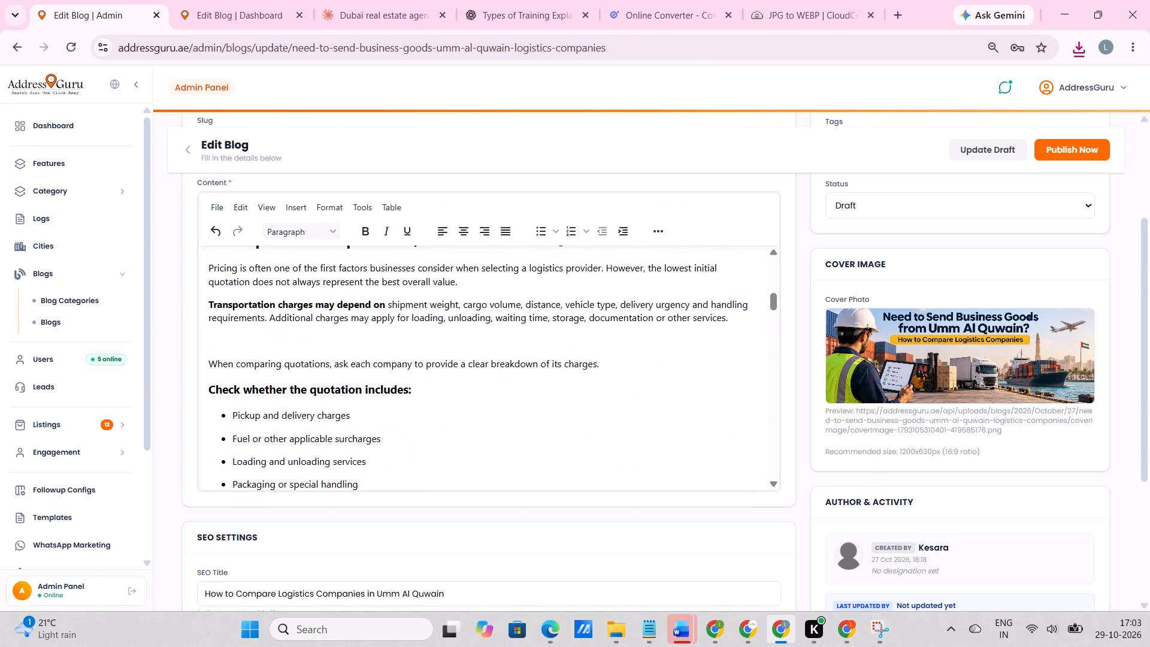
click(255, 331)
scroll(904, 274, up, 1)
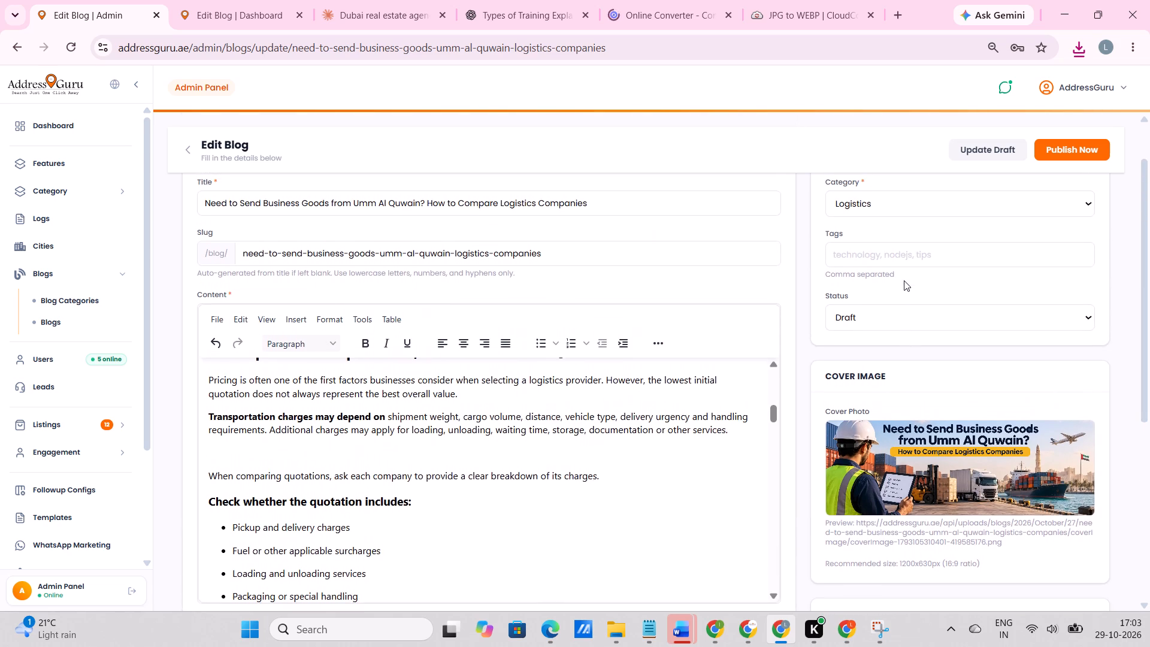
scroll(904, 280, up, 1)
scroll(904, 280, down, 6)
click(353, 545)
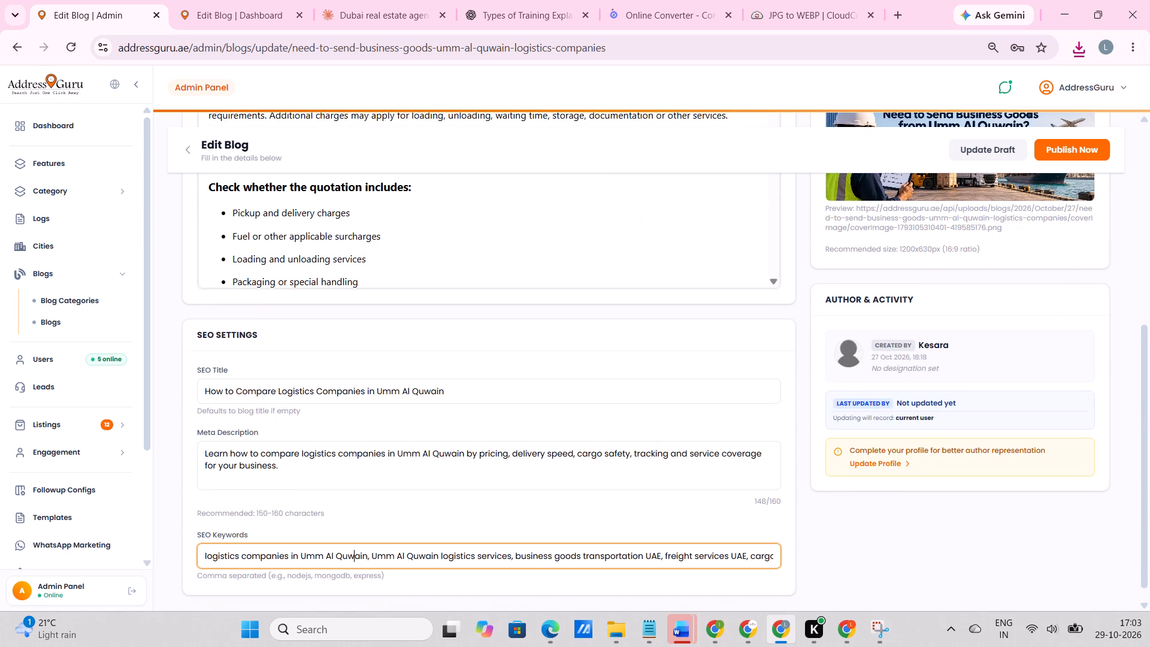
key(ctrl+a)
key(ctrl+c)
scroll(919, 439, up, 5)
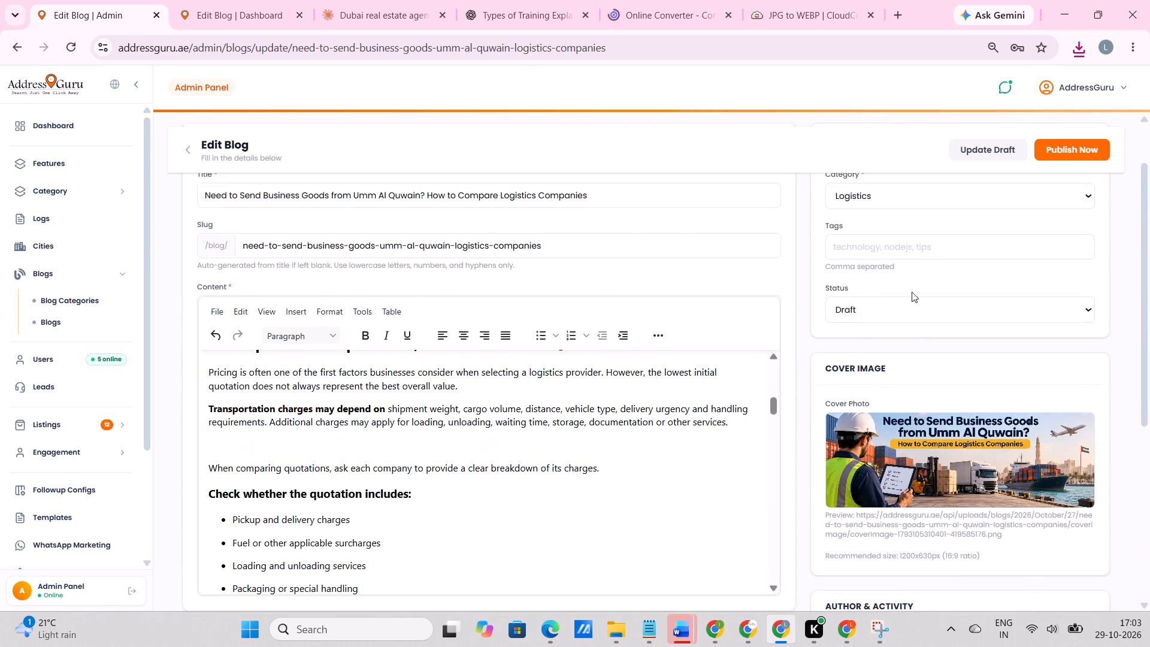
click(894, 246)
key(ctrl+v)
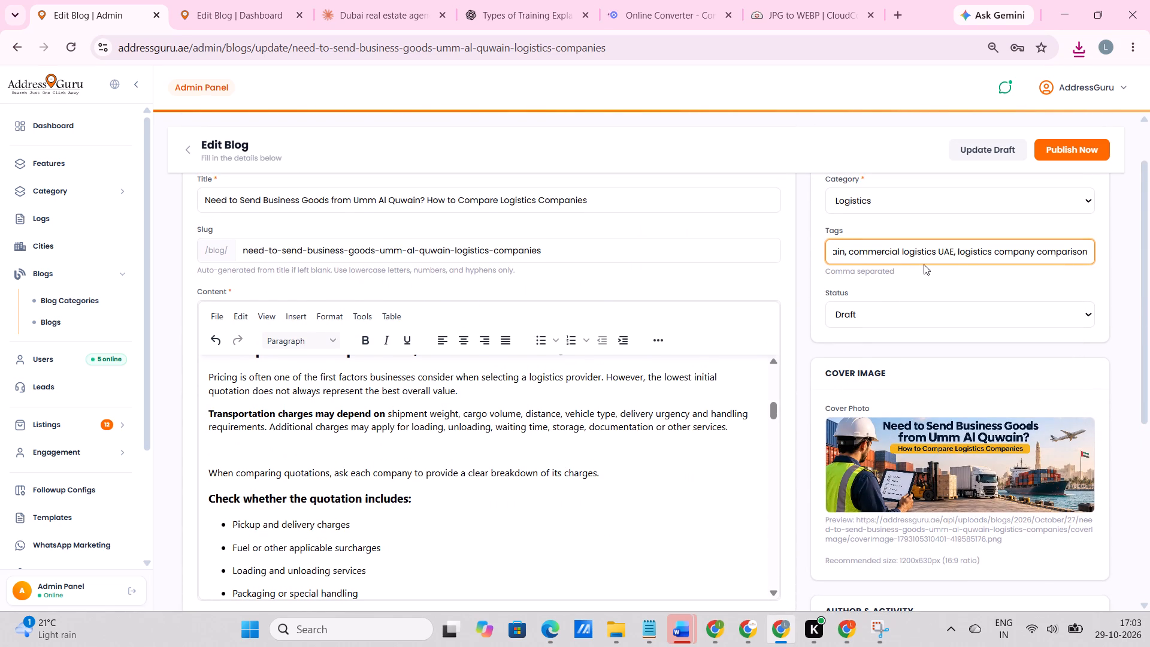
scroll(912, 300, down, 1)
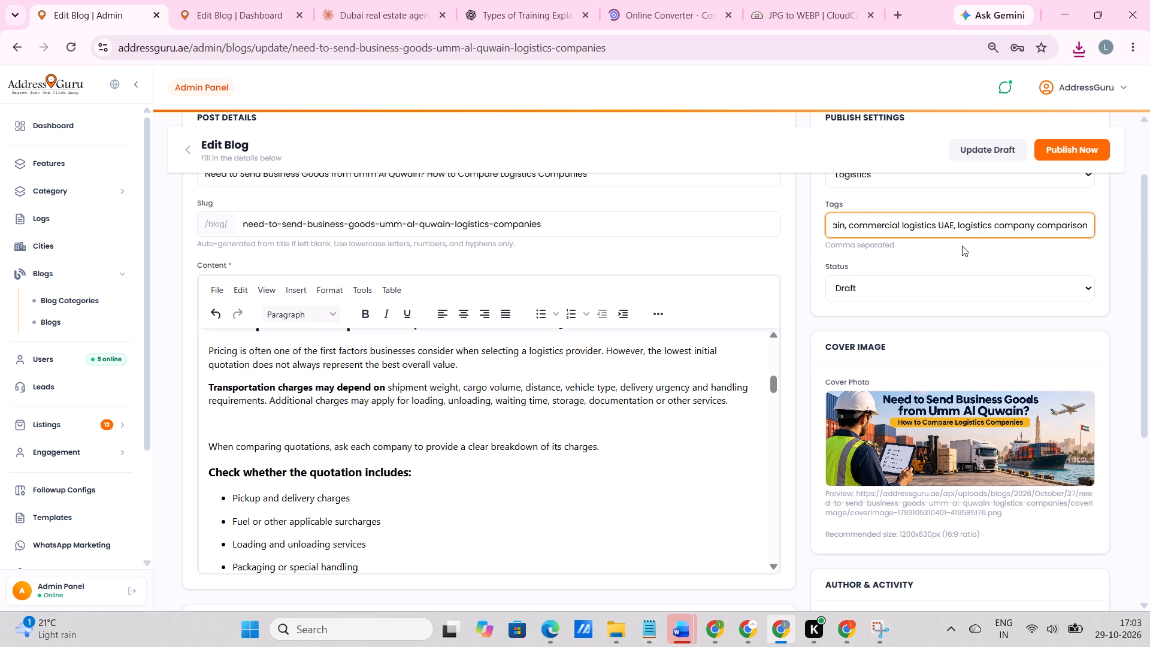
Copy the first tag phrase, "logistics companies in Umm Al Quwain".
key(ctrl+a)
key(Left)
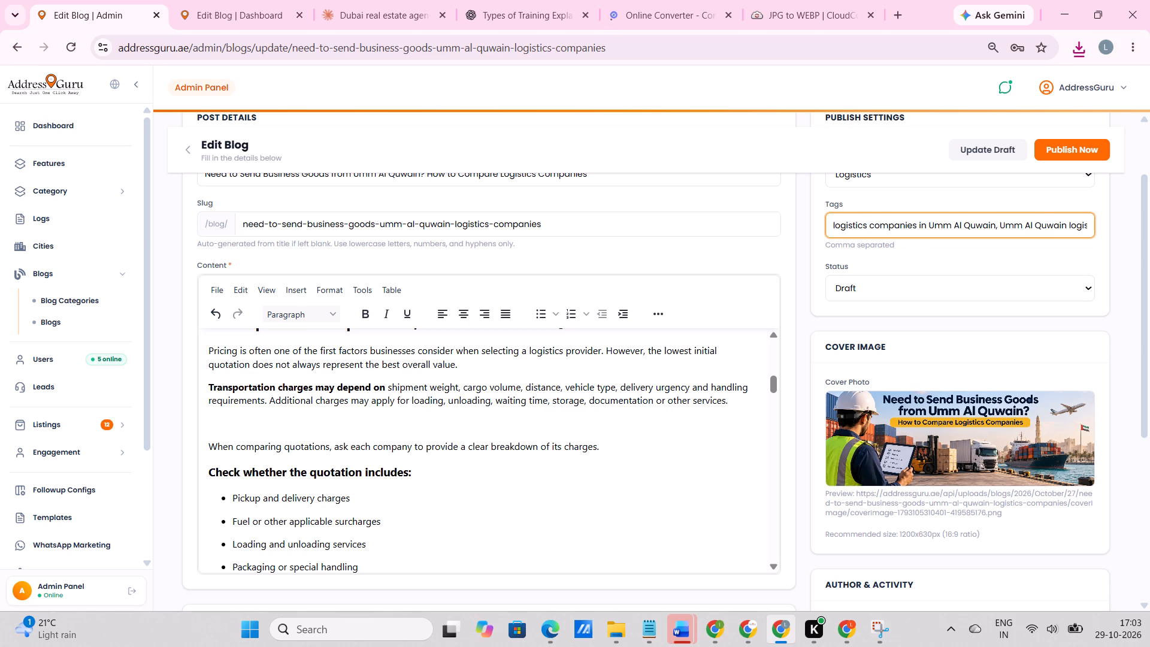
drag(995, 223, 987, 223)
drag(987, 223, 784, 235)
key(ctrl+c)
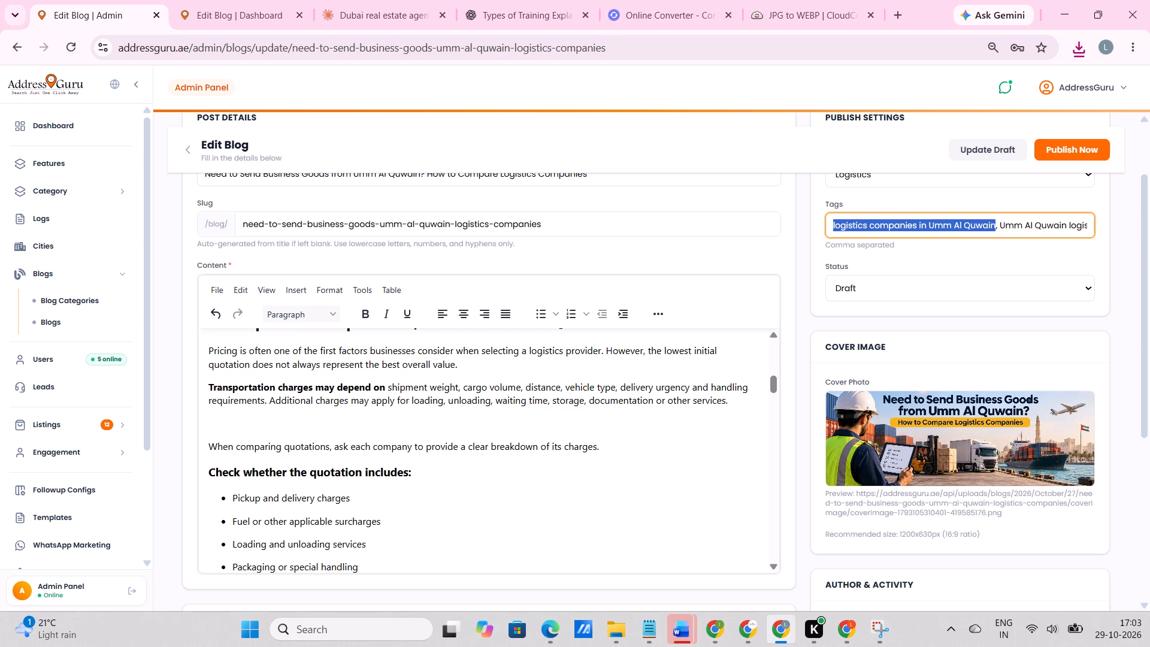
Insert the cash-handover WEBP on the empty line below the transportation charges paragraph, with alternative description "logistics companies in Umm Al Quwain" and width 900.
click(294, 414)
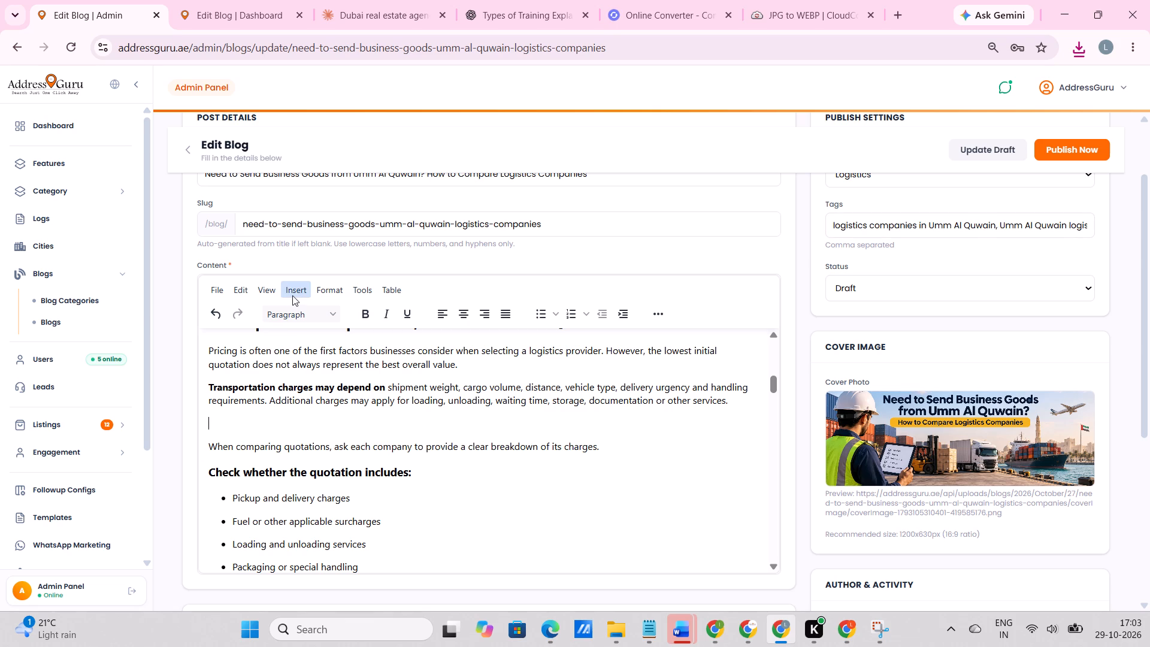
click(286, 290)
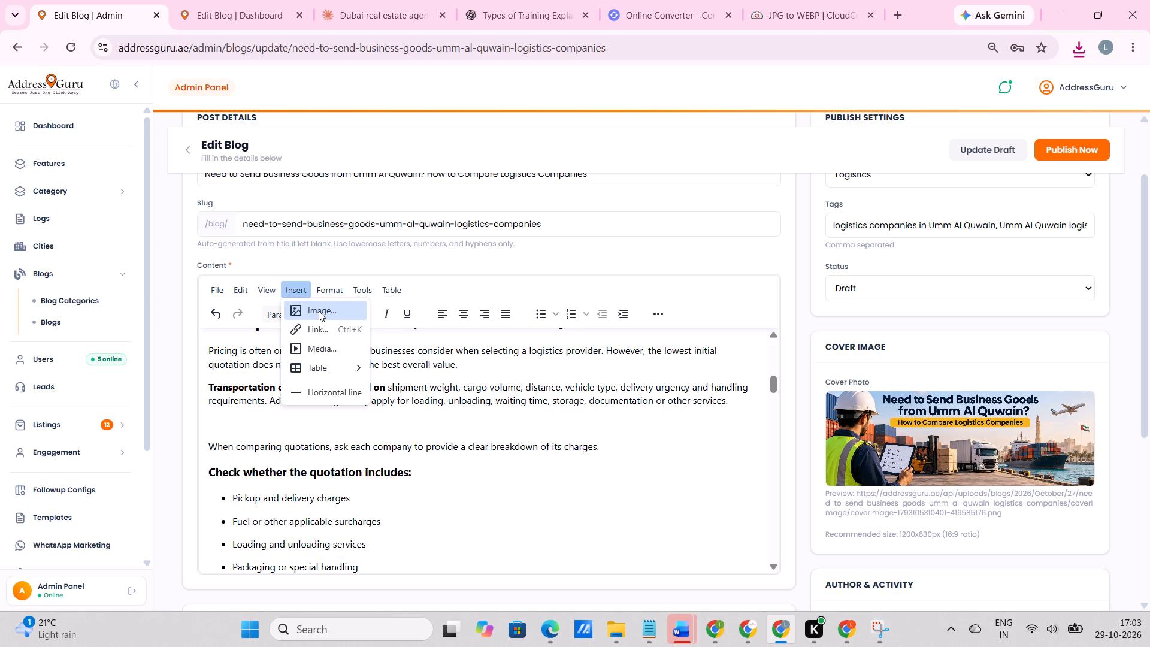
click(319, 311)
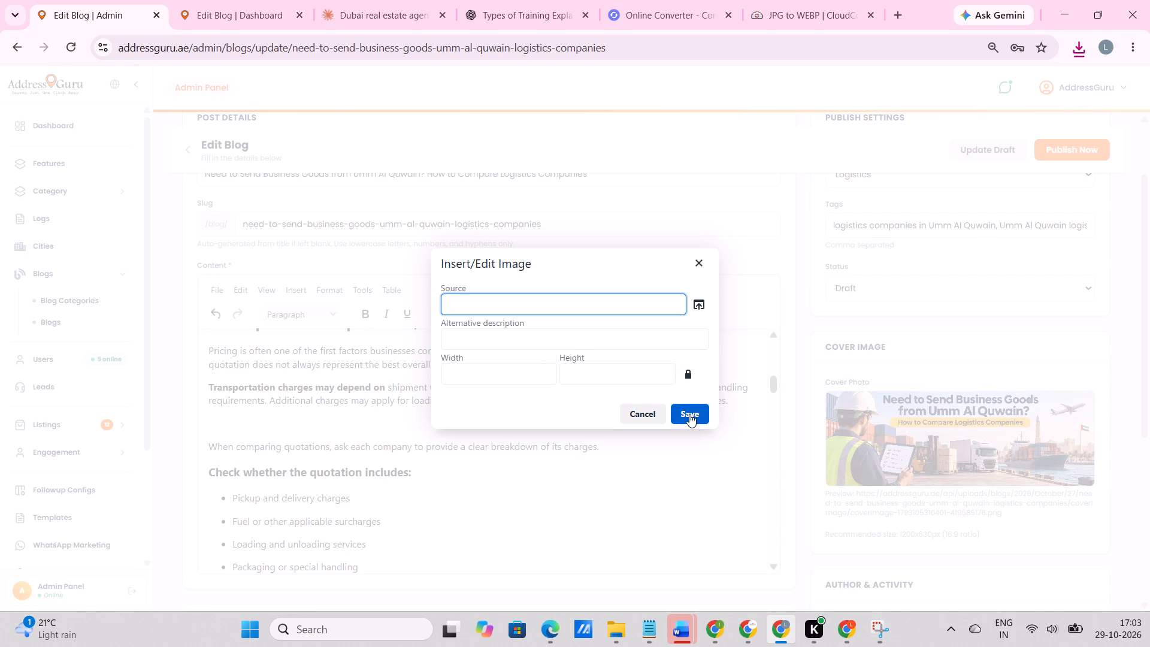
click(697, 306)
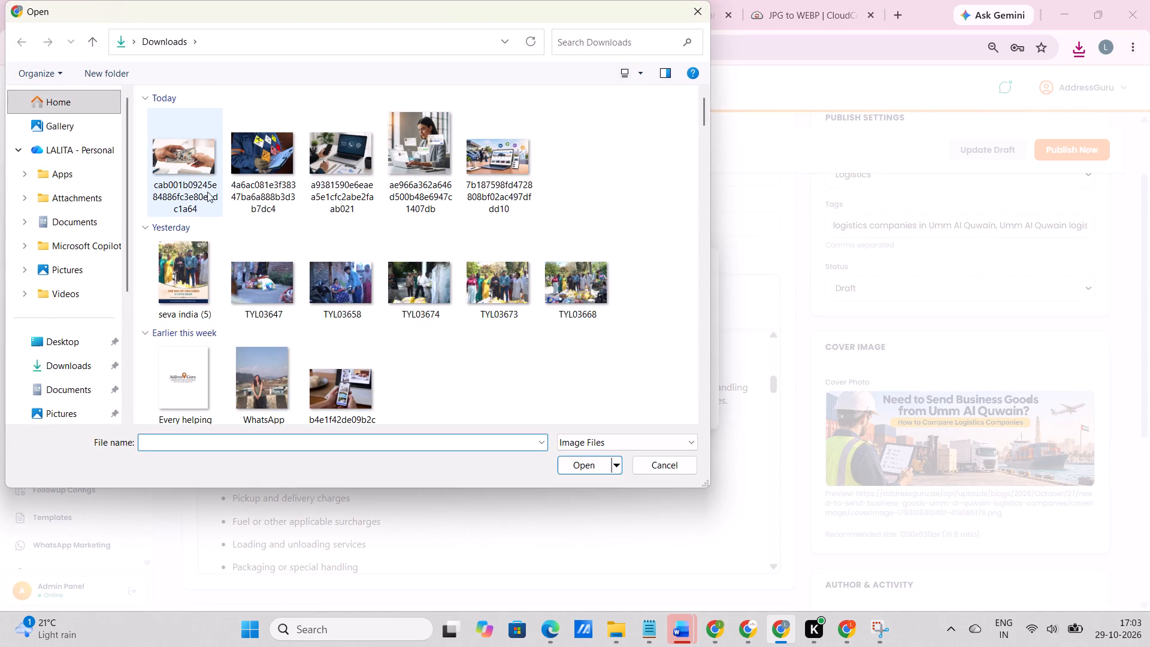
click(198, 177)
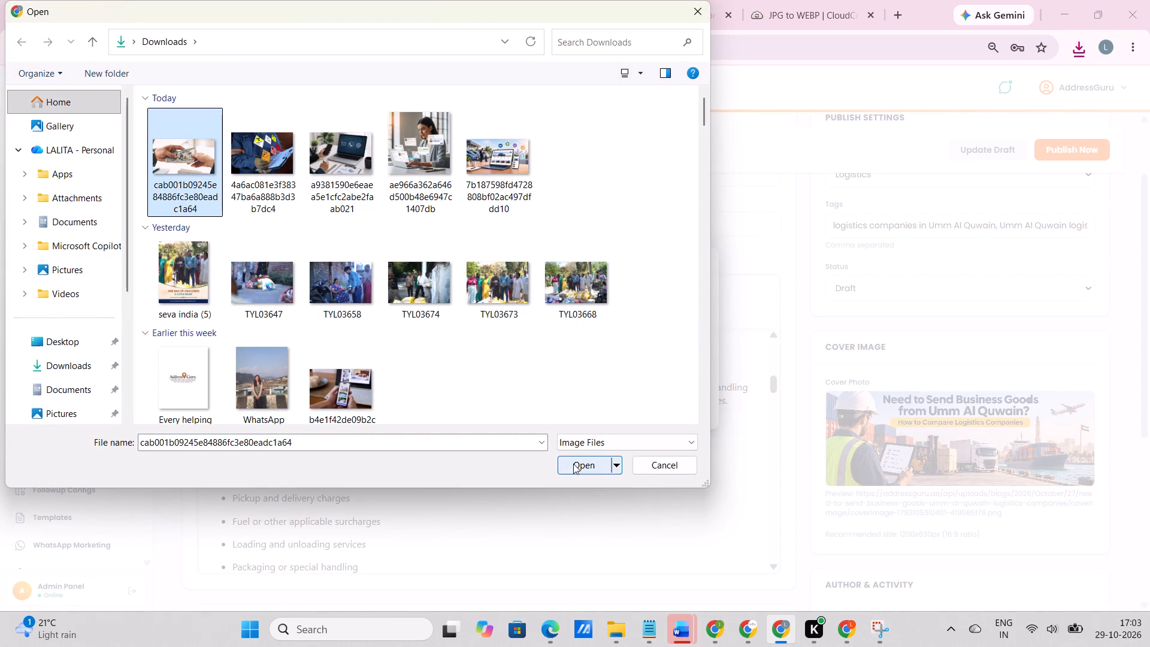
click(573, 464)
click(558, 348)
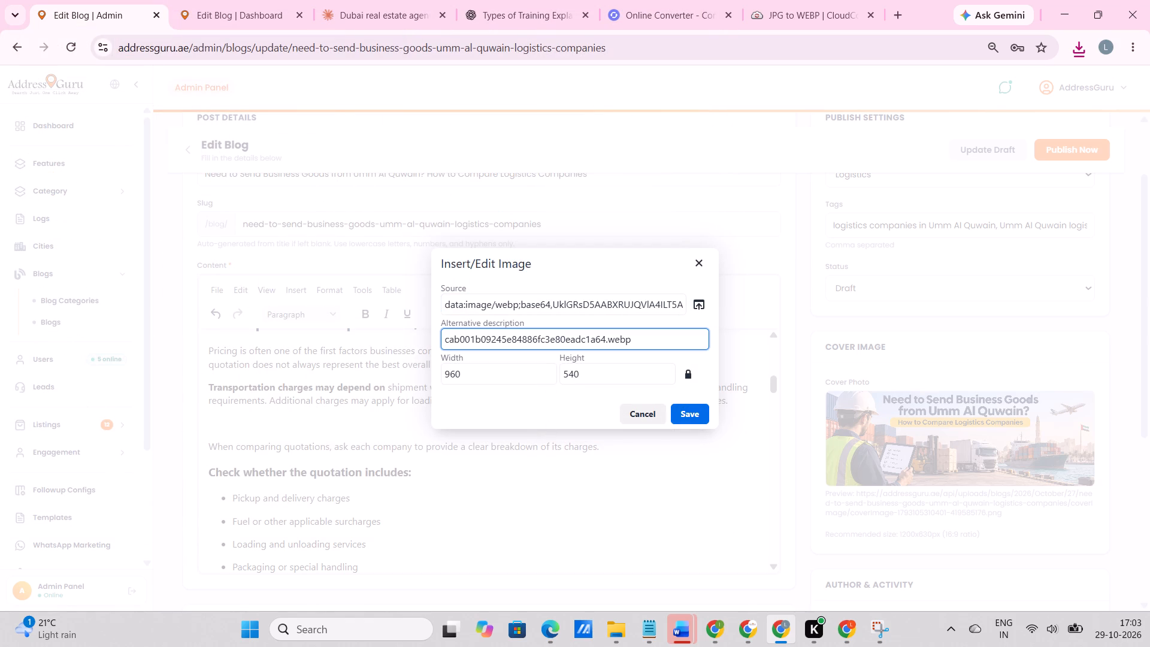
key(ctrl+a)
key(ctrl+v)
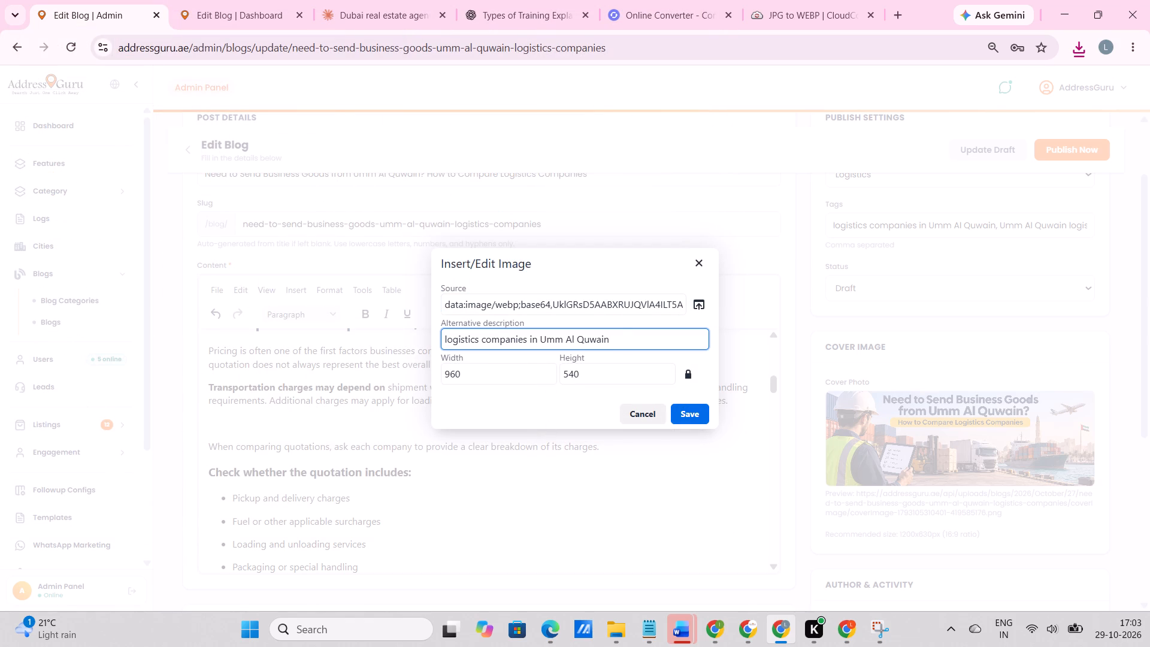
click(520, 374)
key(BackSpace)
key(BackSpace)
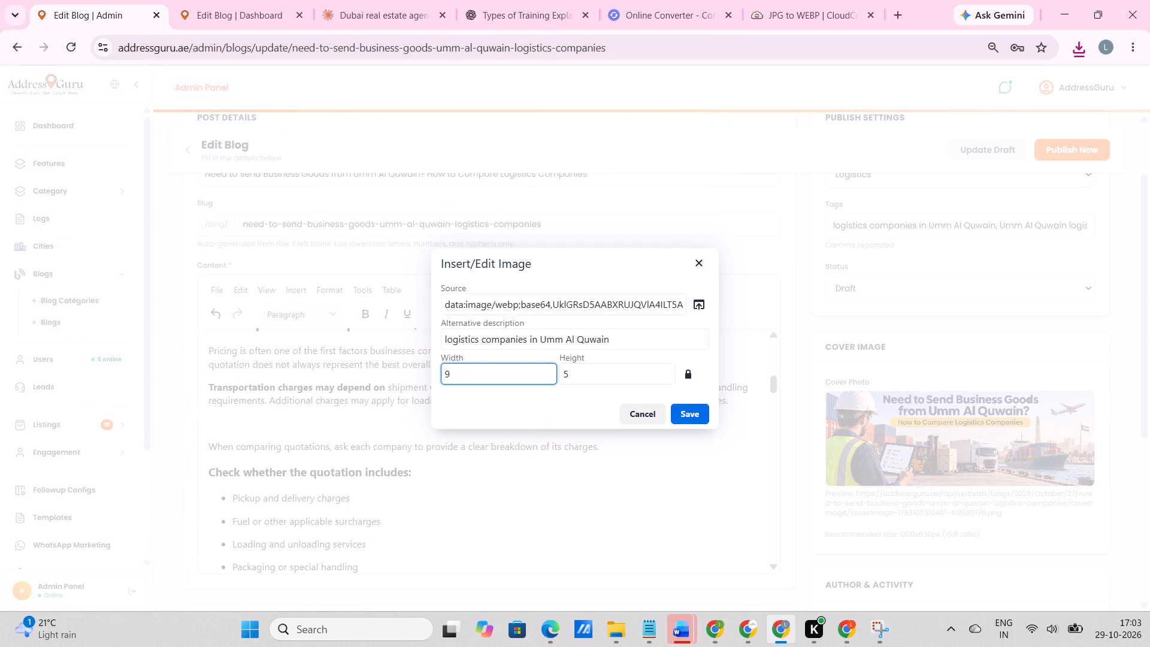
text(00)
click(690, 416)
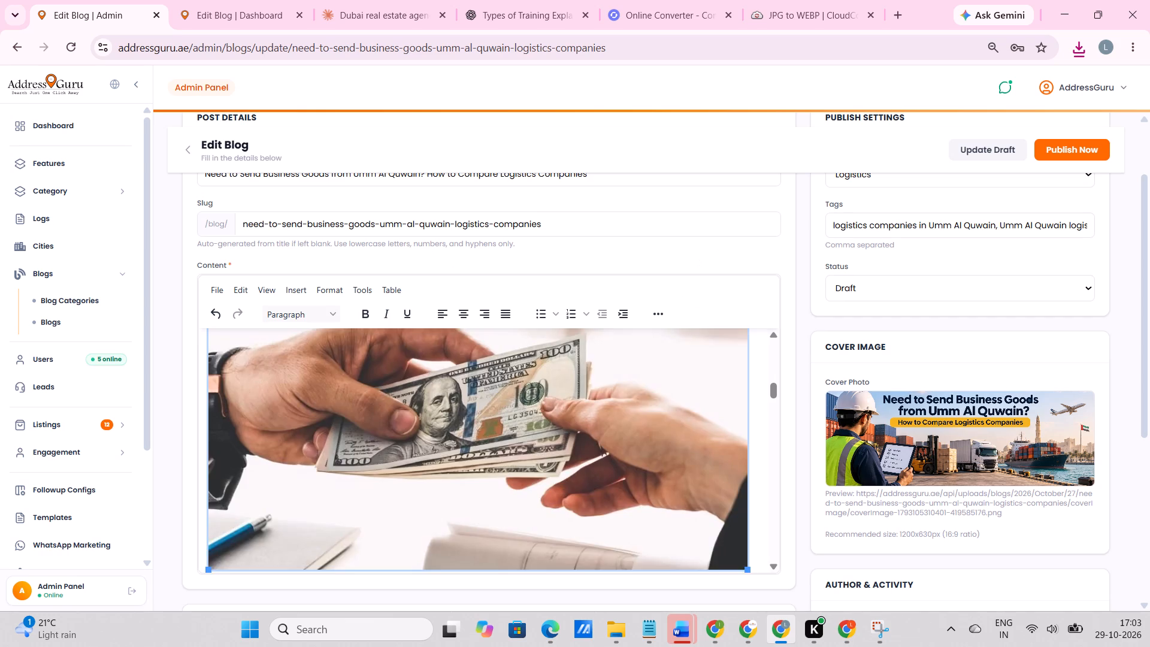
Look through the blog content from the introduction to section 5 for a suitable place for the second image.
scroll(528, 428, up, 5)
scroll(531, 436, down, 3)
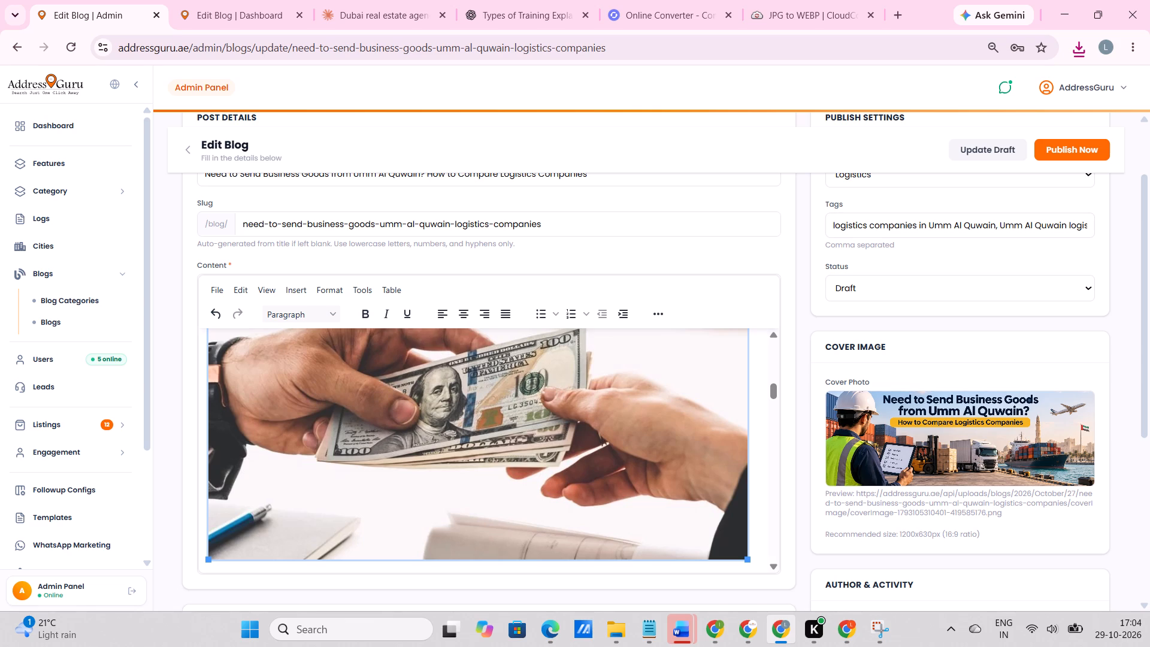
scroll(559, 429, down, 2)
scroll(559, 489, down, 1)
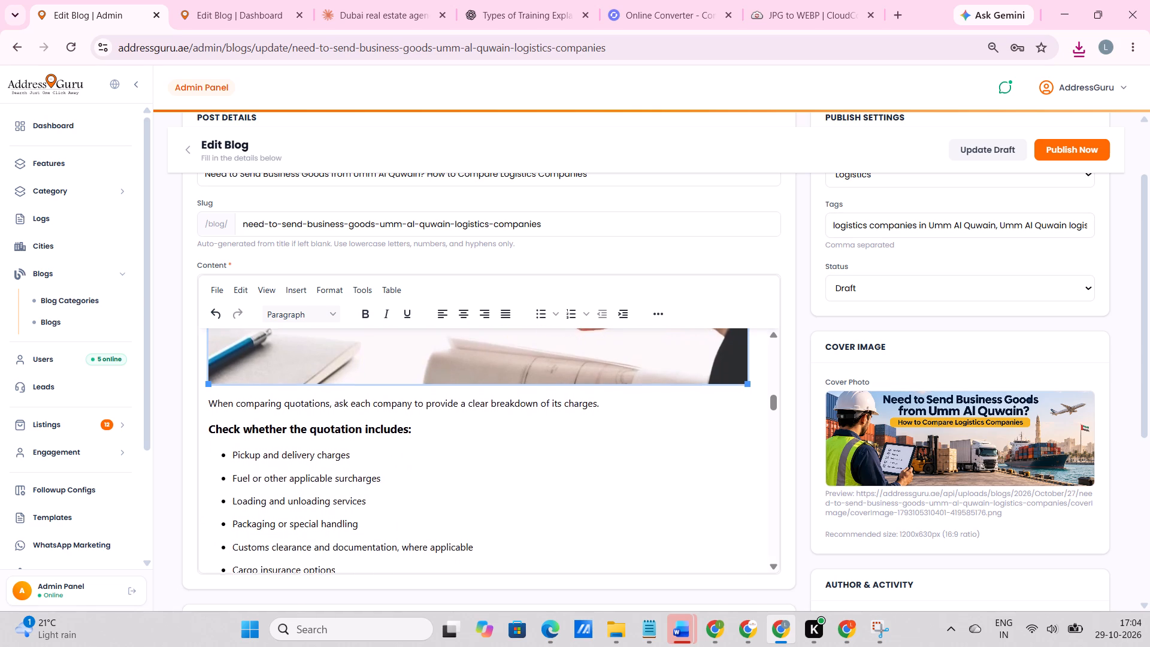
scroll(558, 485, down, 2)
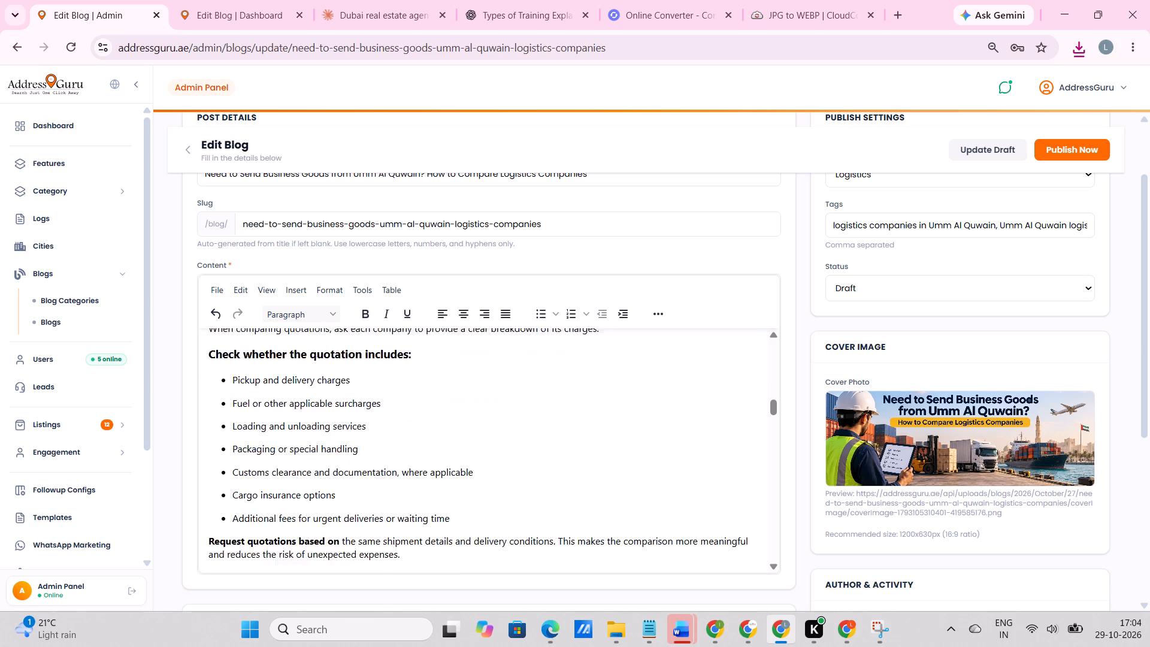
scroll(558, 485, down, 2)
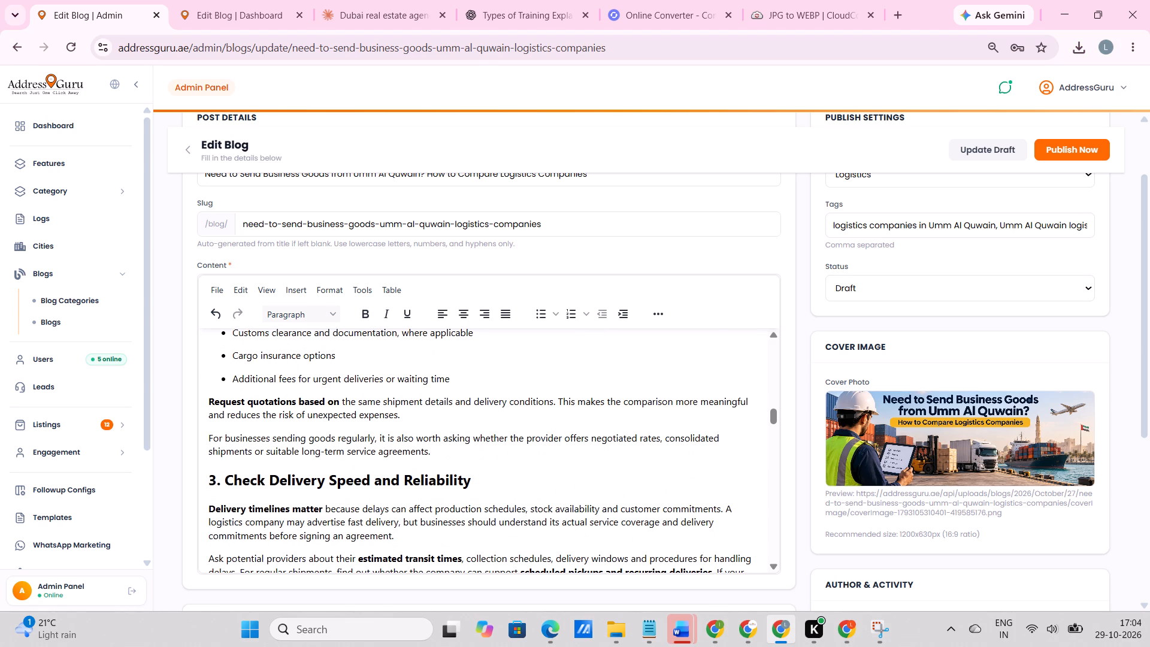
scroll(556, 485, down, 1)
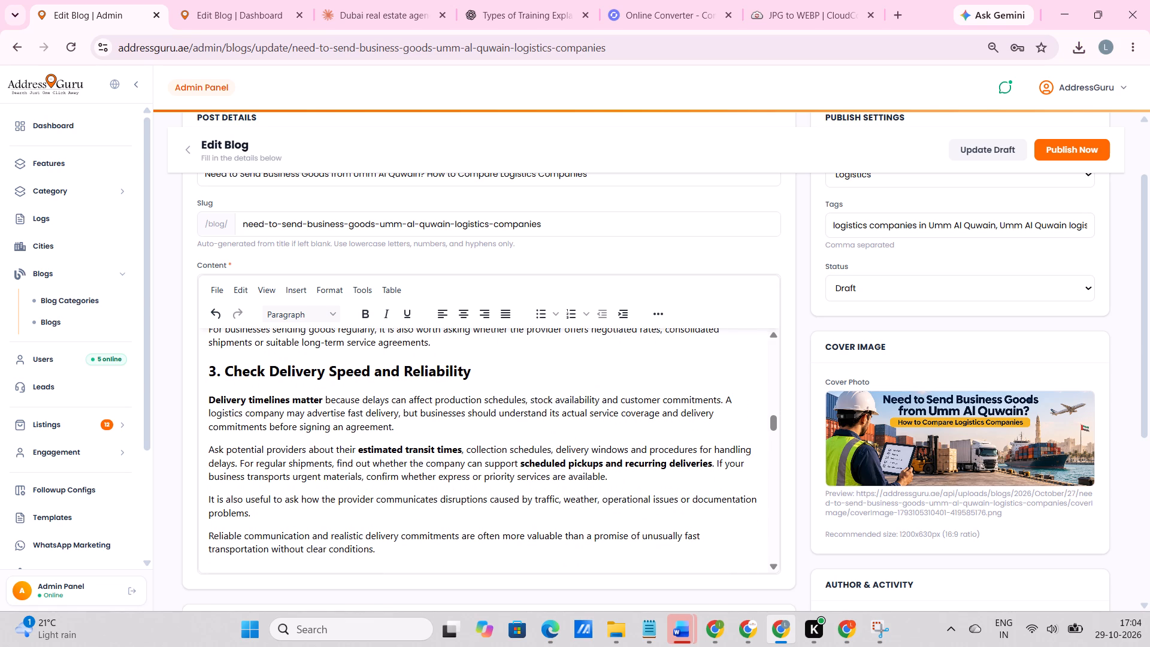
scroll(464, 453, up, 4)
scroll(464, 455, down, 6)
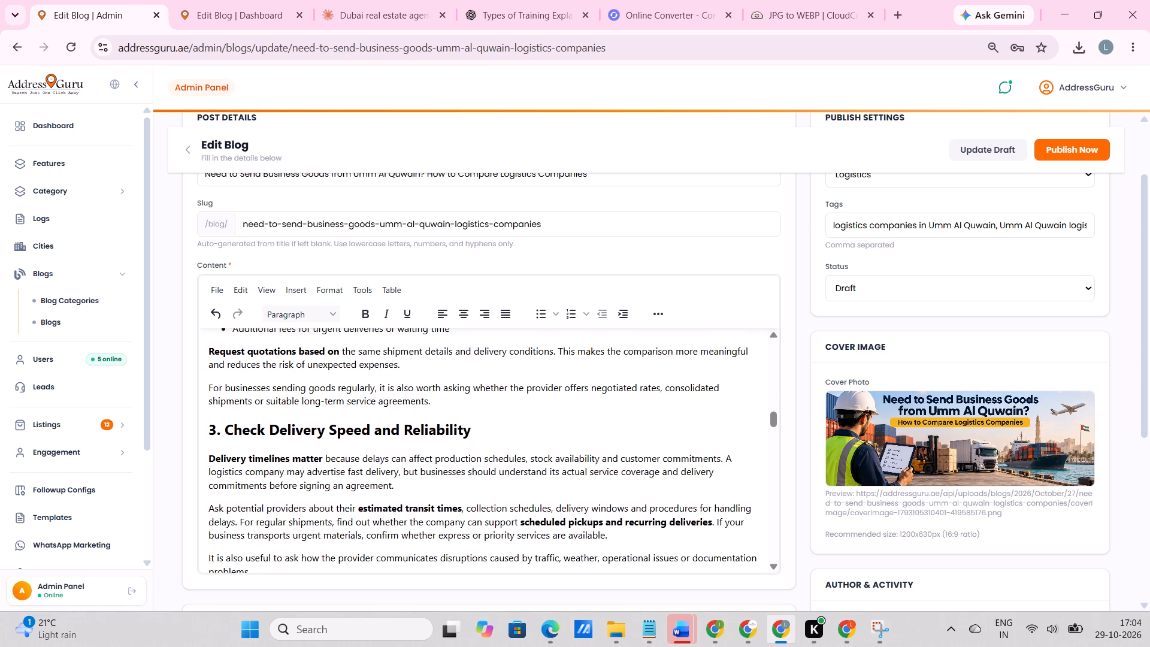
scroll(464, 455, down, 1)
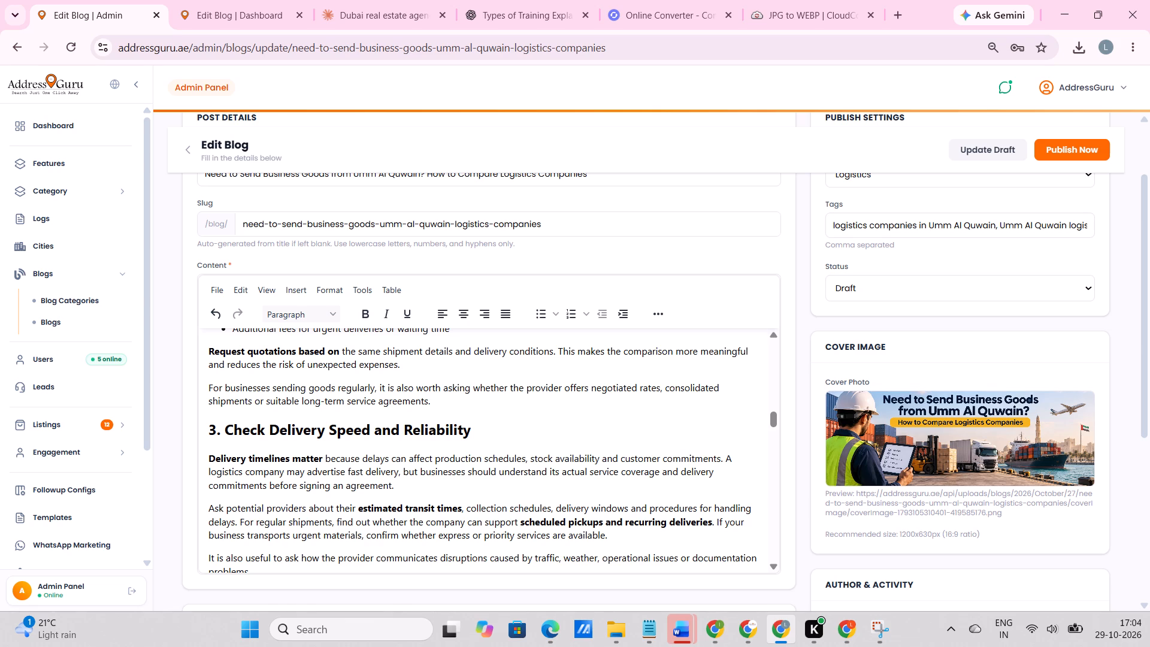
click(444, 455)
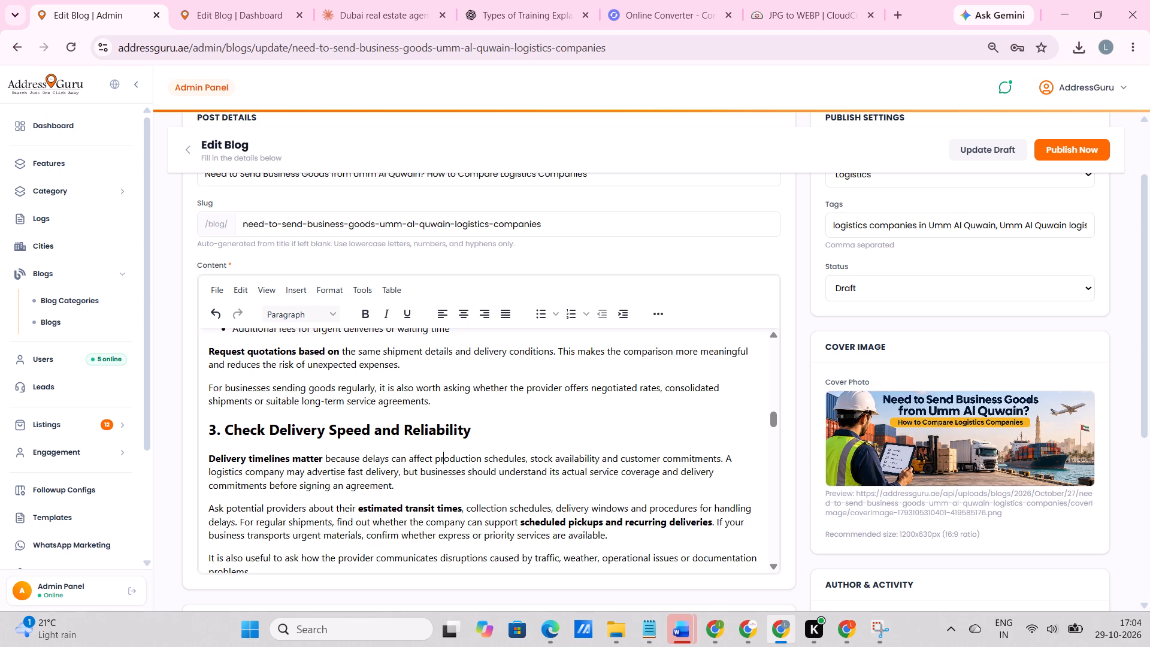
click(444, 455)
scroll(444, 455, up, 2)
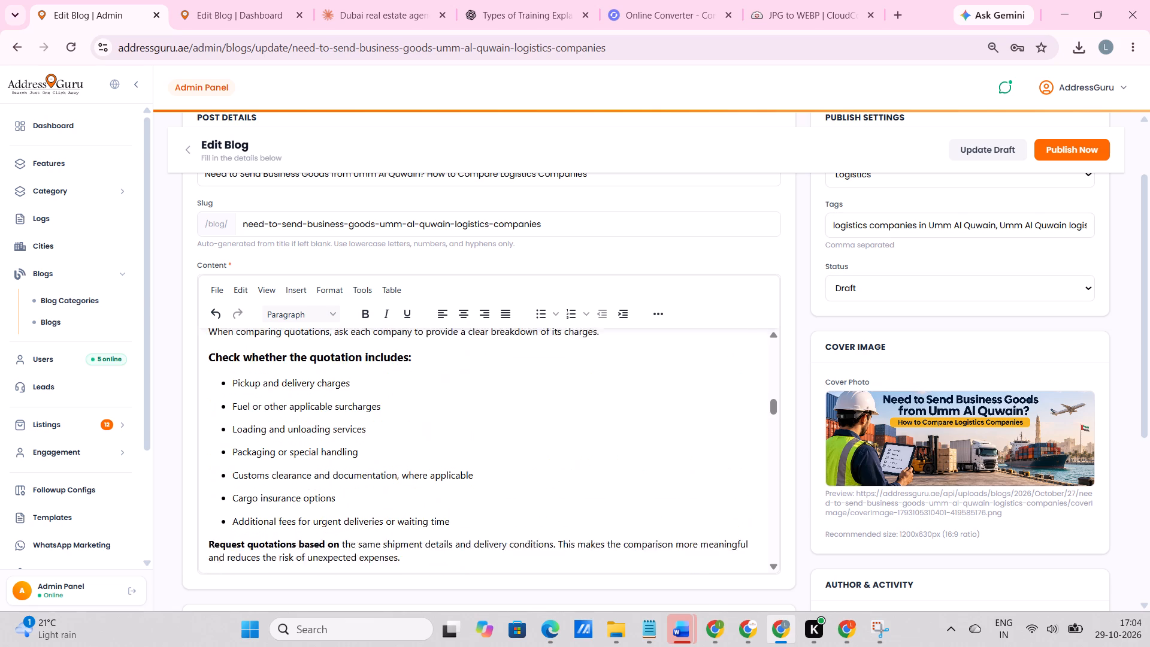
scroll(444, 455, up, 2)
scroll(444, 455, down, 3)
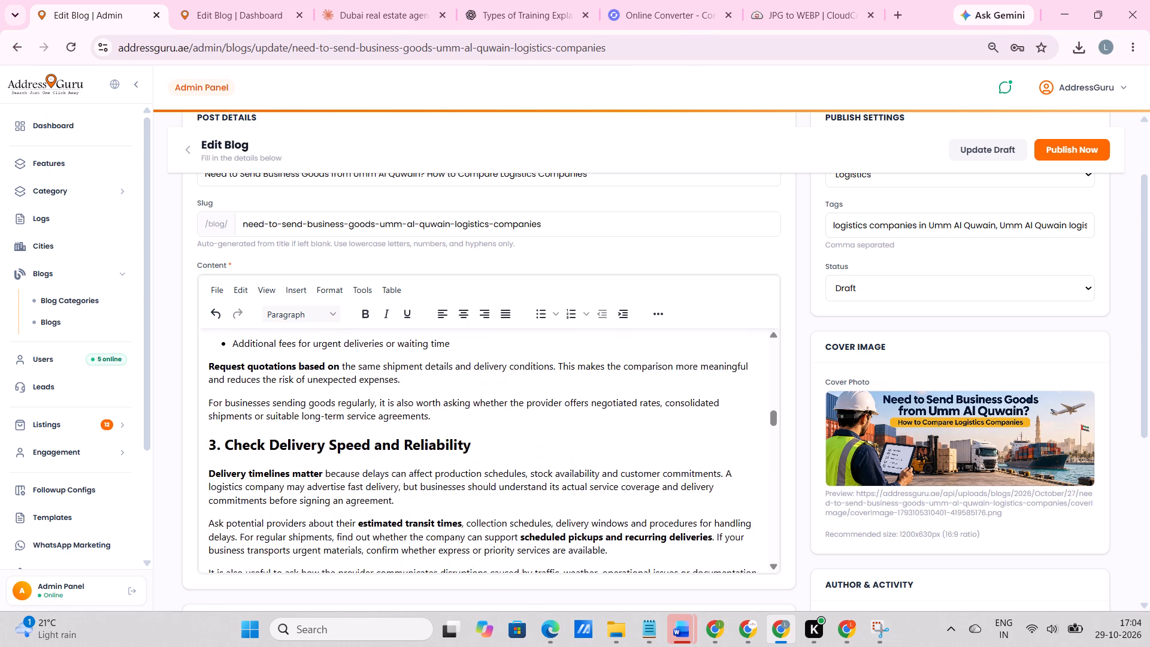
scroll(444, 455, down, 5)
scroll(437, 455, up, 1)
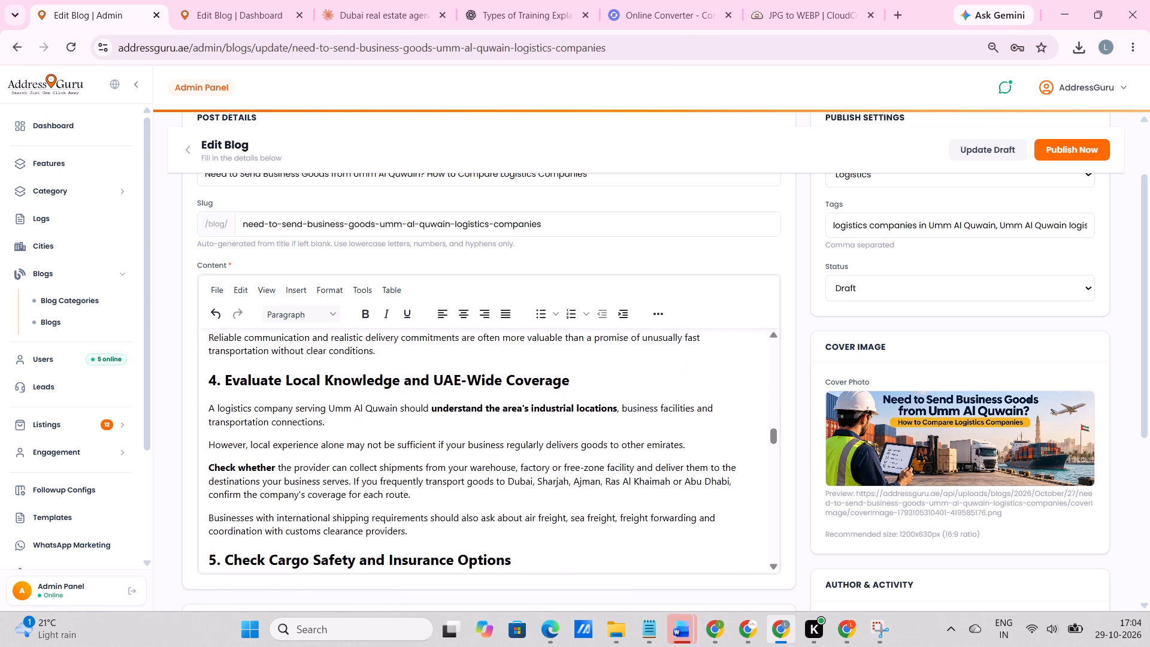
scroll(431, 450, up, 1)
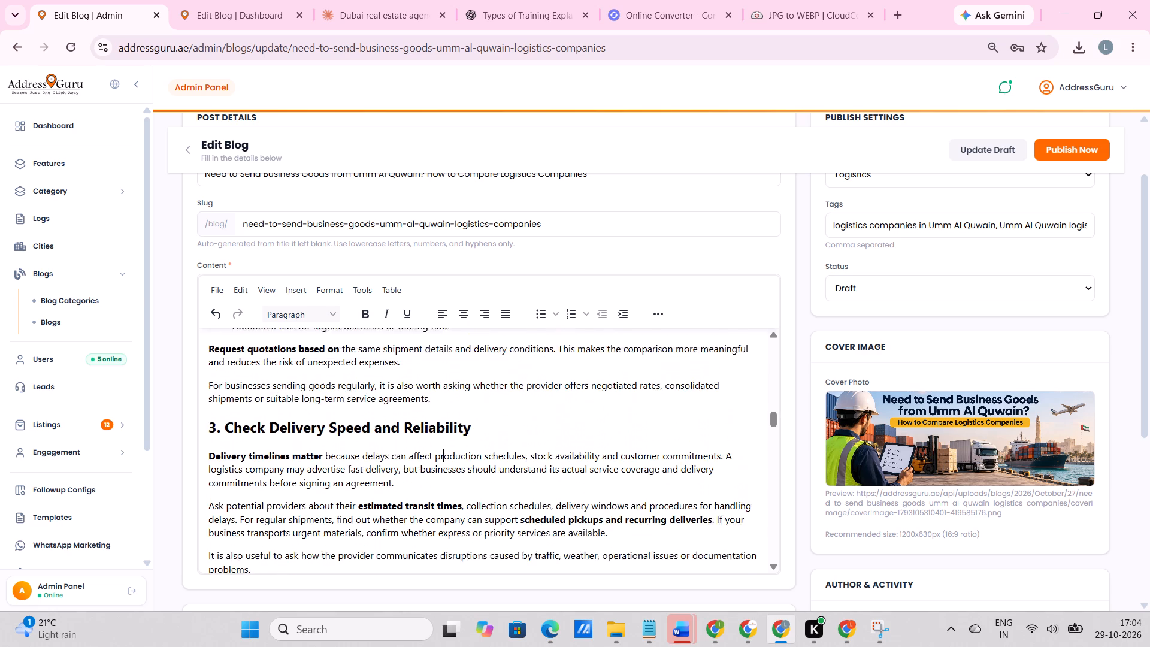
scroll(431, 450, up, 9)
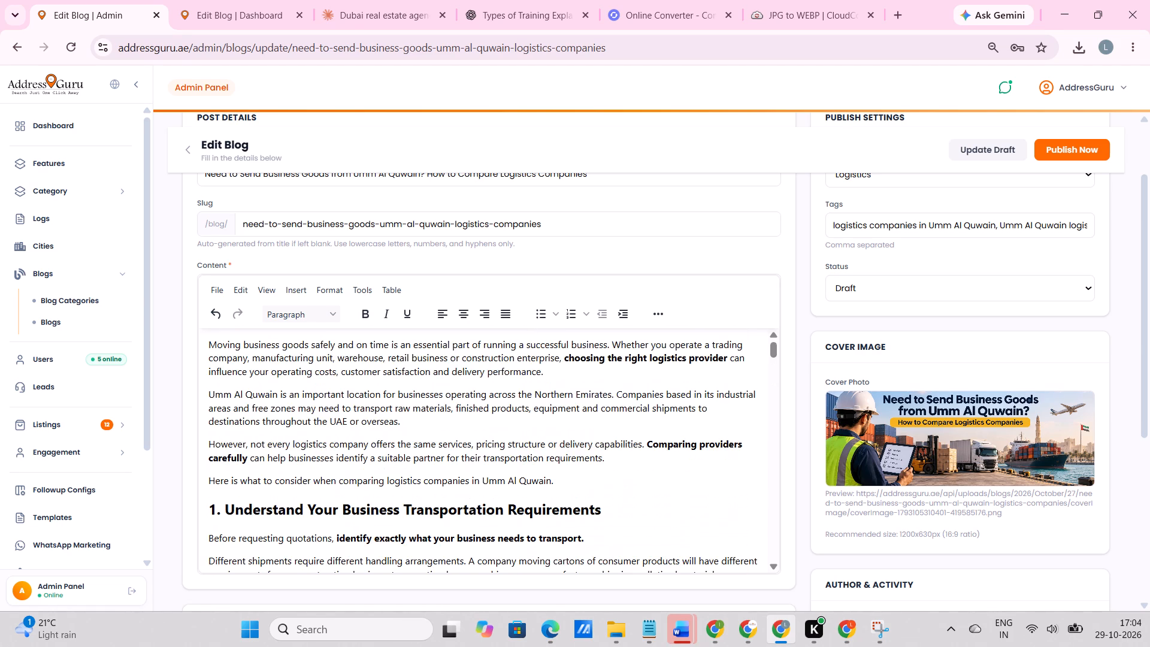
scroll(431, 450, down, 5)
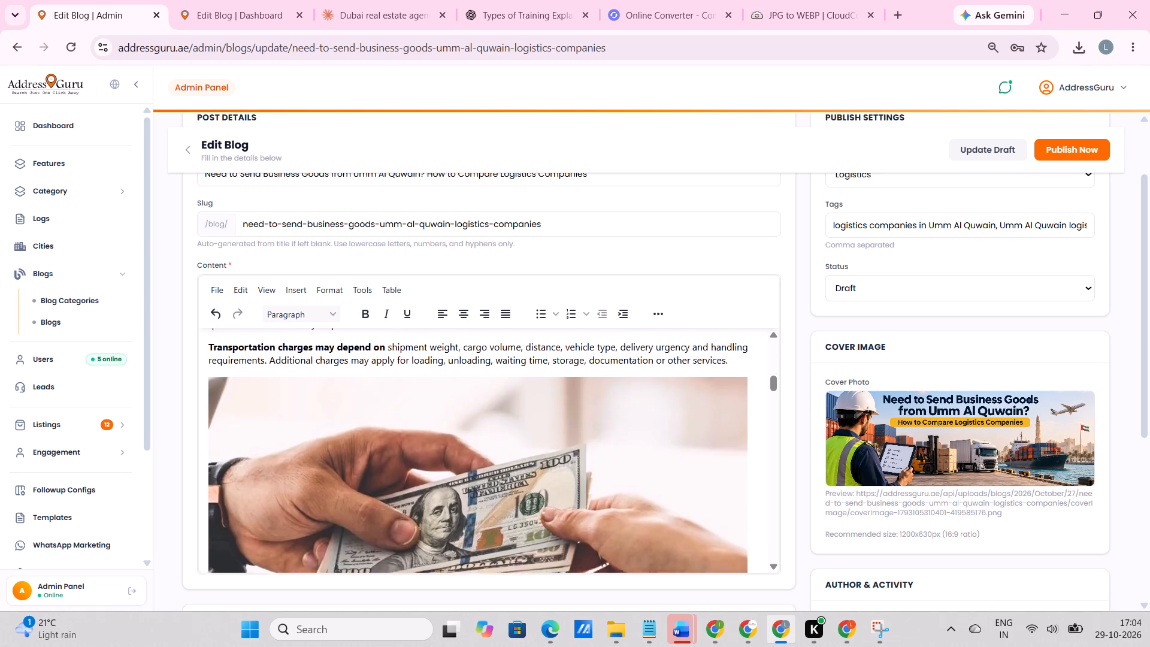
scroll(431, 450, down, 7)
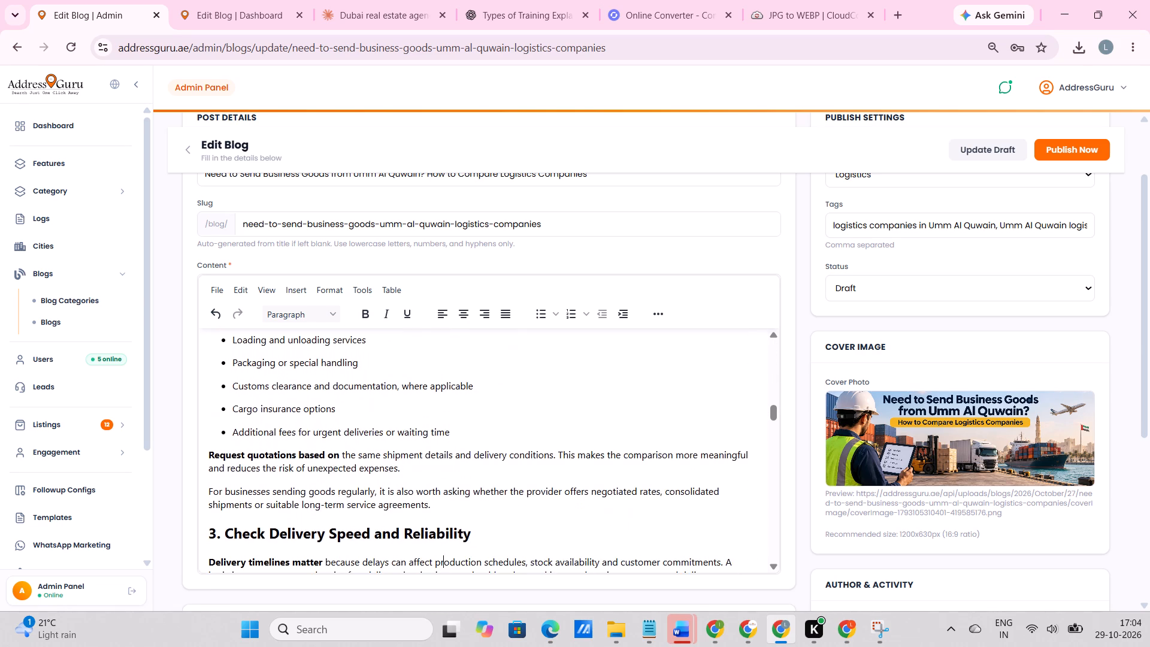
scroll(431, 450, down, 6)
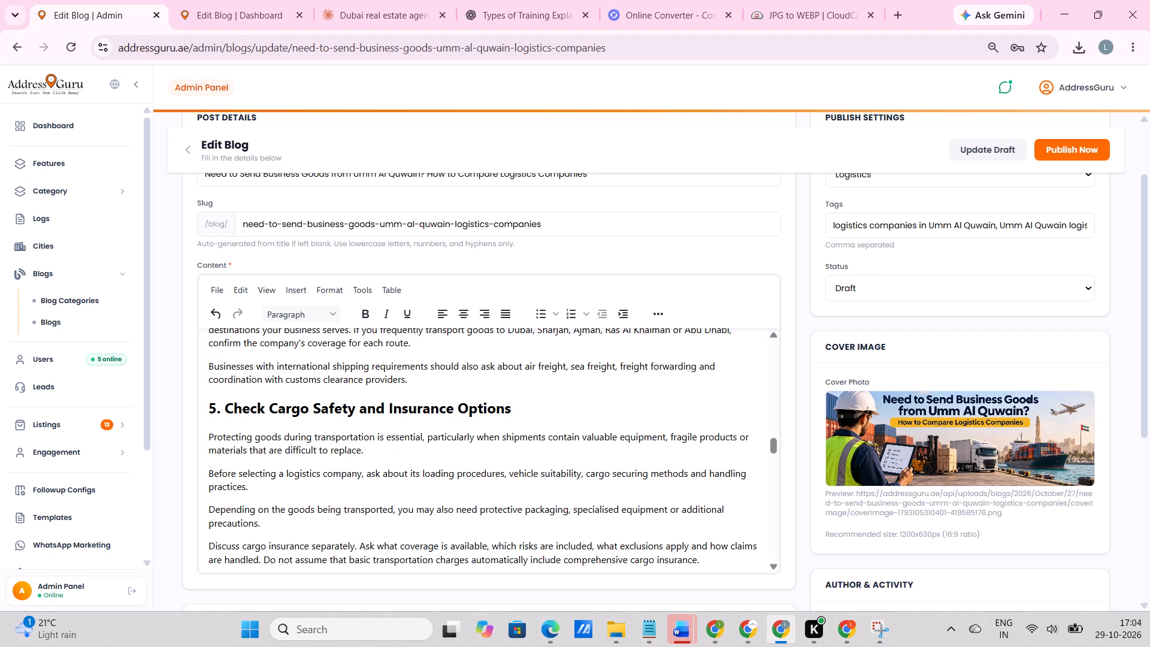
scroll(387, 459, down, 1)
In section 5, merge the "Before selecting a logistics company" paragraph into the paragraph above it, separated by a space.
click(303, 442)
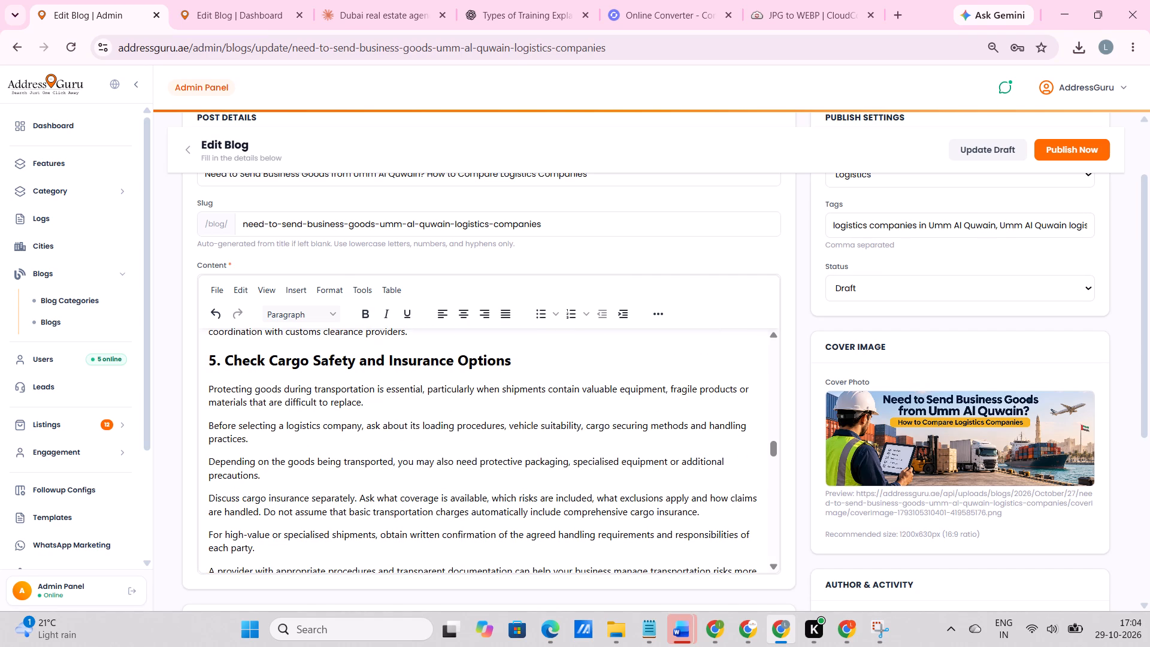
click(211, 424)
key(Left)
key(BackSpace)
key(space)
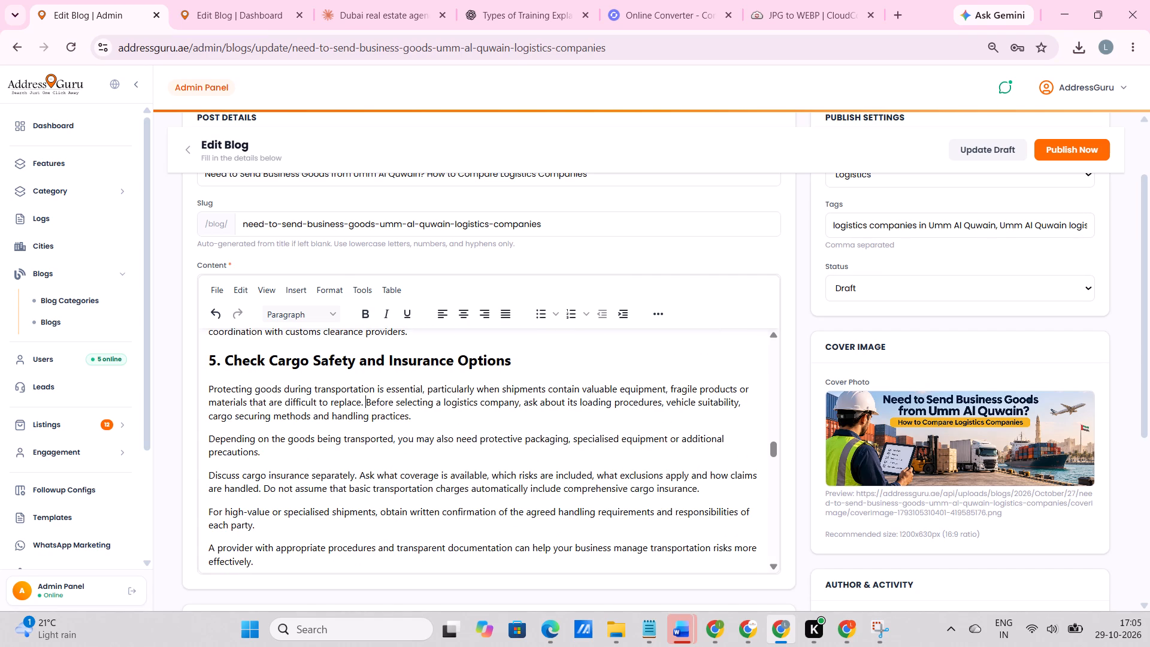
Add an empty line after the merged first paragraph of section 5, "Check Cargo Safety and Insurance Options".
click(460, 423)
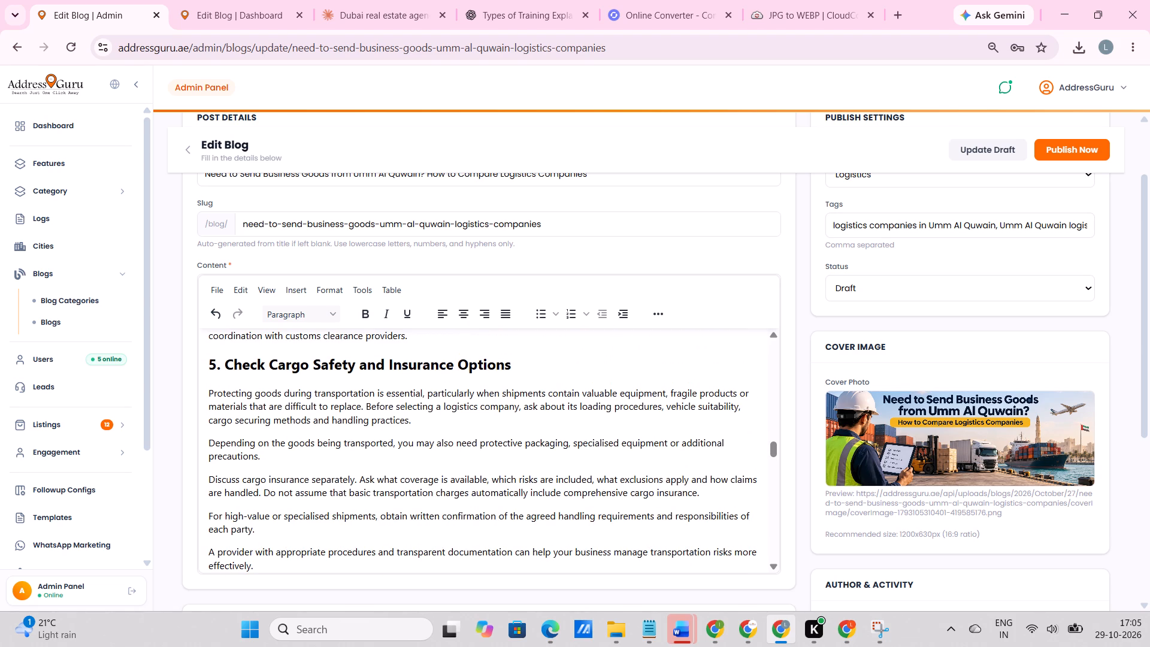
click(459, 419)
key(Return)
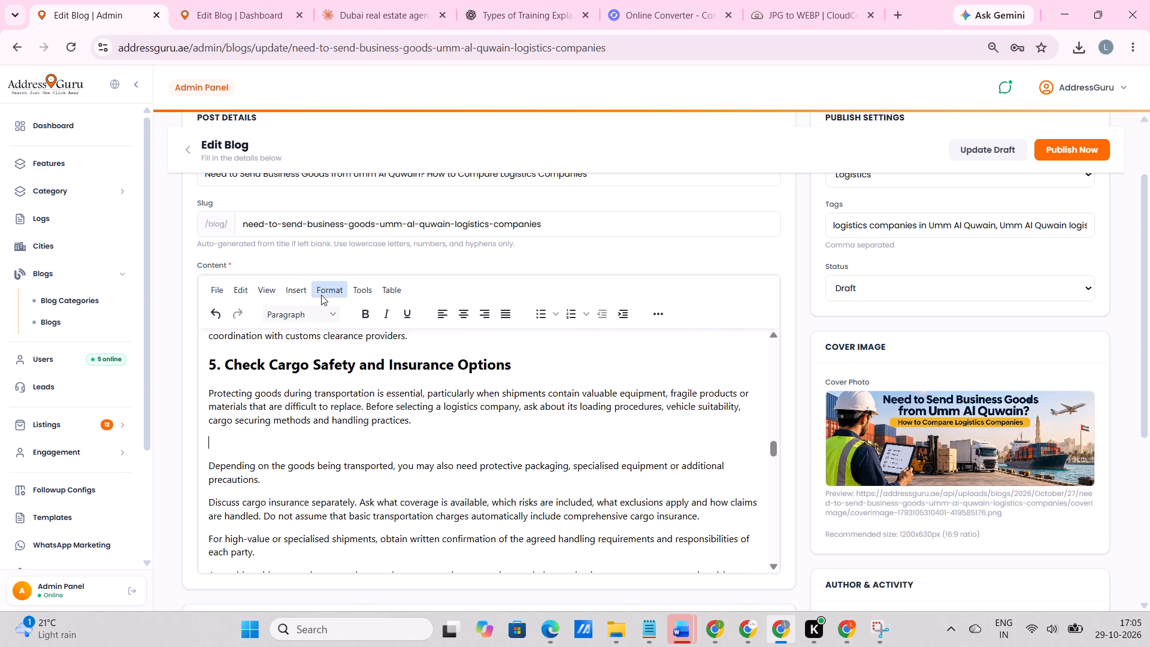
Copy the phrase "Umm Al Quwain logistics" from the second tag in the Tags field.
scroll(1025, 233, left, 1)
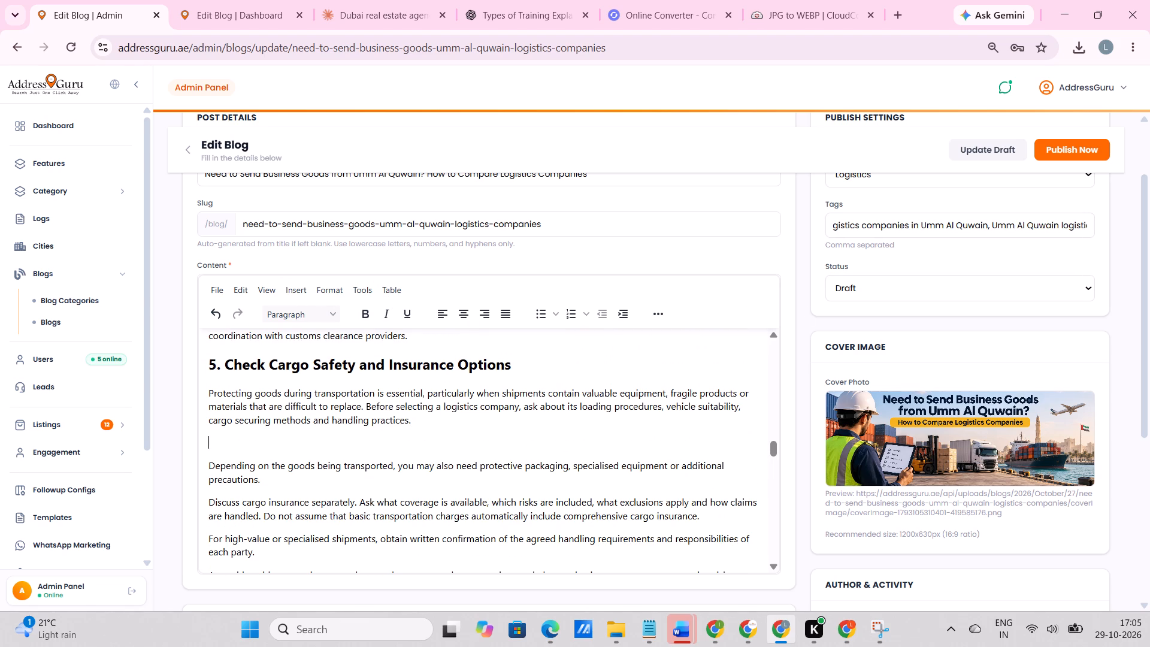
scroll(1001, 227, left, 1)
drag(1058, 226, 951, 230)
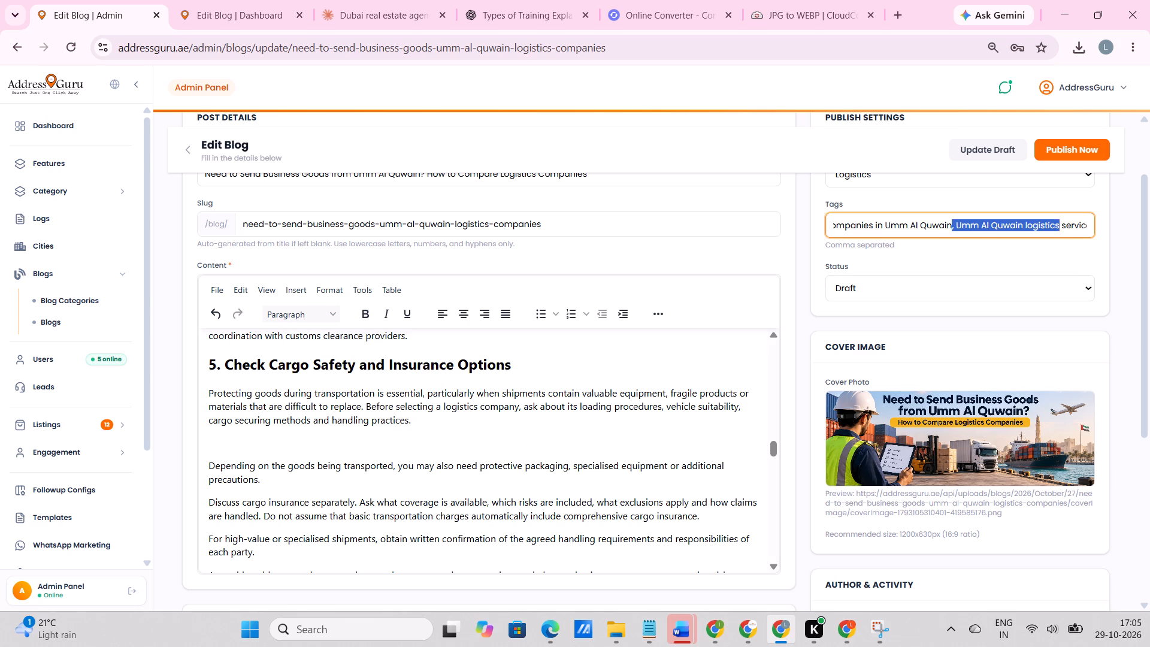
drag(951, 230, 958, 232)
key(ctrl+c)
On the empty line in section 5, start inserting an image using the file 4a6ac081e3f38347ba6a888b3d3b7dc4 from Downloads.
click(292, 434)
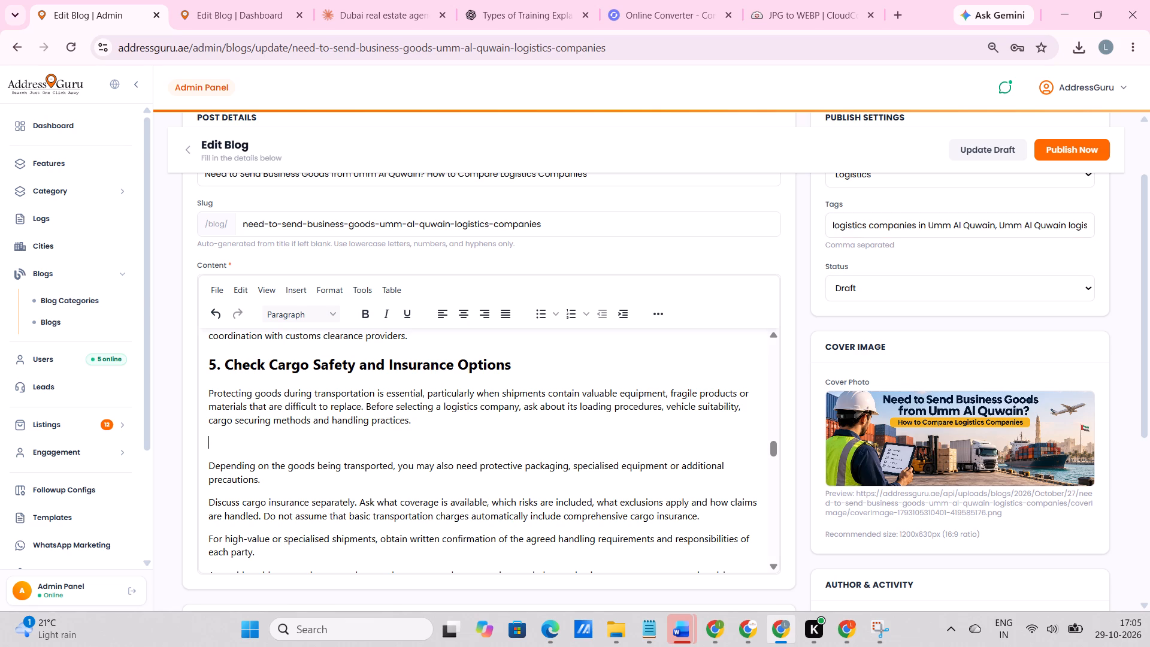
click(287, 288)
click(304, 316)
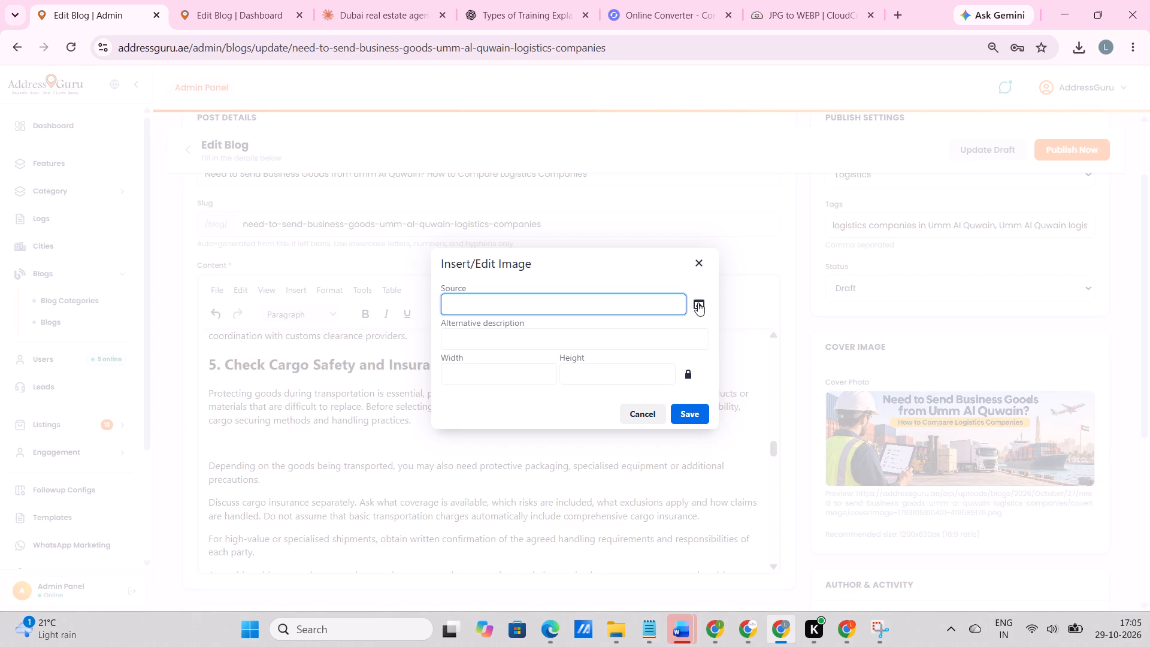
click(697, 302)
click(262, 168)
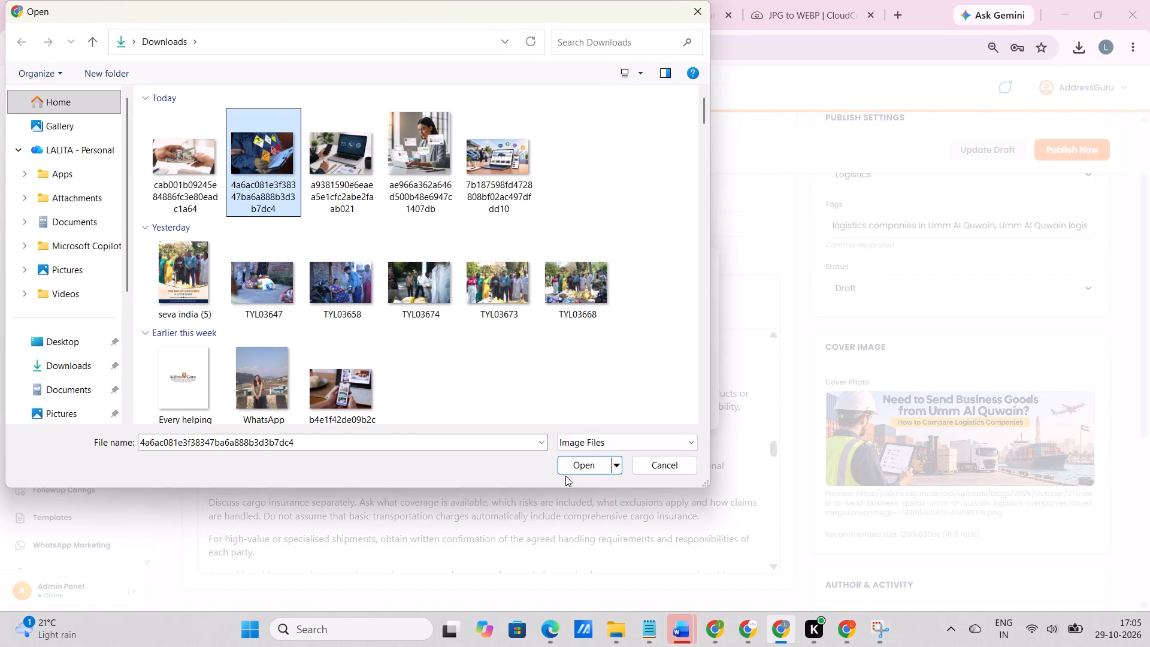
click(584, 467)
Replace the image's alternative description with "logistics safety".
click(503, 338)
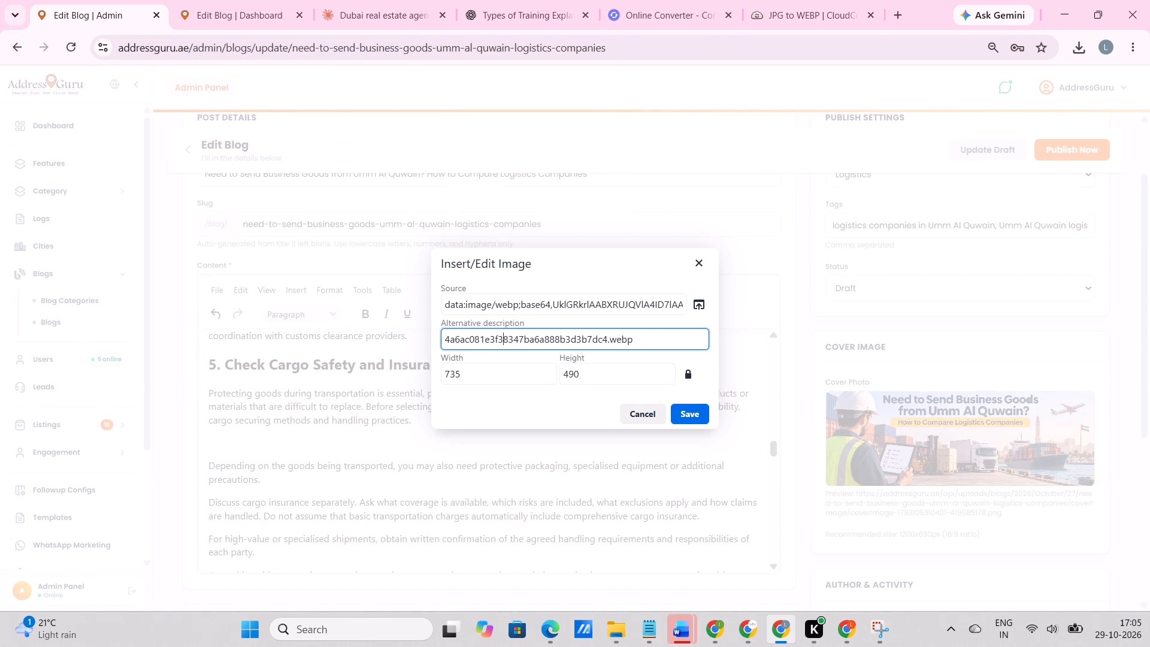
key(ctrl+a)
key(ctrl+v)
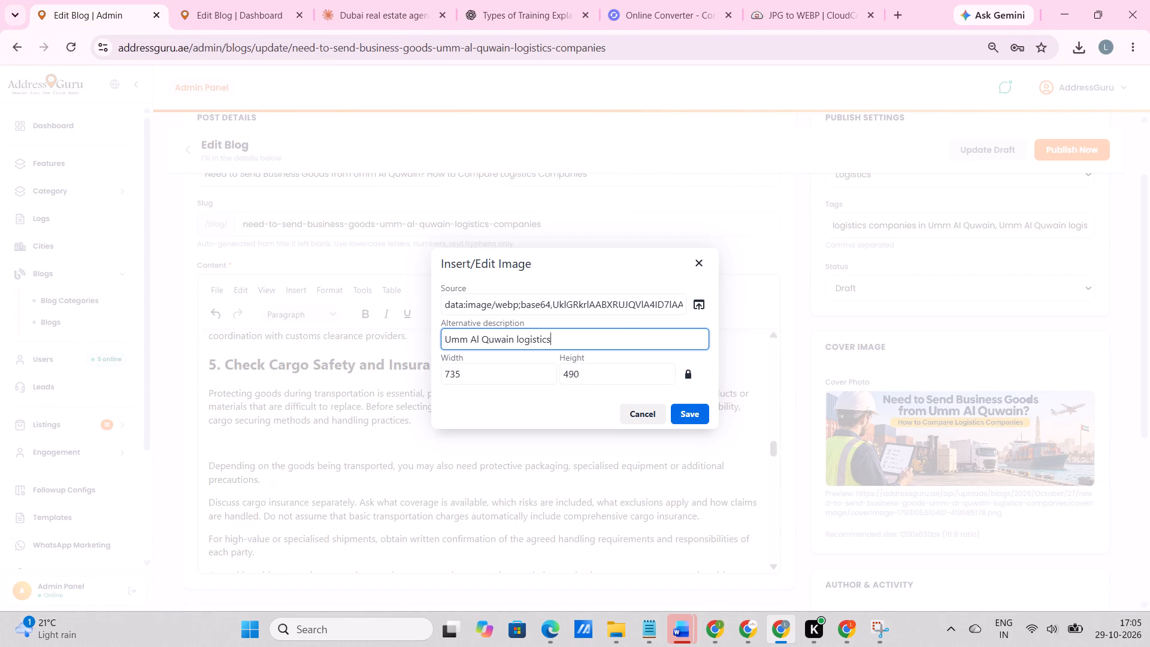
drag(516, 338, 446, 339)
key(BackSpace)
click(530, 338)
key(space)
text(safty)
key(space)
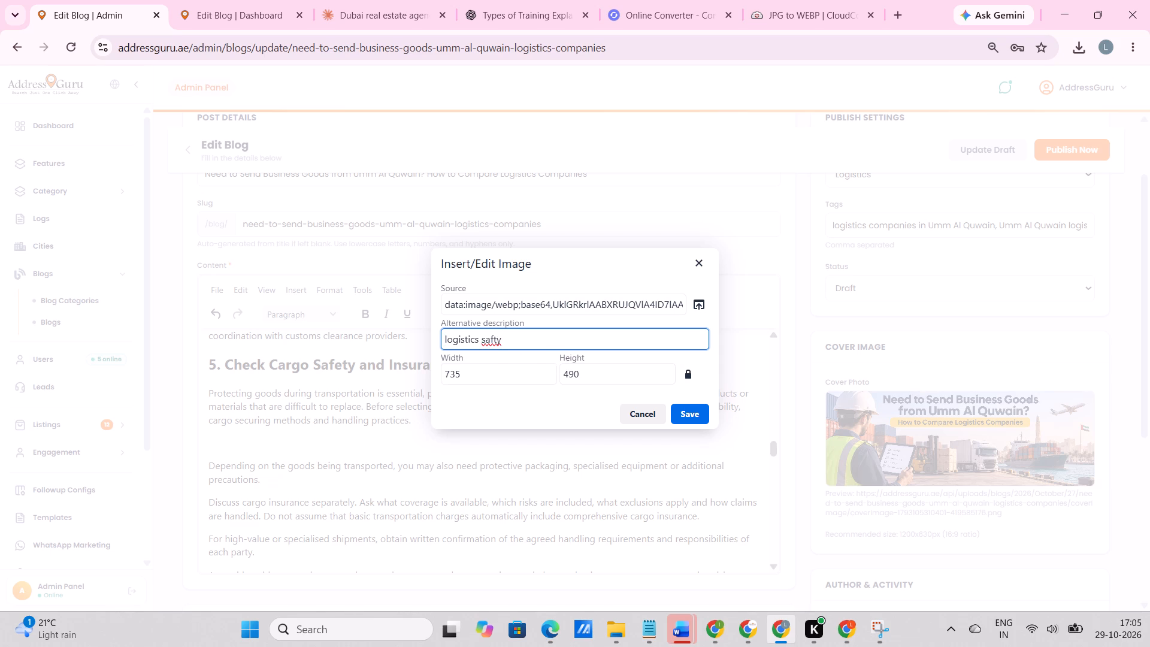
right_click(494, 343)
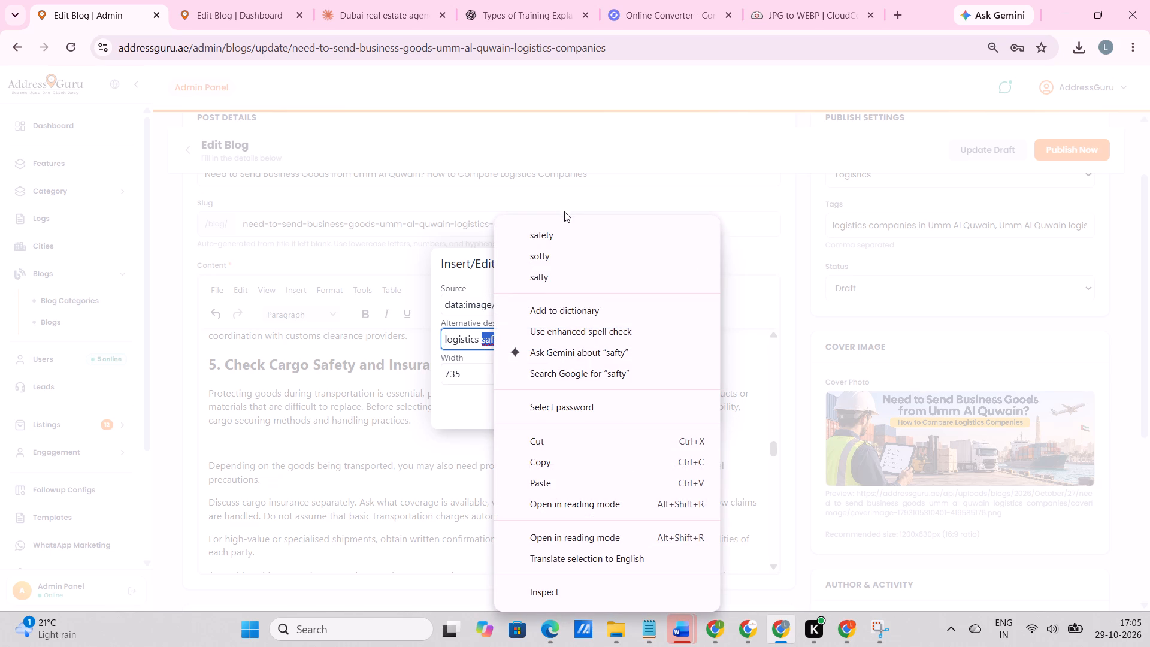
click(561, 231)
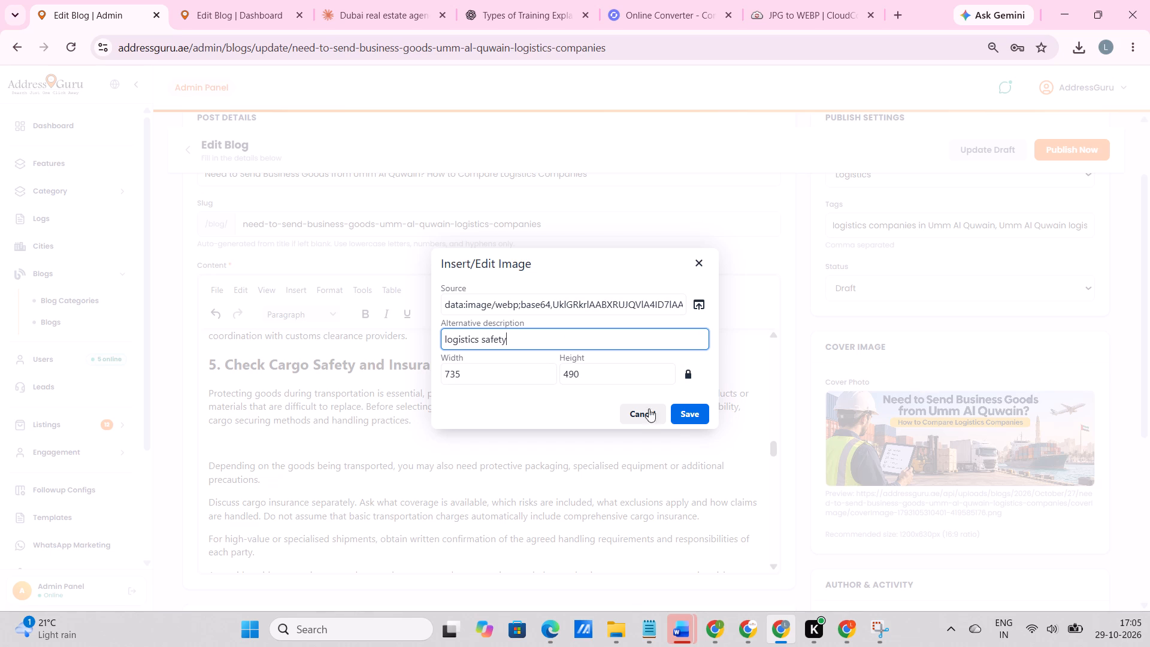
Set the image width to 900 with proportions locked and save it into the blog content.
click(508, 376)
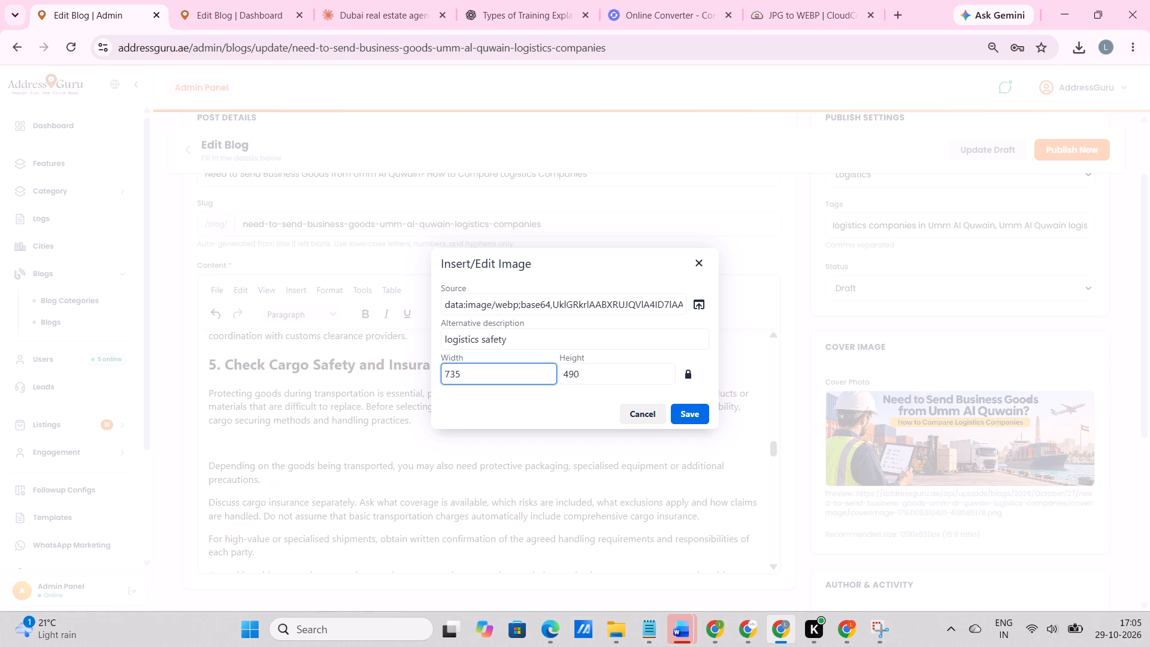
key(ctrl+a)
text(900)
click(682, 409)
Below the new image, merge the "Discuss cargo insurance separately" paragraph into the paragraph above it, separated by a space.
scroll(660, 412, up, 3)
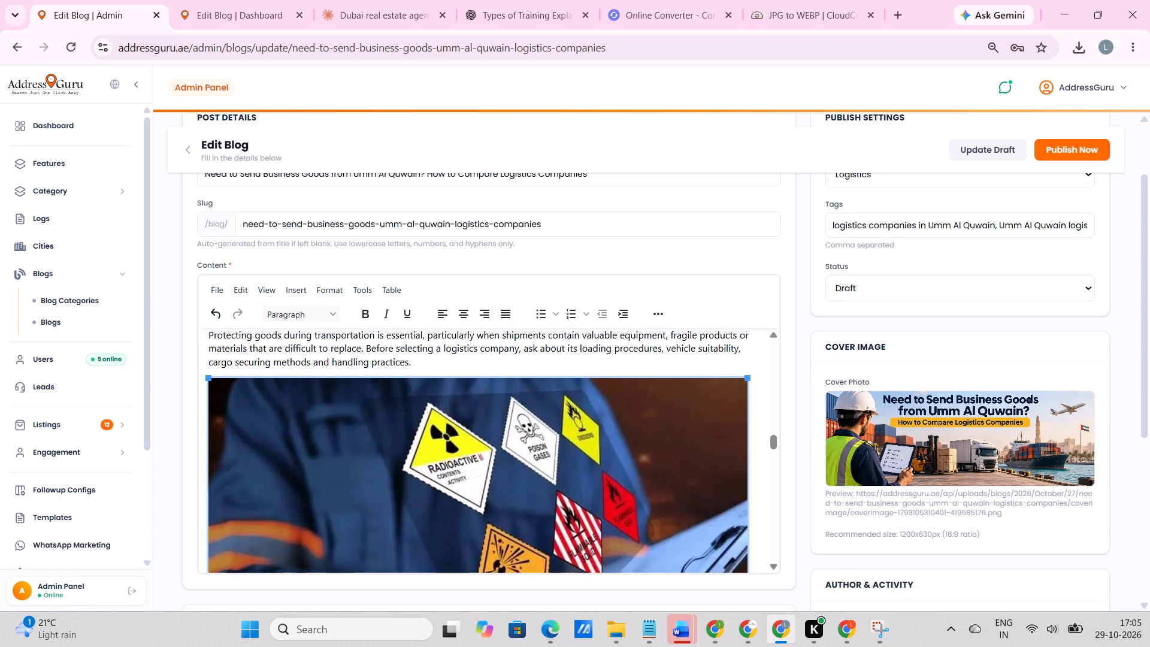
scroll(643, 429, up, 1)
scroll(643, 429, down, 3)
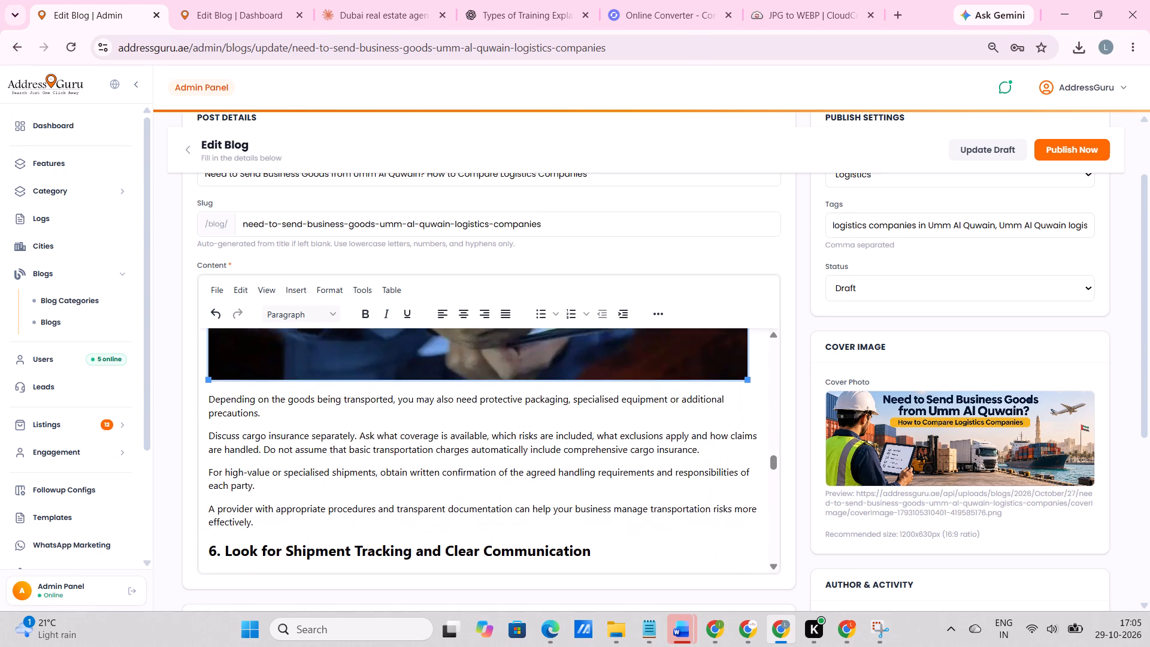
scroll(643, 429, down, 2)
scroll(495, 416, down, 1)
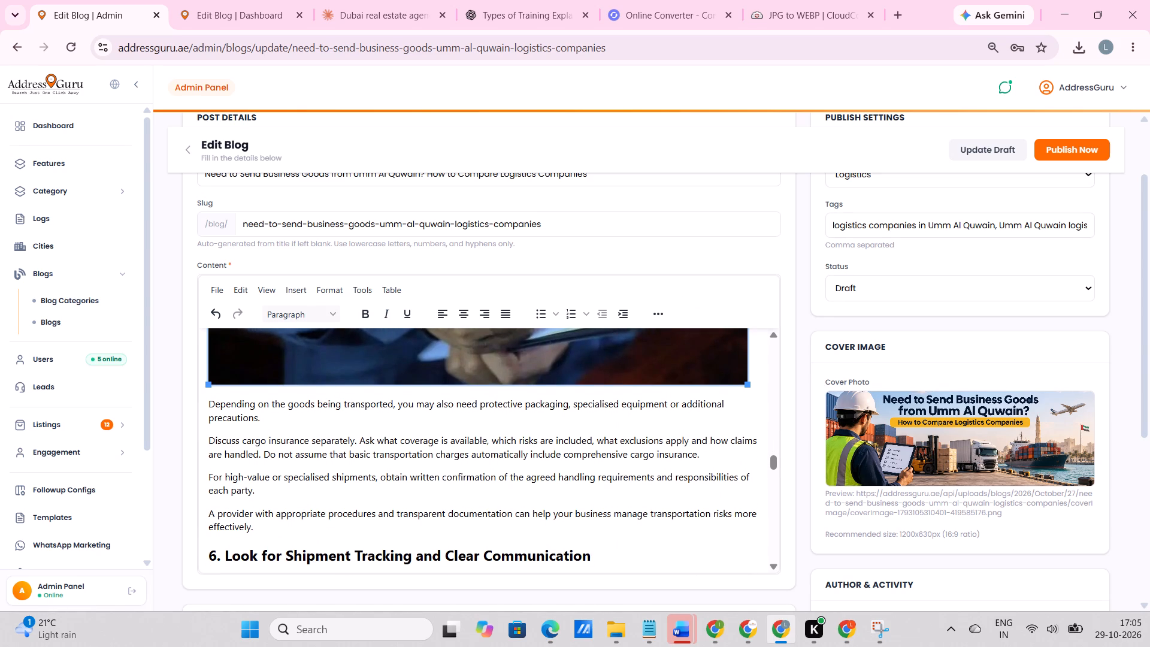
click(211, 436)
key(BackSpace)
key(space)
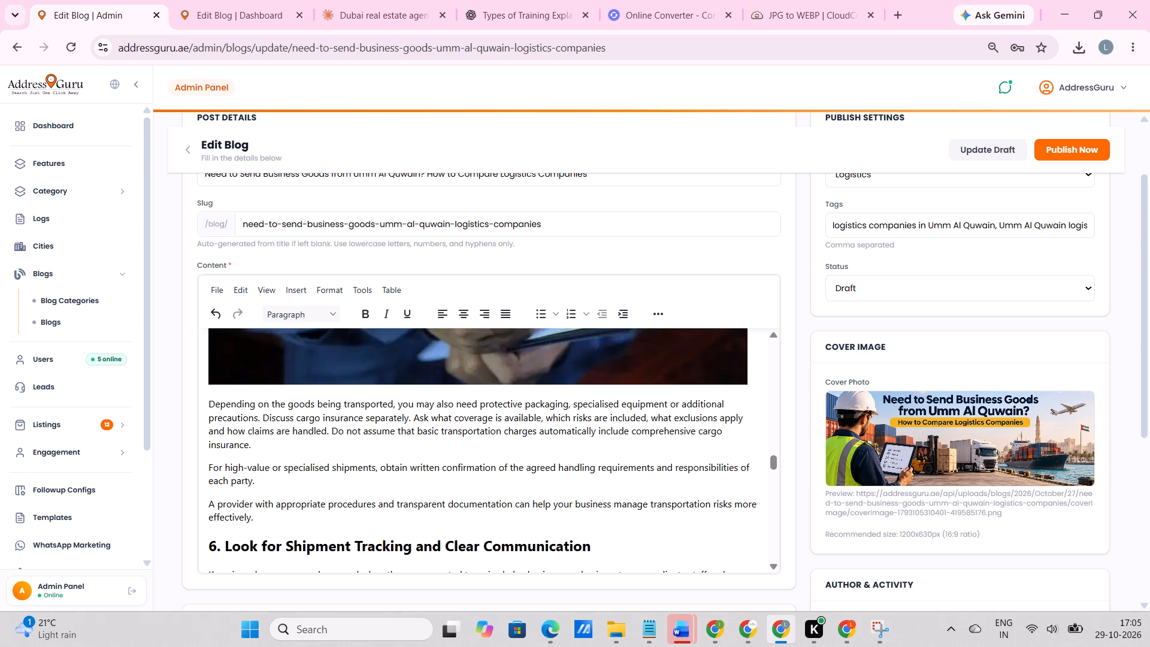
Bold the phrase "Discuss cargo insurance separately" in section 5.
drag(261, 418, 409, 419)
key(ctrl+b)
click(437, 439)
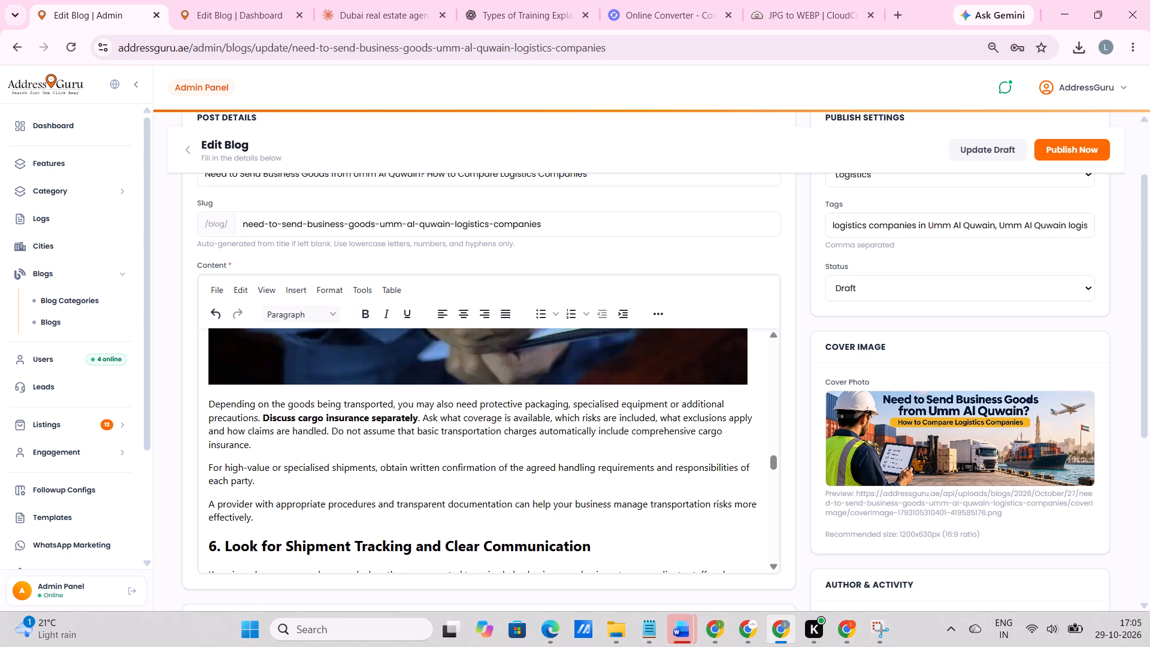
Merge the "A provider with appropriate procedures" paragraph into the "For high-value or specialised shipments" paragraph above, separated by a space.
scroll(436, 442, down, 1)
click(210, 482)
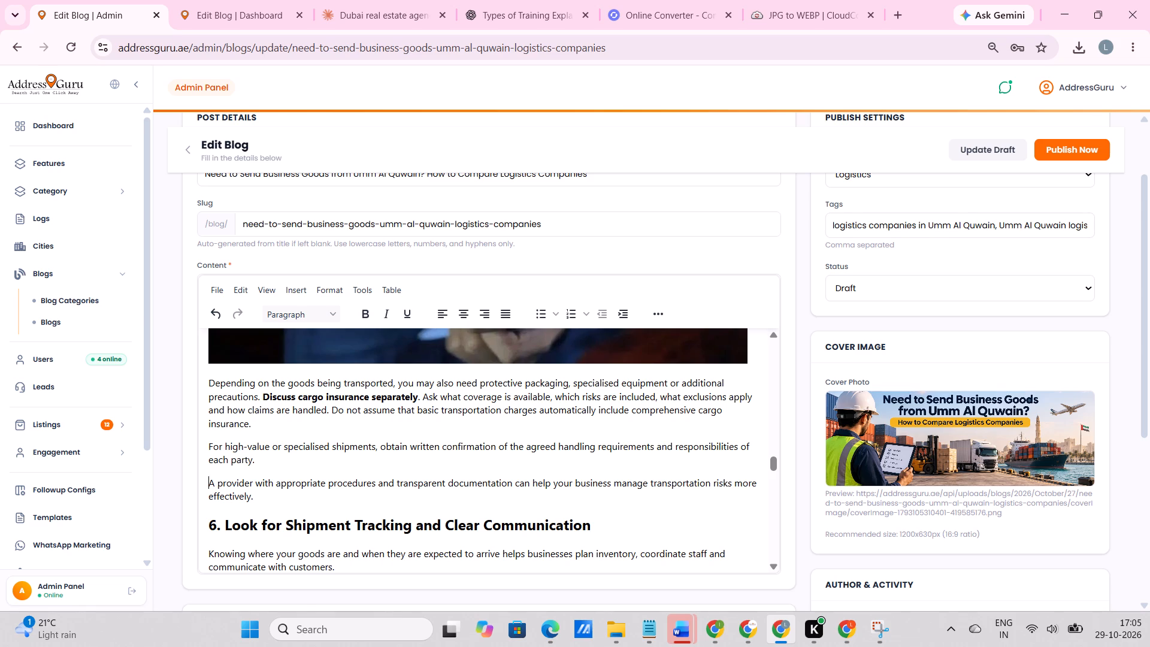
key(BackSpace)
key(space)
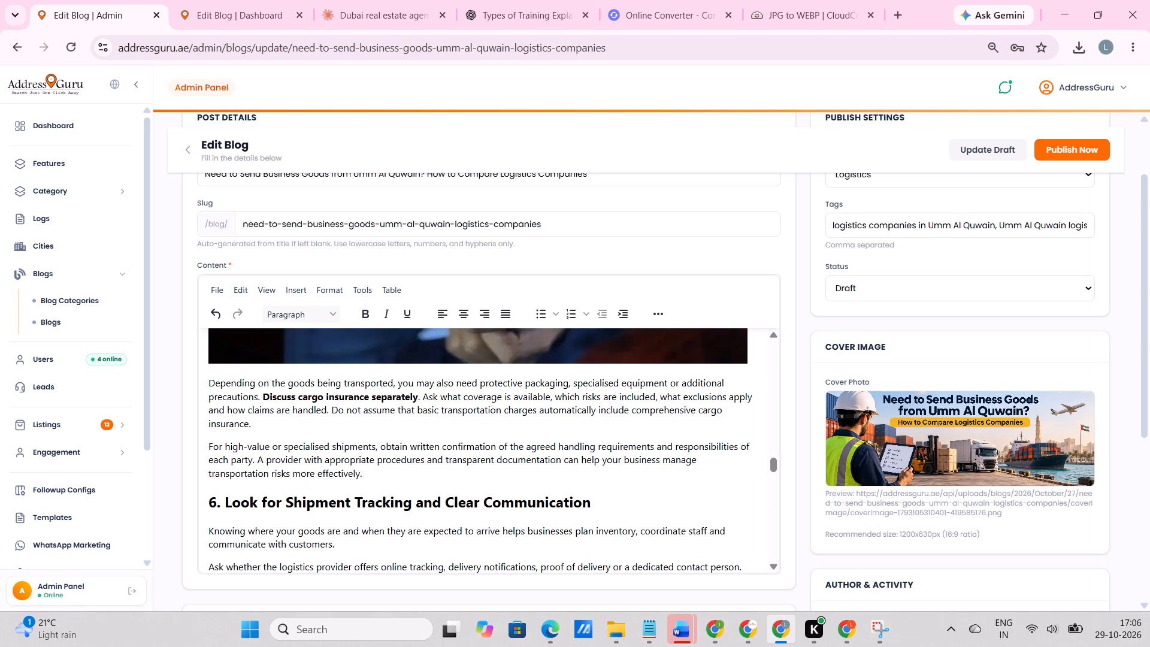
Bold the phrase "transparent documentation" in the last paragraph of section 5.
scroll(320, 438, down, 1)
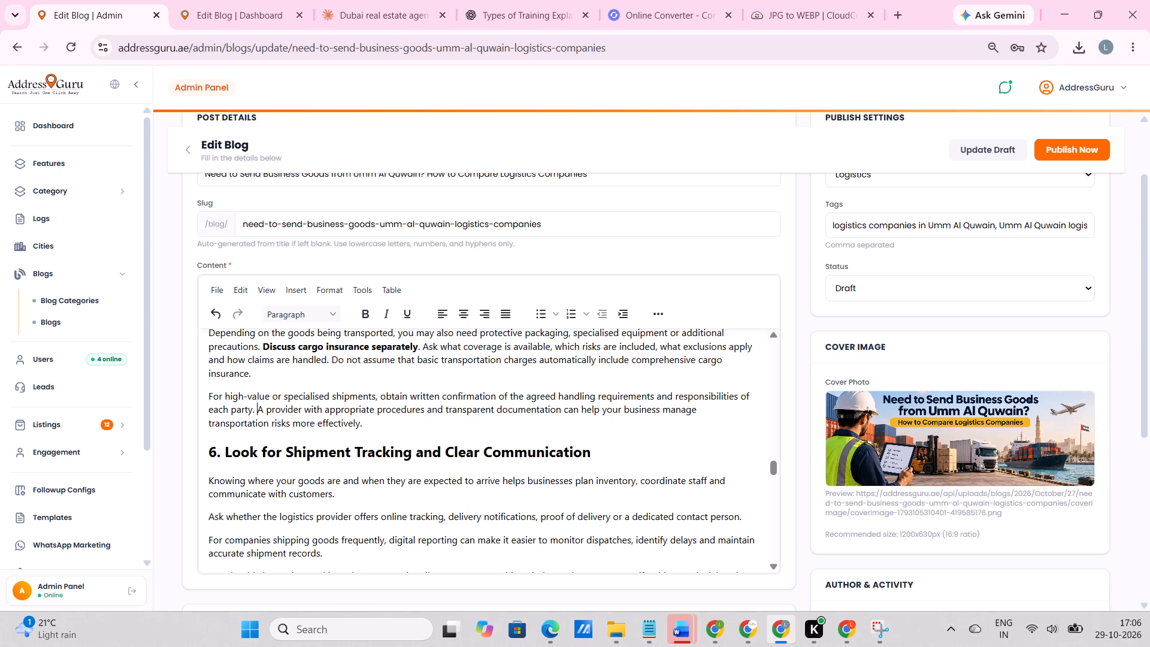
drag(562, 413, 444, 412)
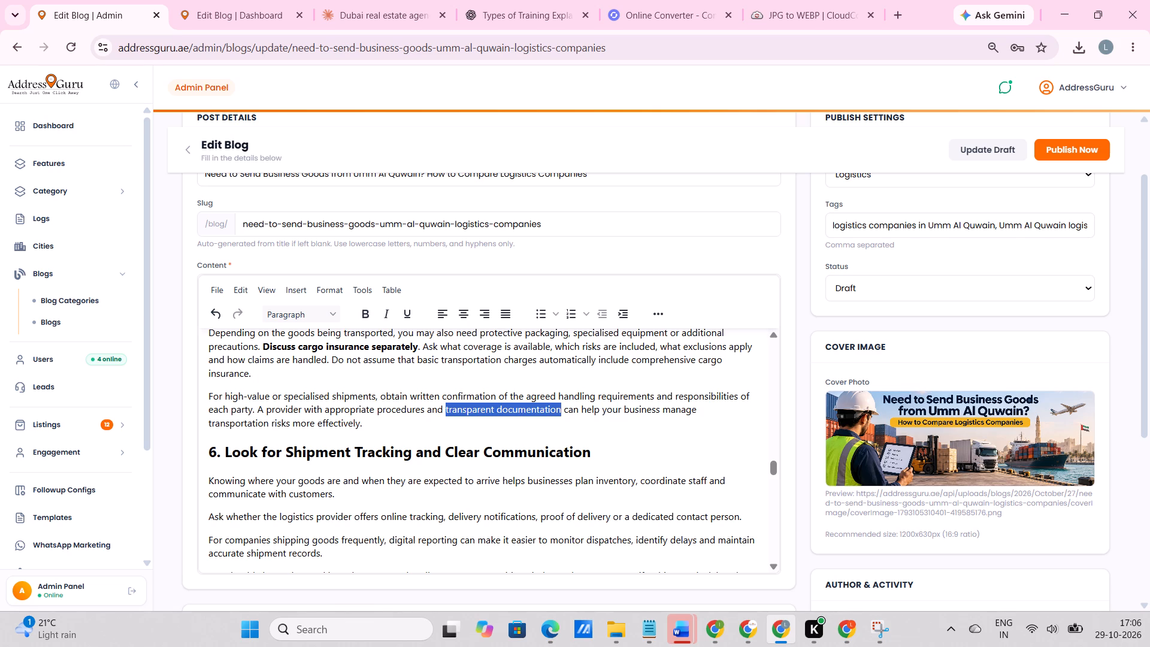
drag(444, 412, 447, 412)
key(ctrl+b)
click(498, 428)
In section 6, "Look for Shipment Tracking and Clear Communication", bold the phrase "when they are expected to arrive".
scroll(498, 428, down, 1)
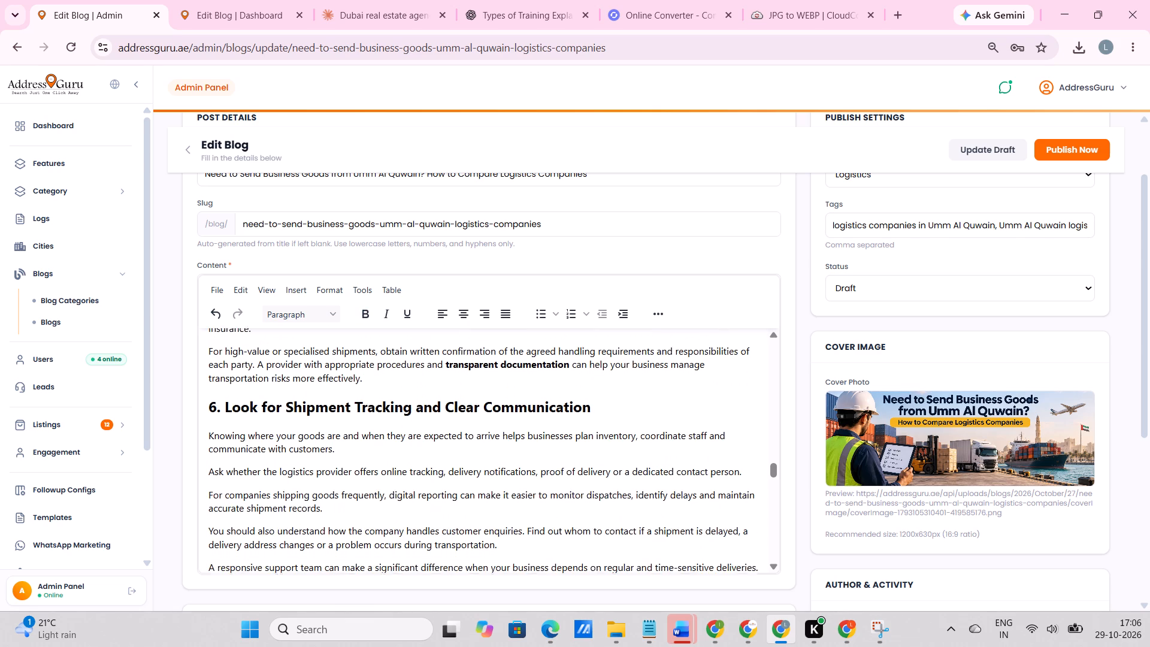
scroll(498, 428, down, 2)
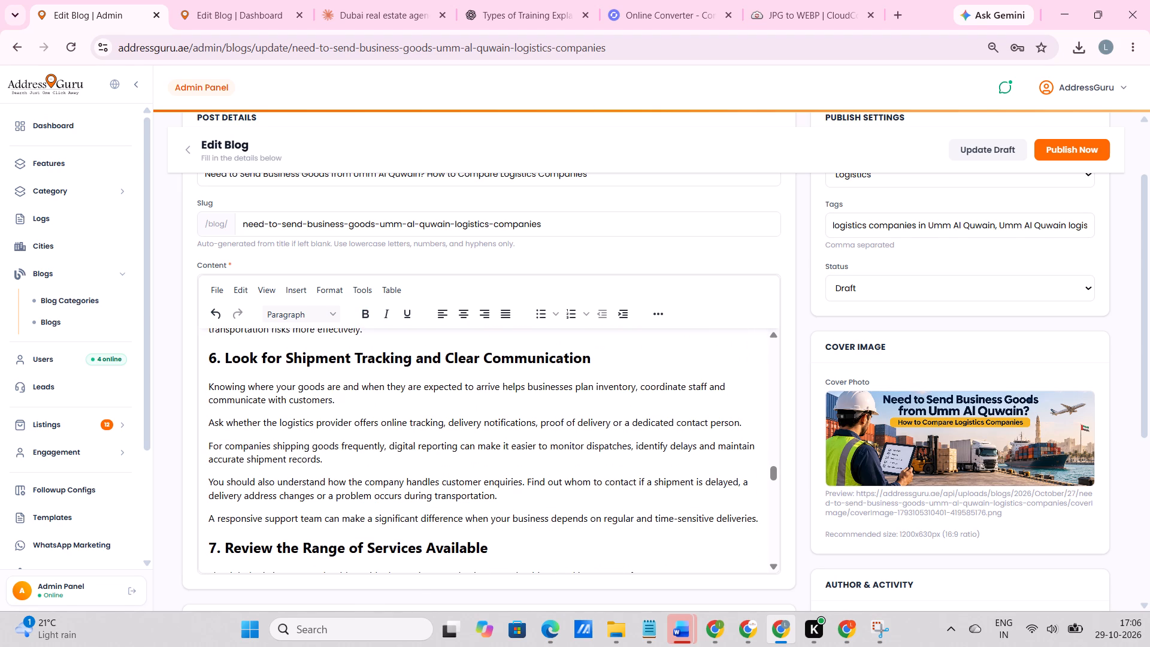
scroll(374, 371, down, 1)
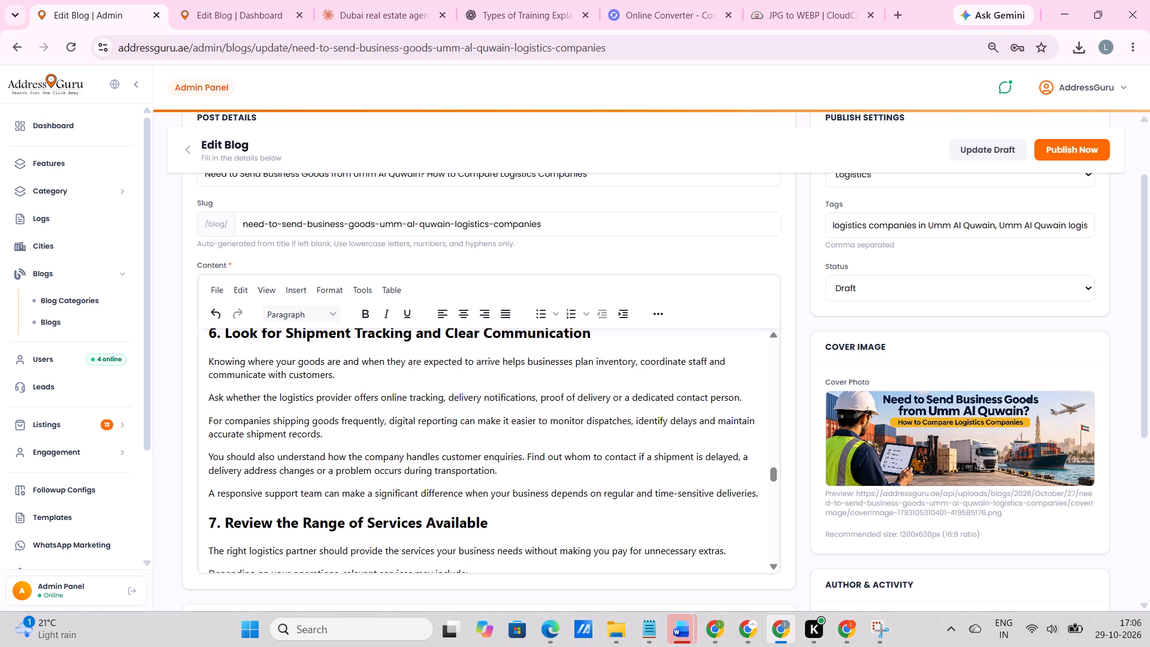
scroll(281, 365, up, 11)
scroll(281, 367, down, 1)
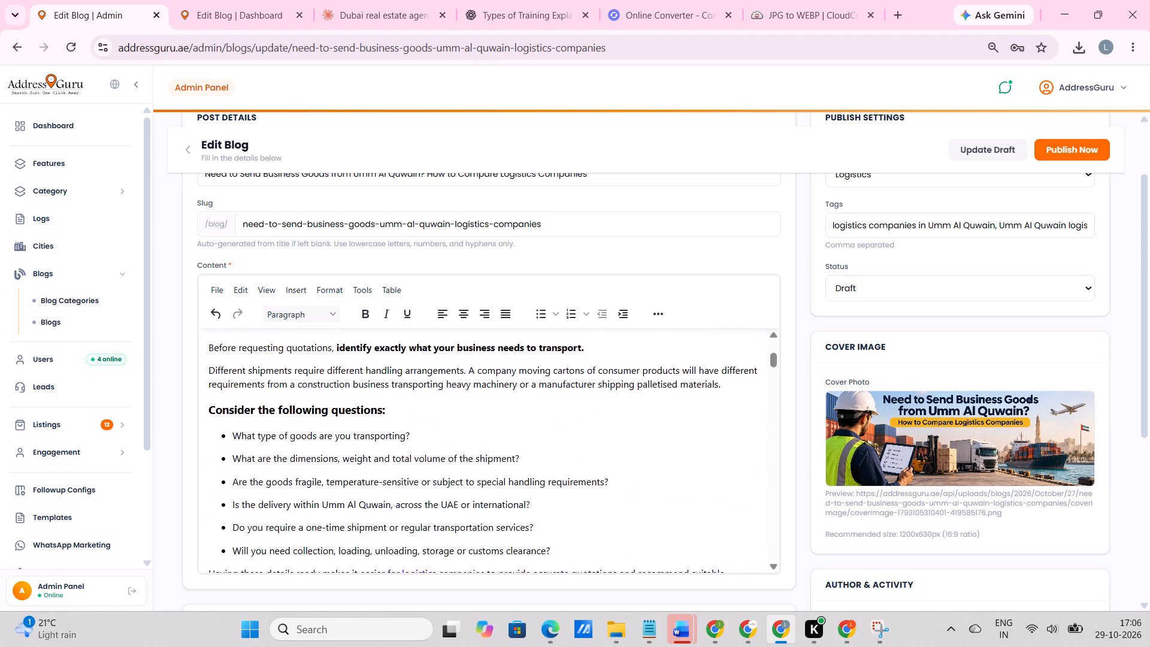
scroll(281, 367, down, 7)
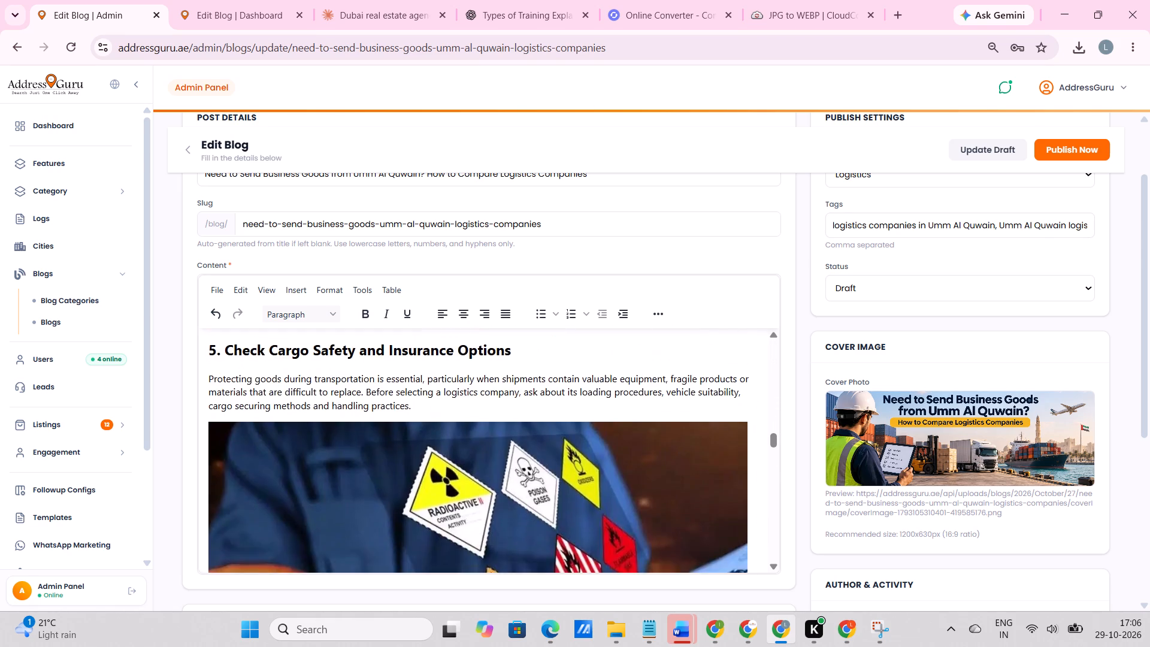
scroll(358, 388, down, 7)
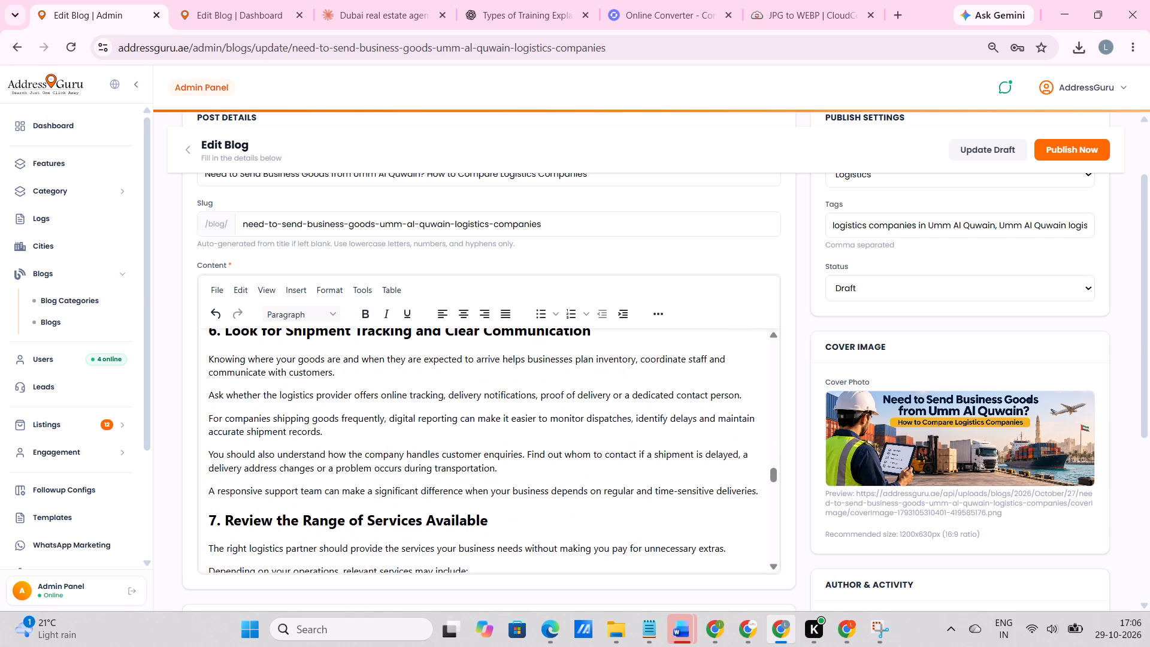
scroll(285, 421, down, 6)
drag(360, 357, 504, 363)
key(ctrl+b)
Merge the "Ask whether the logistics provider offers" paragraph into the first paragraph of section 6, separated by a space.
drag(463, 394, 455, 394)
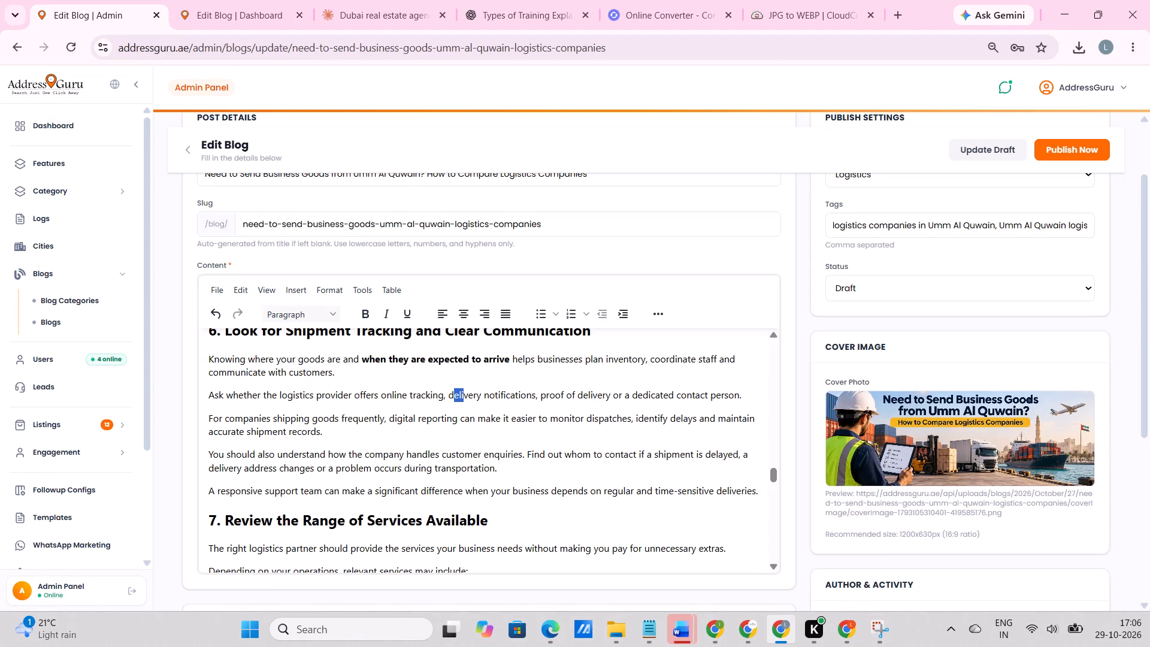
click(212, 399)
key(Left)
key(BackSpace)
key(space)
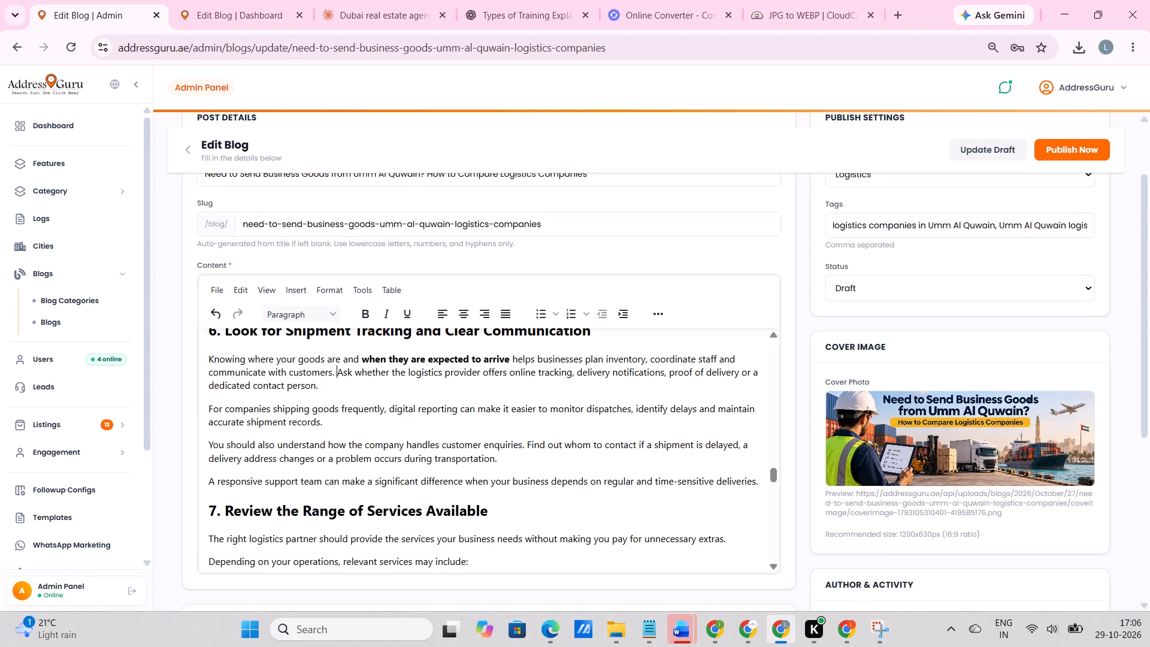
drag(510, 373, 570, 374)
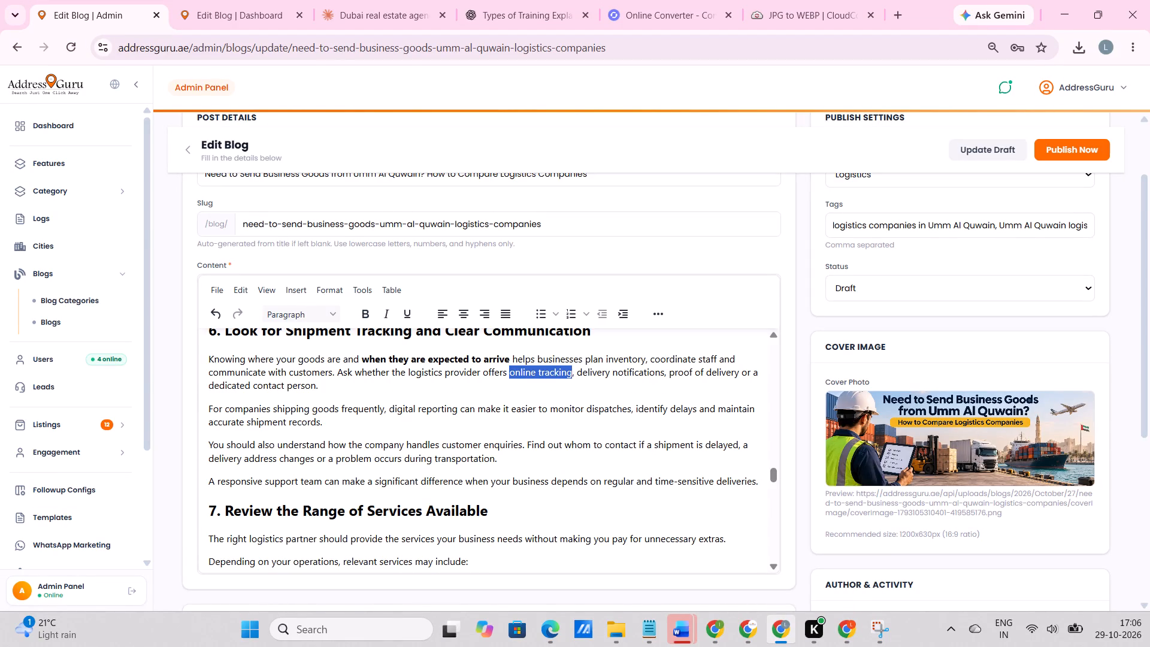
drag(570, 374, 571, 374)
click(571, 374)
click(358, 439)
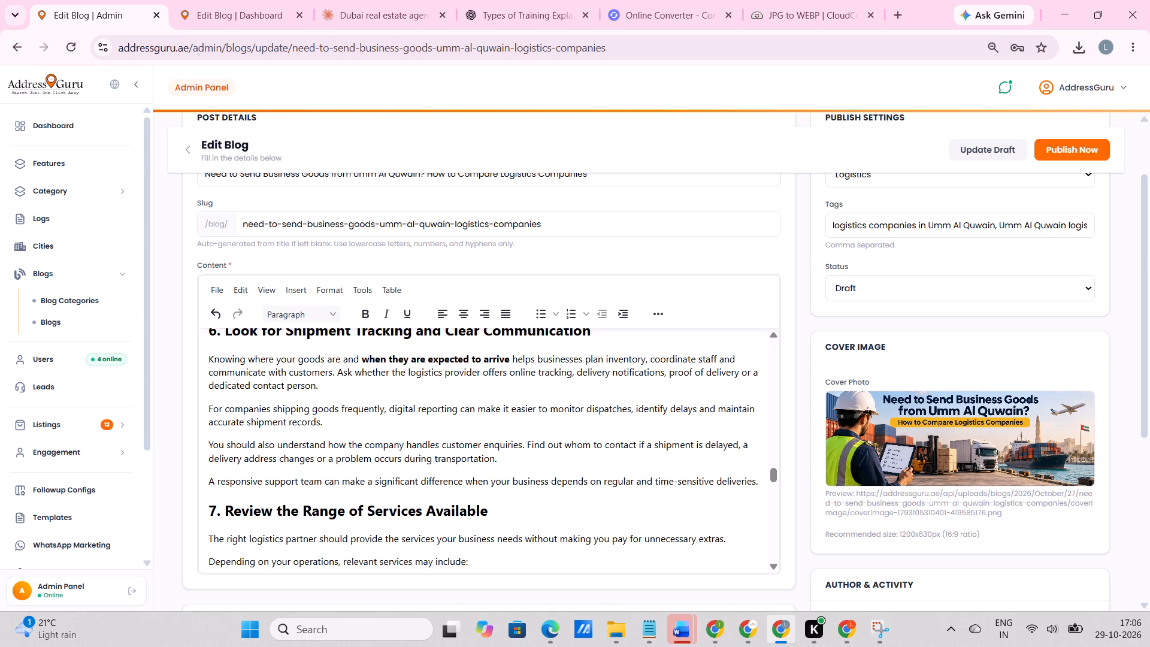
Merge the "A responsive support team" paragraph at the end of section 6 into the paragraph above it, separated by a space.
click(212, 483)
key(Left)
key(BackSpace)
key(space)
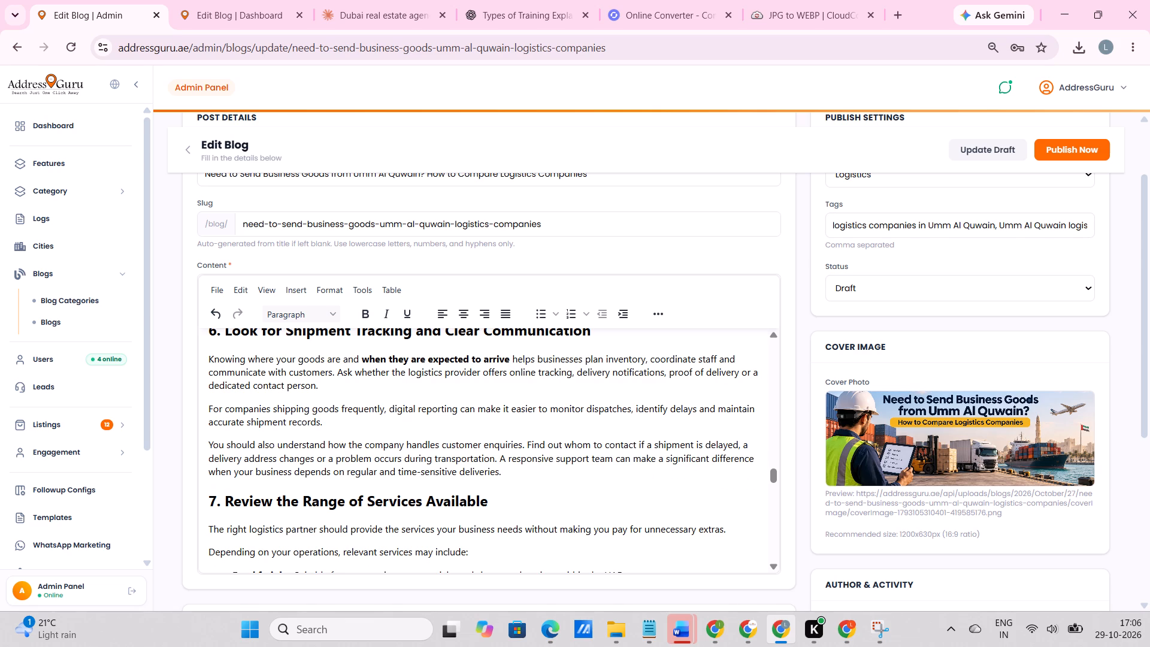
scroll(621, 458, down, 1)
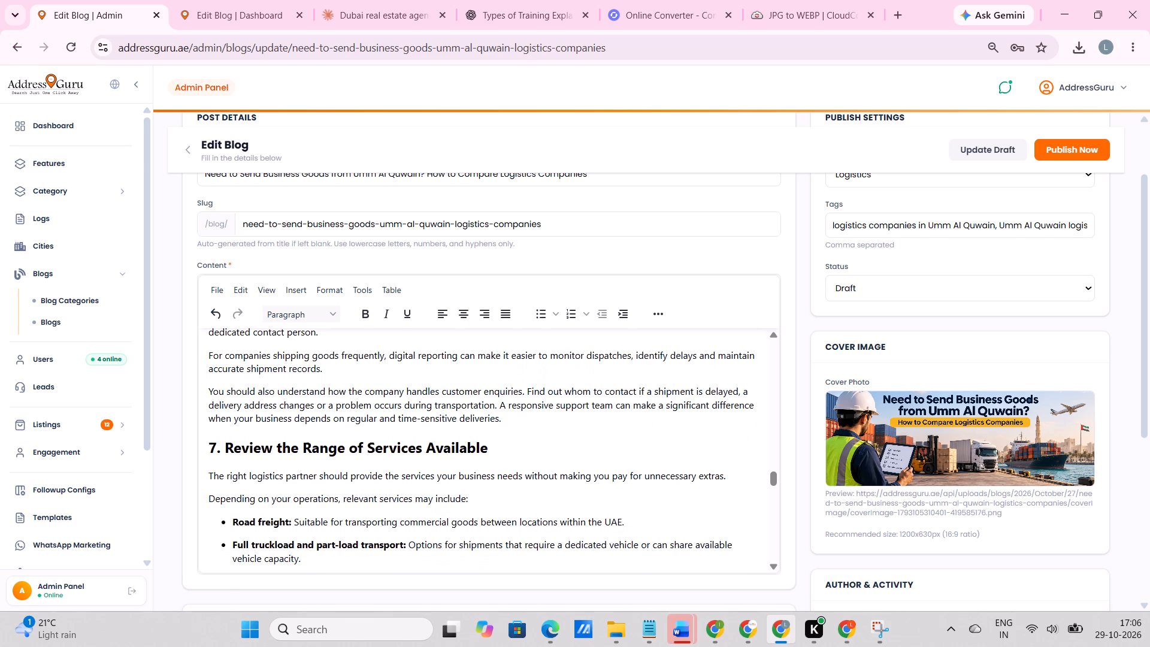
Review sections 7 to 9 of the draft for the next place that needs an image.
click(470, 456)
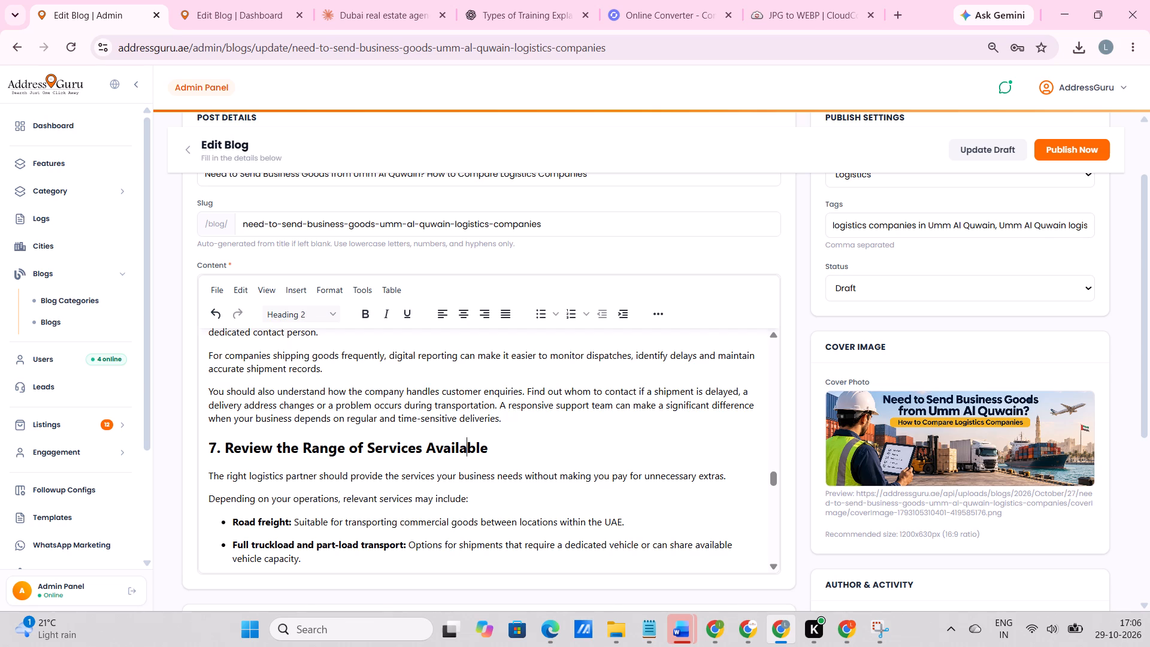
scroll(470, 456, down, 3)
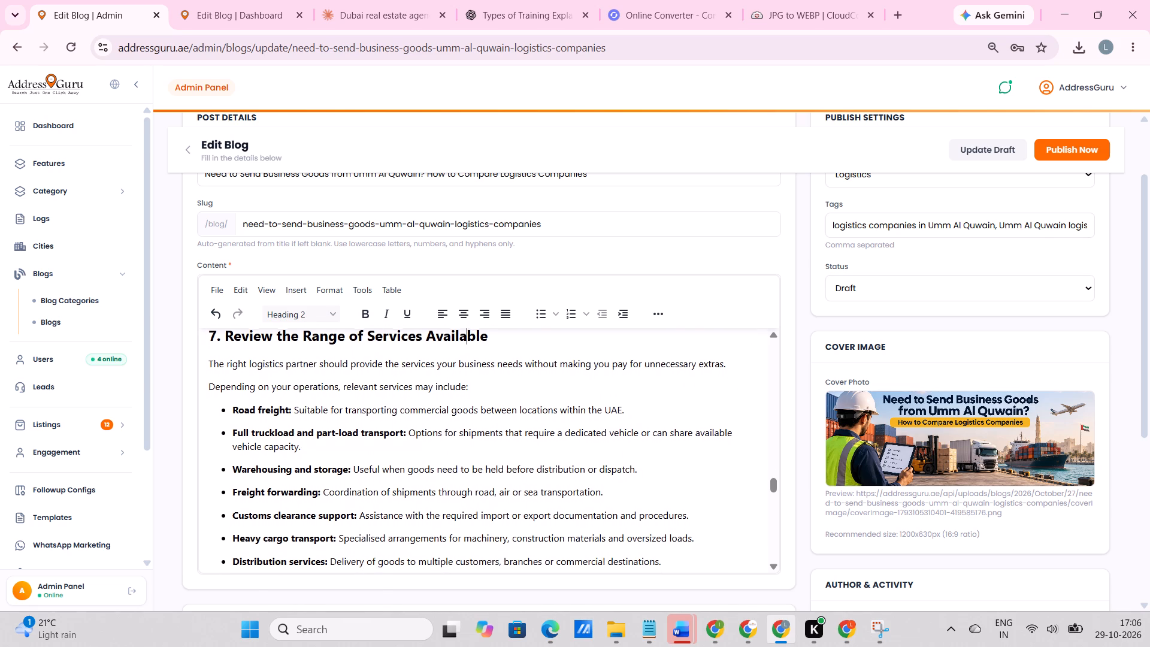
scroll(451, 437, down, 1)
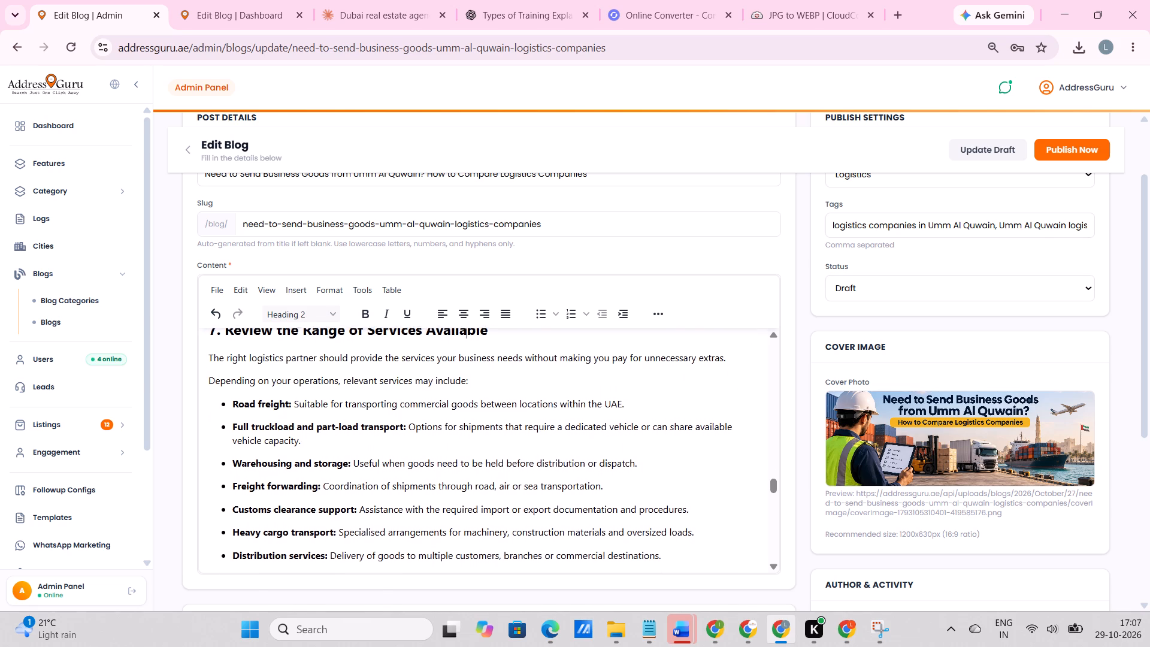
scroll(450, 436, down, 3)
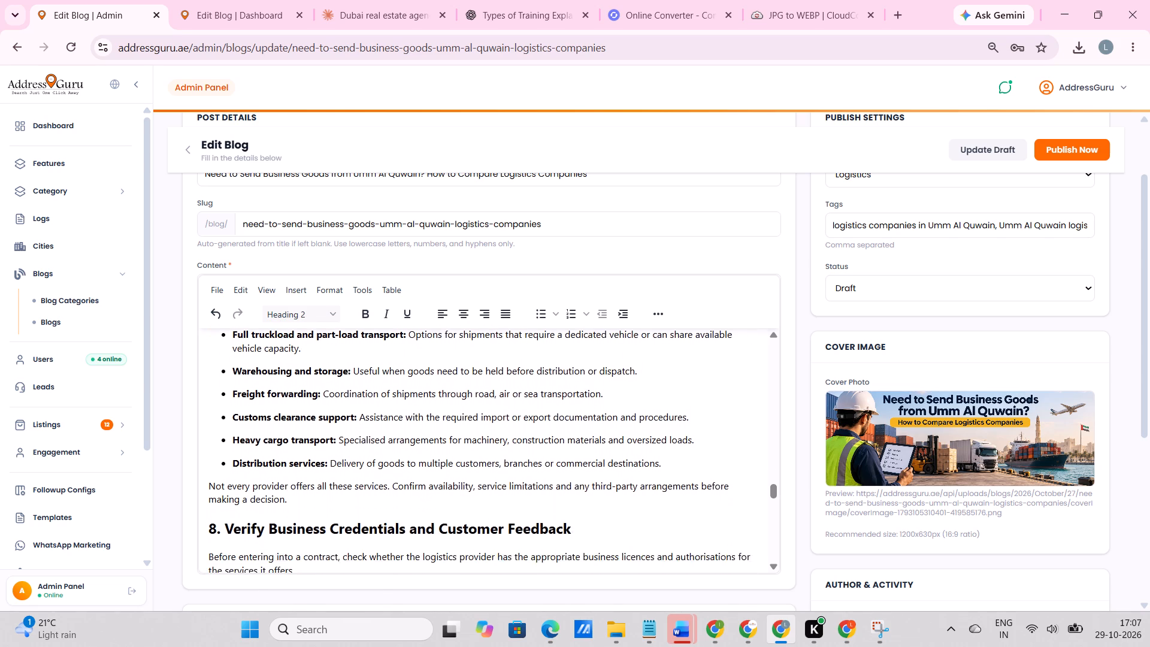
scroll(450, 436, up, 5)
scroll(450, 436, down, 6)
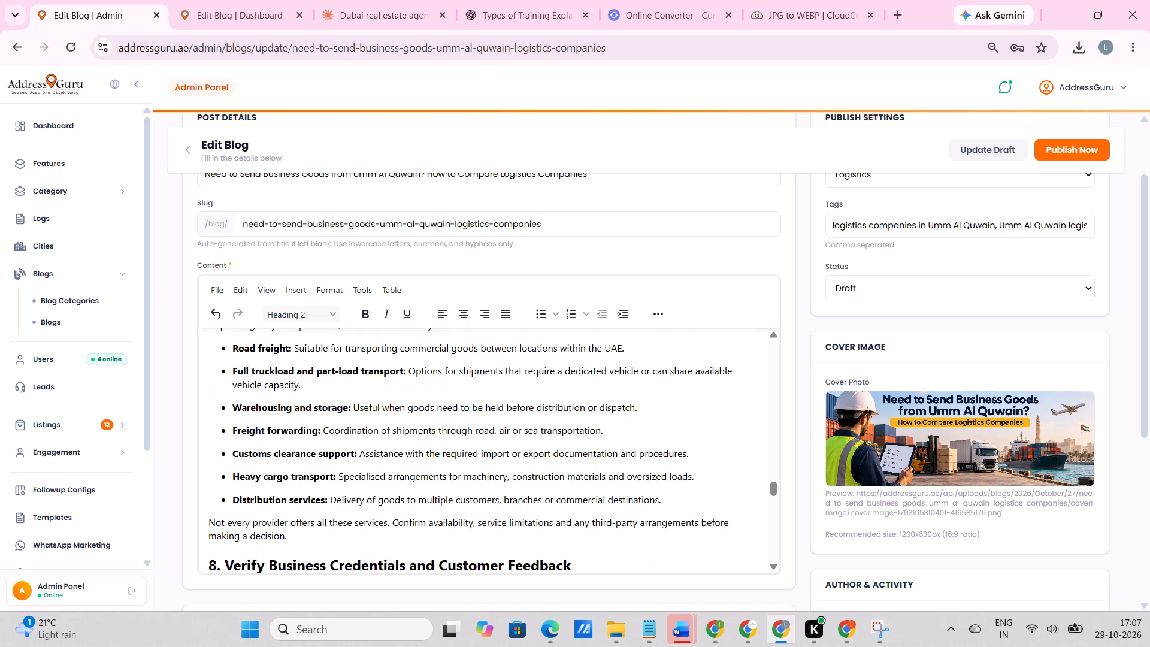
scroll(450, 436, down, 3)
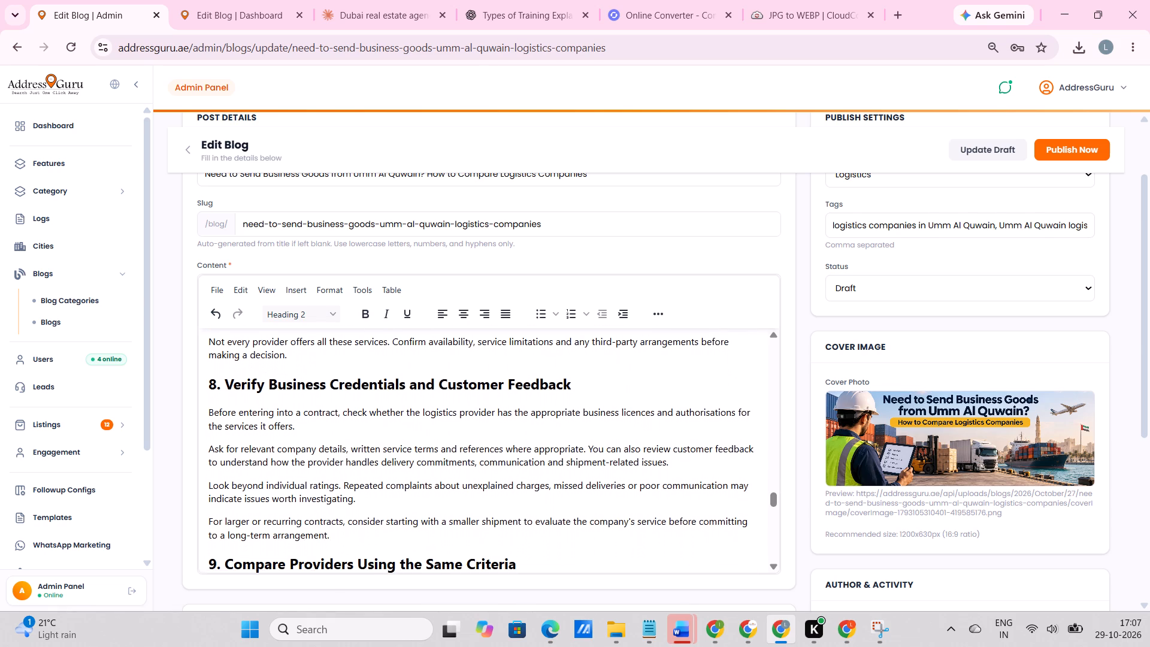
scroll(447, 435, down, 1)
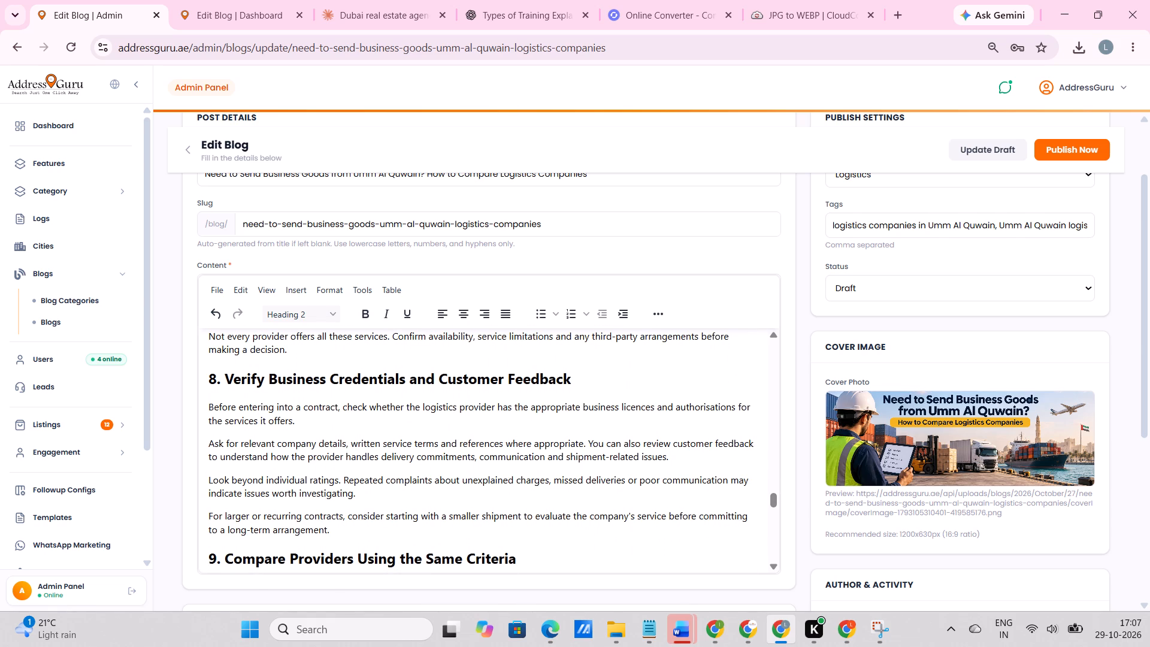
scroll(447, 435, down, 2)
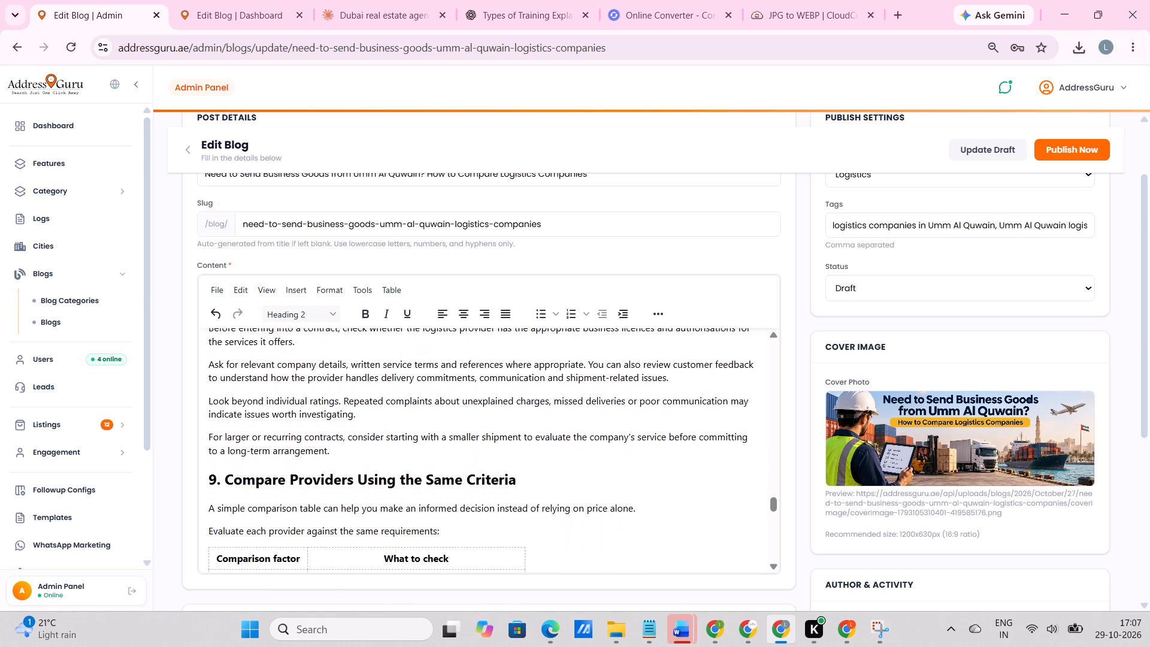
scroll(447, 435, down, 1)
scroll(447, 435, up, 1)
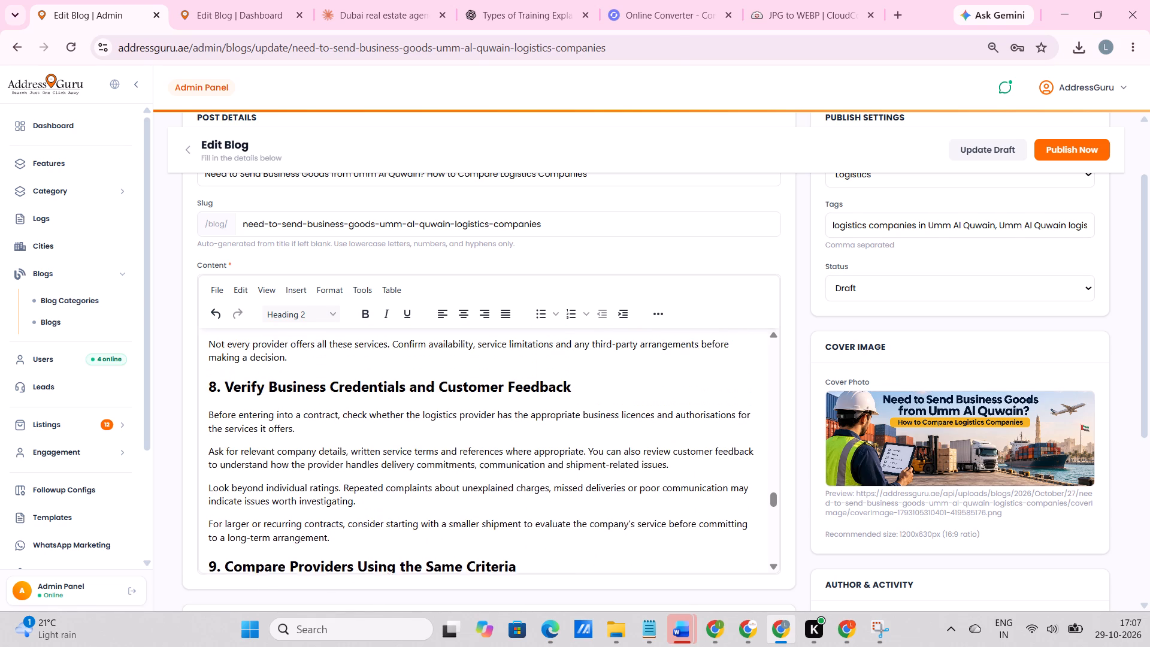
scroll(447, 435, up, 1)
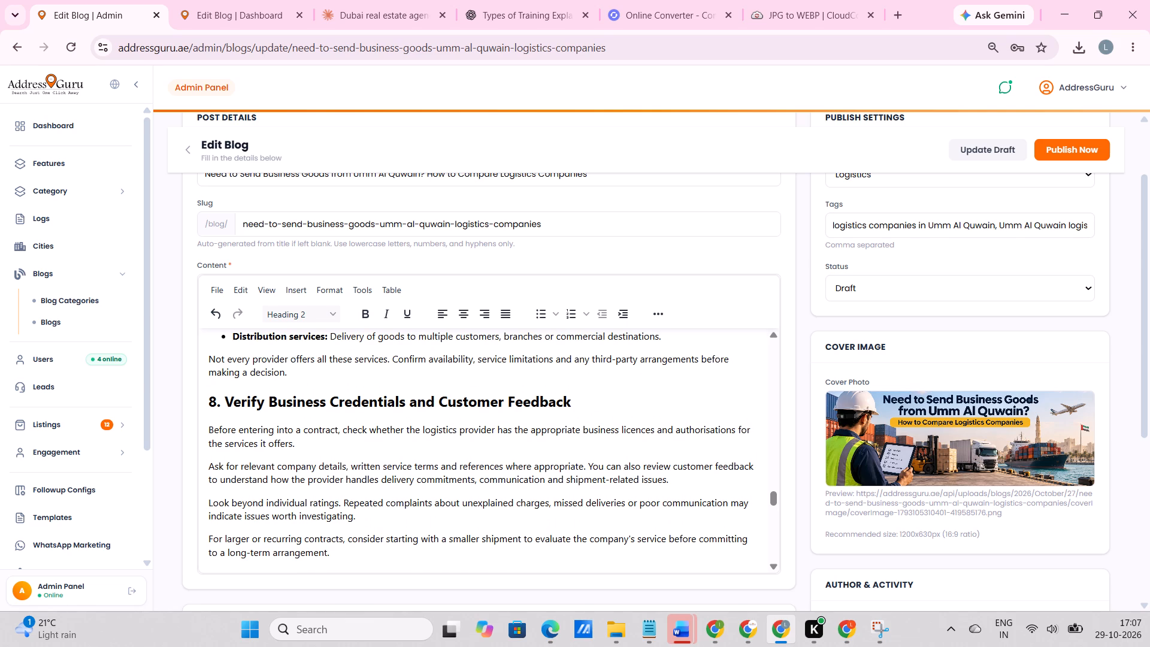
Copy "Customer Feedback" from the section 8 heading and search Pinterest for it.
drag(441, 403, 570, 409)
key(ctrl+c)
click(715, 632)
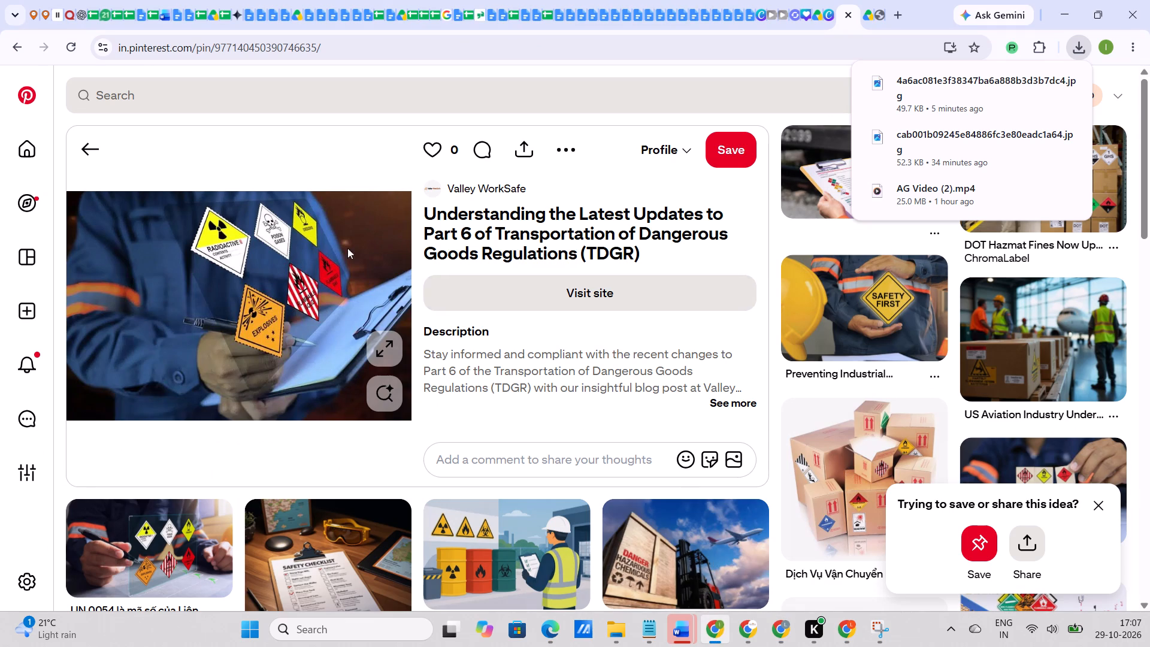
click(83, 147)
click(235, 87)
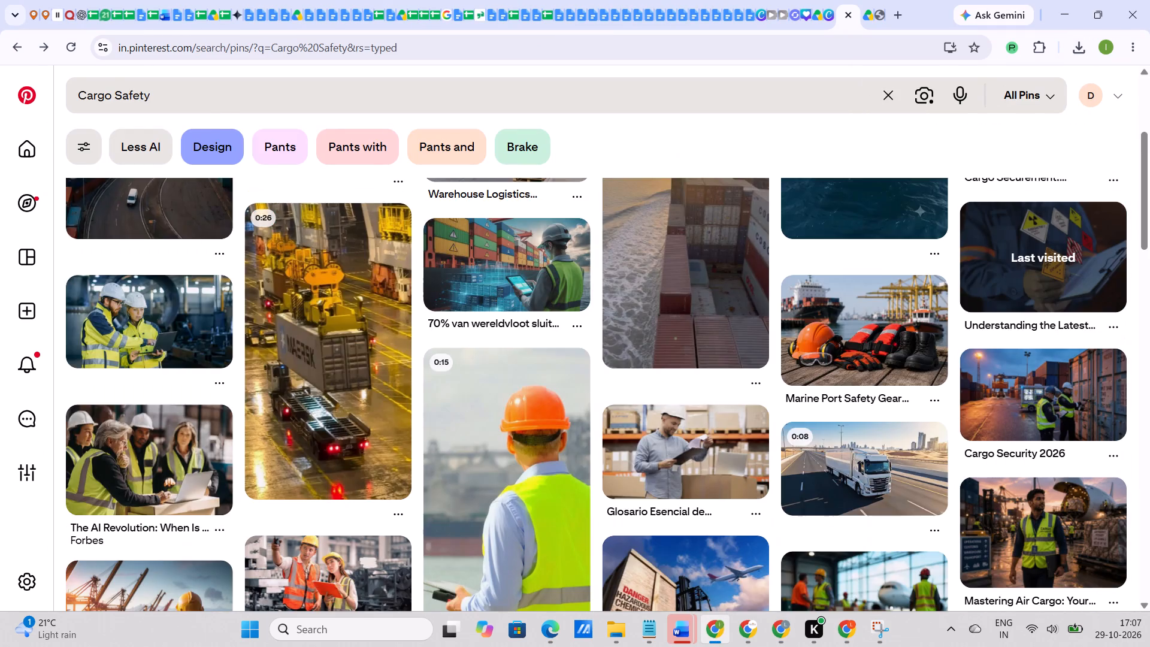
key(ctrl+a)
key(ctrl+v)
key(Return)
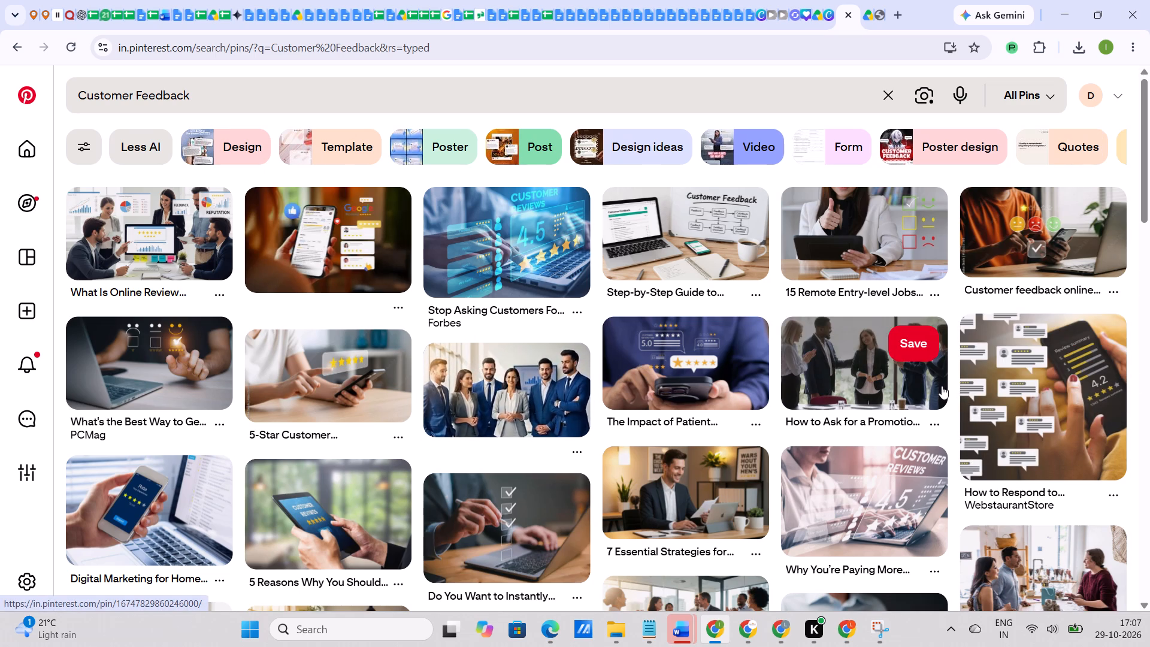
Look through the "Customer Feedback" pins for an image suited to section 8.
scroll(931, 389, down, 2)
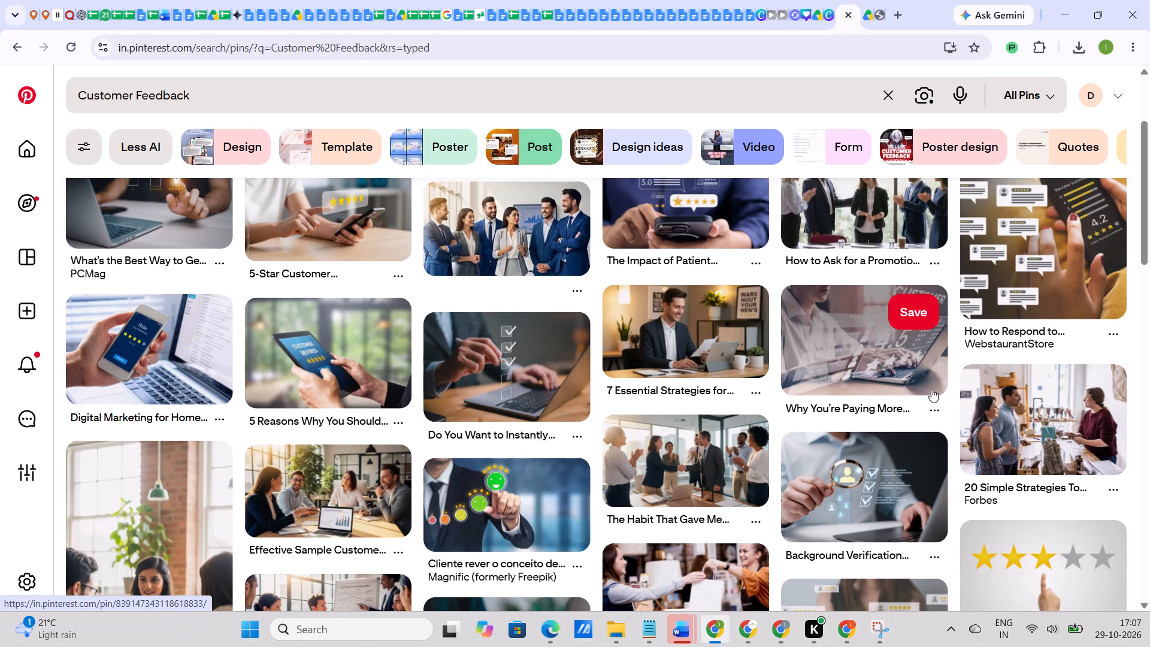
scroll(931, 389, down, 5)
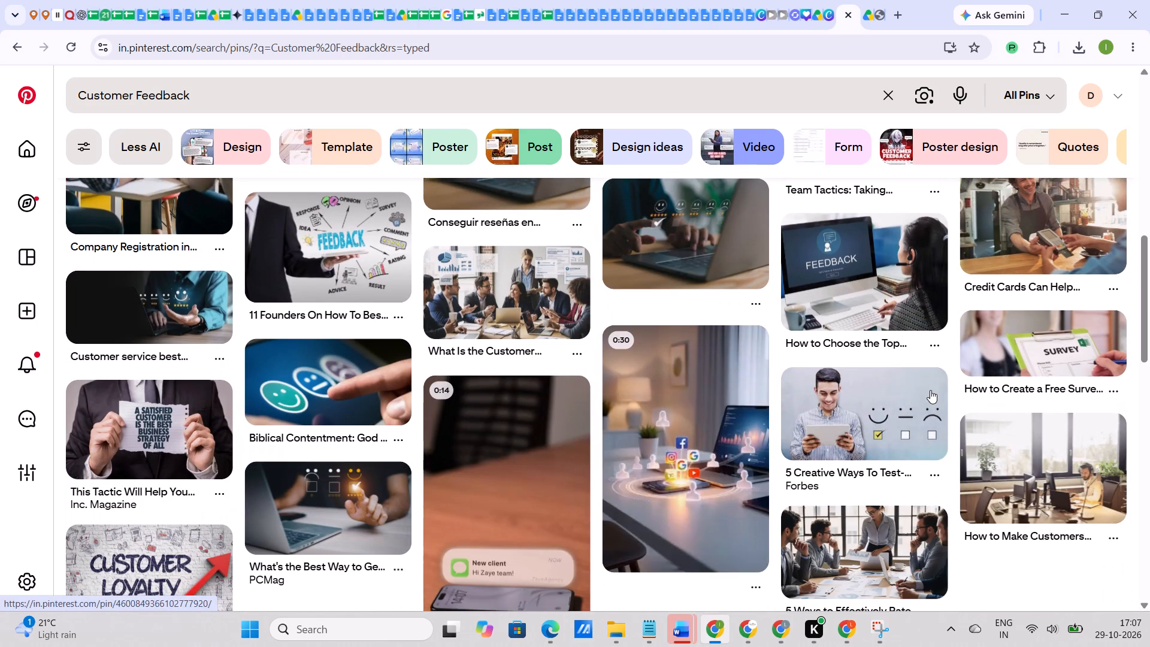
scroll(930, 390, down, 7)
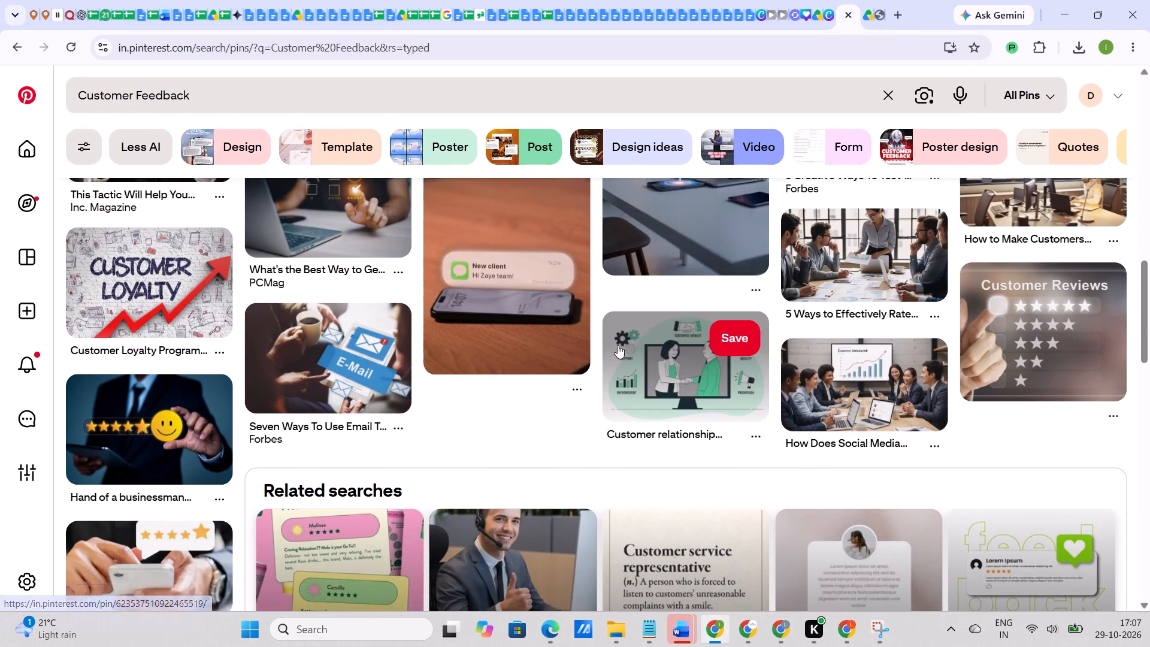
scroll(609, 347, up, 1)
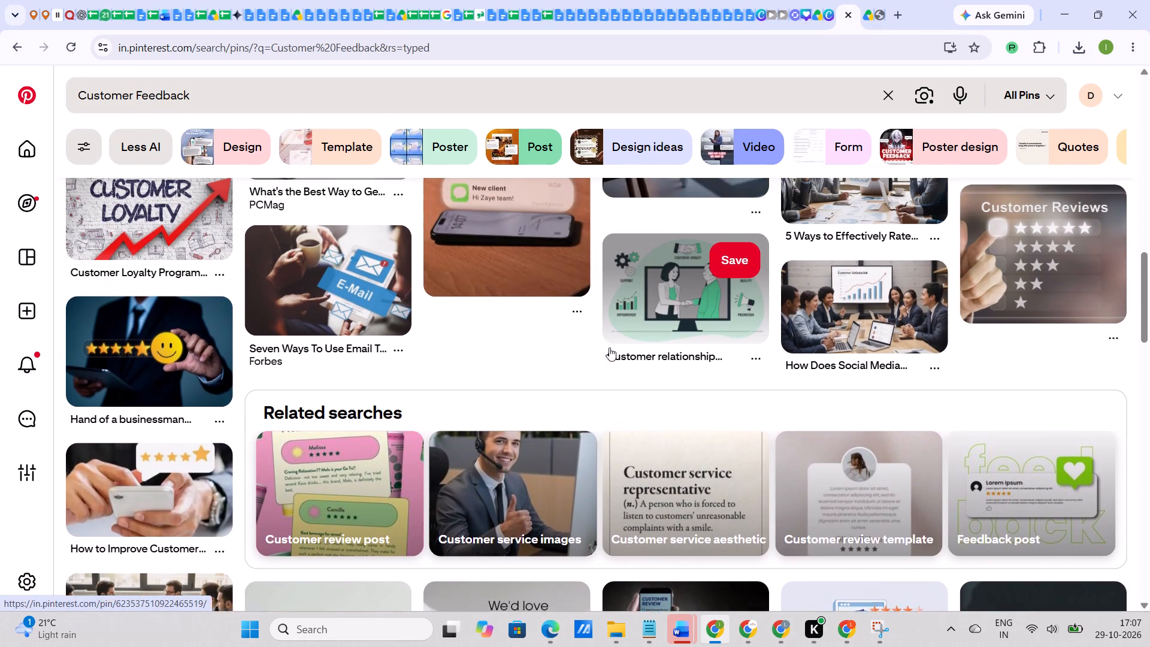
scroll(609, 347, up, 12)
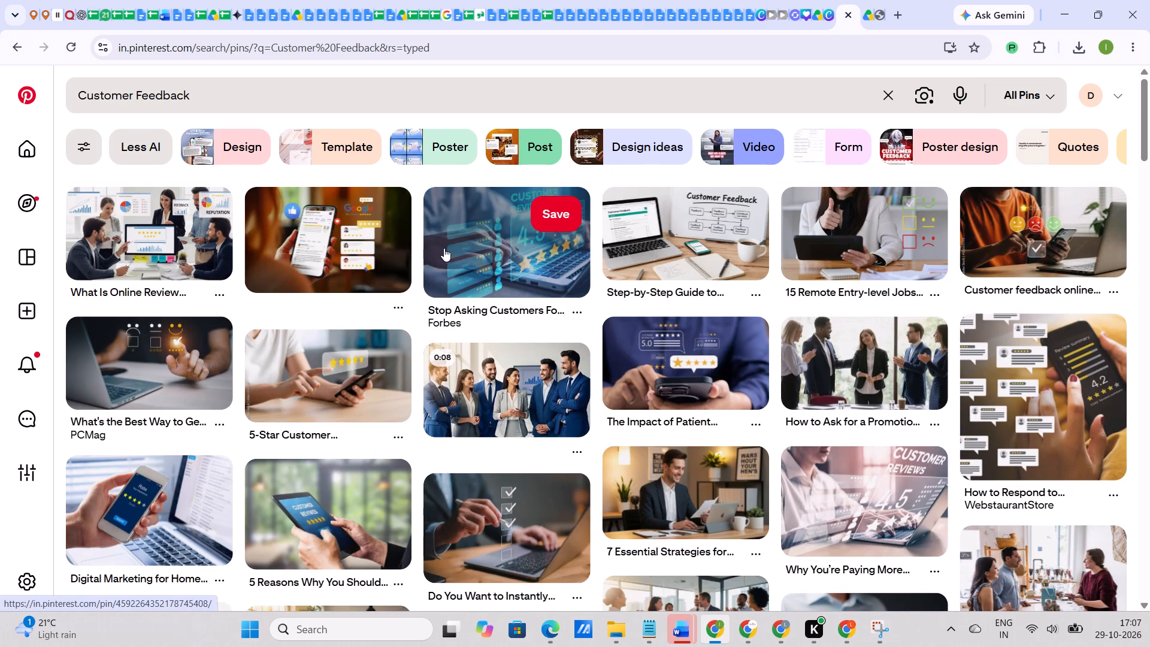
Open the pin of a hand holding a phone with Google reviews and save its image as a JPEG in Downloads.
click(319, 250)
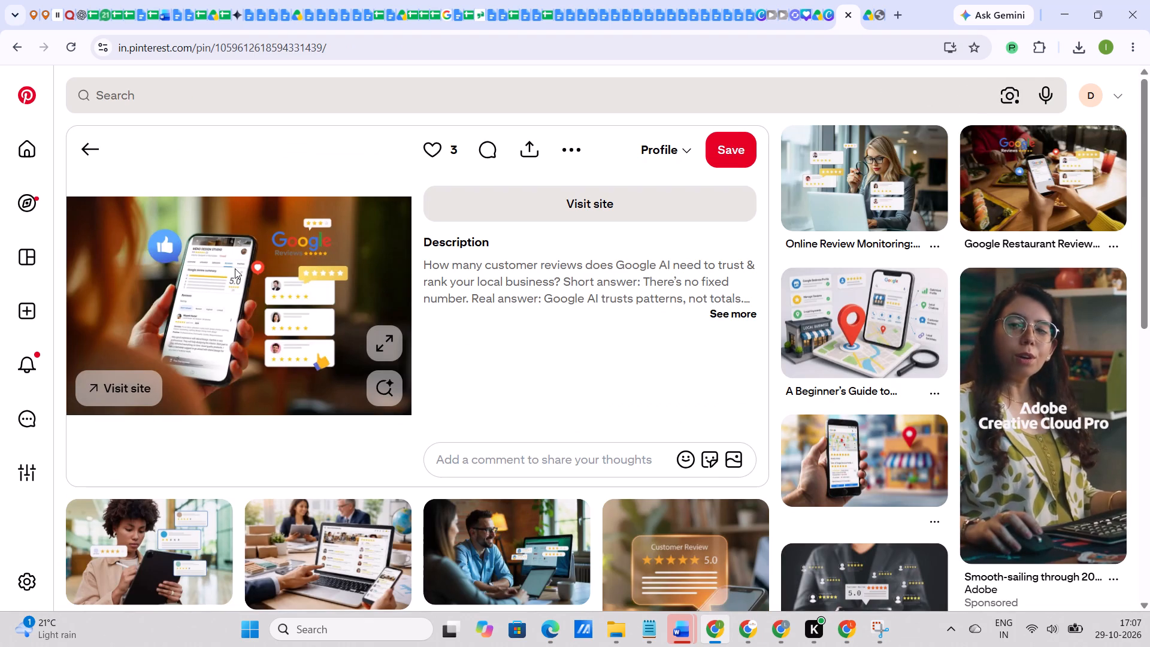
right_click(235, 268)
right_click(235, 268)
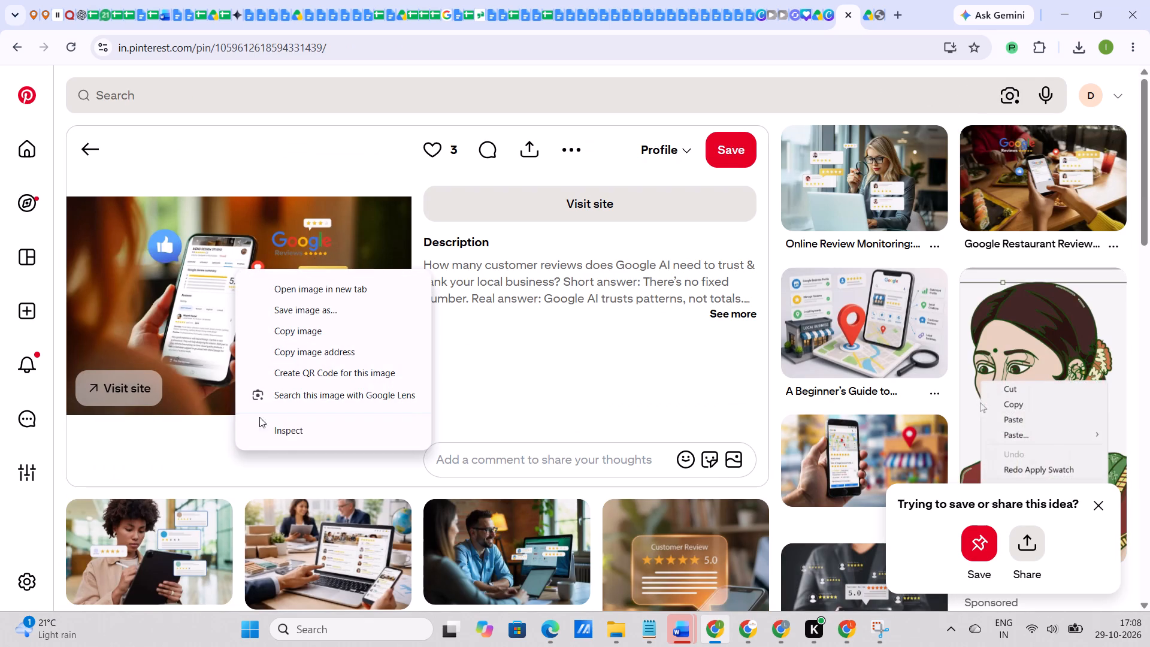
click(303, 311)
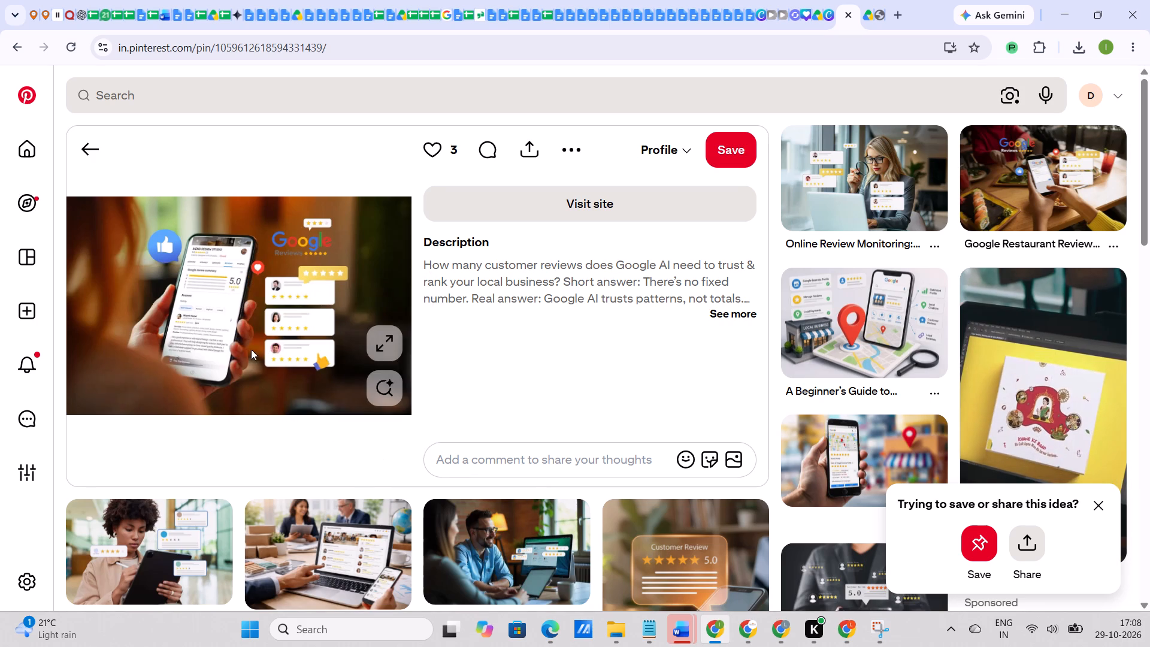
right_click(237, 309)
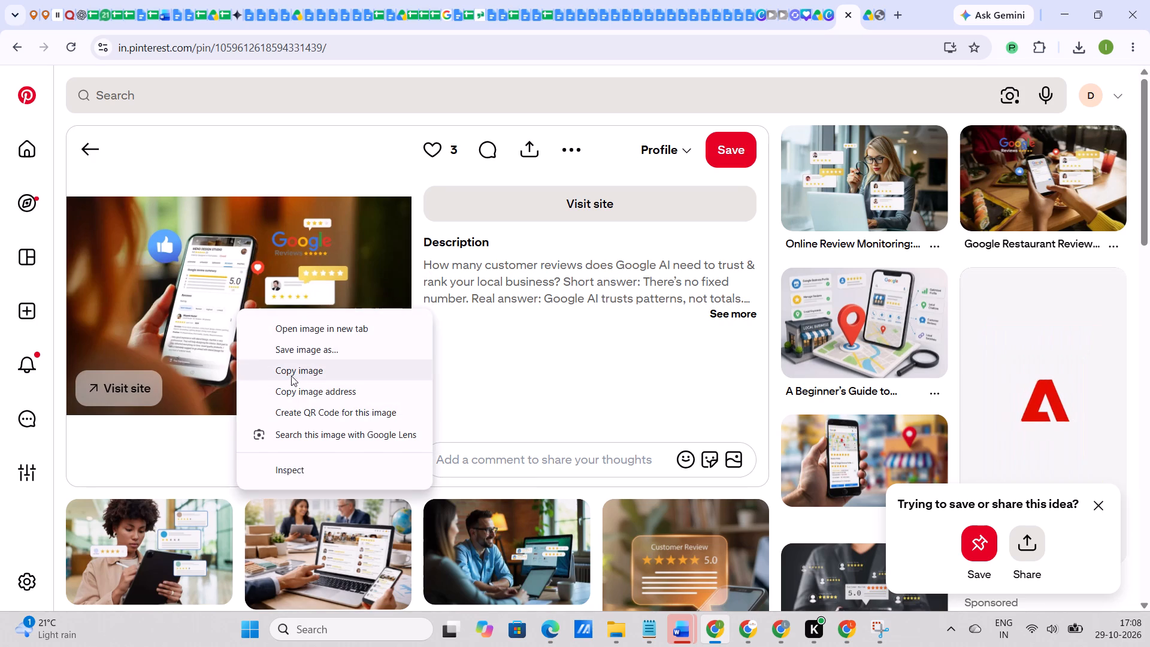
click(334, 357)
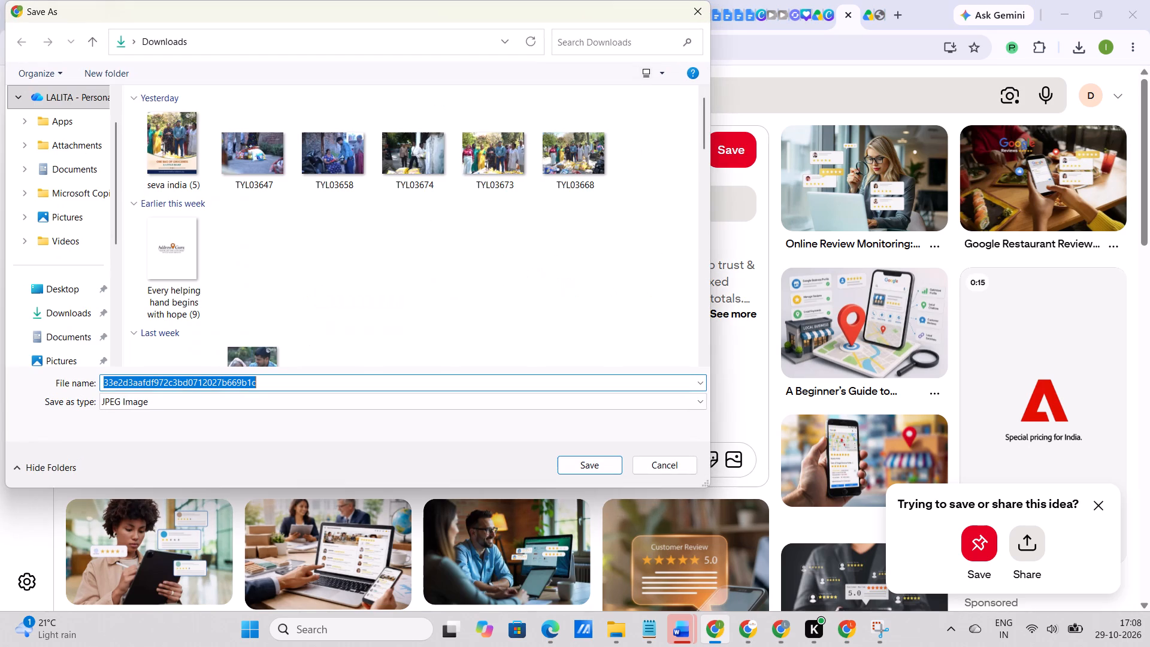
click(613, 467)
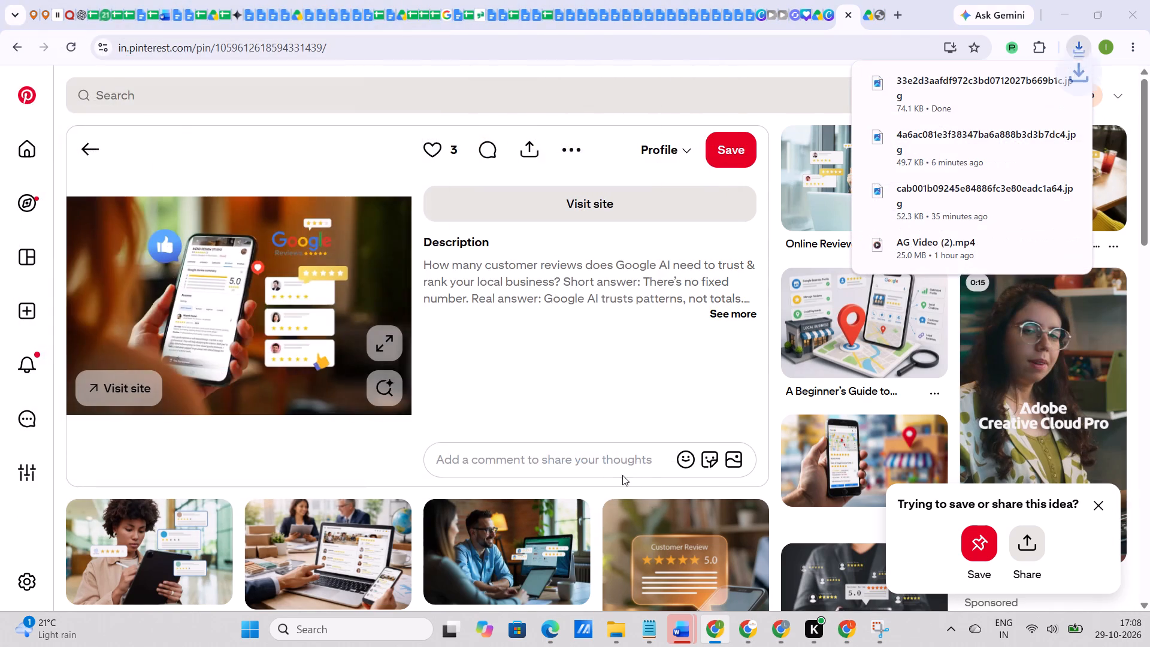
click(661, 464)
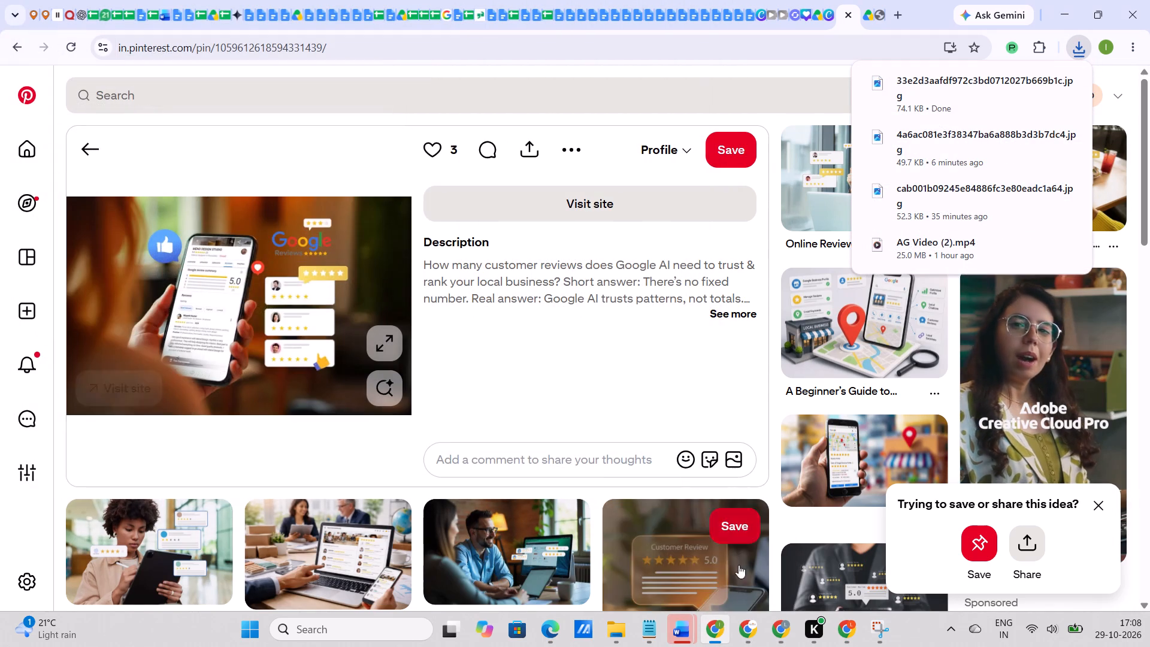
Switch to the CloudConvert JPG to WEBP converter and convert the saved 33e2d3aafdf972c3bd0712027b669b1c image to WEBP.
click(785, 630)
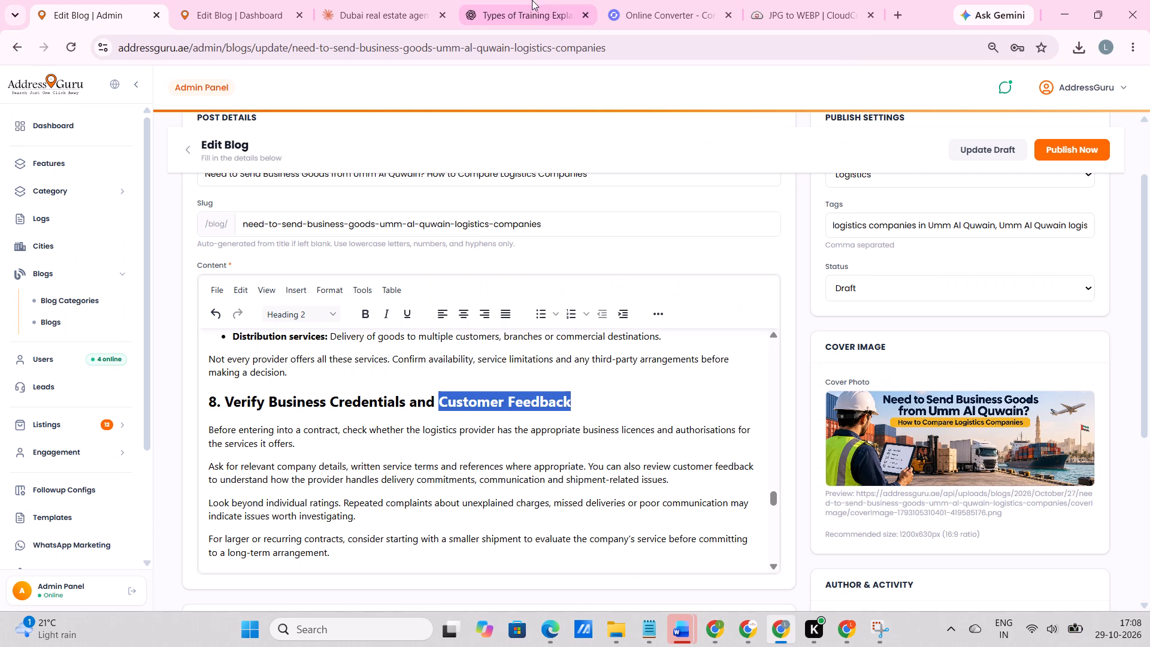
click(614, 0)
click(782, 5)
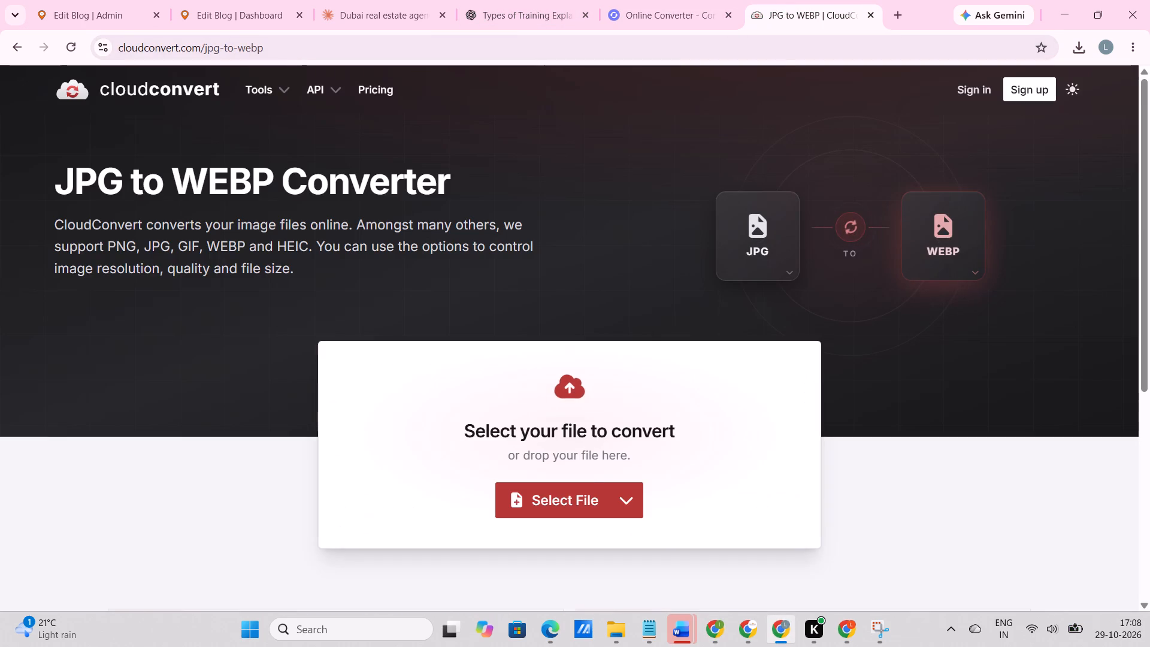
click(583, 492)
click(192, 162)
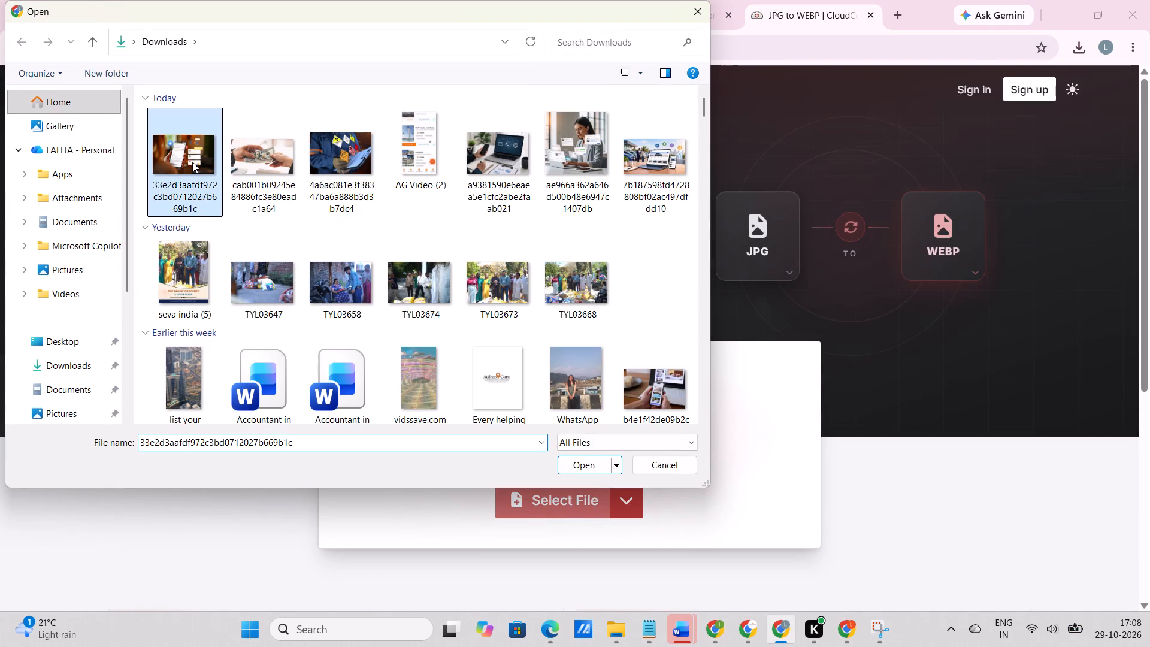
click(586, 472)
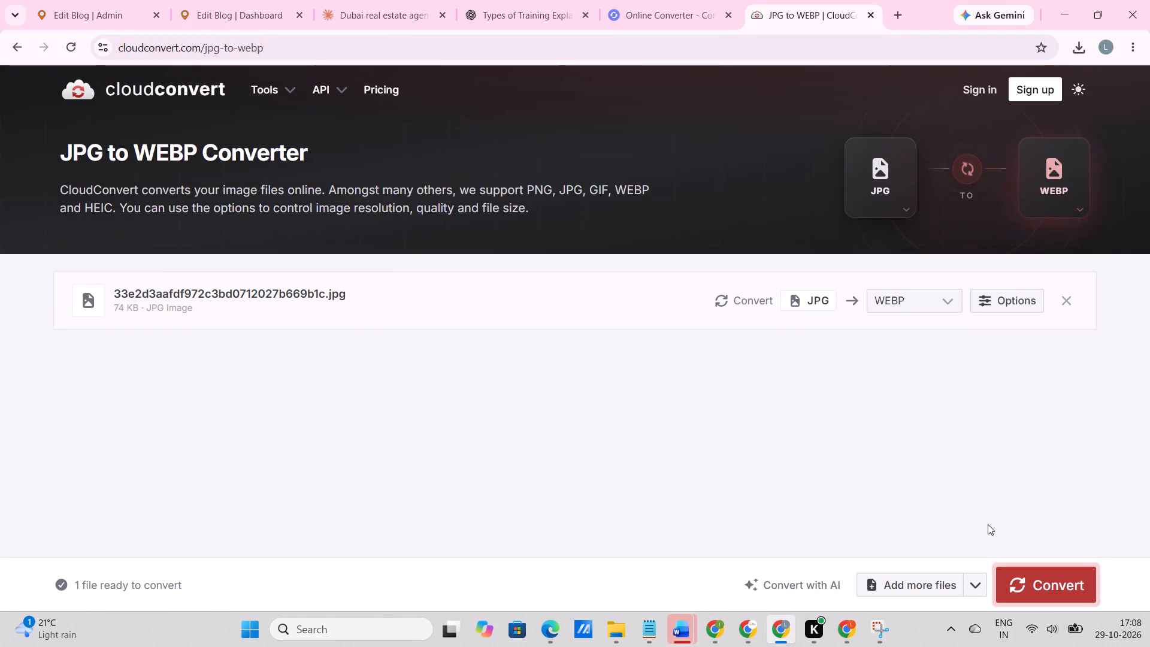
click(1041, 580)
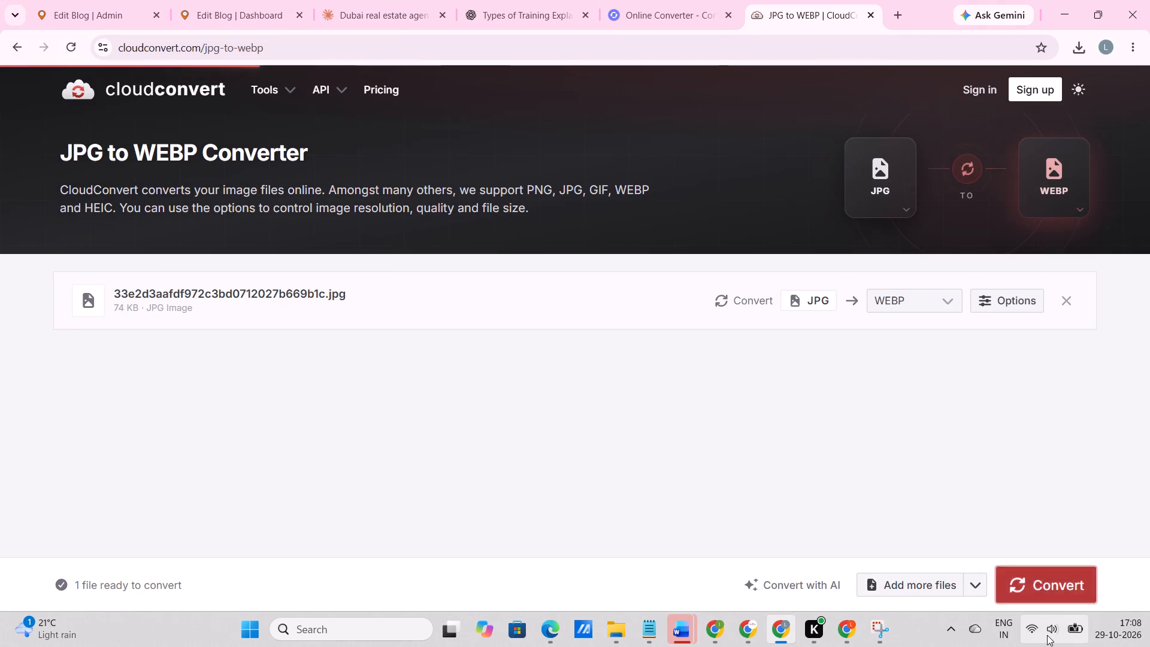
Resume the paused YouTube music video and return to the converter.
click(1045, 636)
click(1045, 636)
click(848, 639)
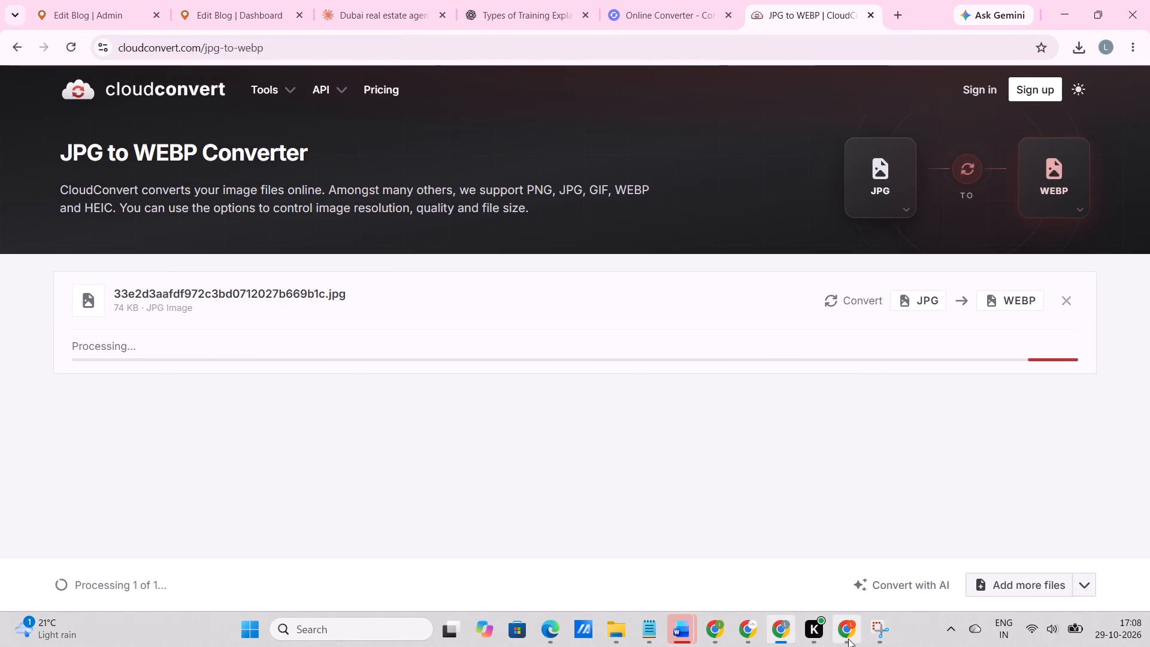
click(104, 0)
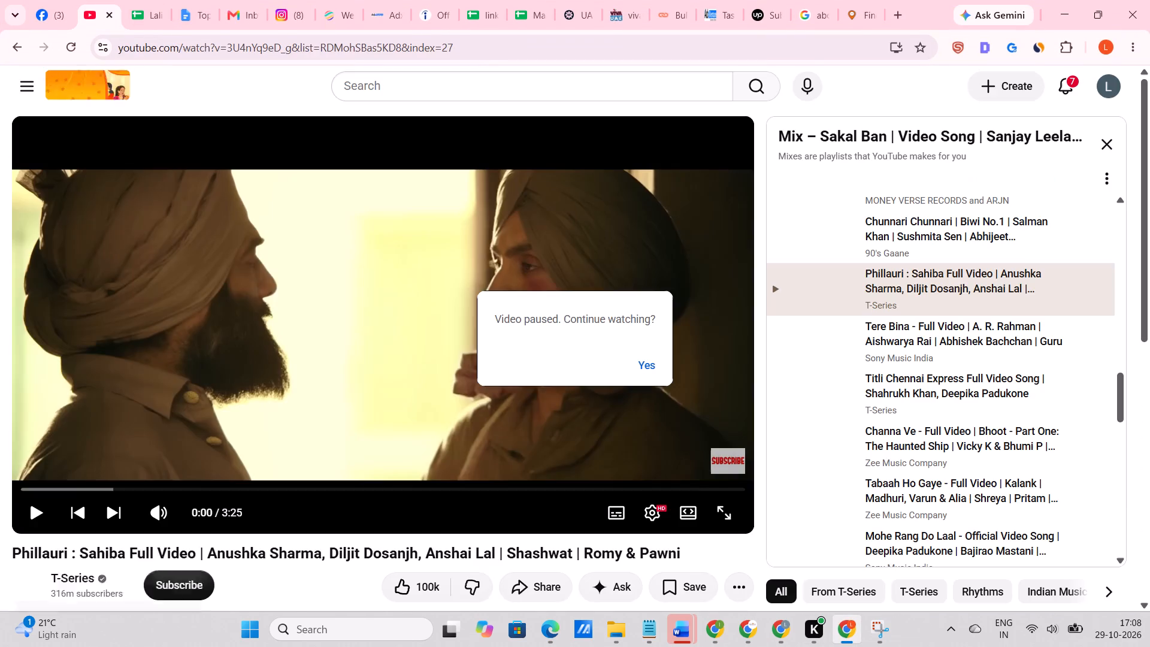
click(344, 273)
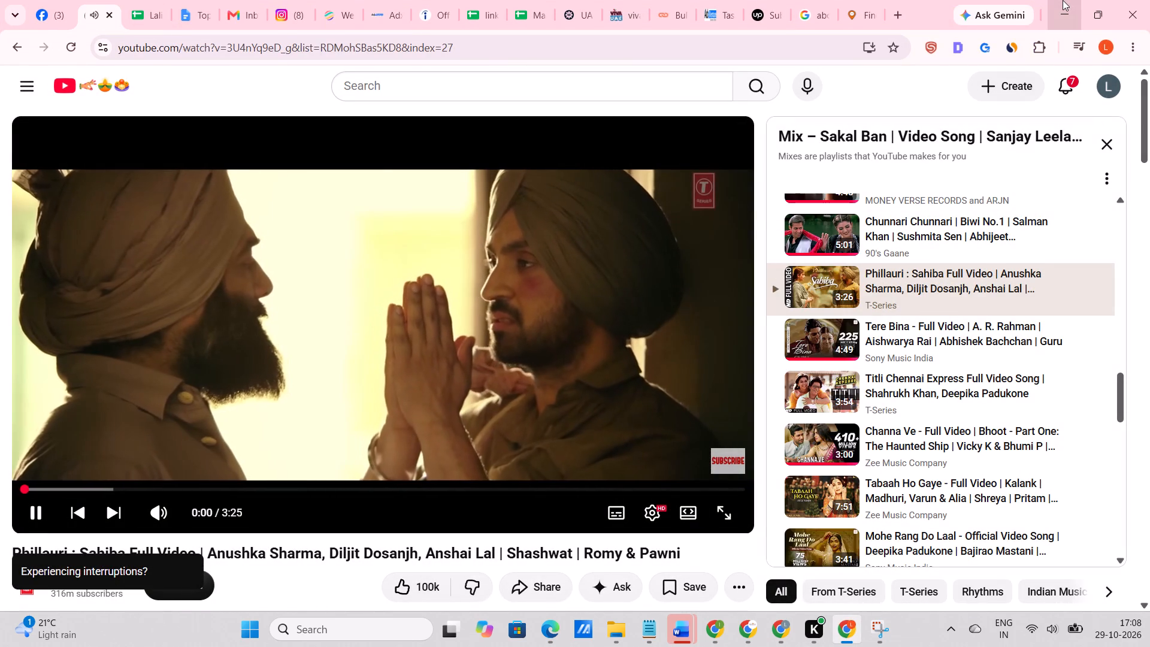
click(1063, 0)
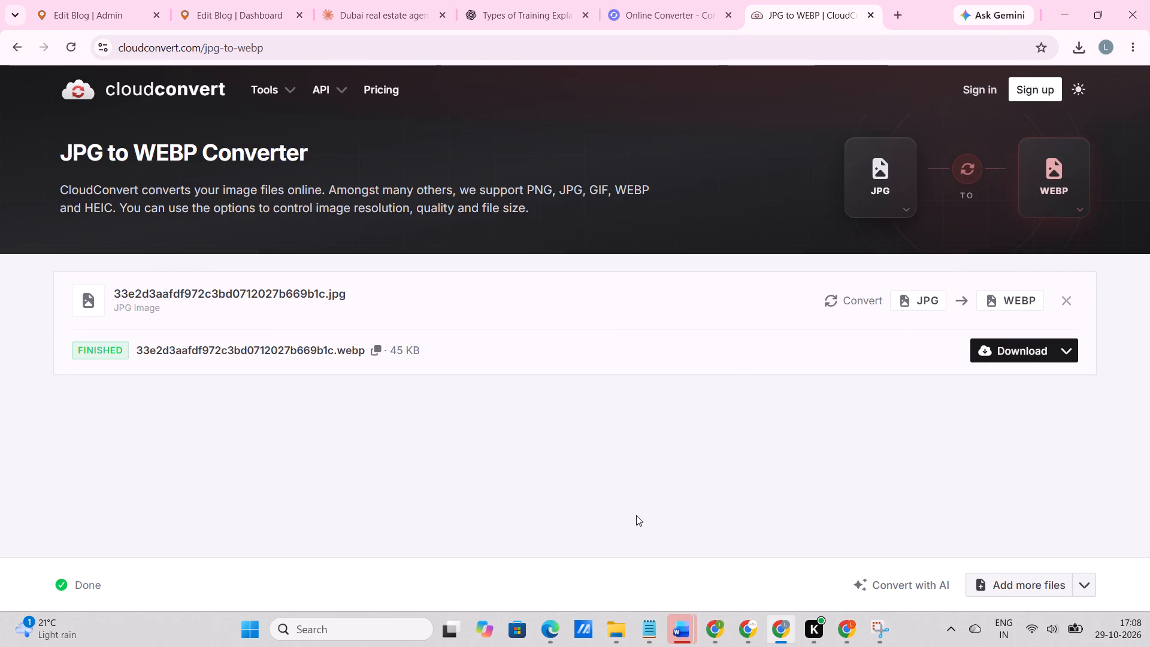
Delete the original 33e2d3aafdf972c3bd0712027b669b1c JPEG image from the Downloads folder.
click(625, 645)
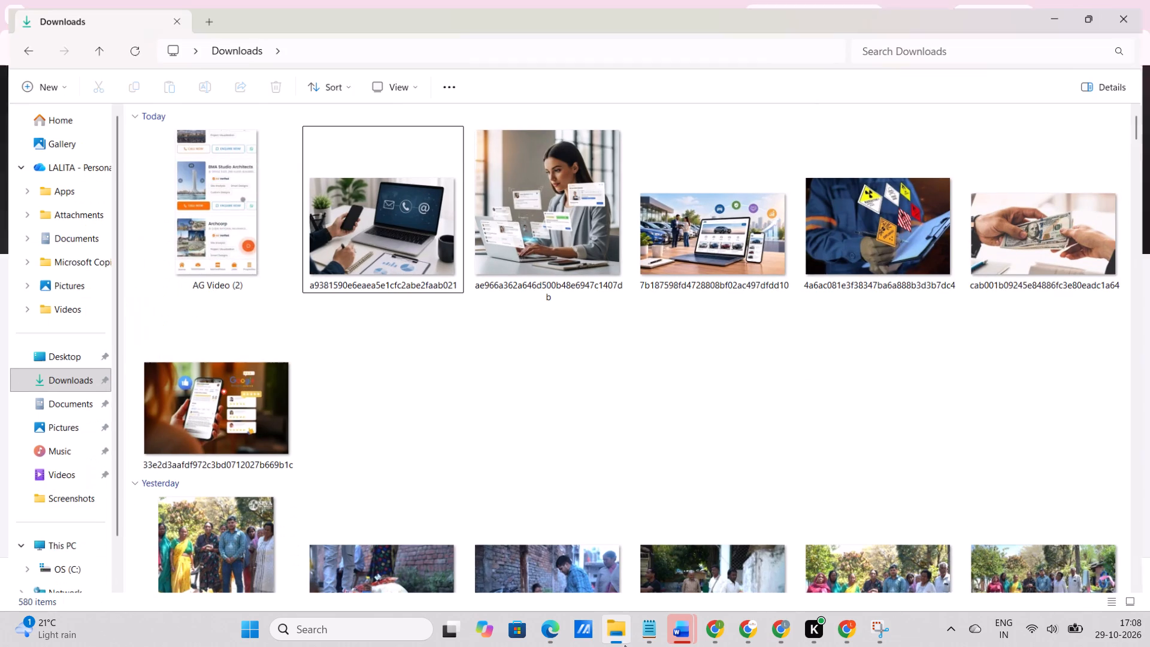
click(237, 407)
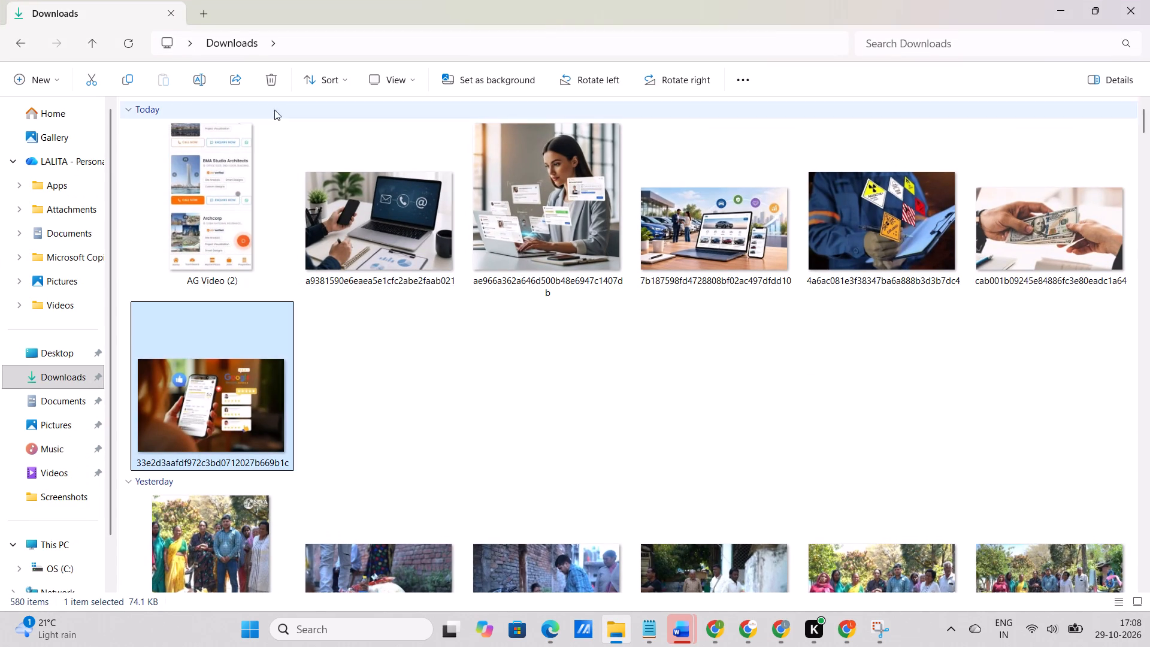
click(284, 90)
Return to the CloudConvert converter and download the finished WEBP image.
click(1075, 0)
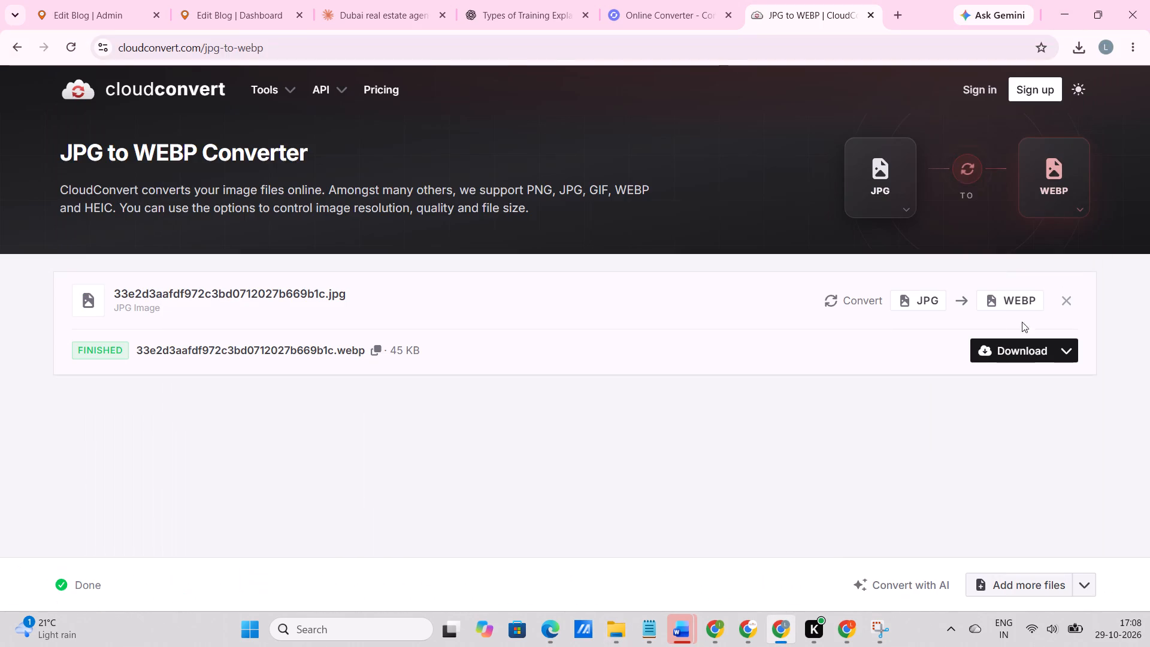
click(1019, 345)
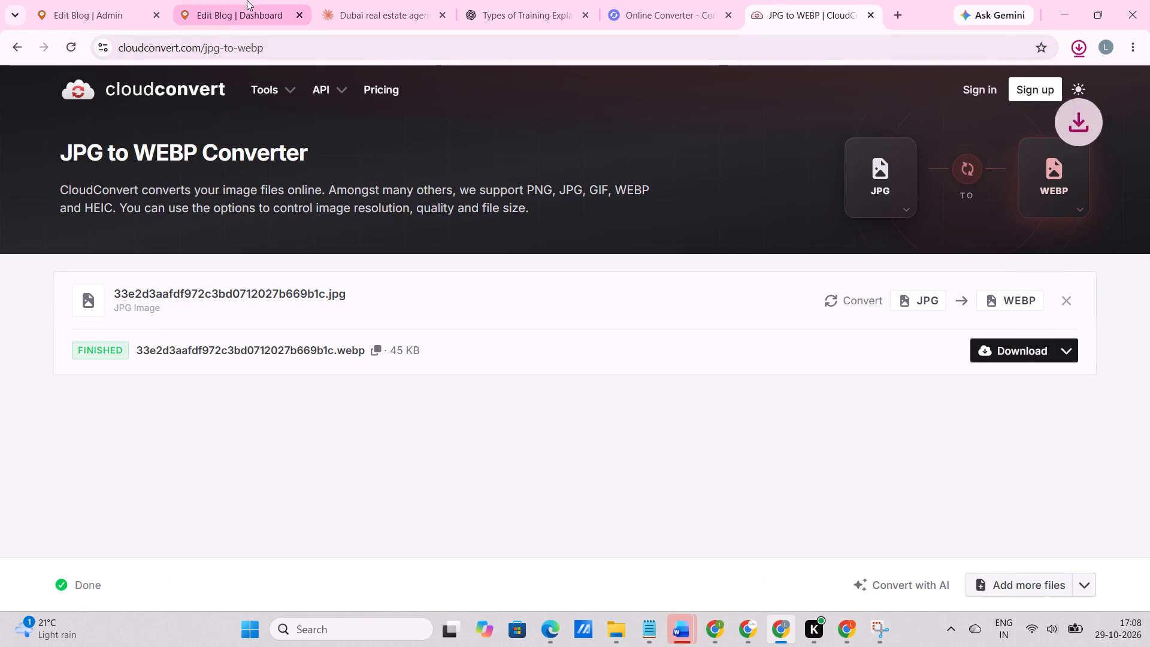
Copy the tag phrase "Umm Al Quwain logistics" from the logistics draft and rename the downloaded WEBP image with it.
click(231, 0)
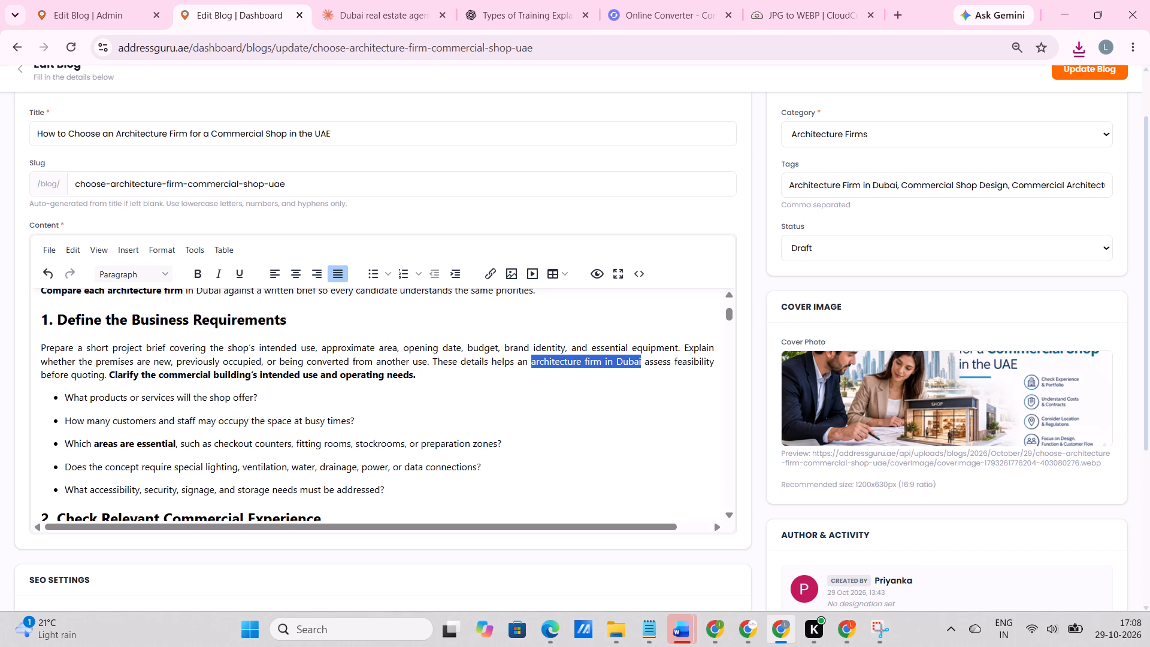
click(85, 0)
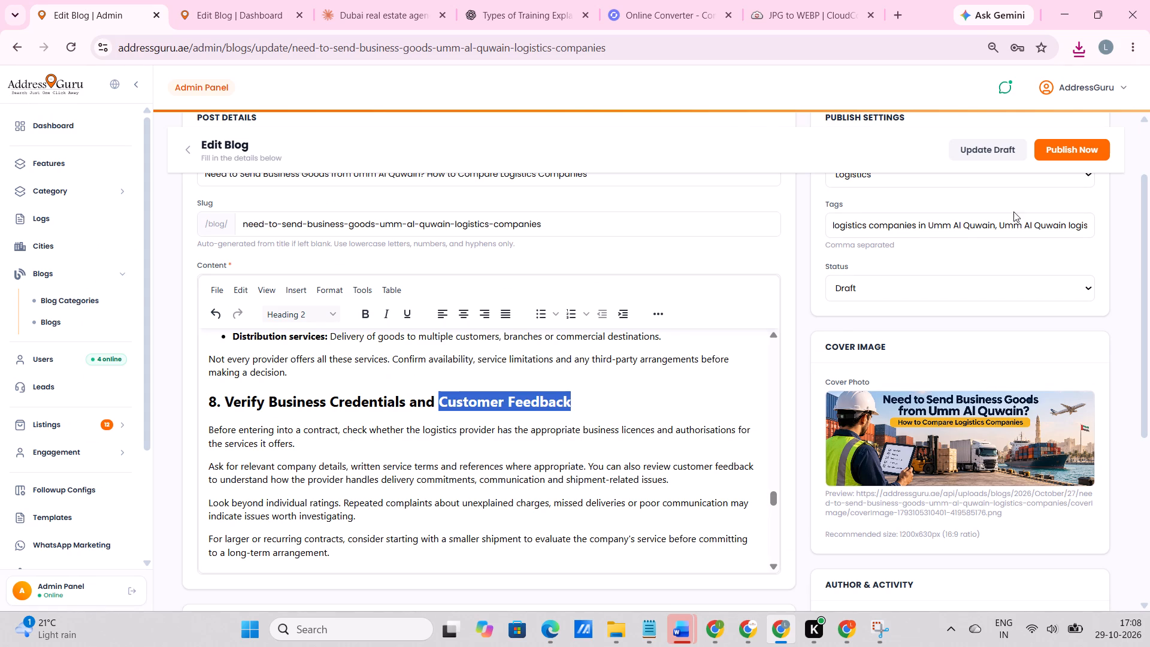
drag(1000, 225, 1030, 220)
scroll(1007, 225, left, 1)
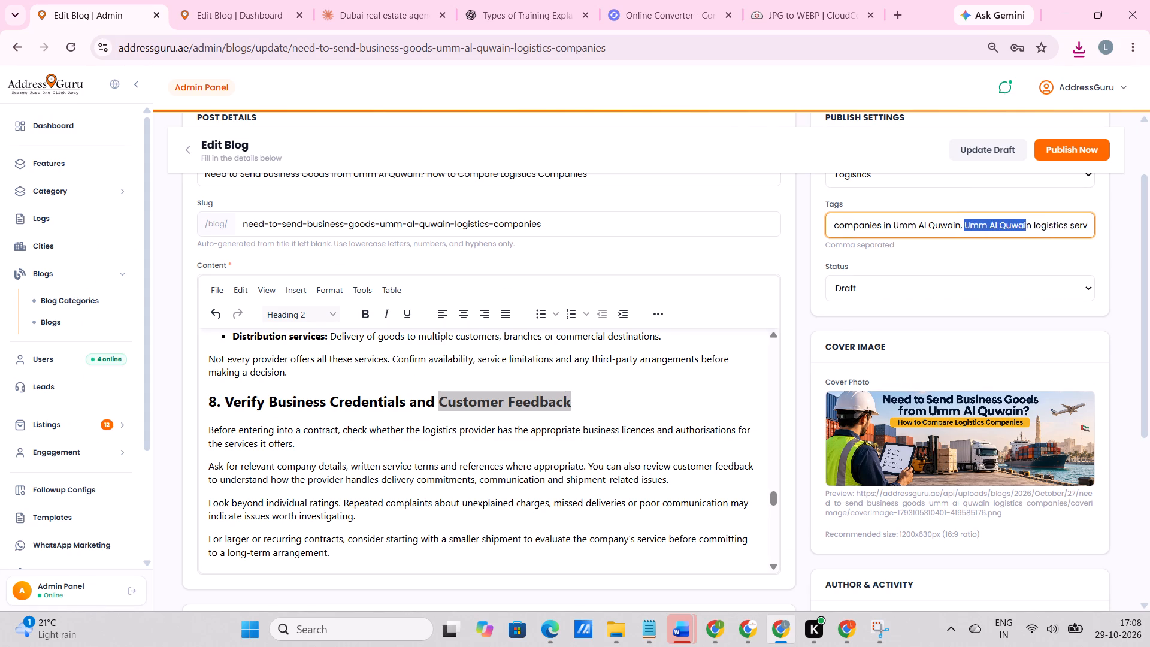
scroll(1030, 220, left, 1)
drag(1030, 220, 1058, 222)
key(ctrl+c)
click(625, 636)
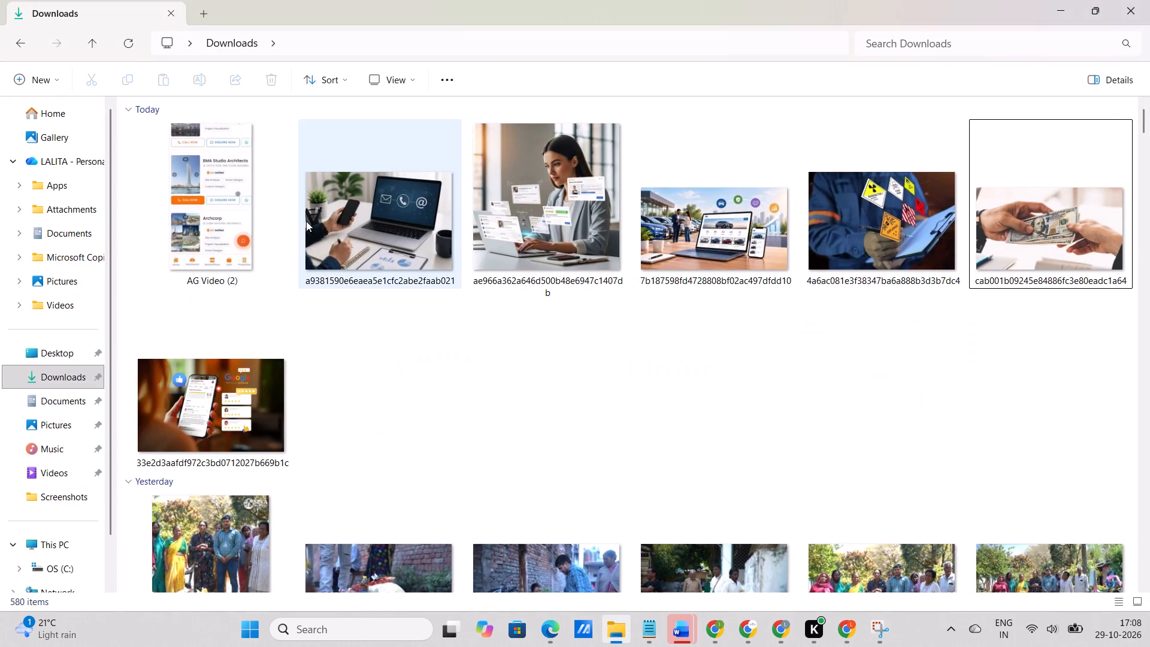
right_click(222, 405)
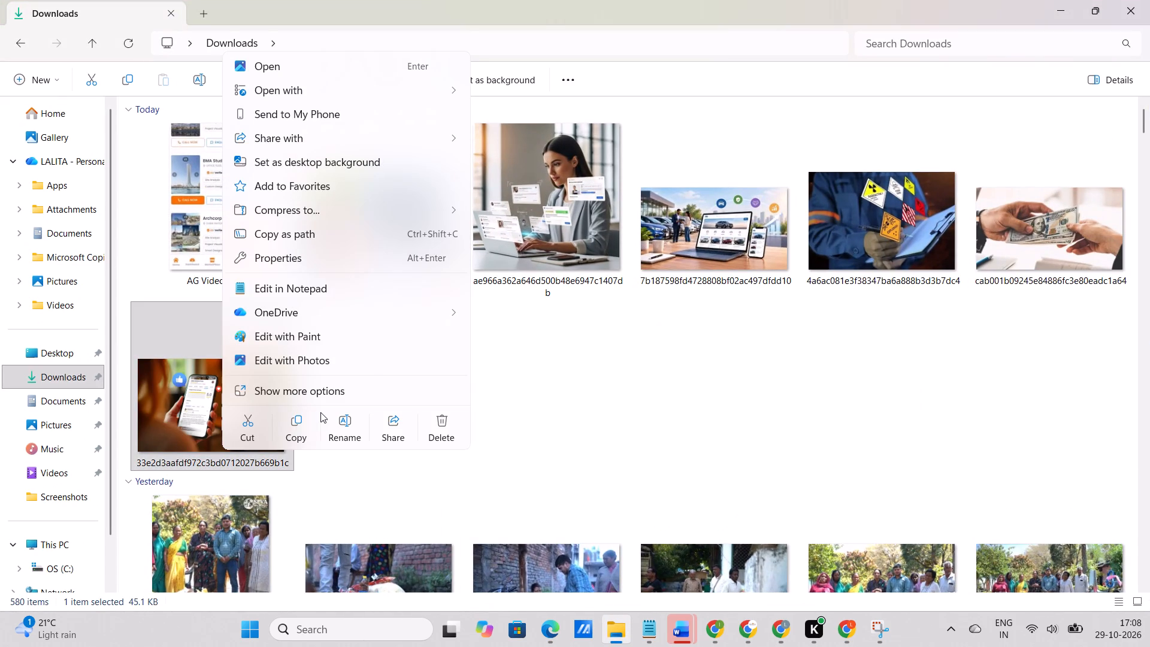
click(340, 430)
key(ctrl+v)
key(Return)
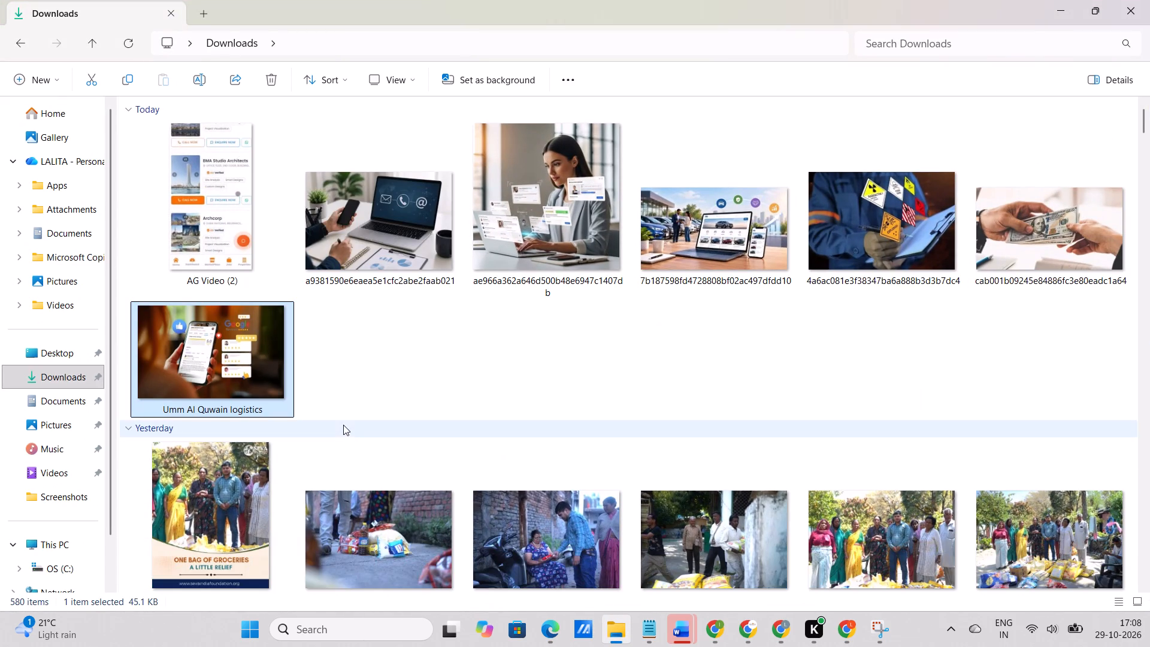
click(1064, 7)
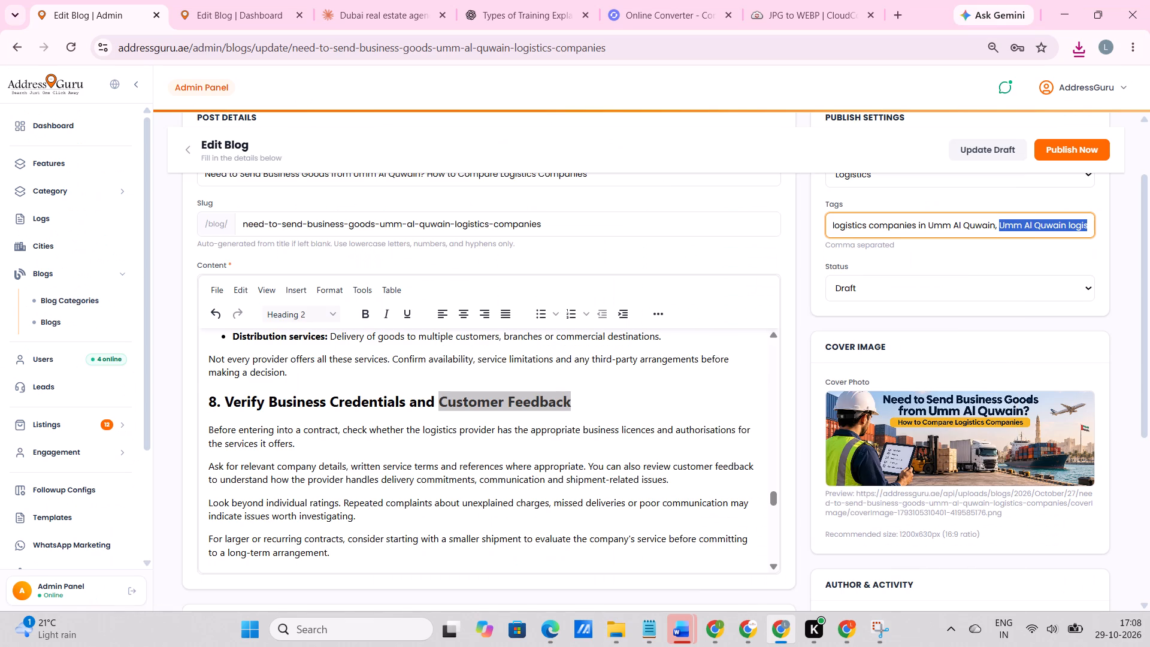
Add a blank line after section 8's first paragraph and load the Umm Al Quwain logistics image from Downloads for insertion there.
click(467, 430)
scroll(449, 433, down, 1)
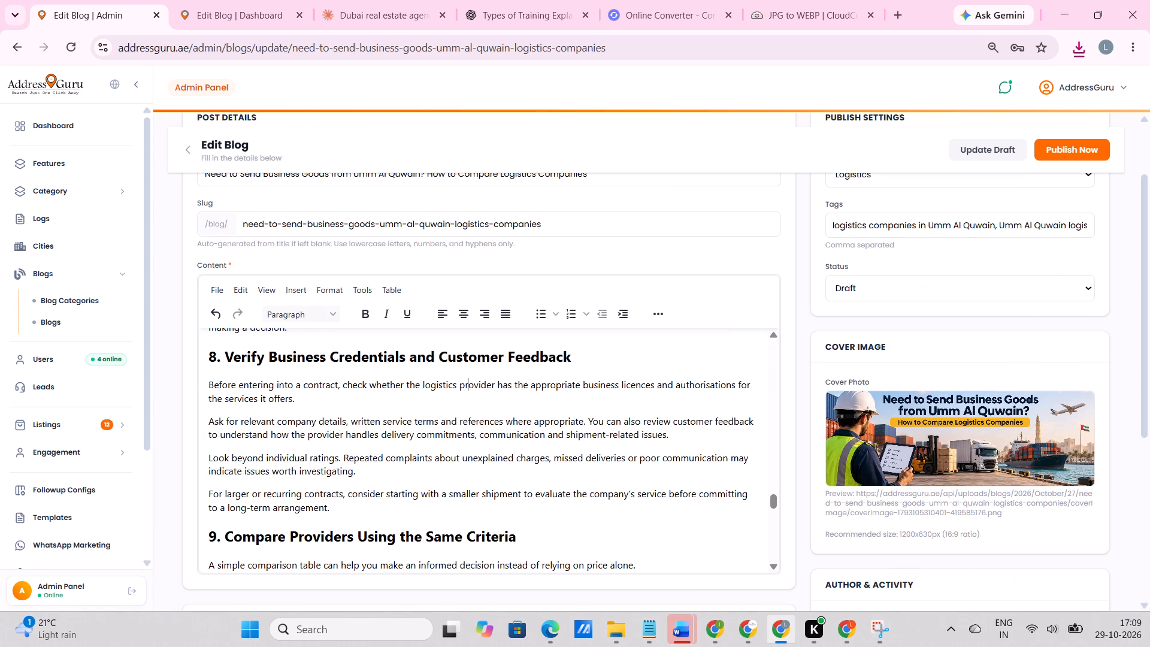
scroll(640, 422, up, 6)
scroll(640, 422, down, 6)
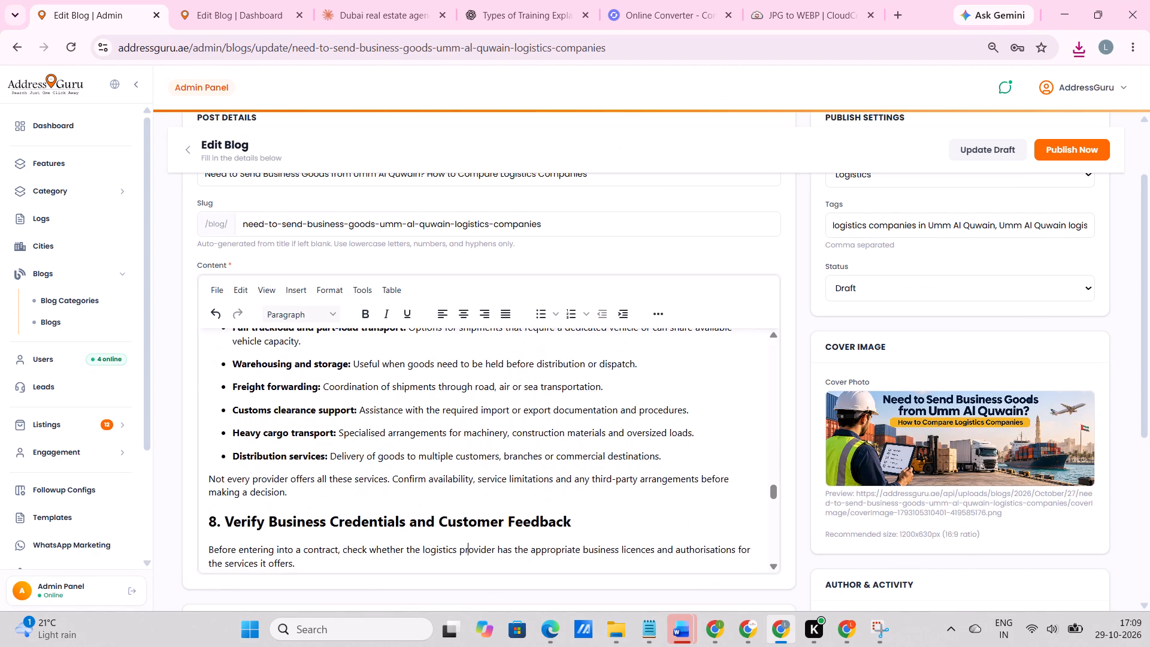
scroll(622, 427, down, 4)
click(352, 471)
click(350, 480)
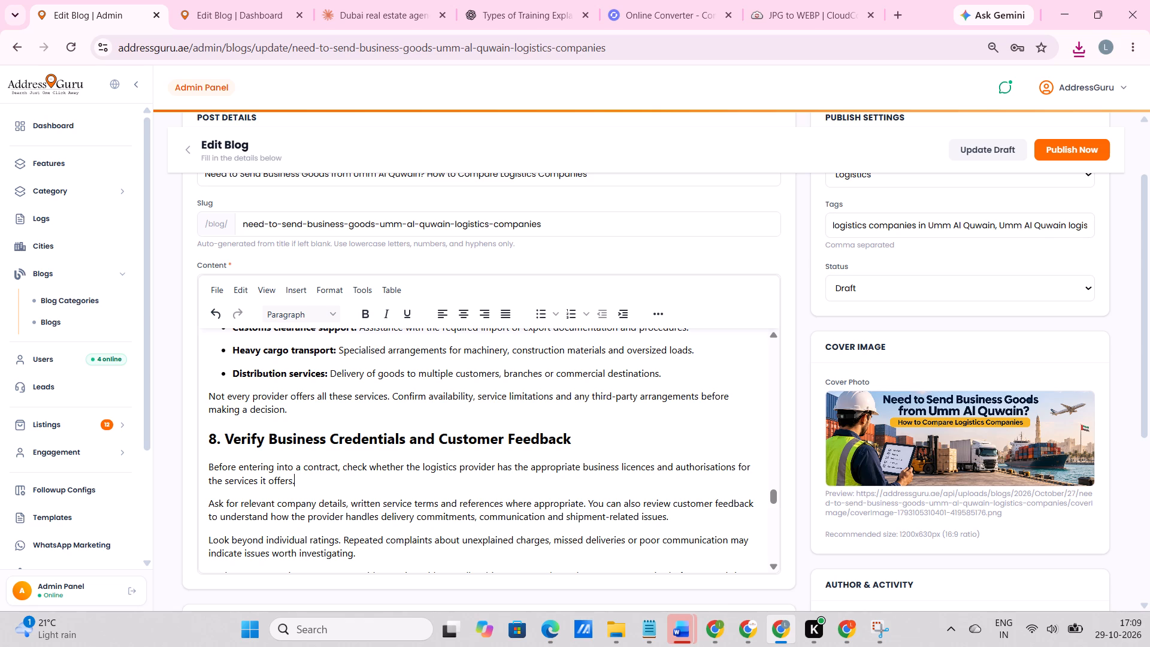
key(Return)
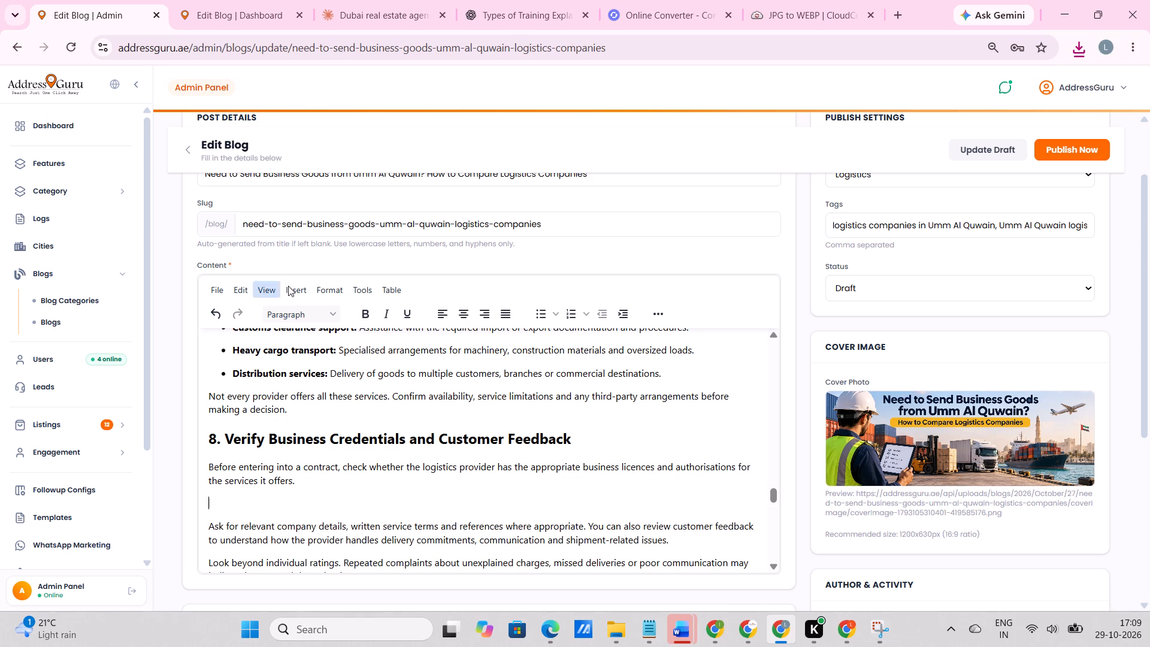
click(289, 286)
click(316, 315)
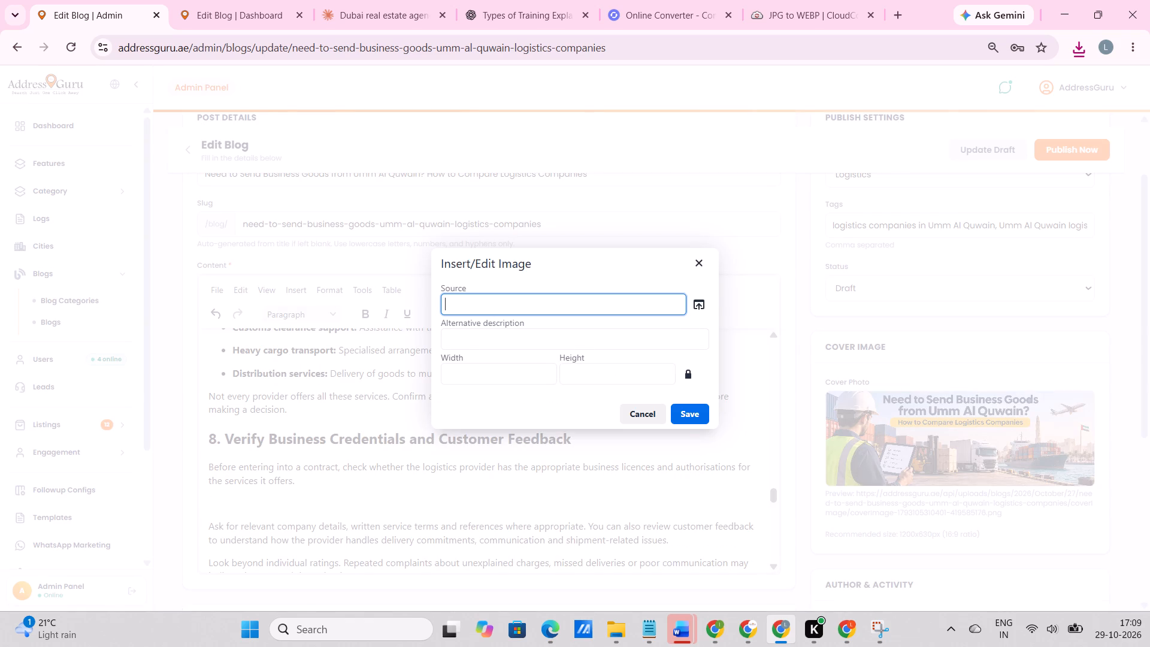
click(699, 300)
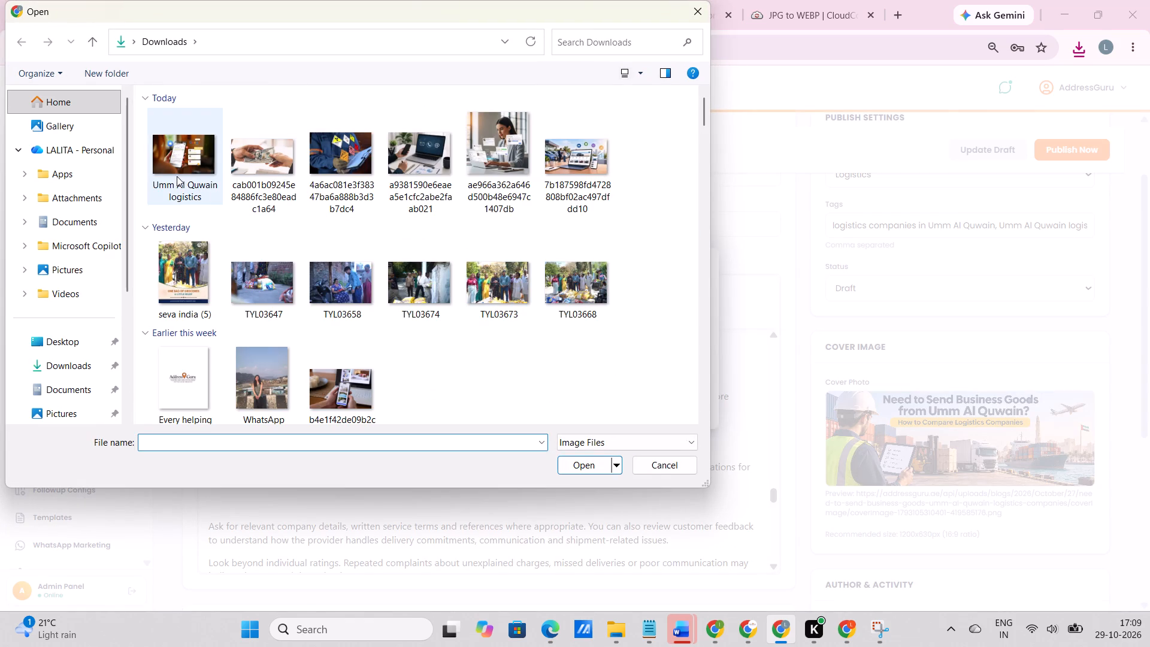
click(177, 176)
click(573, 464)
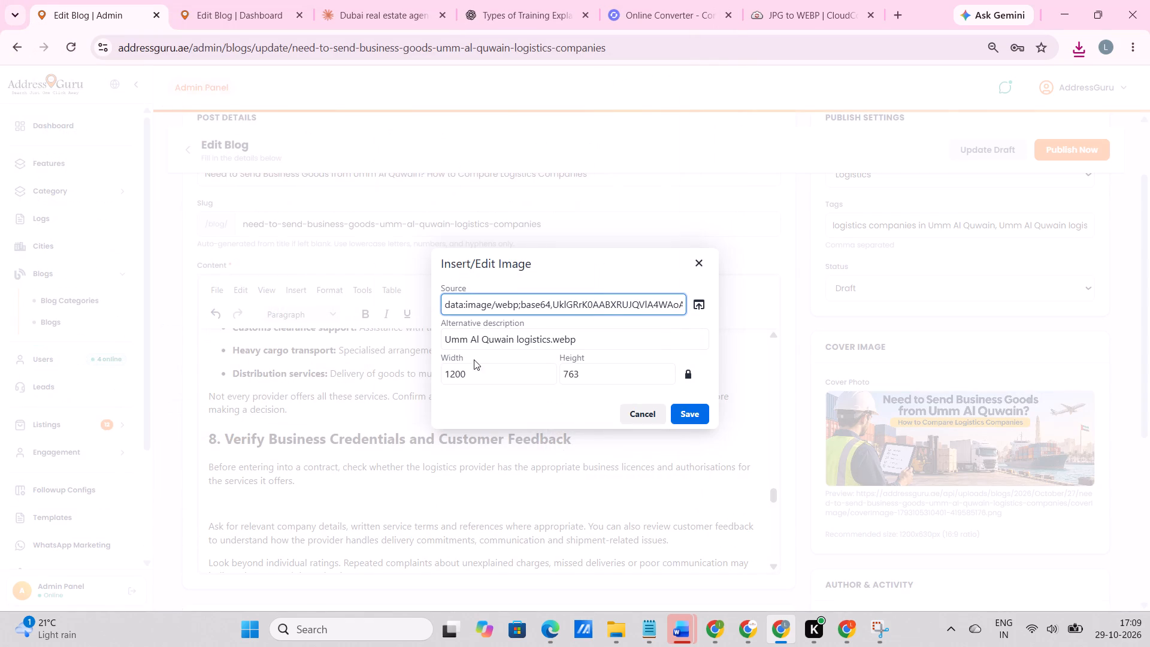
Set the image's width to 900, shorten its alternative description to "Umm Al Quwain logistics", and insert it.
drag(483, 367, 371, 372)
text(900)
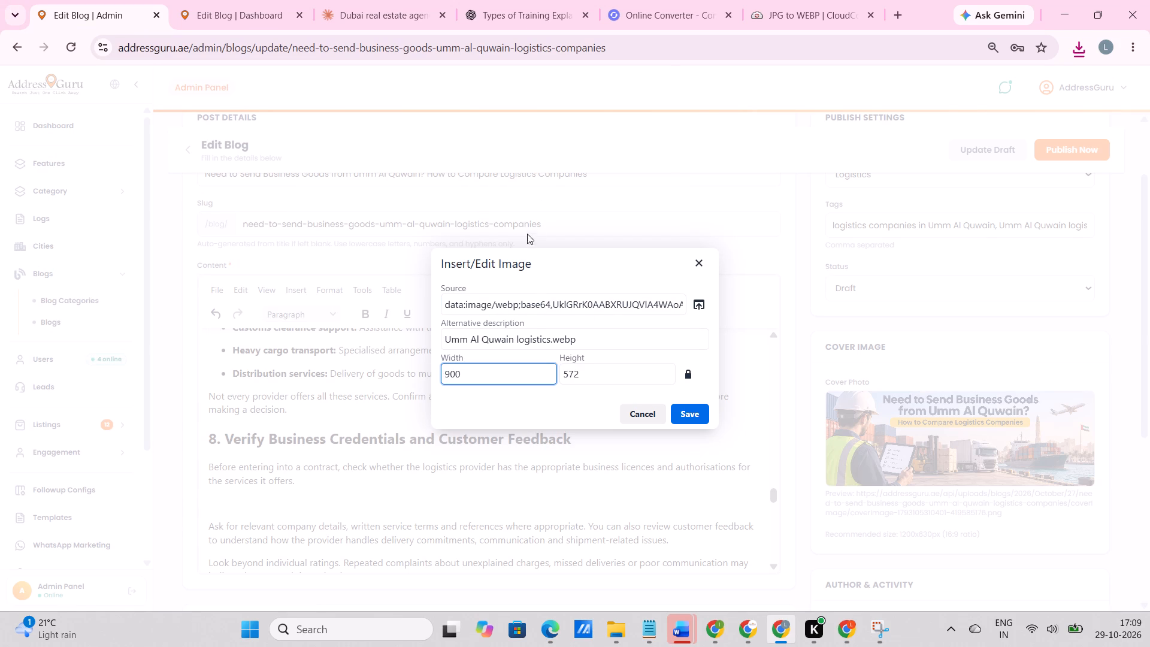
drag(552, 339, 645, 343)
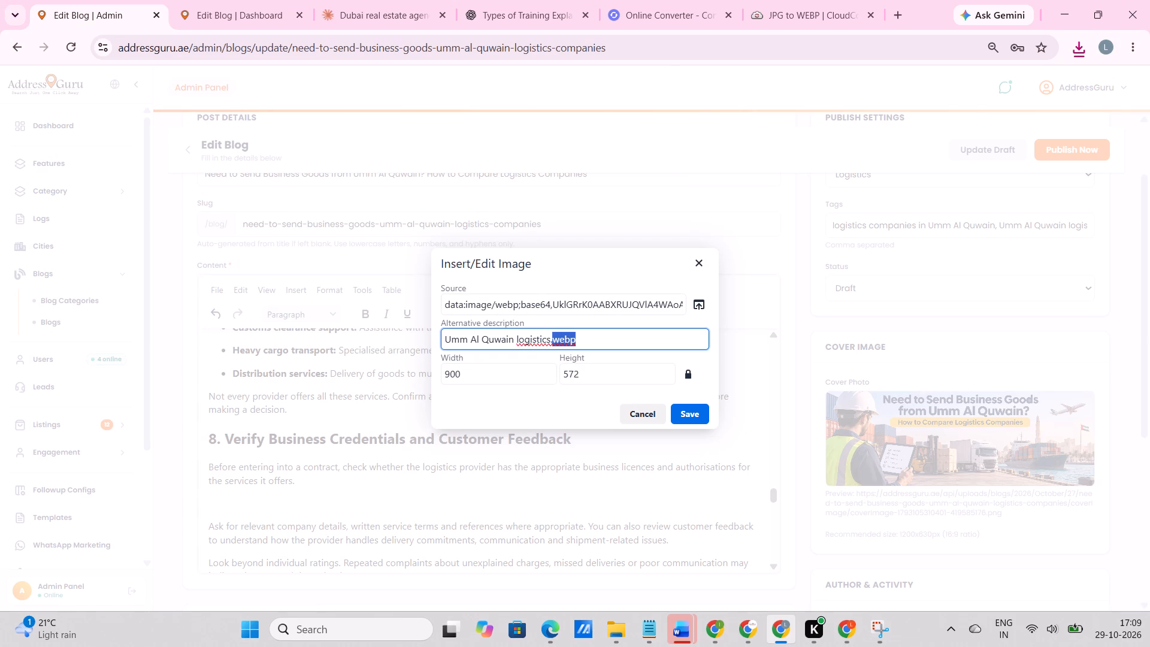
key(BackSpace)
key(BackSpace)
click(695, 410)
Widen the comparison table in section 9 to about three quarters of the text width.
scroll(609, 423, up, 1)
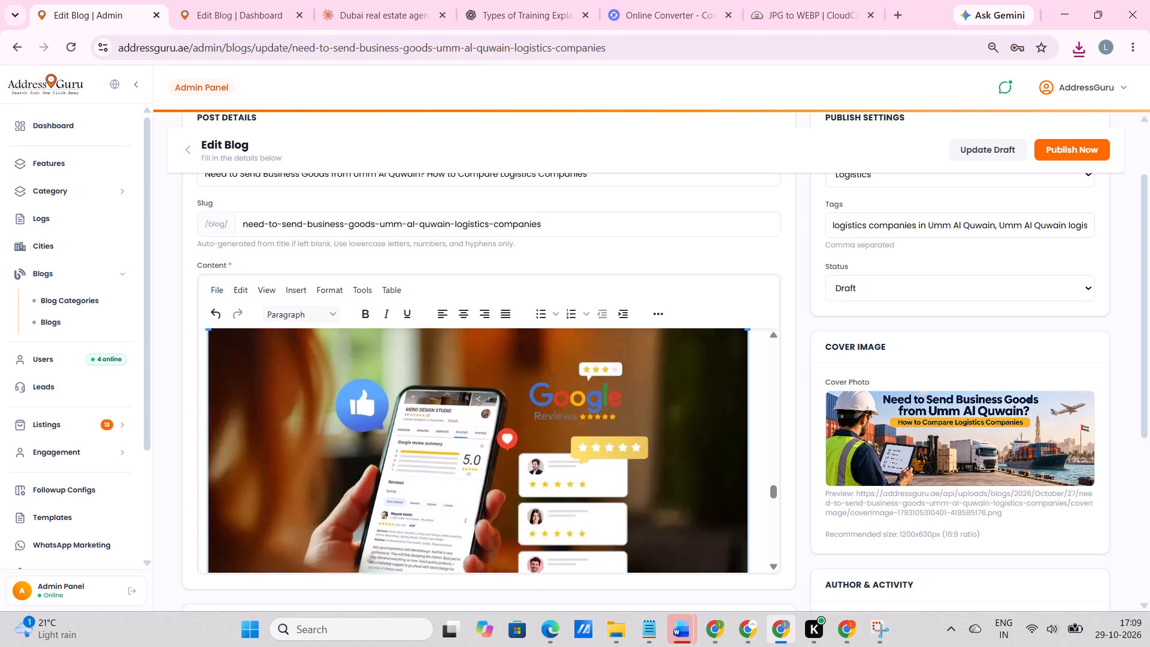
scroll(611, 422, up, 2)
scroll(611, 419, down, 4)
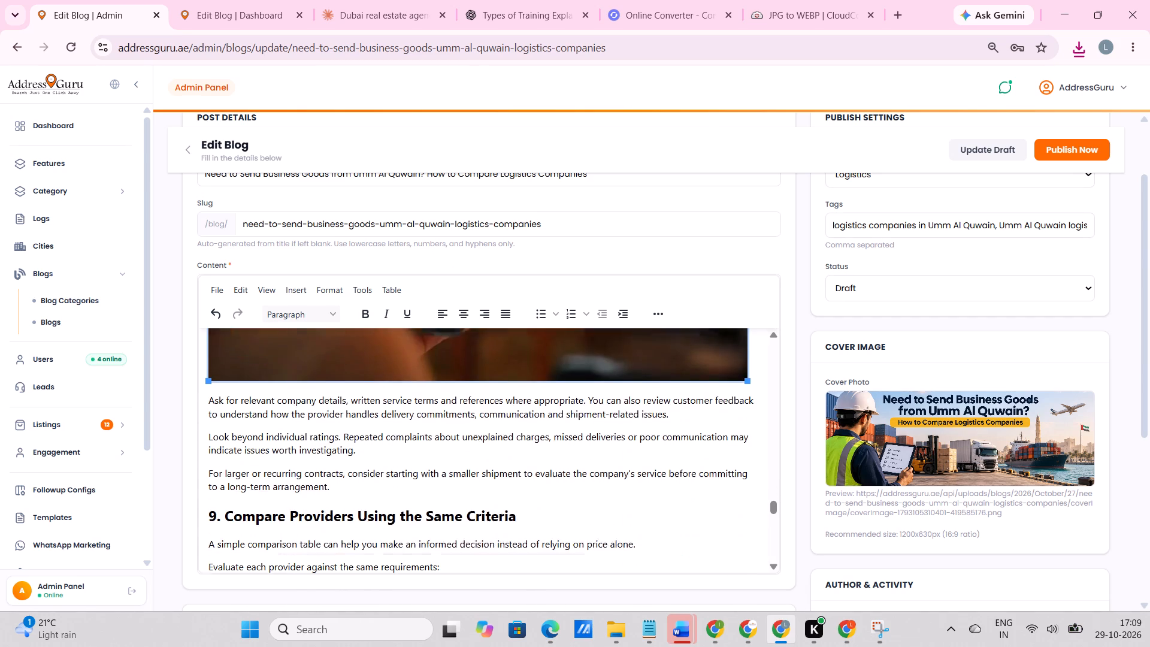
scroll(585, 418, down, 1)
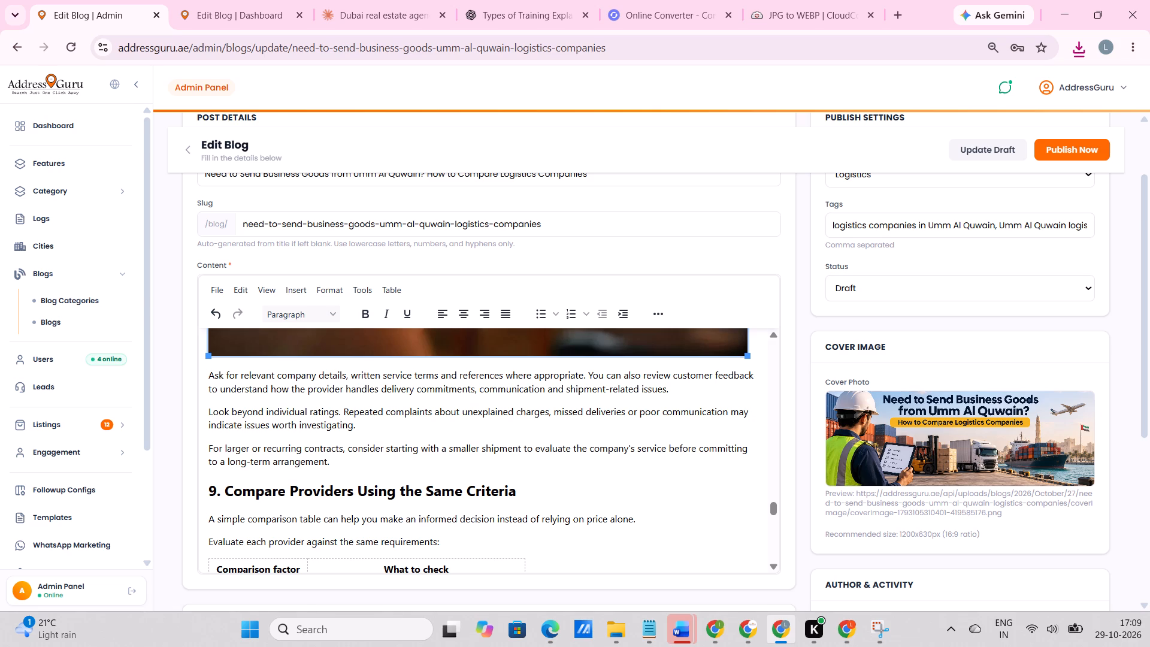
scroll(411, 456, down, 2)
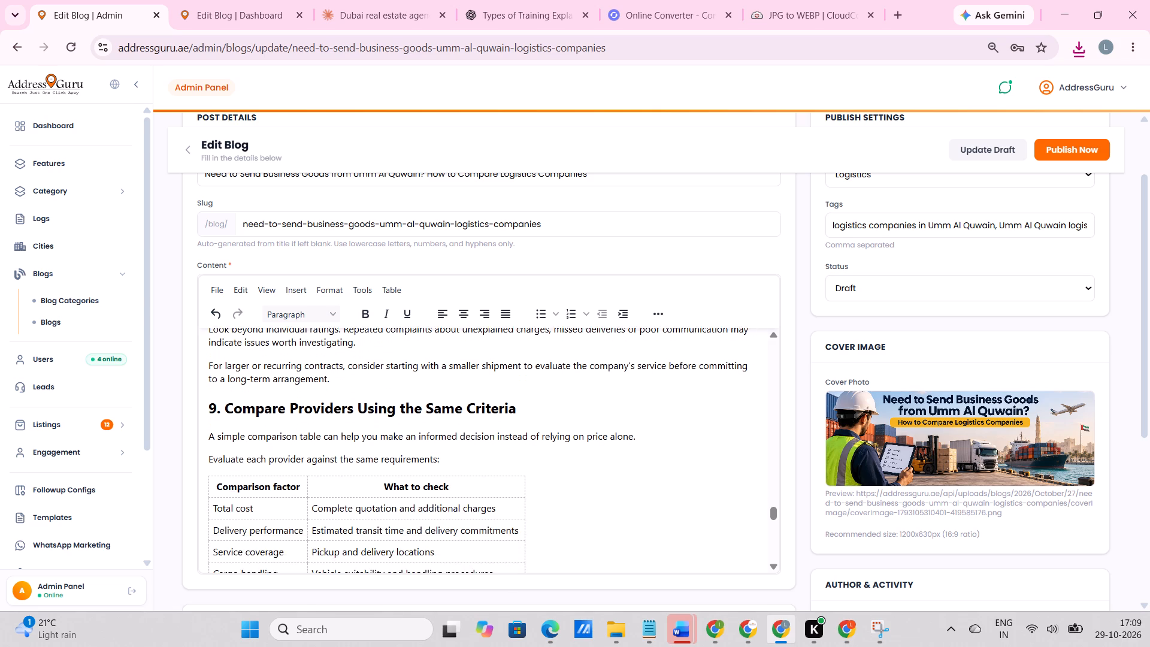
scroll(397, 448, down, 2)
scroll(518, 455, down, 1)
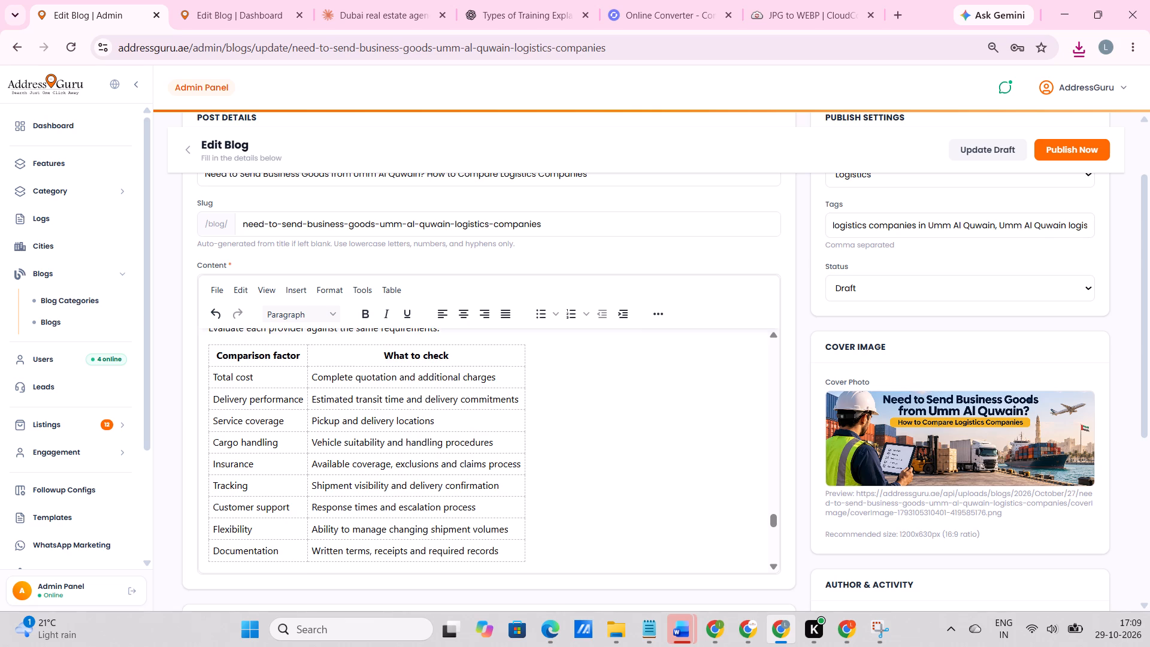
click(528, 453)
drag(524, 448, 619, 449)
Format the line "Evaluate each provider against the same requirements:" above the comparison table as Heading 3.
scroll(619, 449, up, 2)
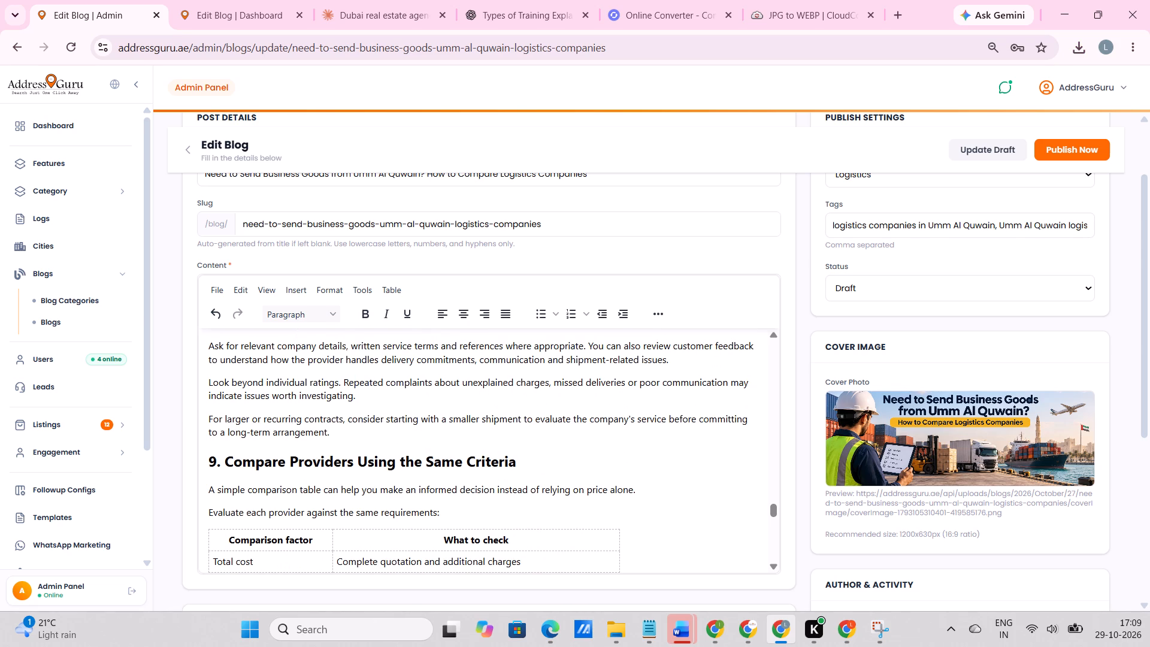
scroll(615, 449, down, 1)
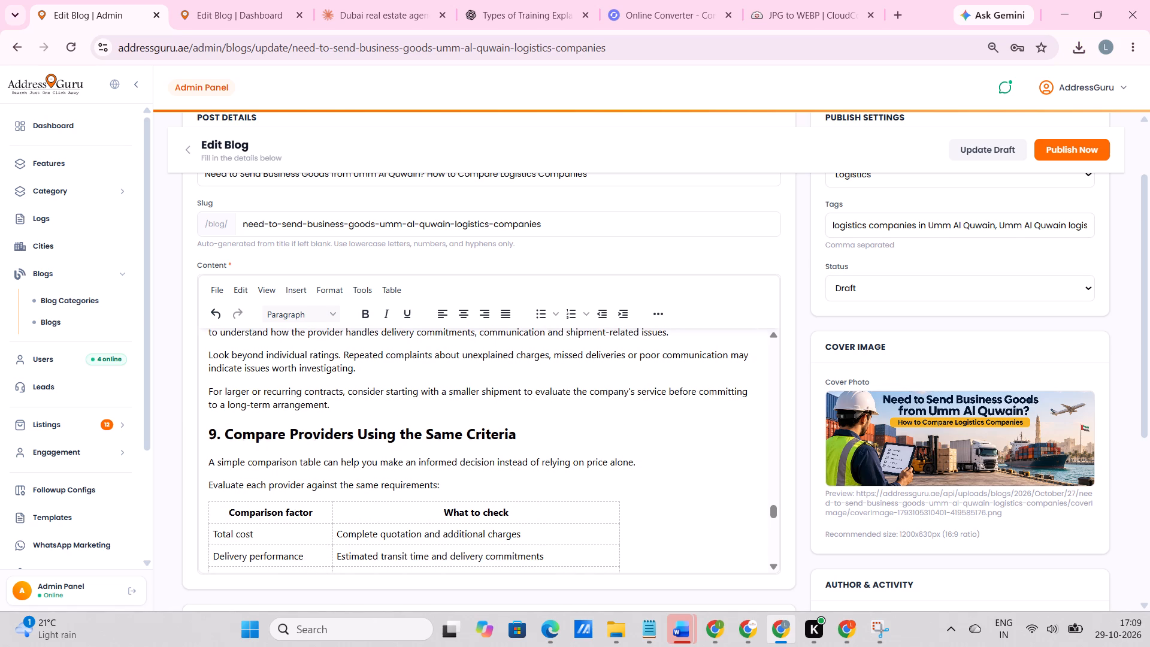
click(216, 481)
click(295, 317)
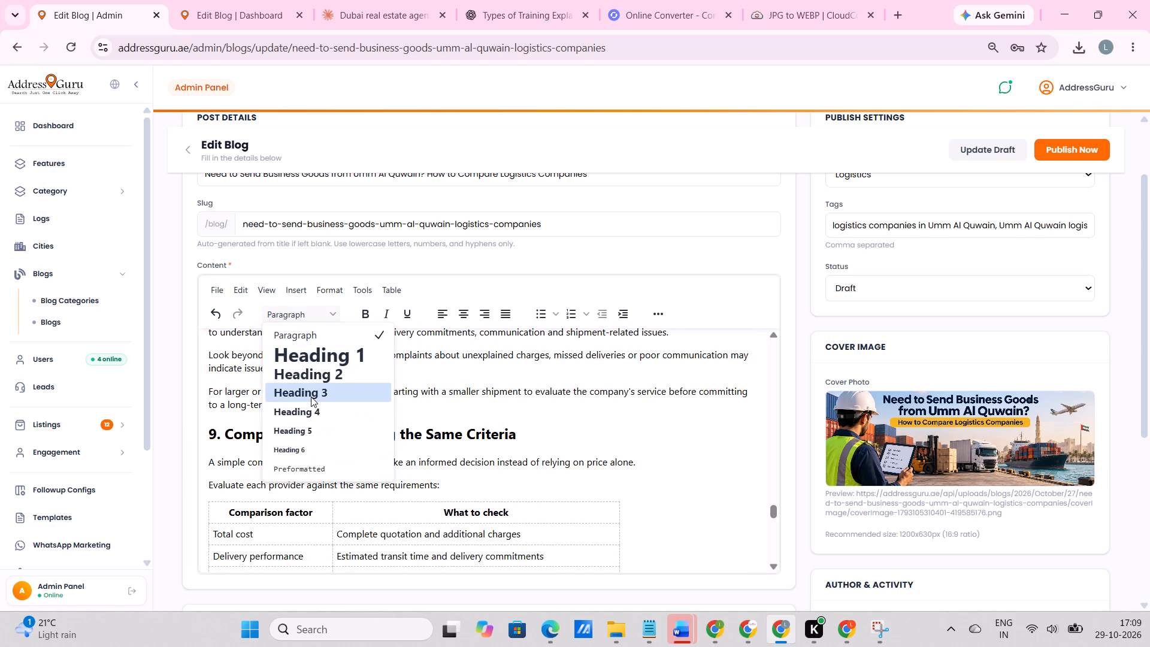
click(311, 396)
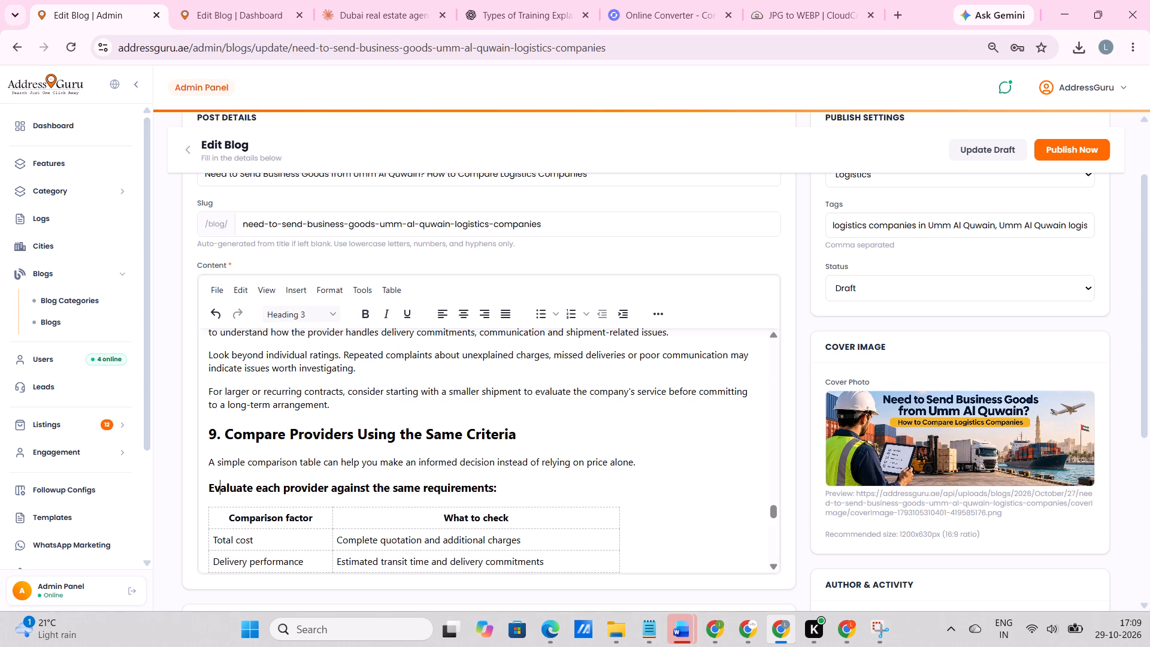
Make the phrase "score to each factor" bold in the paragraph below the comparison table.
scroll(432, 446, down, 5)
scroll(516, 456, down, 1)
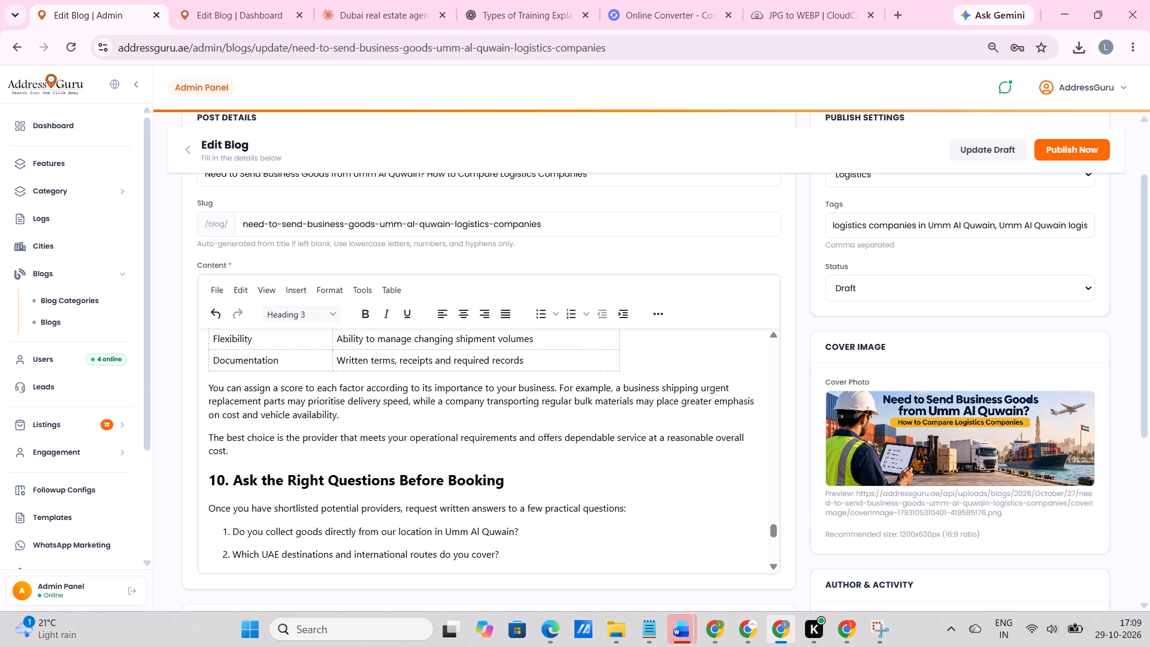
drag(282, 383, 376, 386)
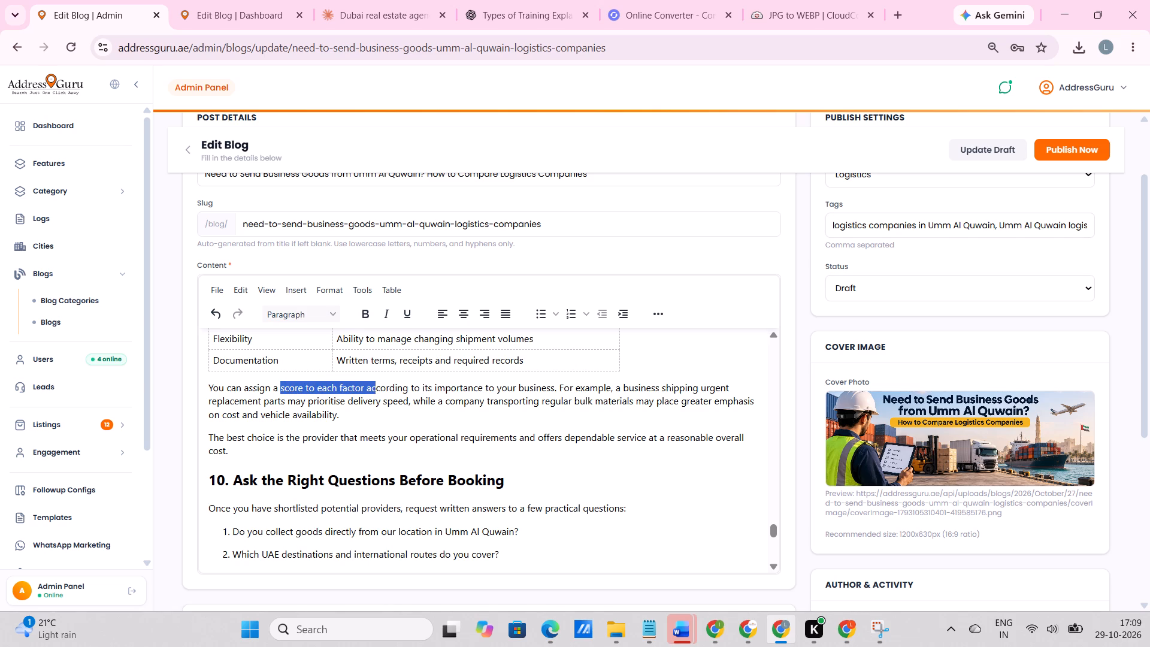
drag(376, 386, 423, 388)
drag(423, 388, 365, 388)
key(ctrl+b)
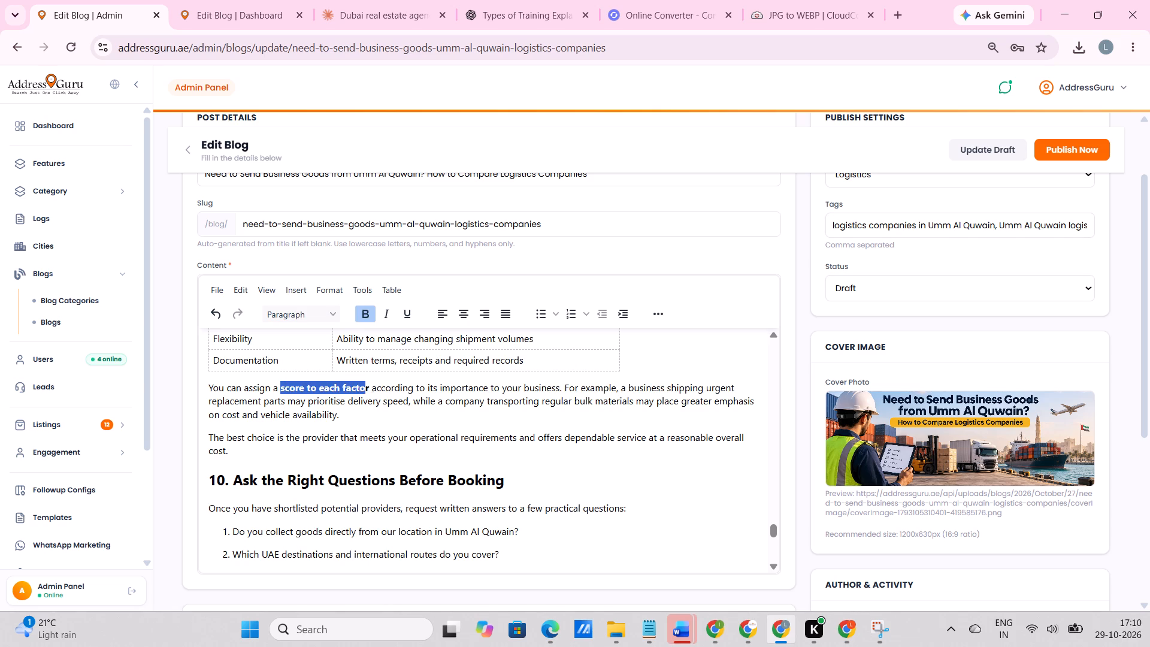
click(425, 398)
scroll(408, 420, down, 1)
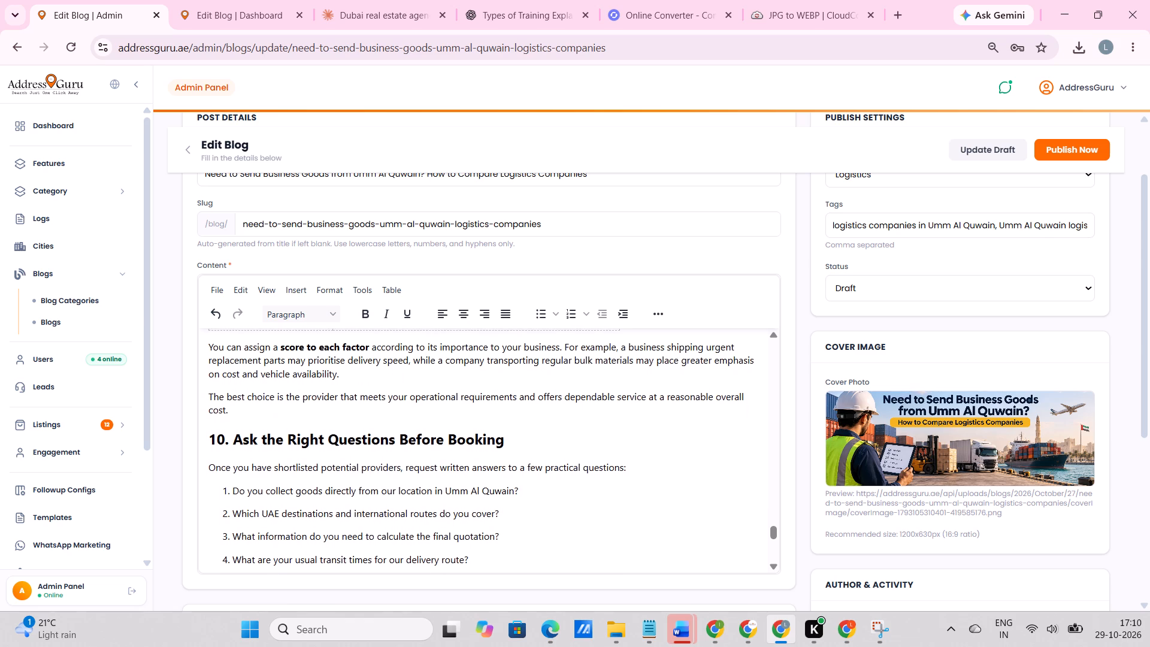
Review the comparison table, the section 10 questions and the Conclusion for remaining formatting needs.
scroll(349, 403, down, 1)
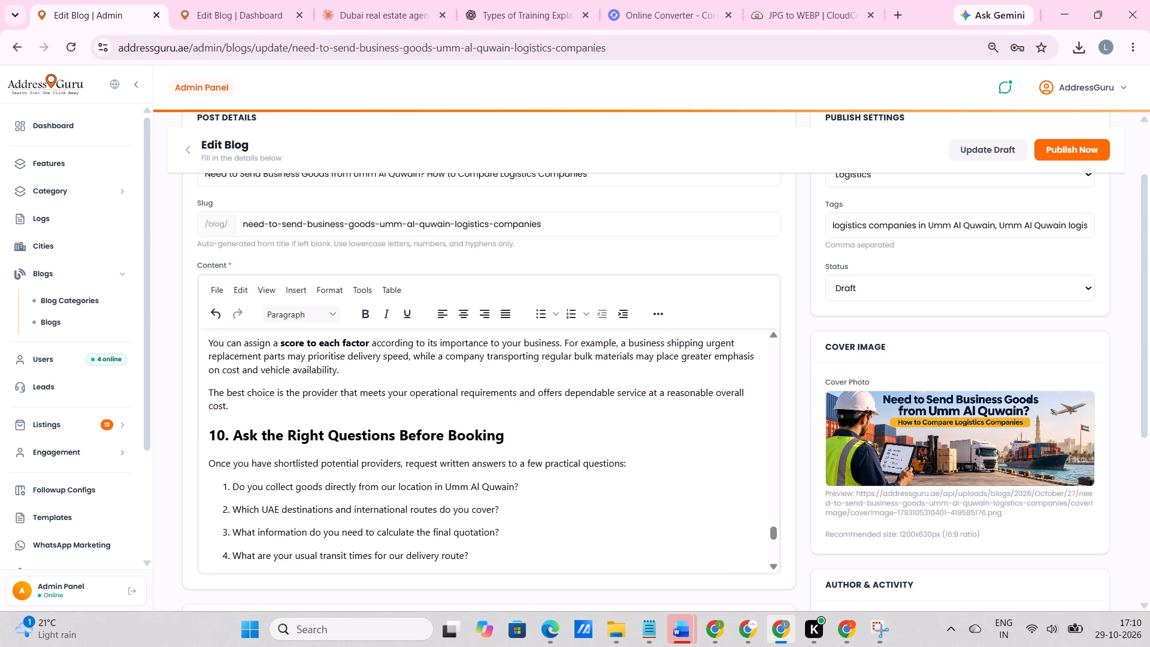
scroll(359, 395, down, 2)
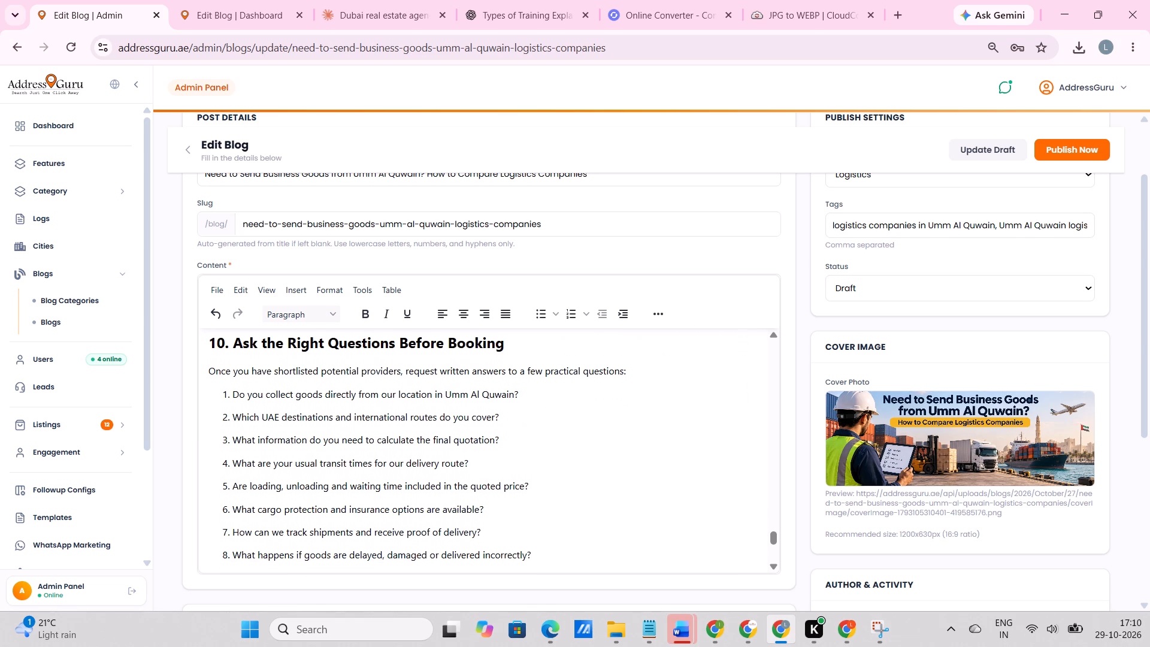
scroll(359, 395, down, 5)
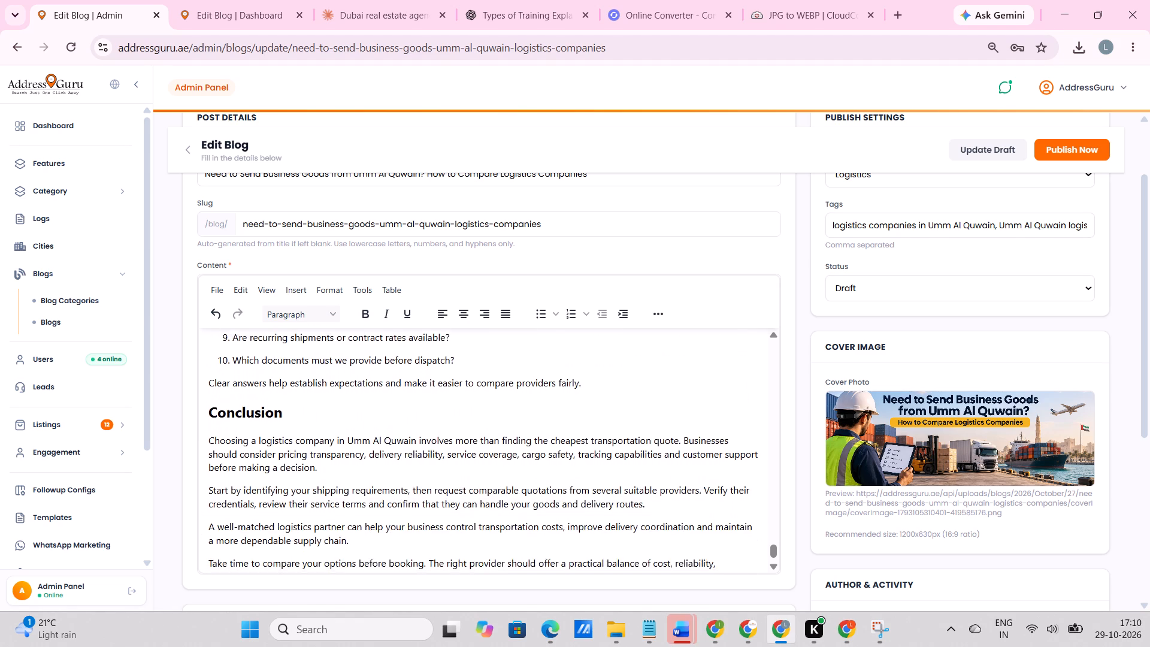
scroll(359, 395, down, 2)
scroll(359, 395, up, 8)
scroll(359, 395, down, 3)
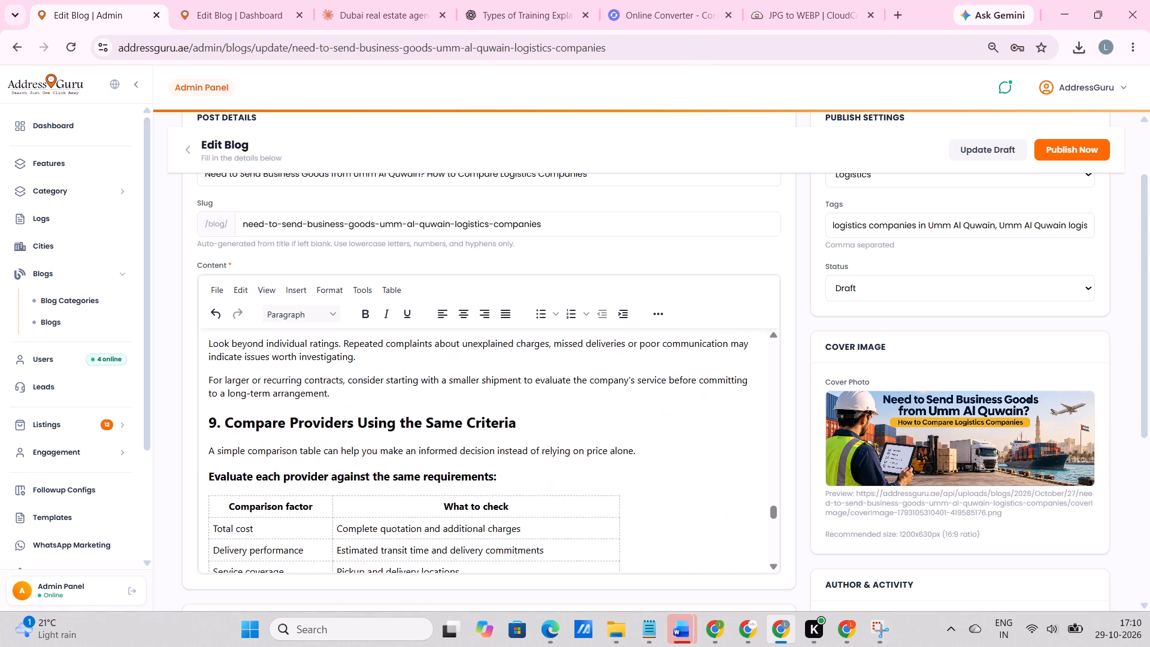
scroll(359, 395, down, 6)
scroll(359, 395, up, 4)
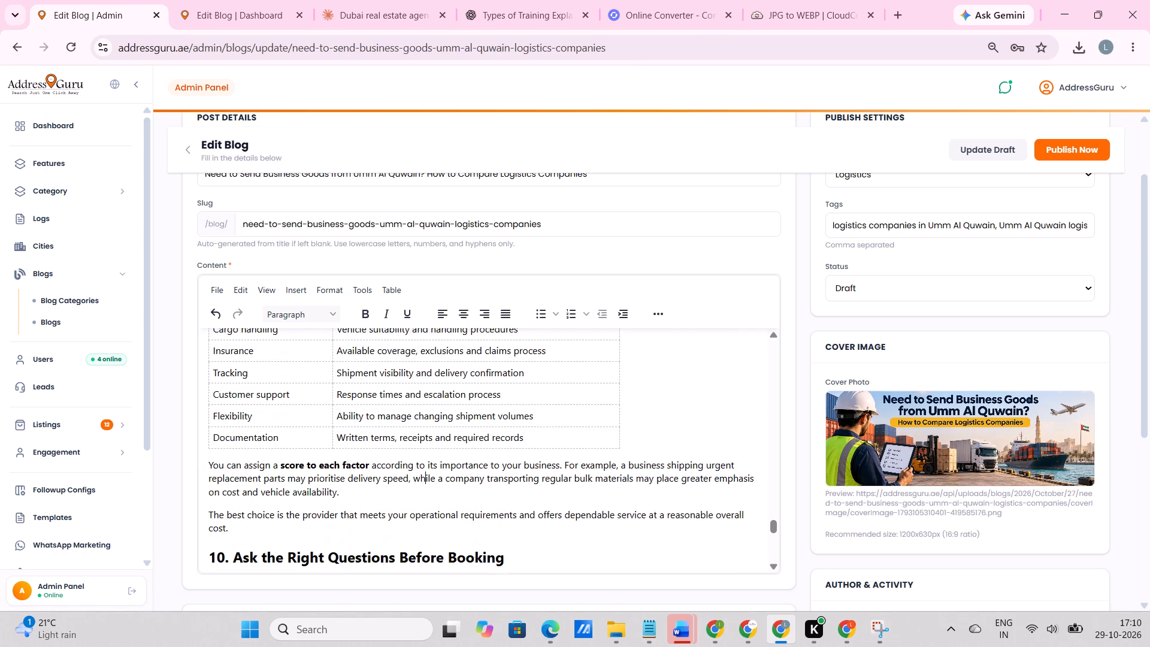
scroll(359, 395, down, 8)
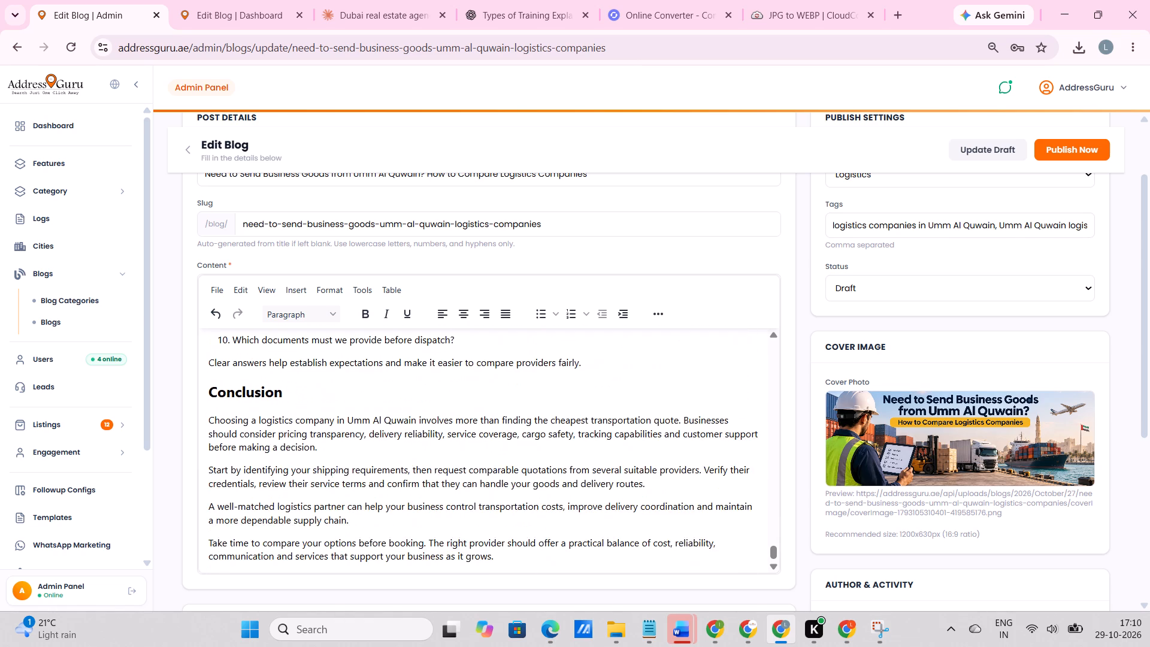
scroll(352, 400, up, 1)
scroll(352, 401, down, 4)
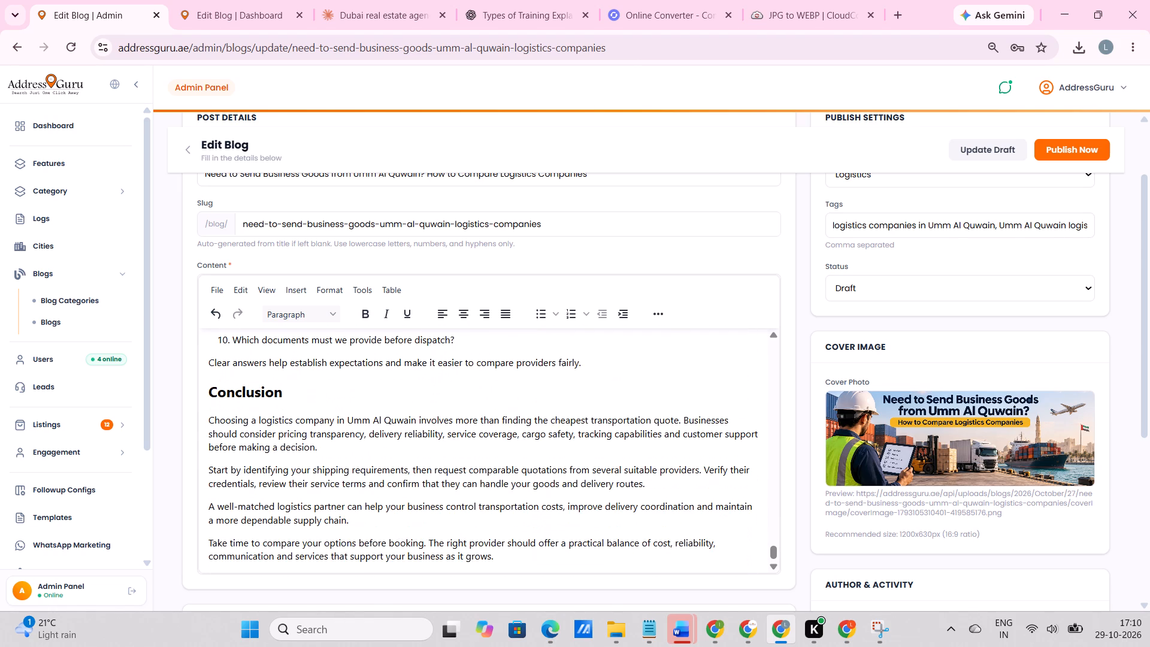
scroll(343, 418, down, 1)
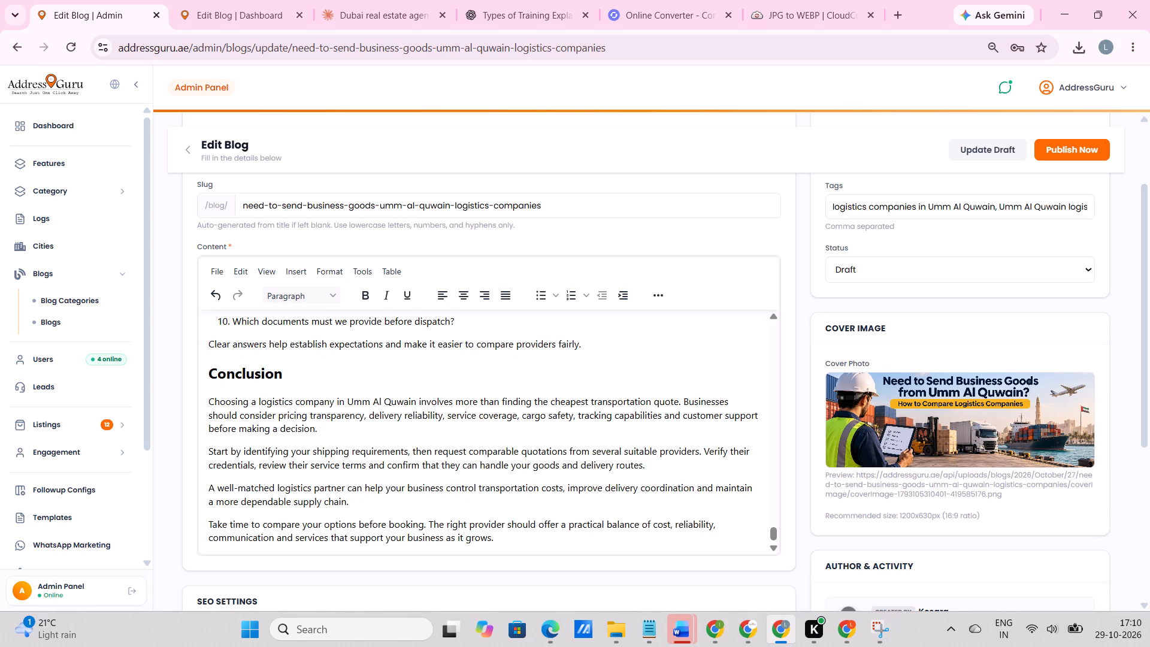
Make the phrases "Start by" and "well-matched logistics partner can" bold in the Conclusion.
drag(242, 451, 405, 442)
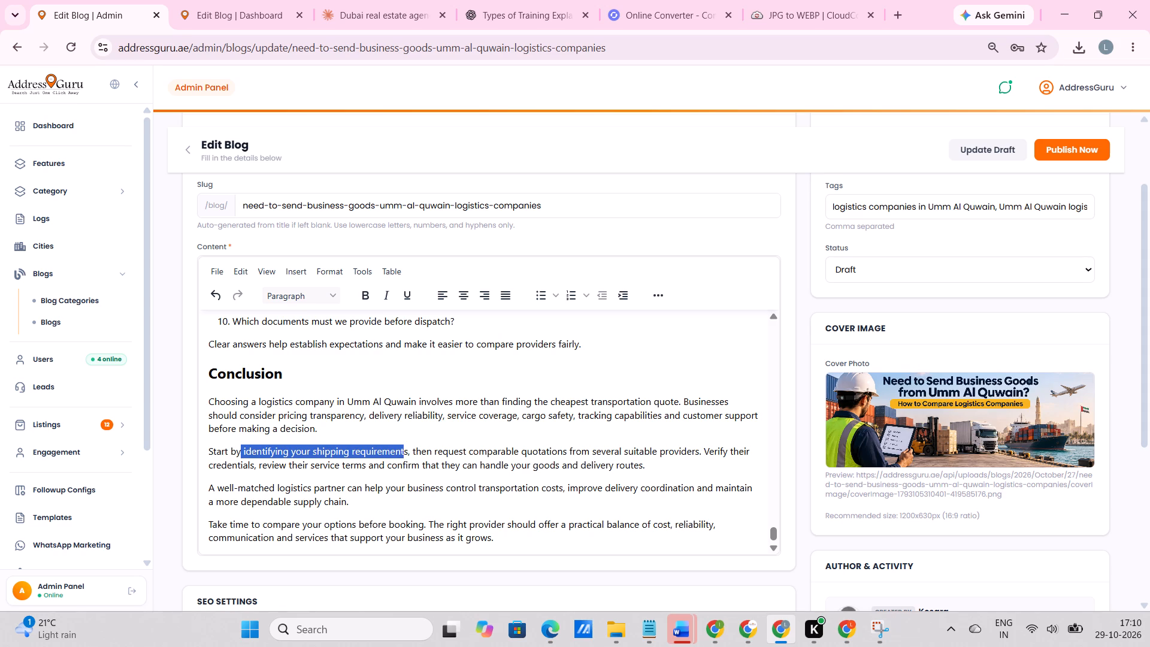
drag(405, 442, 407, 441)
click(380, 445)
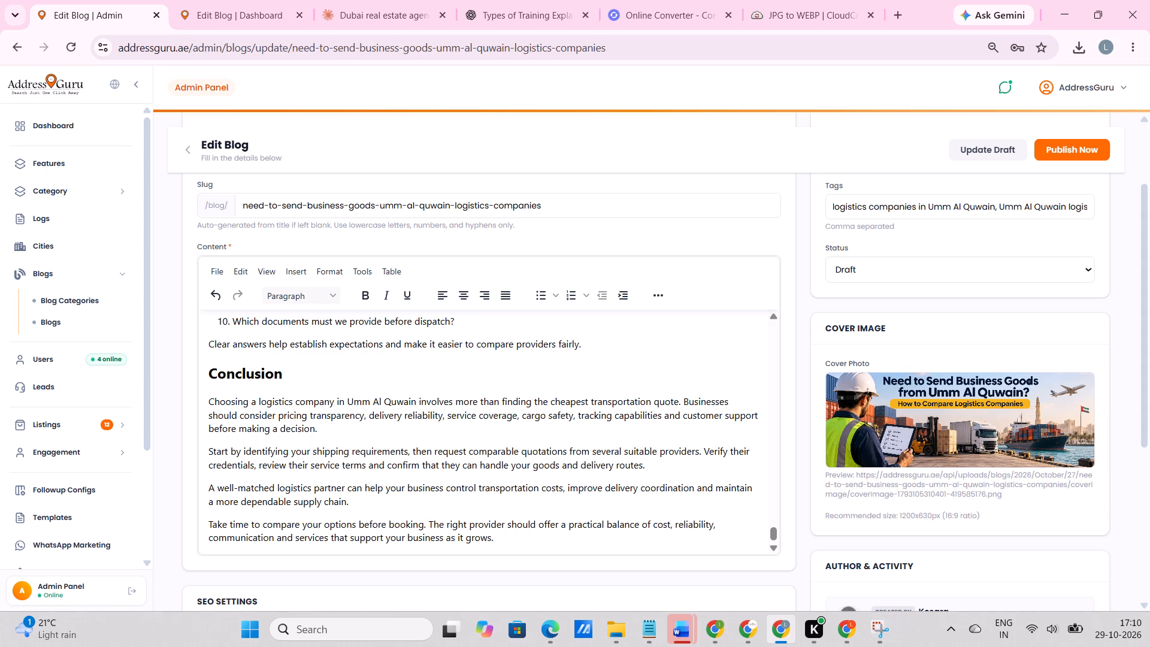
drag(244, 453, 207, 457)
key(ctrl+b)
click(363, 464)
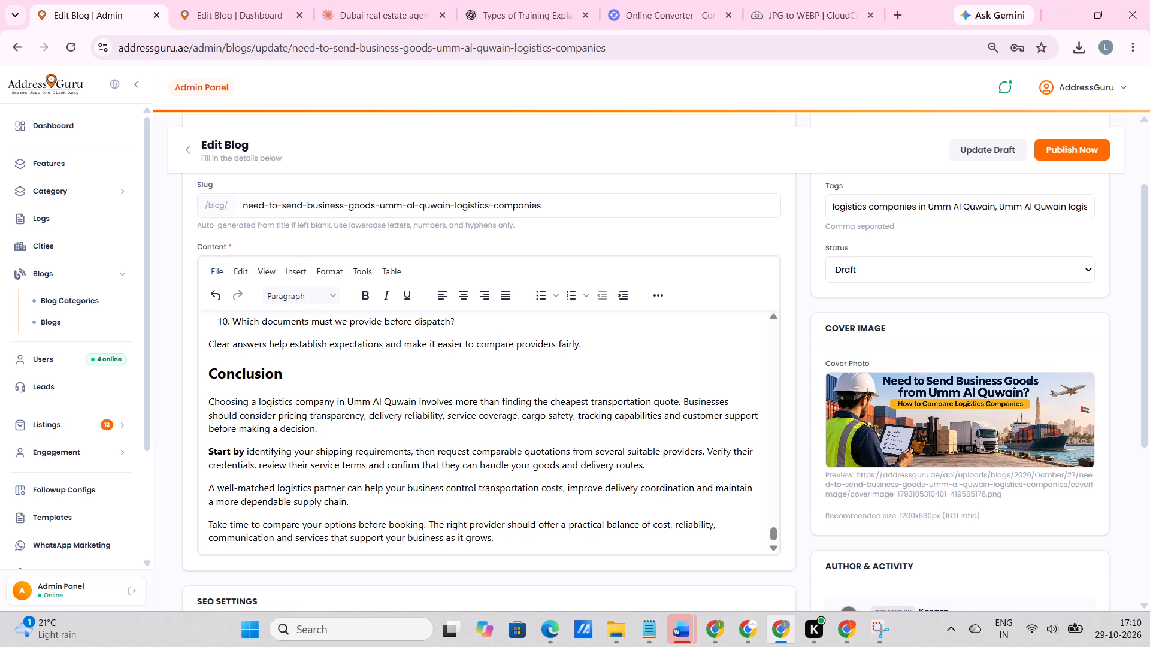
drag(217, 484, 367, 478)
key(ctrl+b)
click(458, 488)
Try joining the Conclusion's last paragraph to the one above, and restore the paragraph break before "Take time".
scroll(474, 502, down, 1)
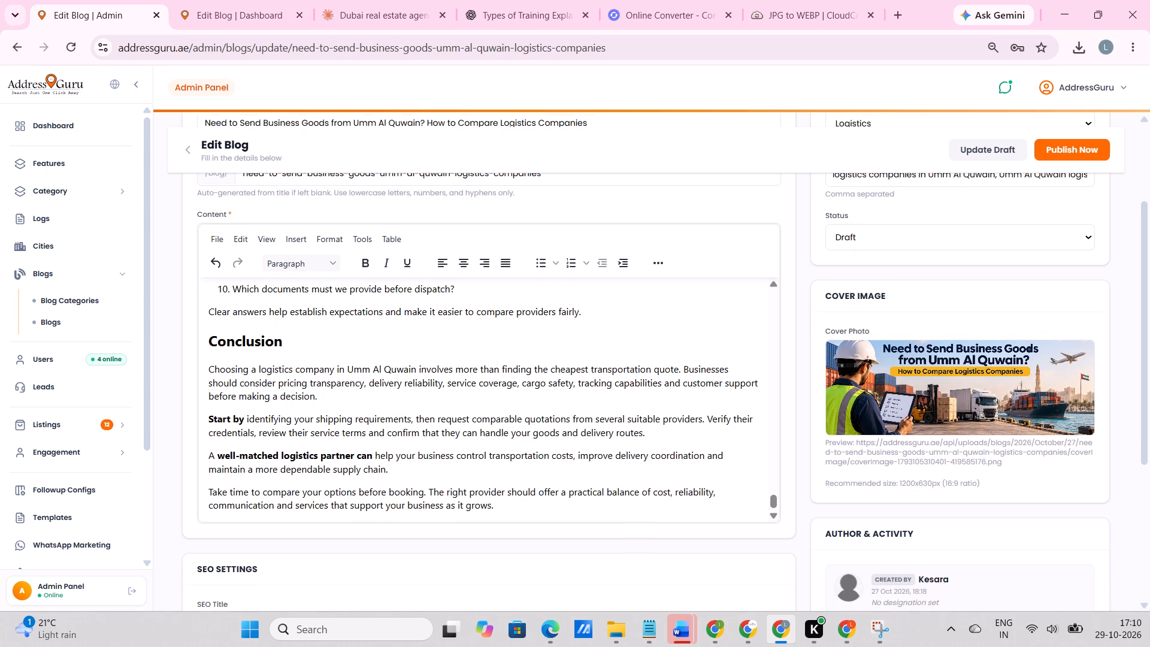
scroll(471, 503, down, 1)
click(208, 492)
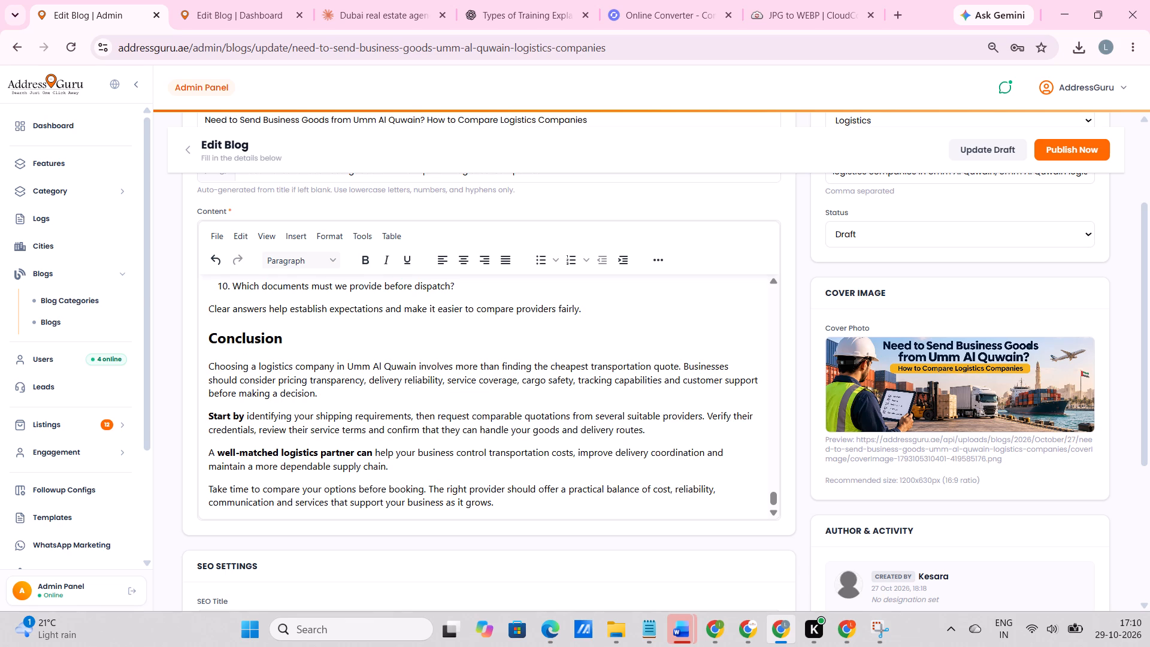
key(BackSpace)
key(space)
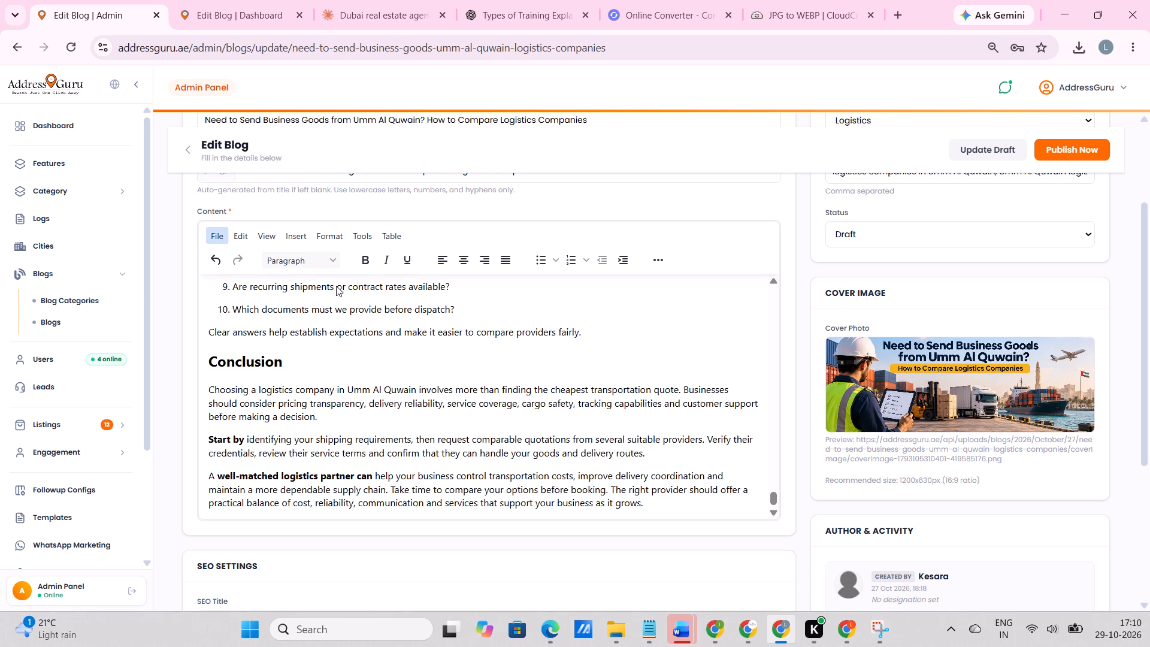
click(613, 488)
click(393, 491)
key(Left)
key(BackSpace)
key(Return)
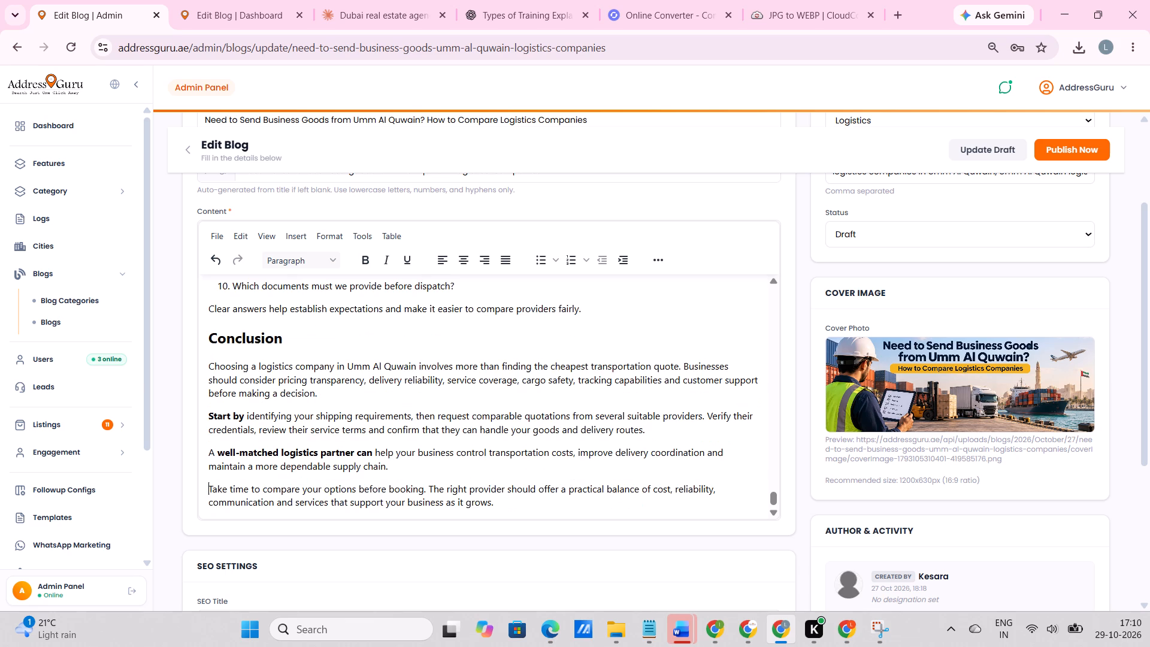
Join the "A well-matched logistics partner can" paragraph to the end of the "Start by" paragraph in the Conclusion.
key(Up)
key(Up)
key(BackSpace)
key(space)
Make the phrase "compare your options before booking" bold in the Conclusion's last paragraph.
scroll(479, 467, down, 1)
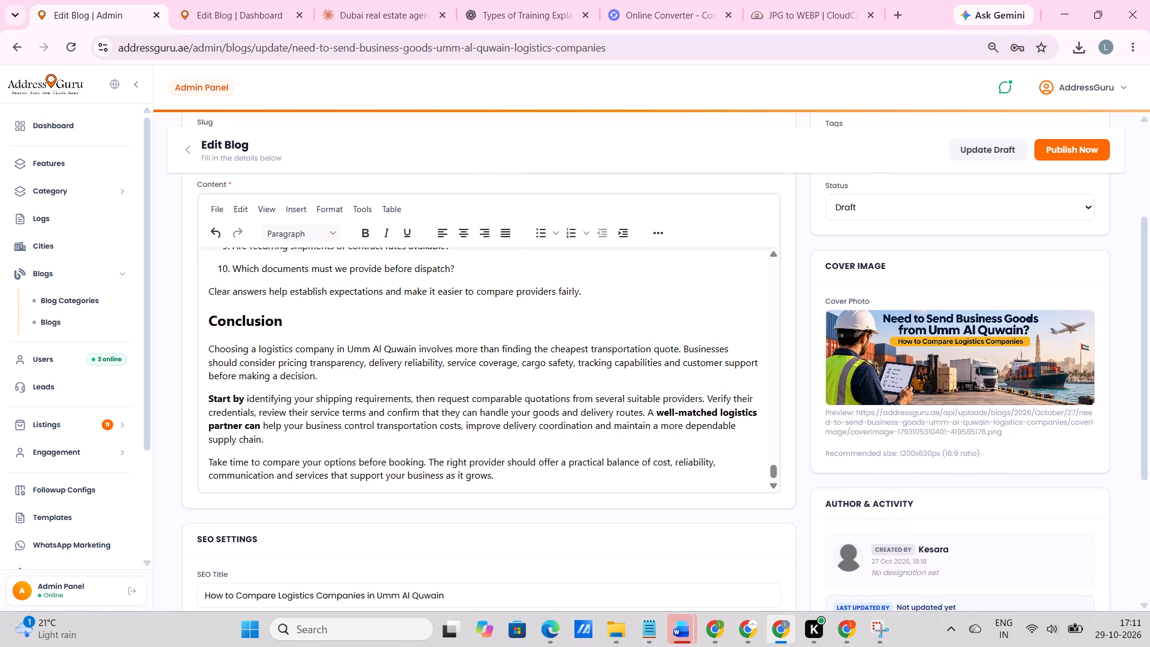
scroll(477, 465, down, 1)
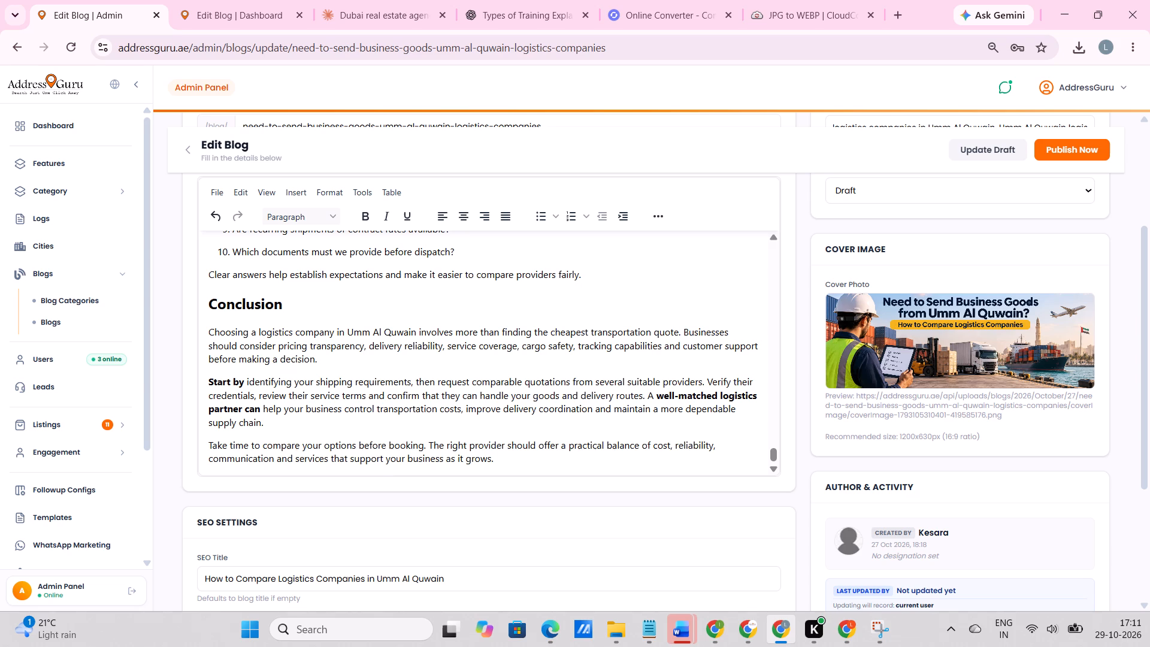
drag(262, 446, 359, 446)
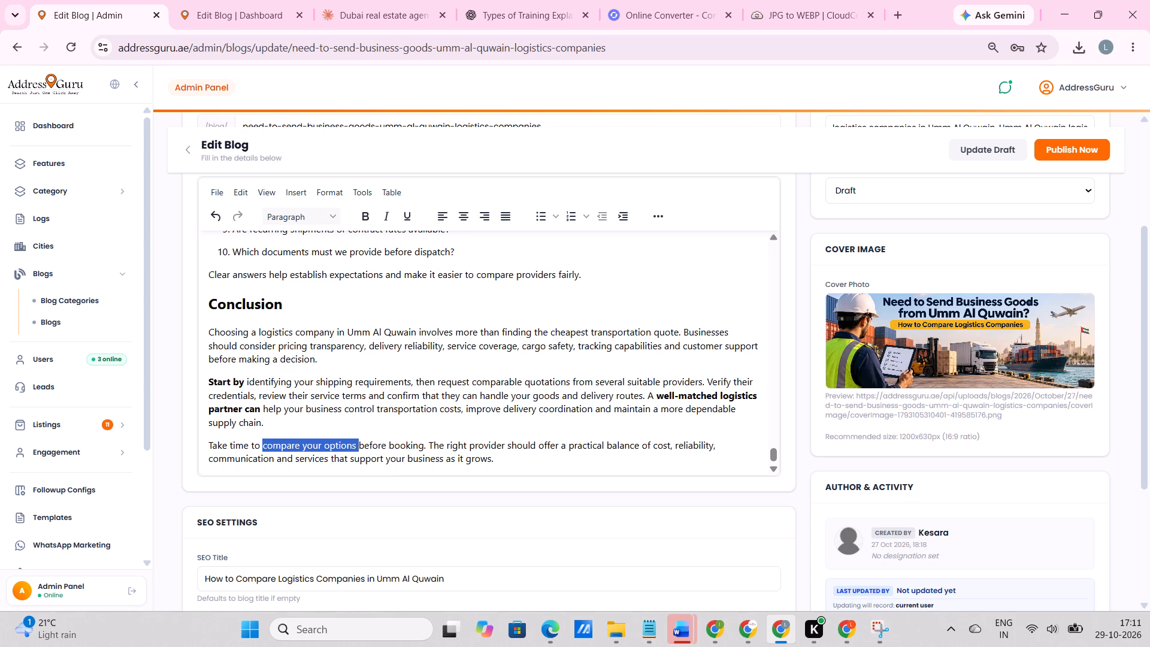
drag(359, 446, 360, 446)
drag(360, 446, 425, 446)
key(ctrl+b)
click(531, 458)
Copy the blog's full title and search for it in the tracking spreadsheet in Google Sheets.
scroll(531, 458, down, 1)
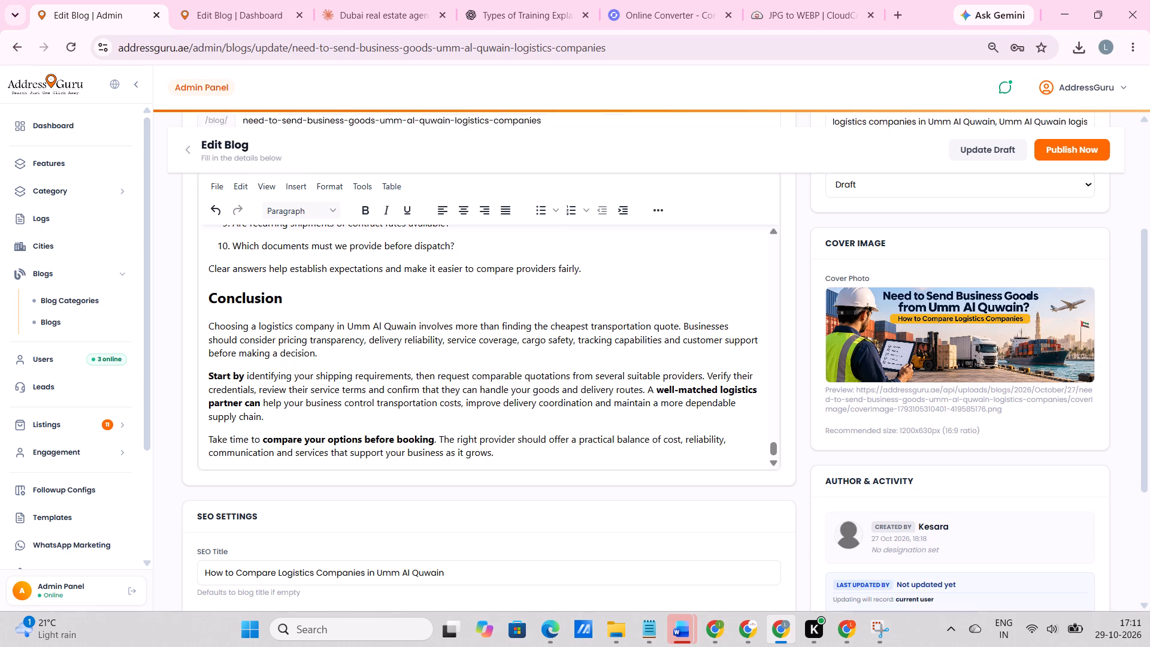
scroll(531, 458, down, 4)
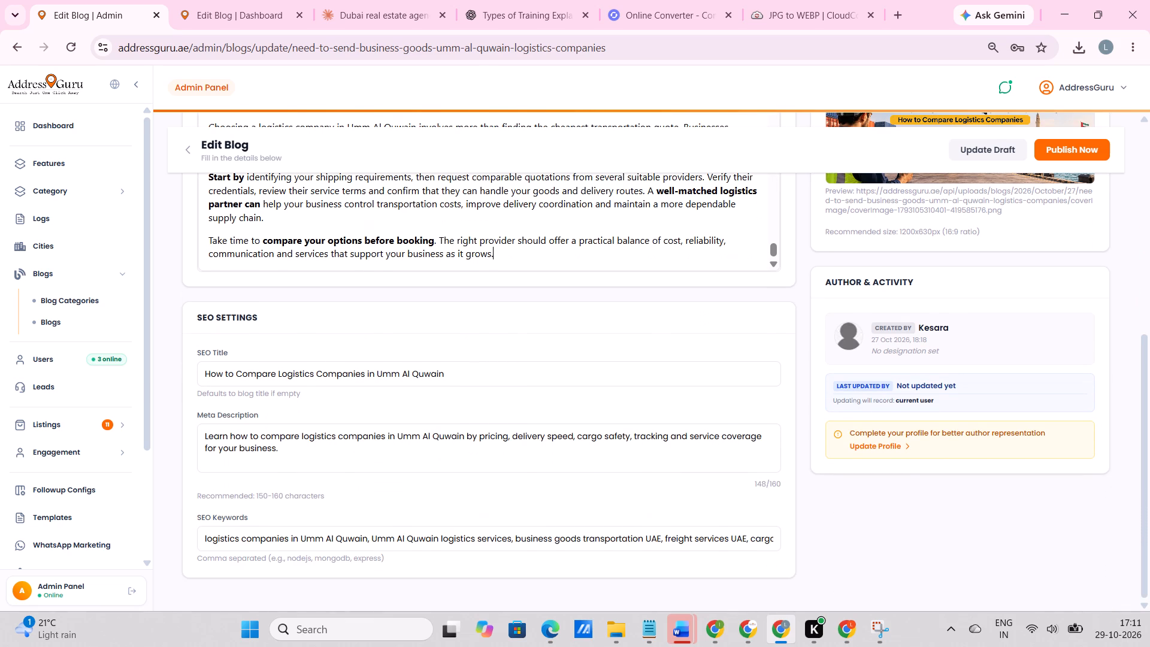
scroll(532, 461, up, 12)
click(434, 261)
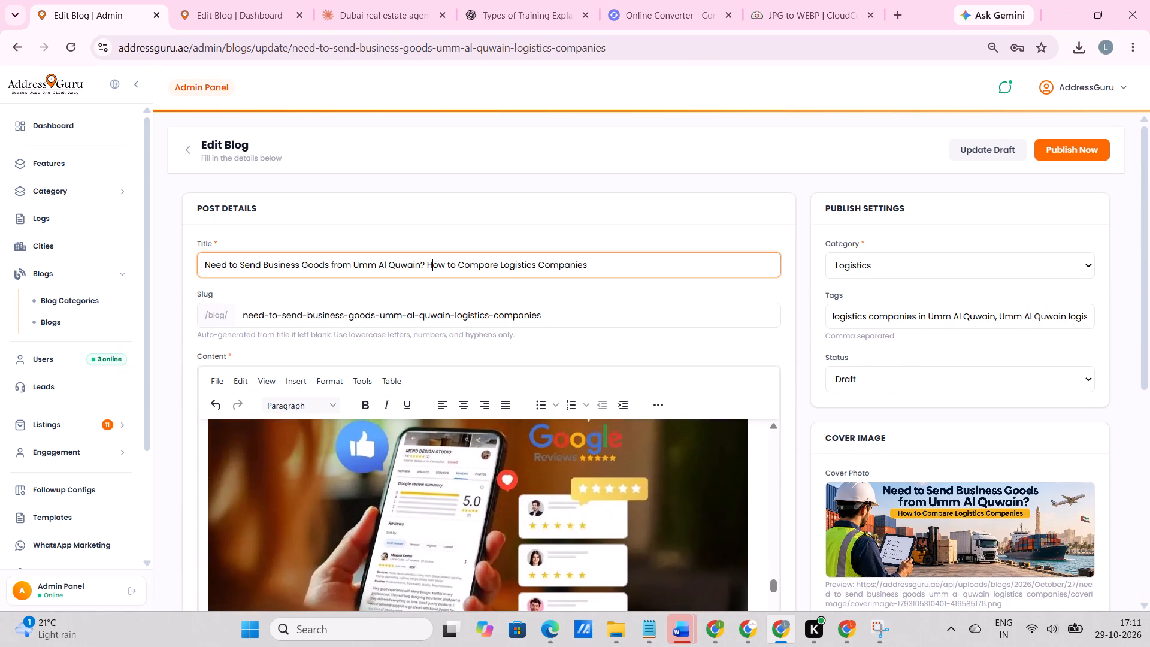
key(ctrl+a)
key(ctrl+c)
scroll(460, 285, down, 7)
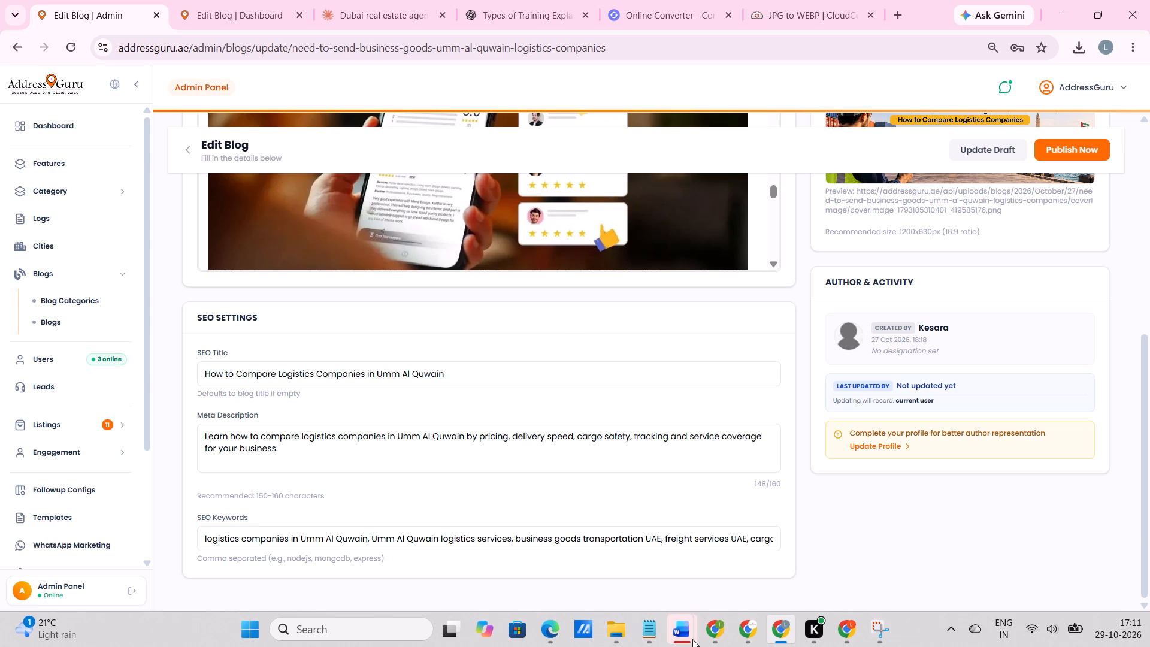
click(709, 630)
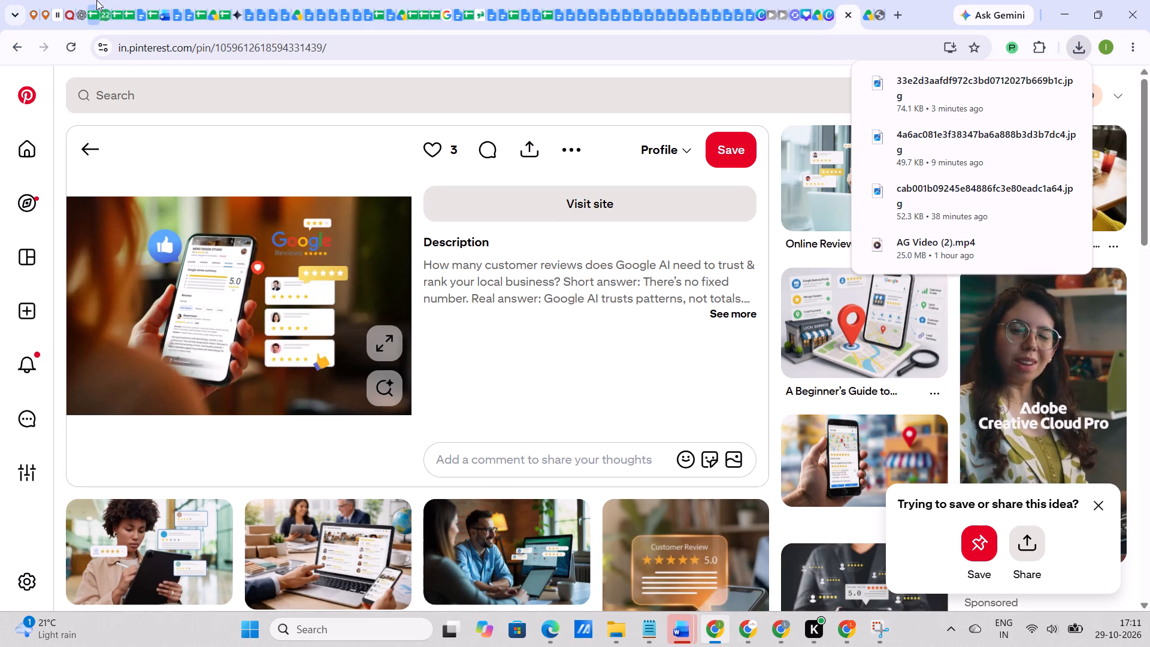
click(96, 0)
key(ctrl+f)
key(ctrl+v)
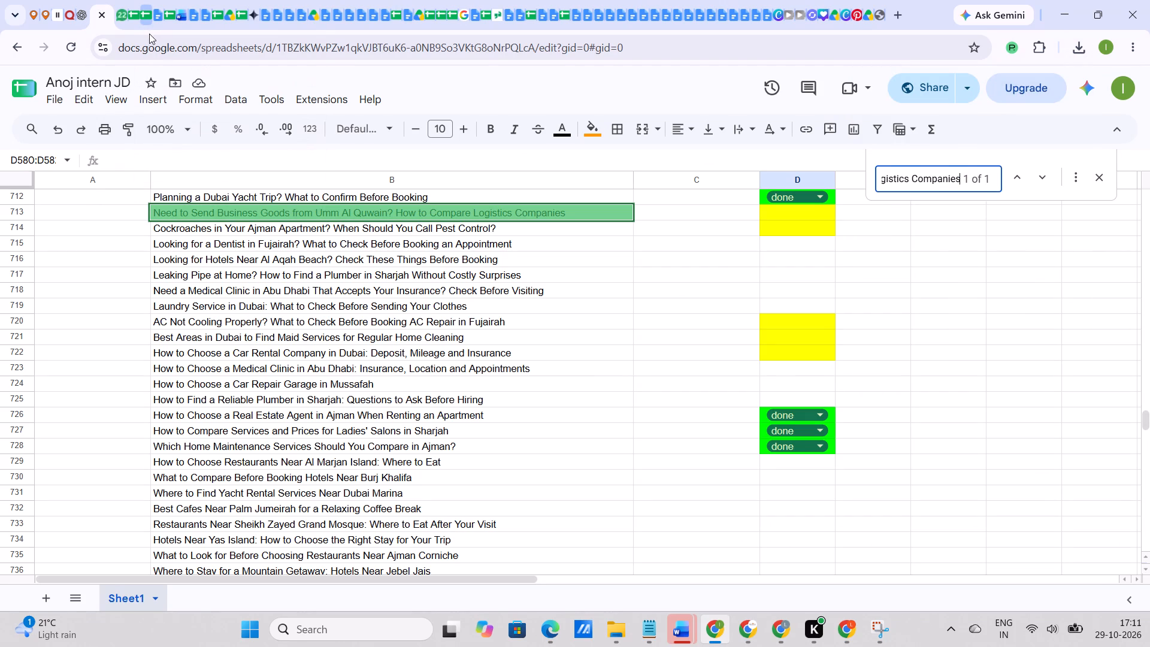
Mark the Umm Al Quwain logistics row as done in column D by copying the status from the row above.
click(764, 201)
key(ctrl+c)
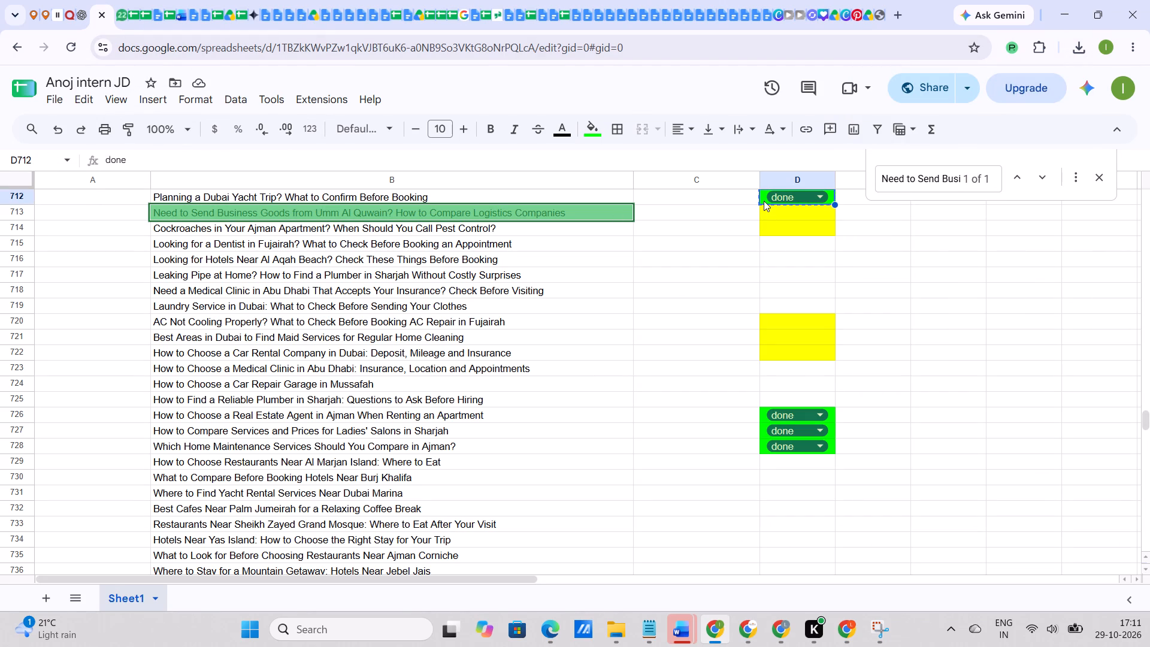
key(Down)
key(ctrl+v)
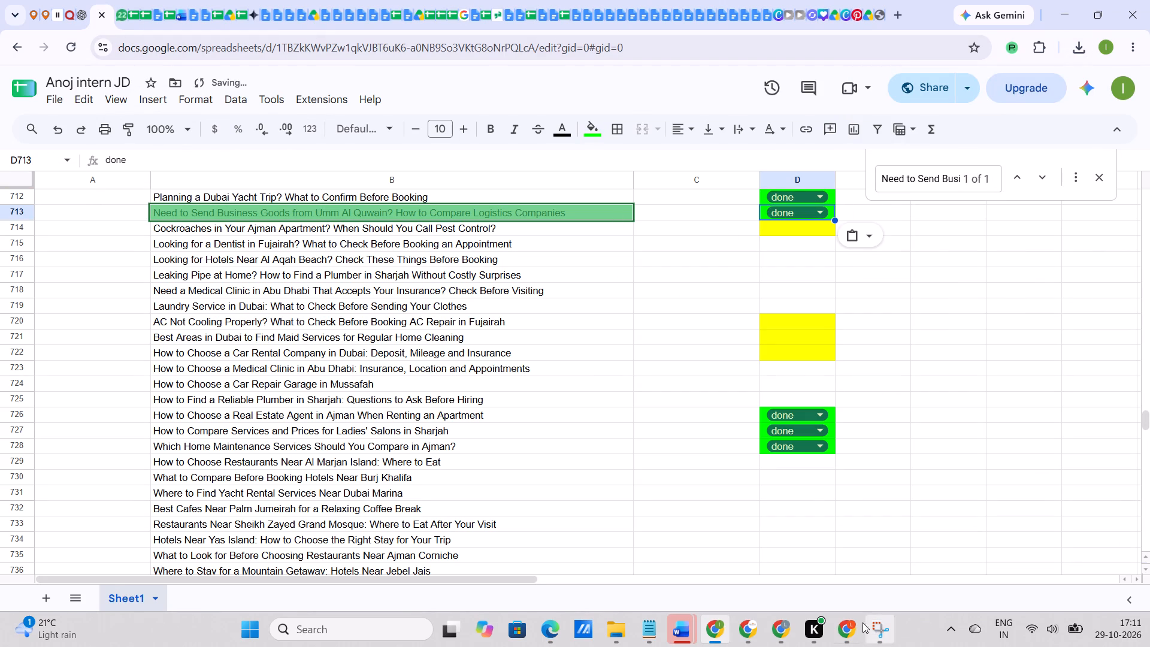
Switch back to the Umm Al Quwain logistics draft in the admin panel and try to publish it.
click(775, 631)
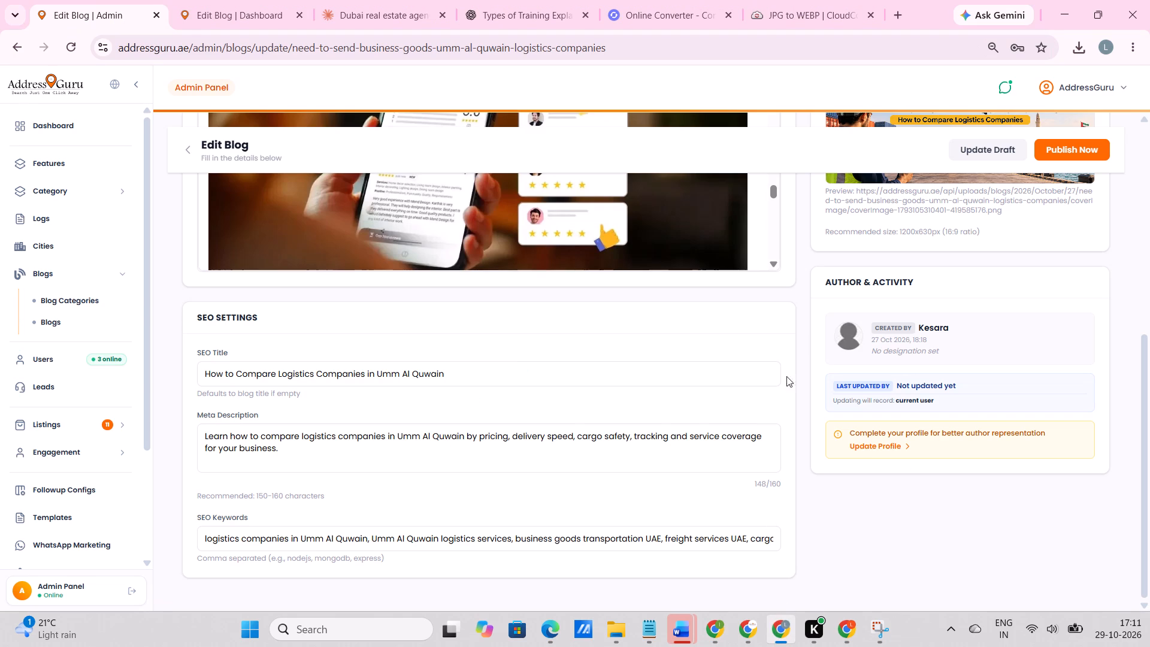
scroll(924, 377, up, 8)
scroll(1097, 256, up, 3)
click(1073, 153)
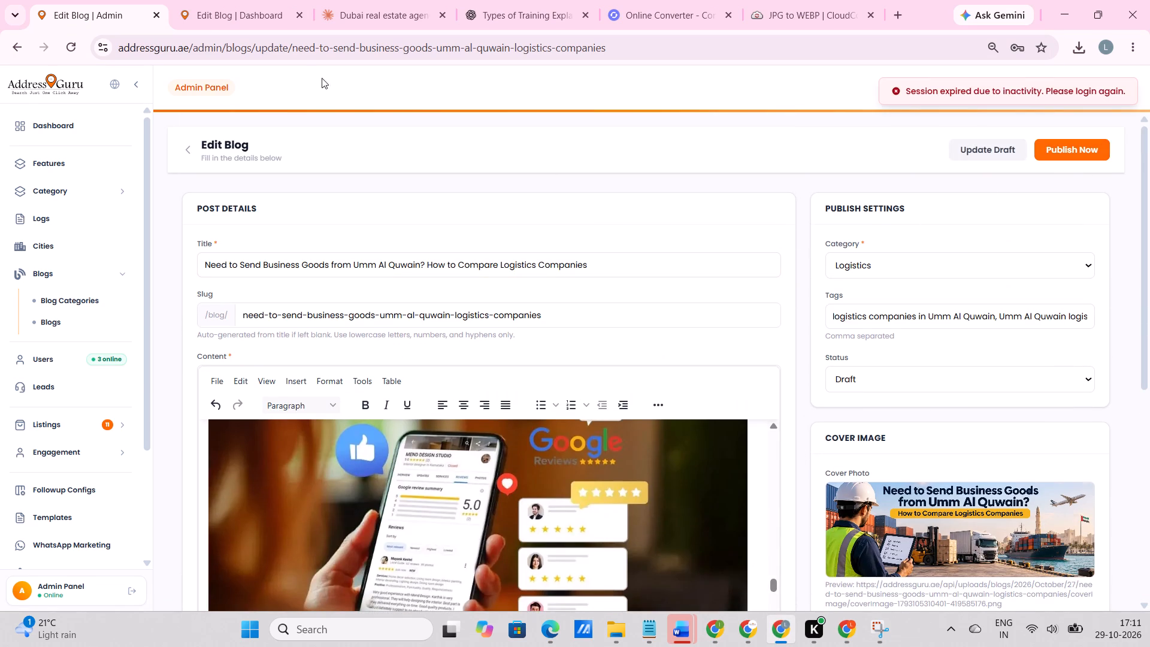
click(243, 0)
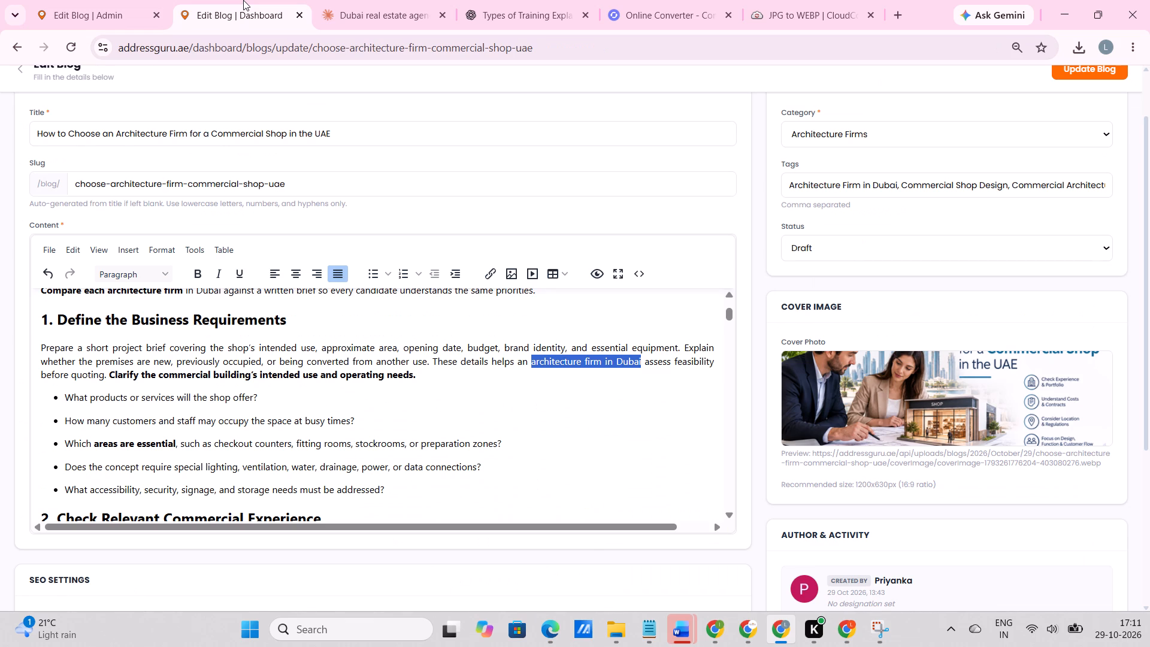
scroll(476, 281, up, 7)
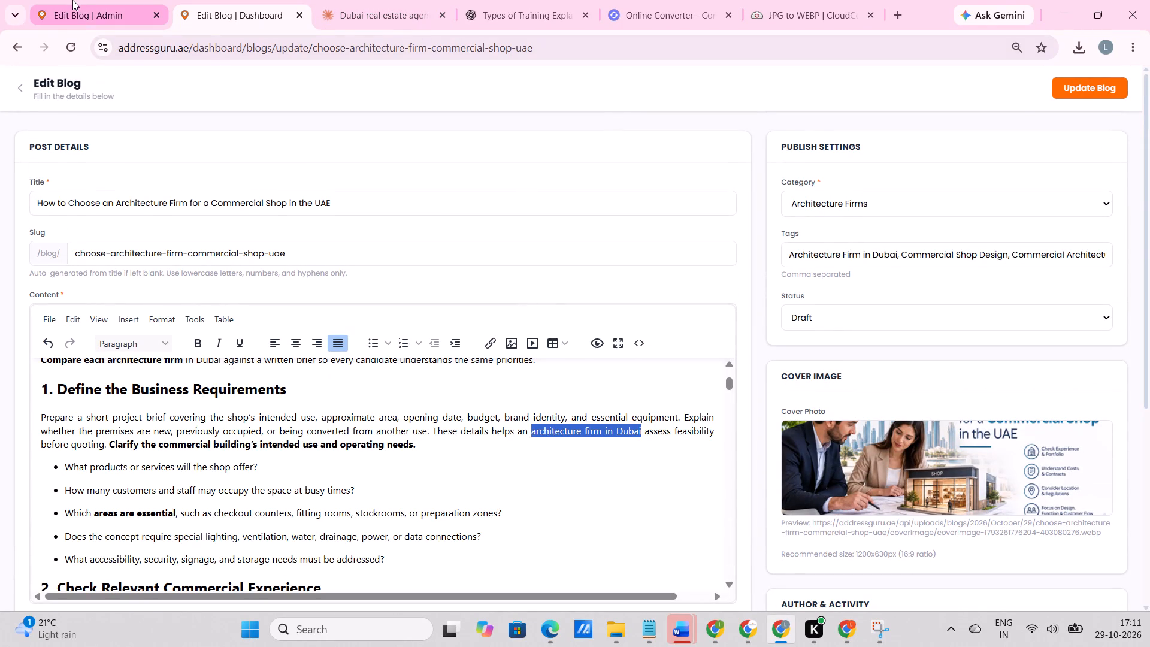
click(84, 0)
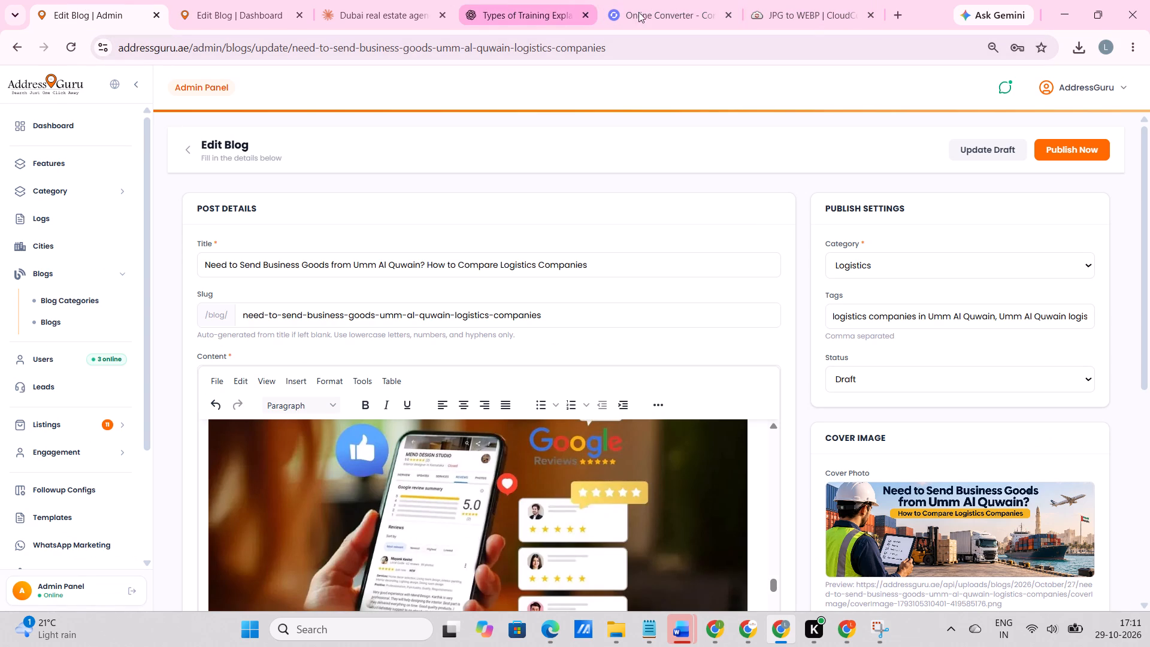
Load addressguru.ae in a new browser tab and open its web address for editing.
click(900, 16)
text(add)
key(Right)
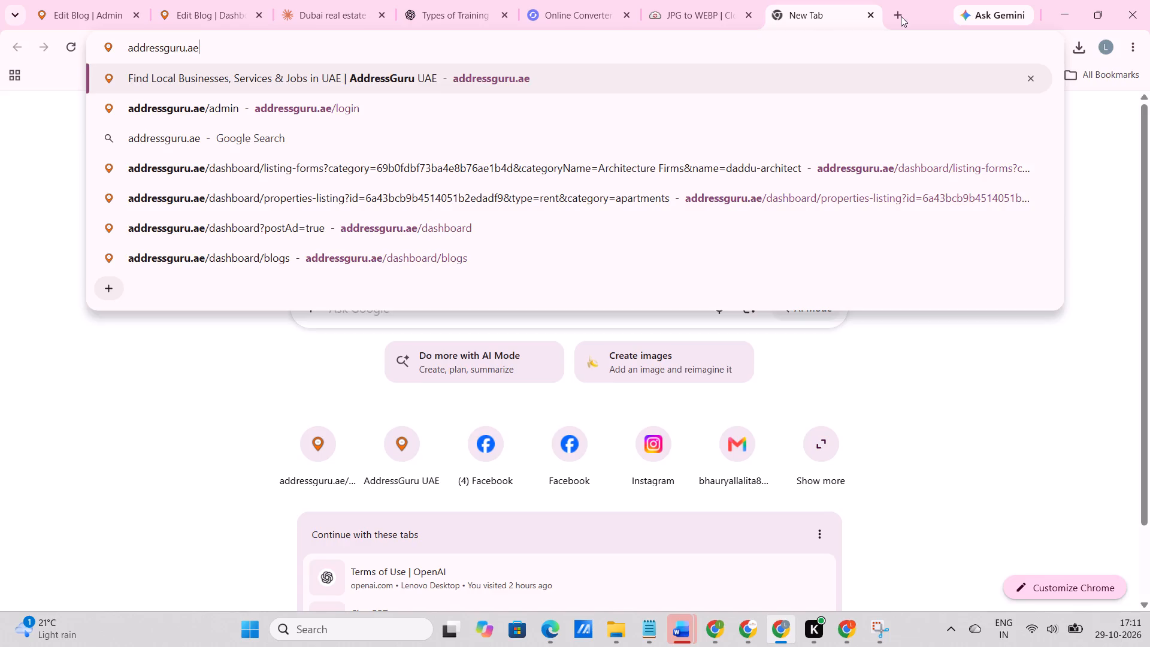
key(slash)
key(Return)
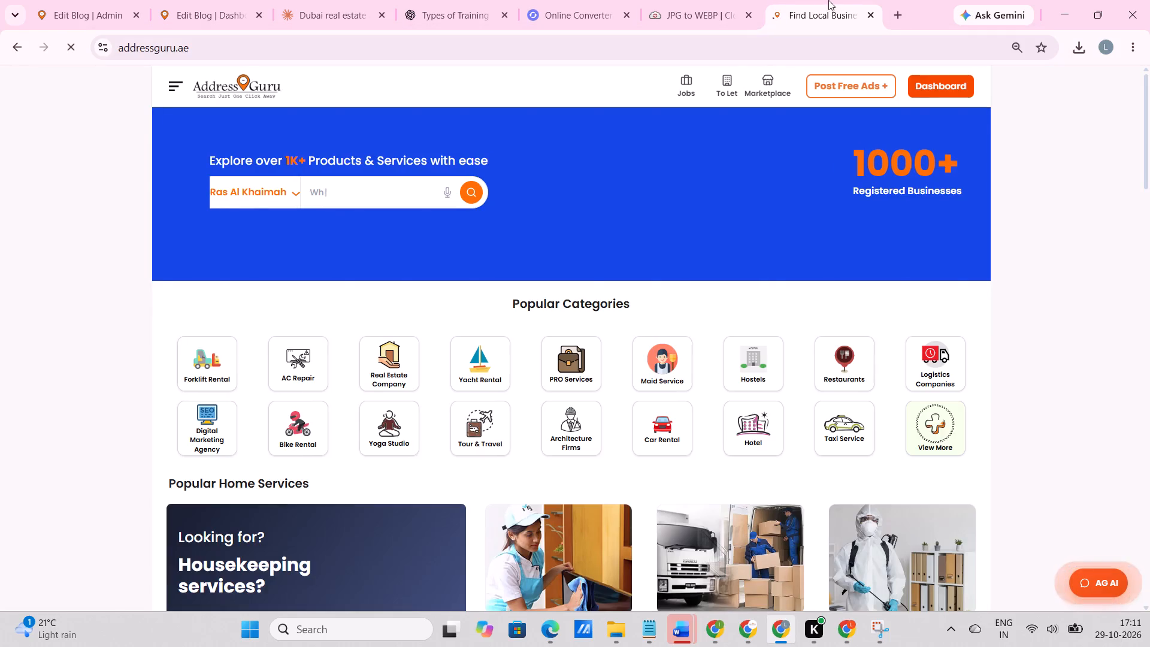
click(709, 49)
click(709, 49)
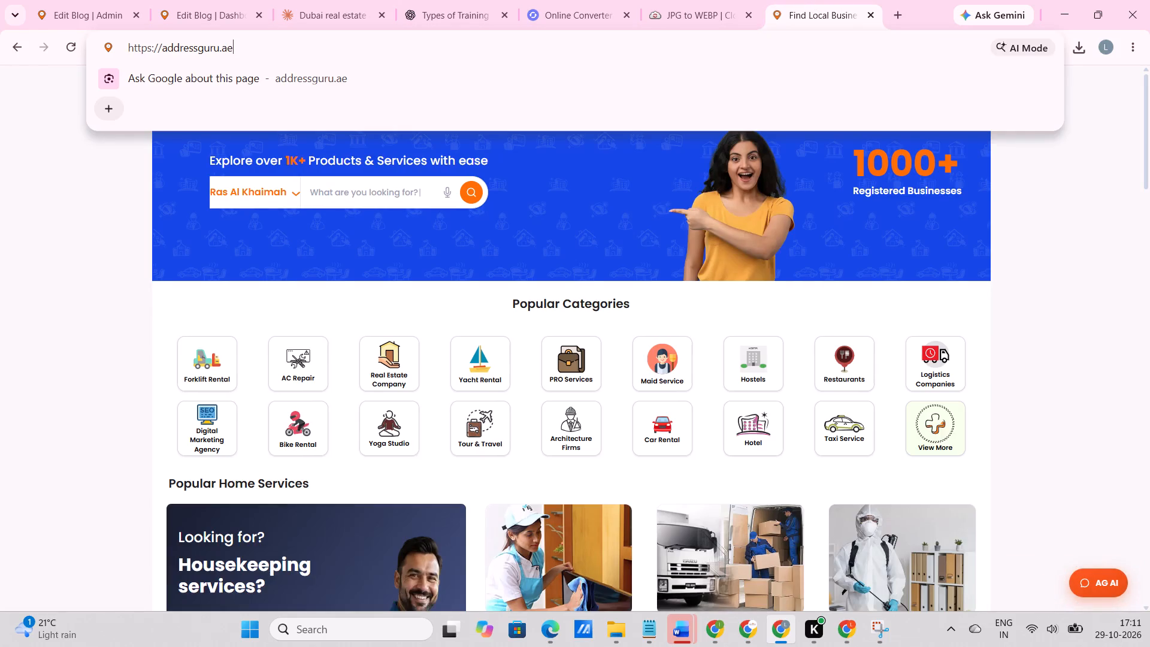
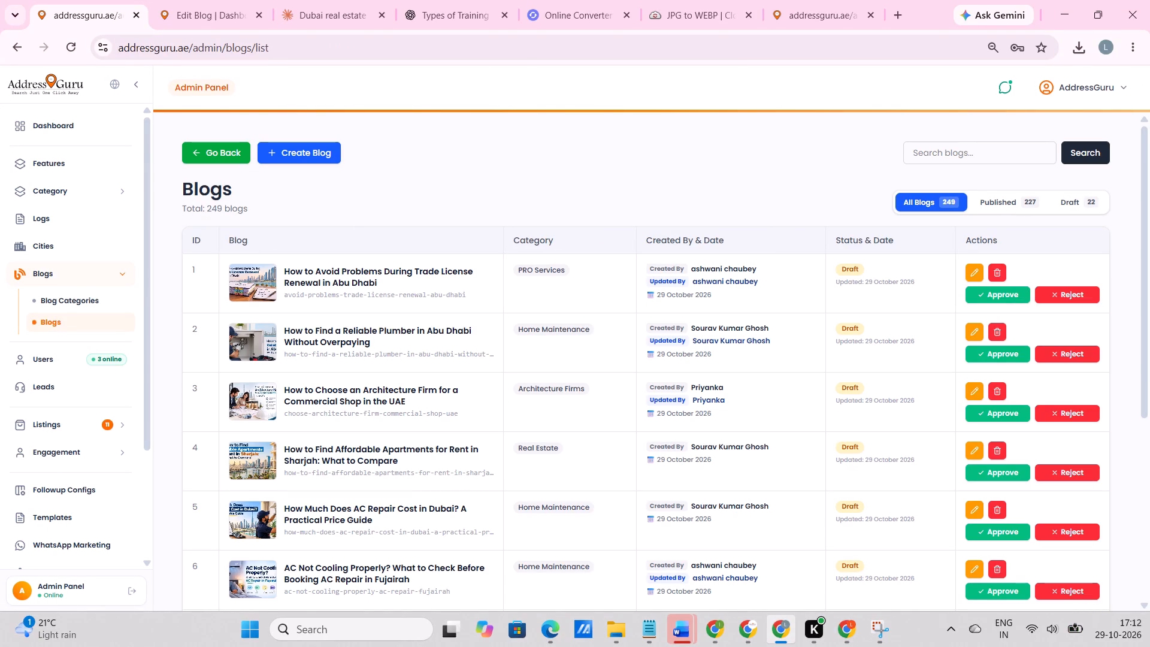
Return to the open edit page of the draft blog on choosing an architecture firm for a commercial shop in the UAE.
click(174, 0)
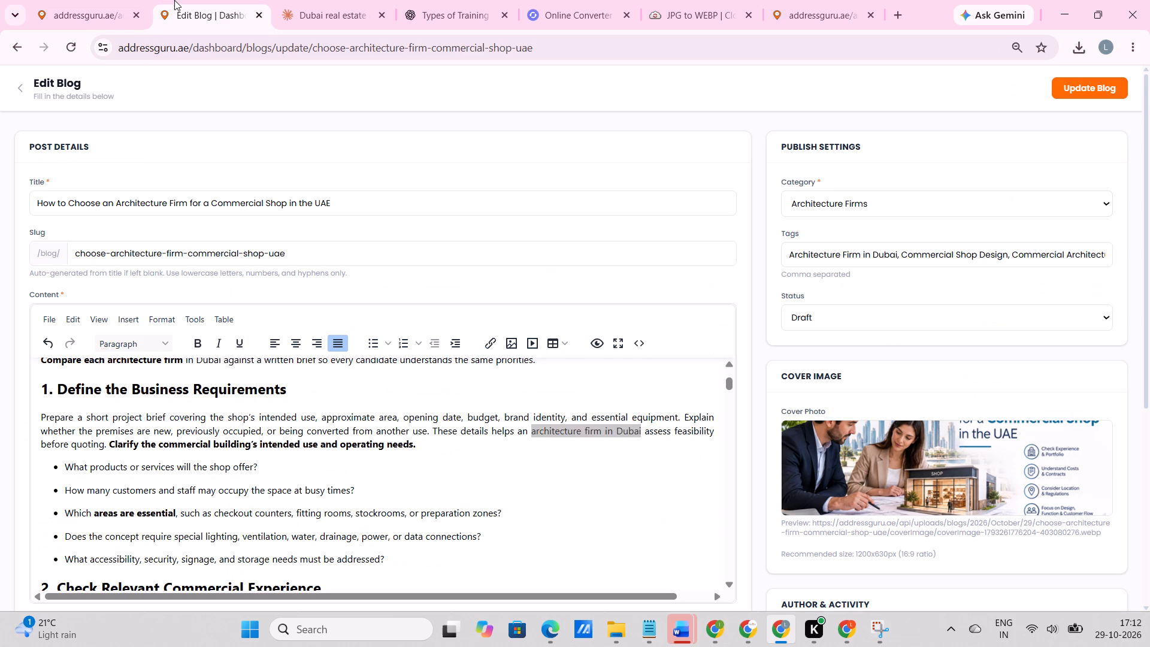
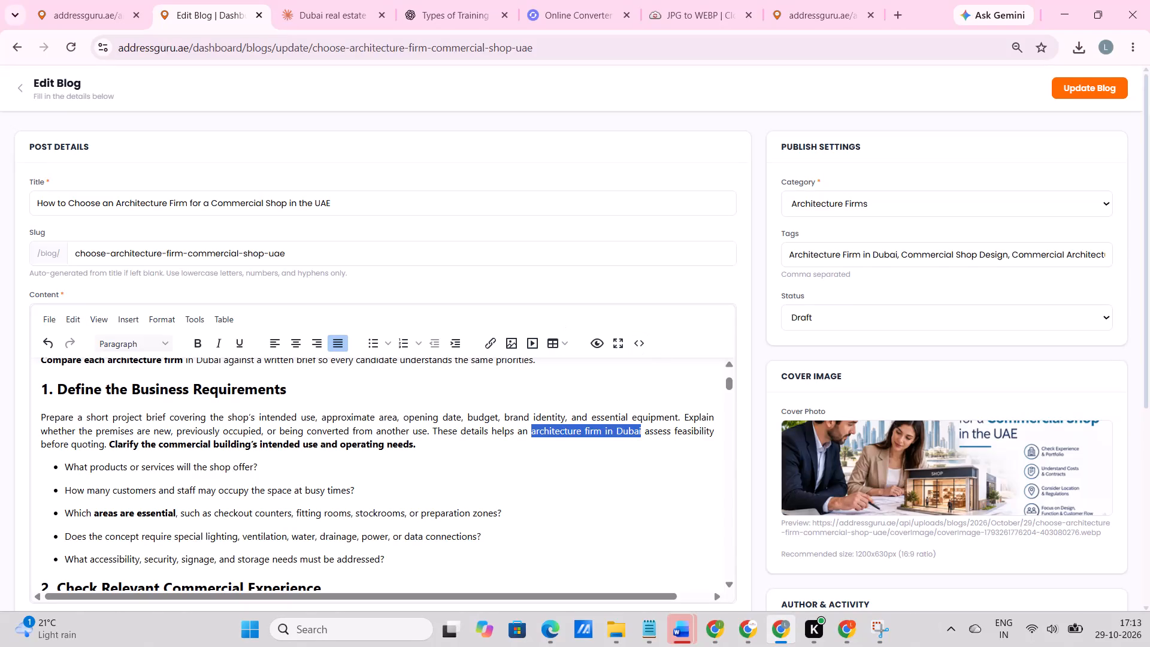
Open AddressGuru's Architecture Firms listings for Dubai in the other browser window and copy the page address.
scroll(673, 401, up, 4)
scroll(537, 464, up, 2)
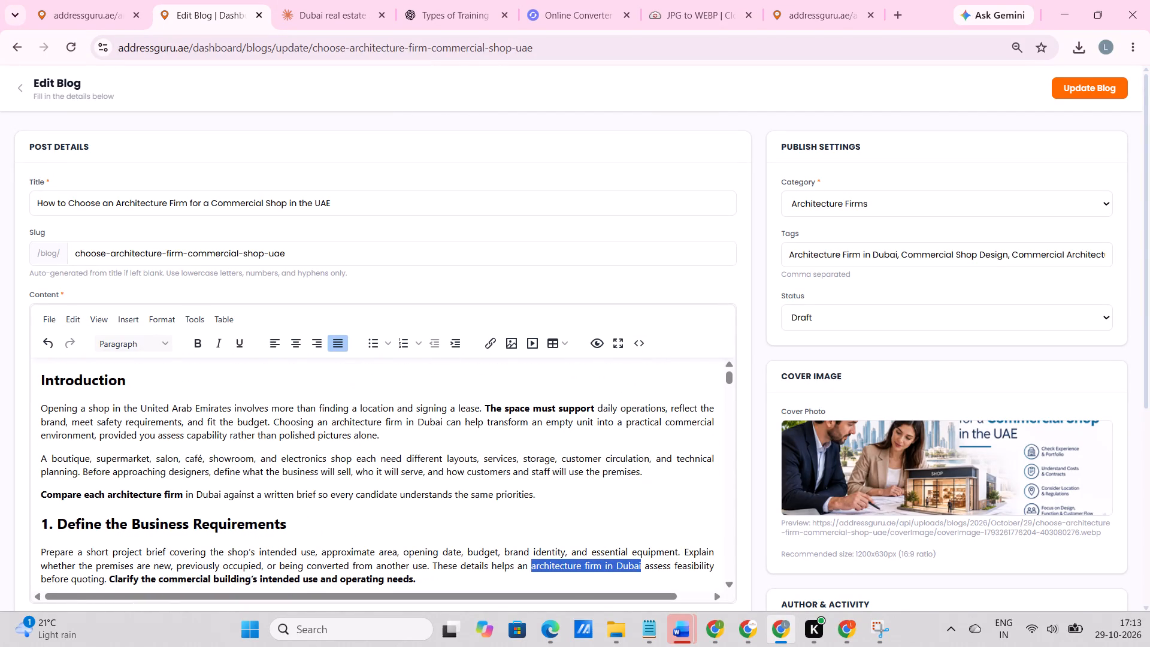
scroll(537, 464, down, 2)
click(751, 636)
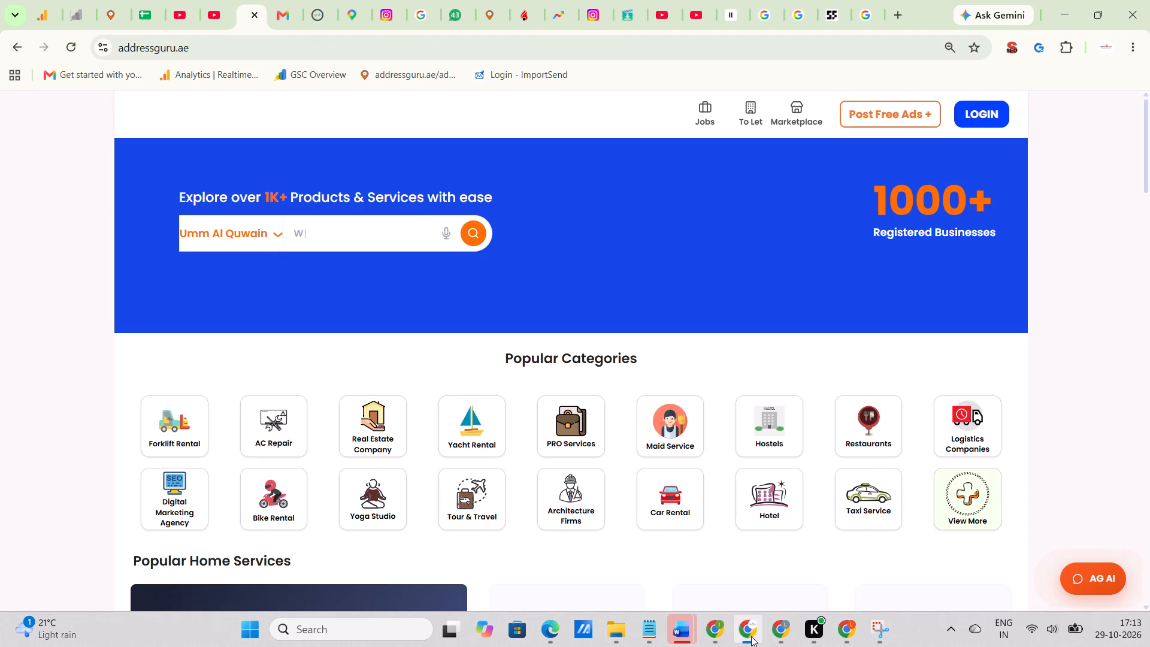
click(958, 476)
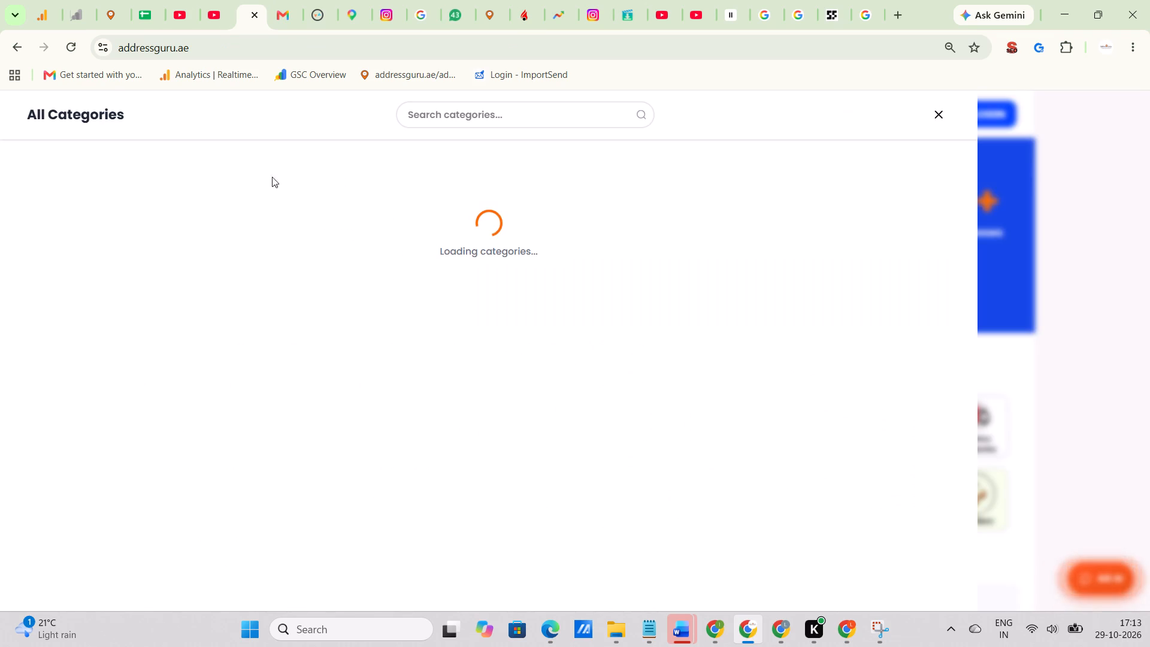
click(72, 0)
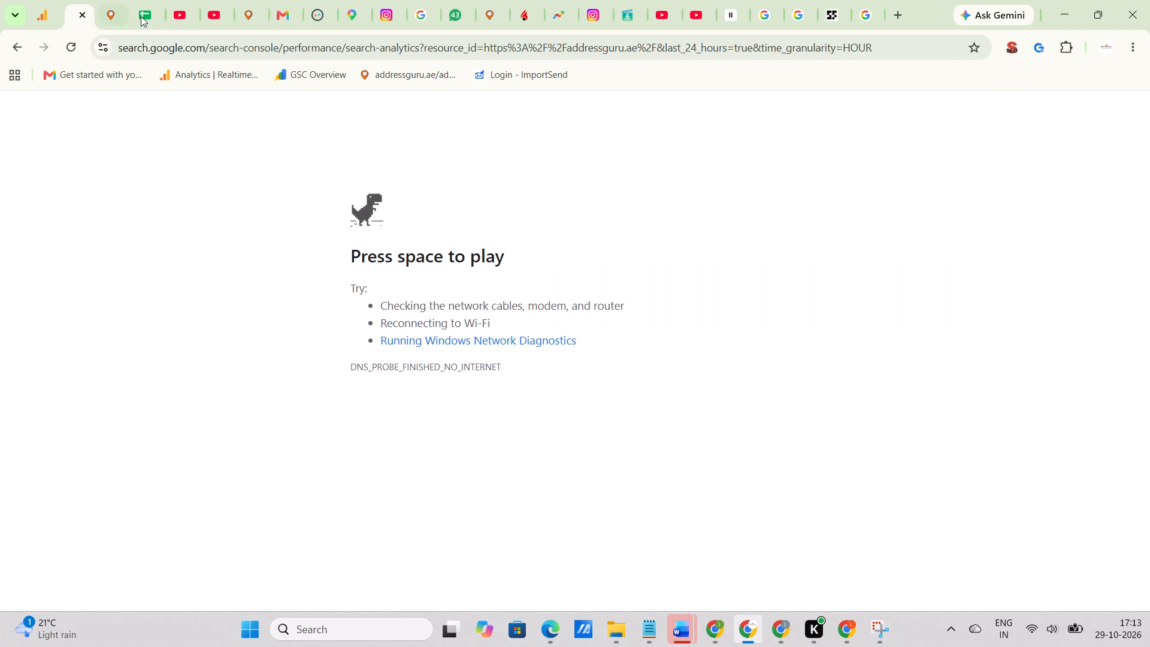
click(73, 52)
click(250, 0)
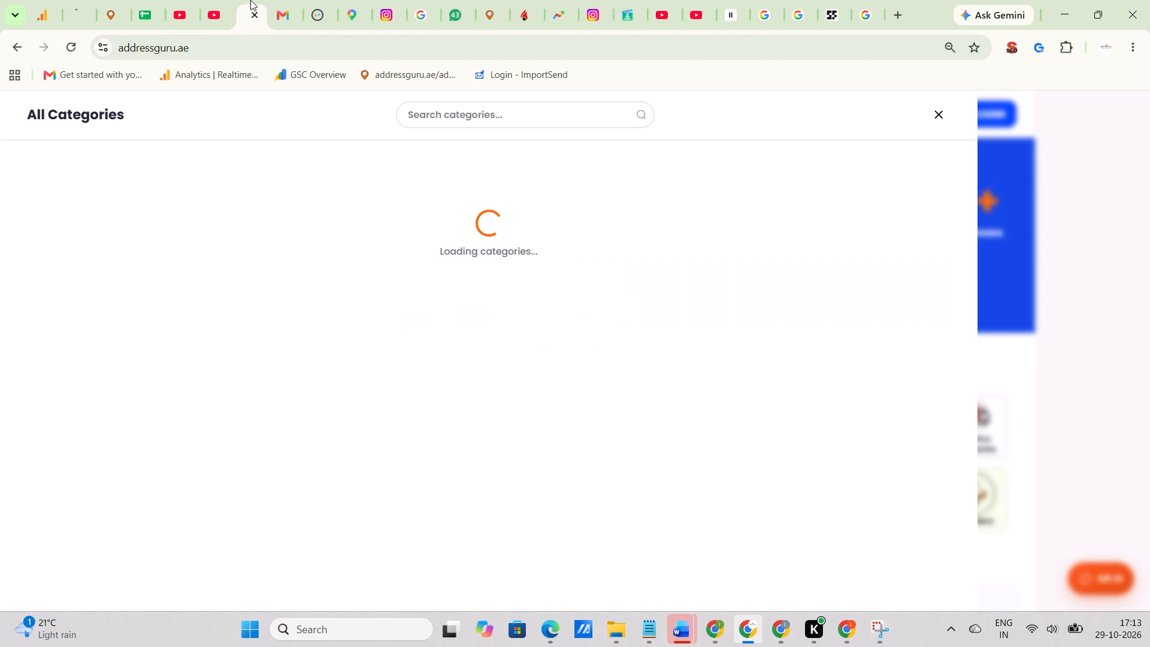
click(429, 170)
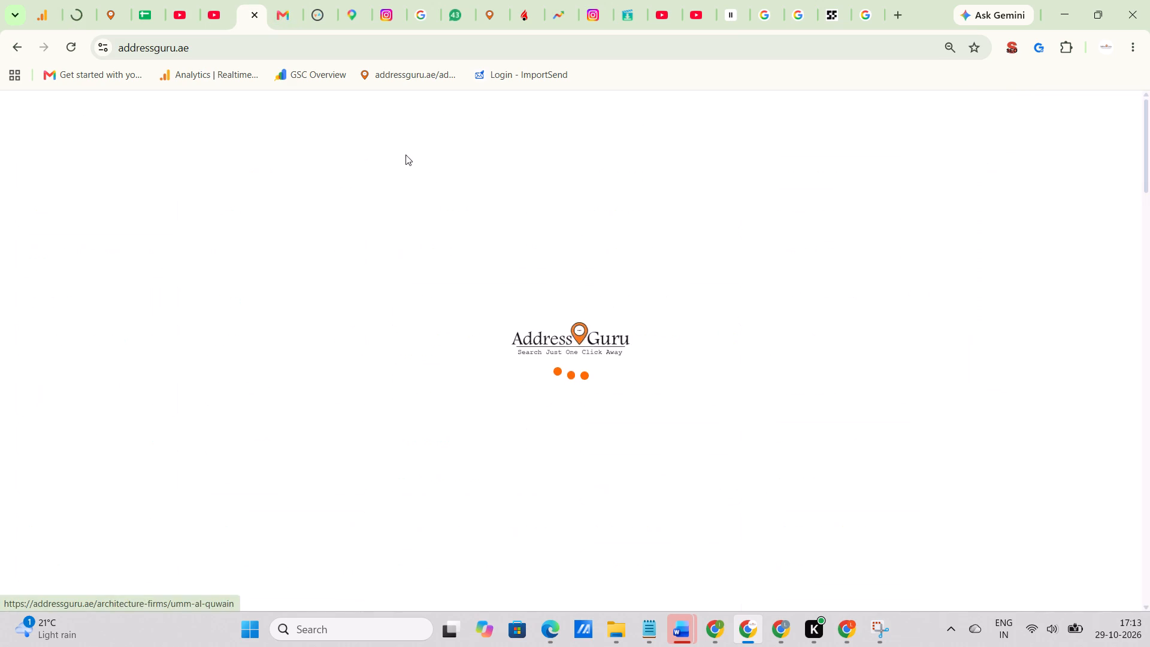
click(330, 122)
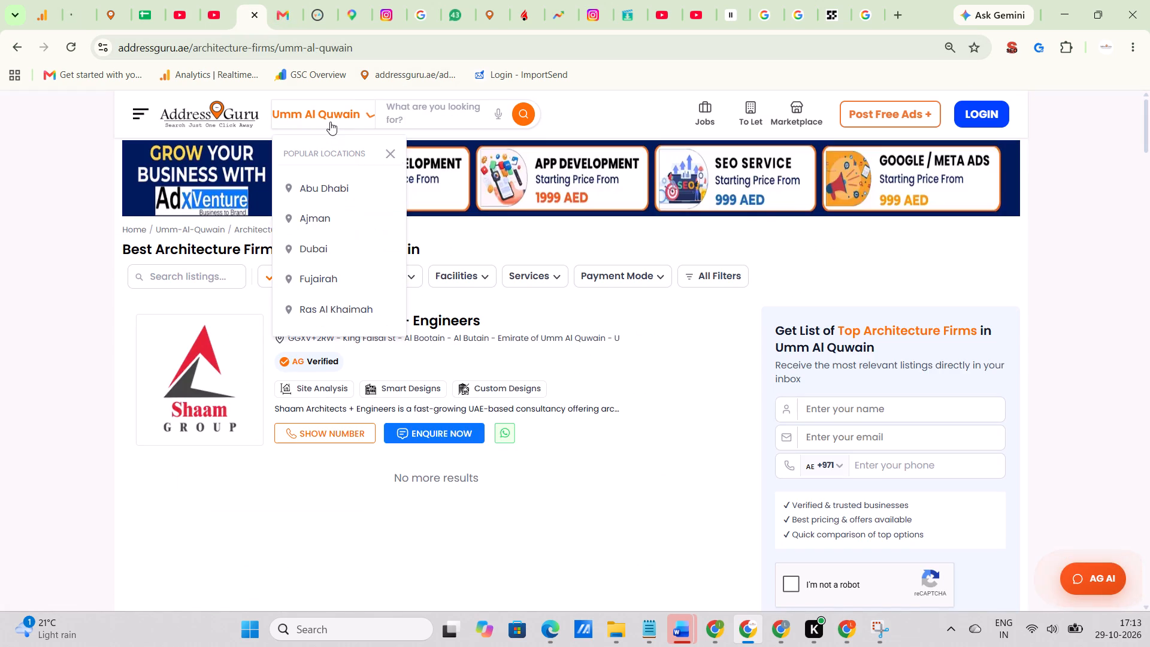
click(335, 239)
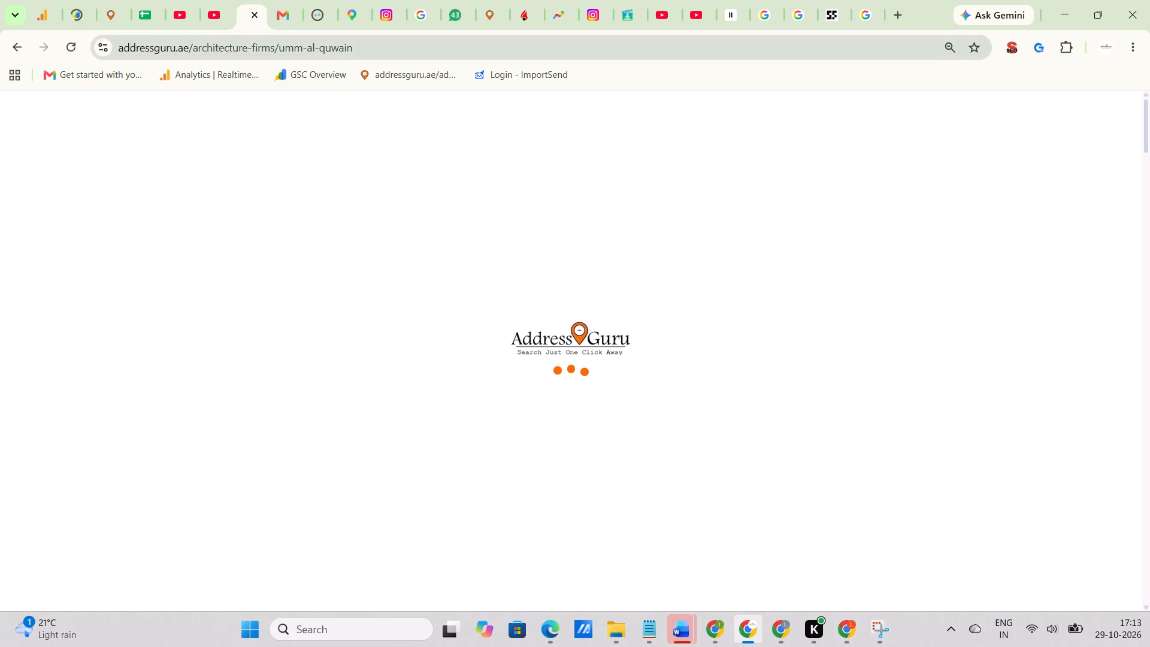
double_click(365, 44)
key(ctrl+a)
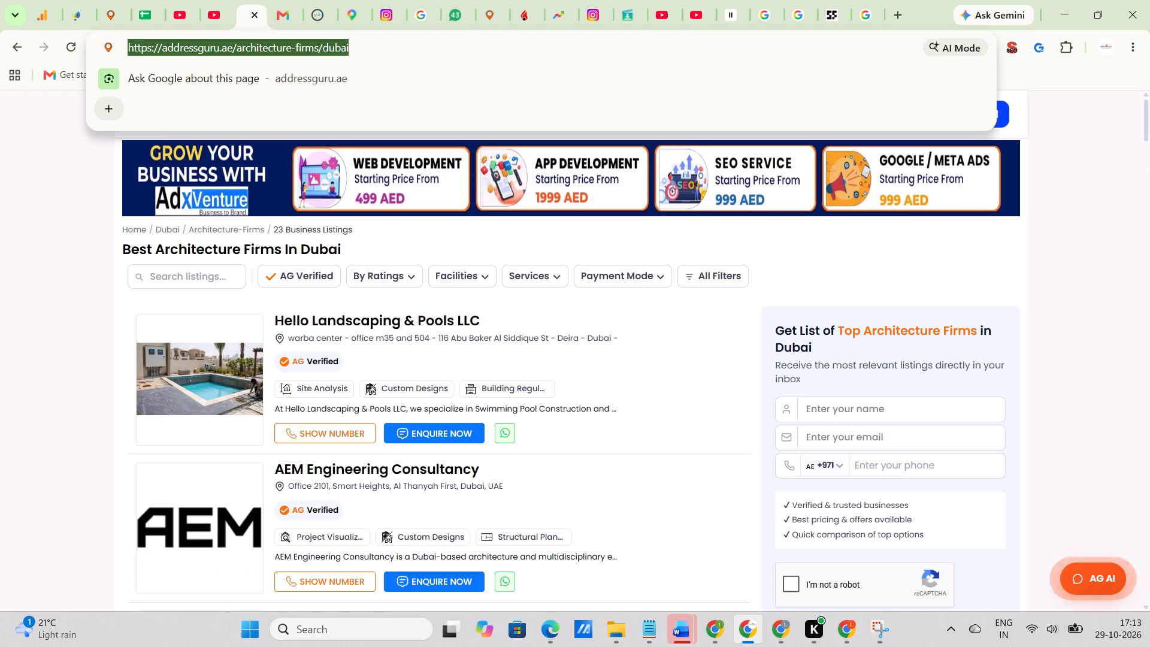
key(ctrl+c)
click(1058, 0)
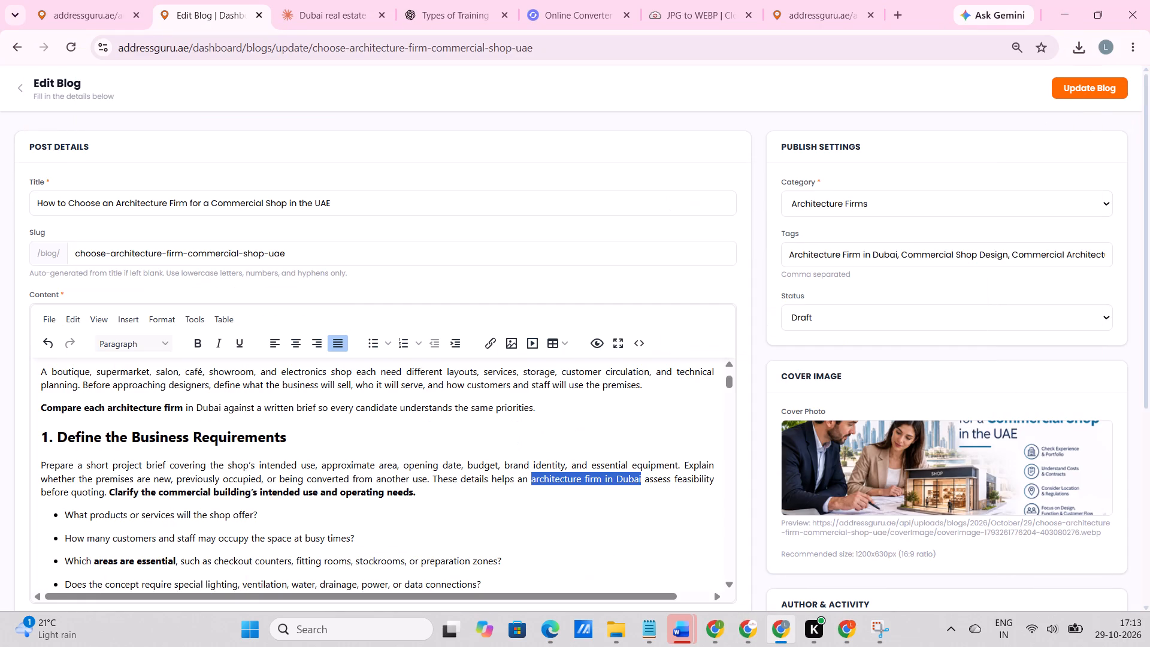
click(498, 342)
key(ctrl+v)
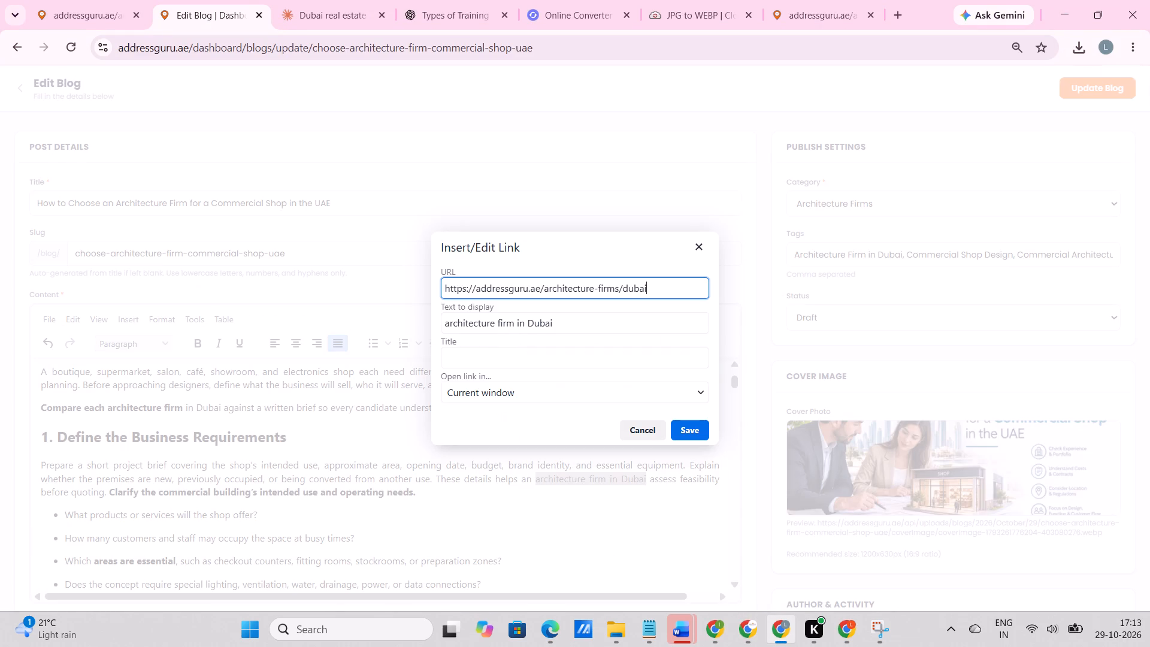
click(532, 392)
click(535, 431)
click(688, 433)
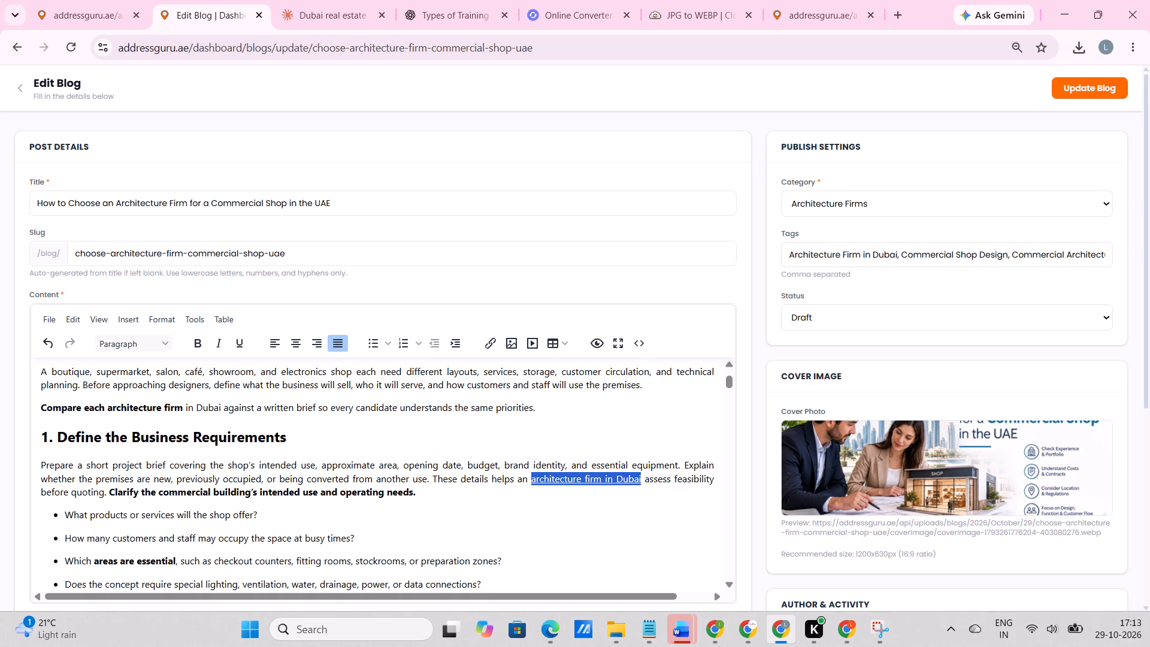
click(441, 456)
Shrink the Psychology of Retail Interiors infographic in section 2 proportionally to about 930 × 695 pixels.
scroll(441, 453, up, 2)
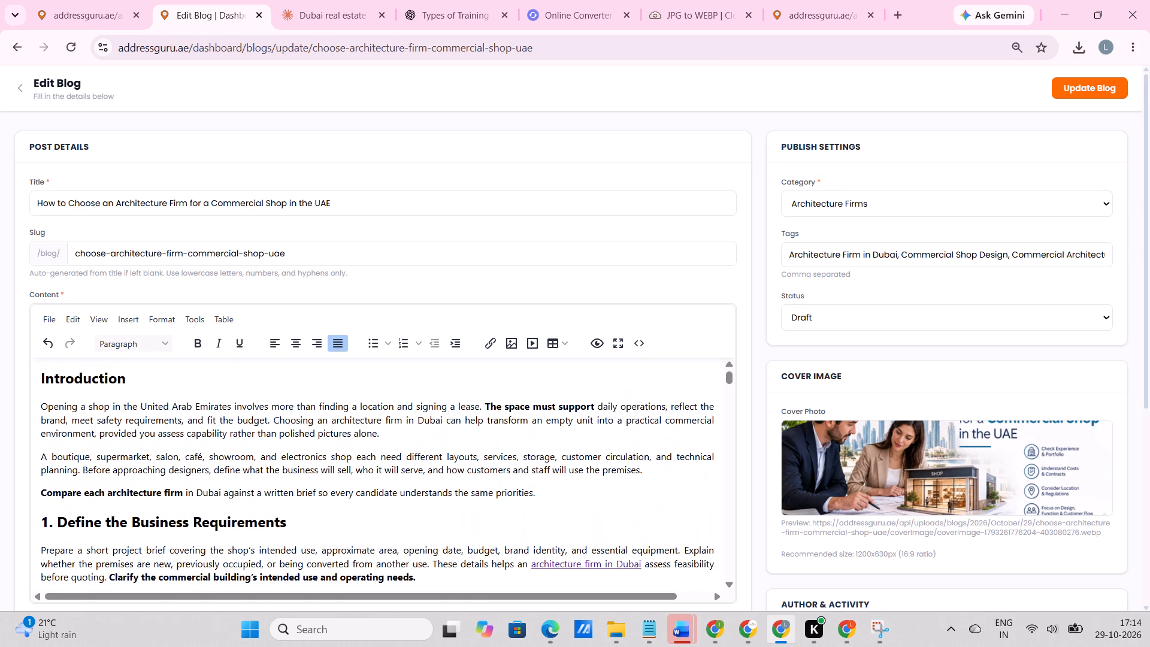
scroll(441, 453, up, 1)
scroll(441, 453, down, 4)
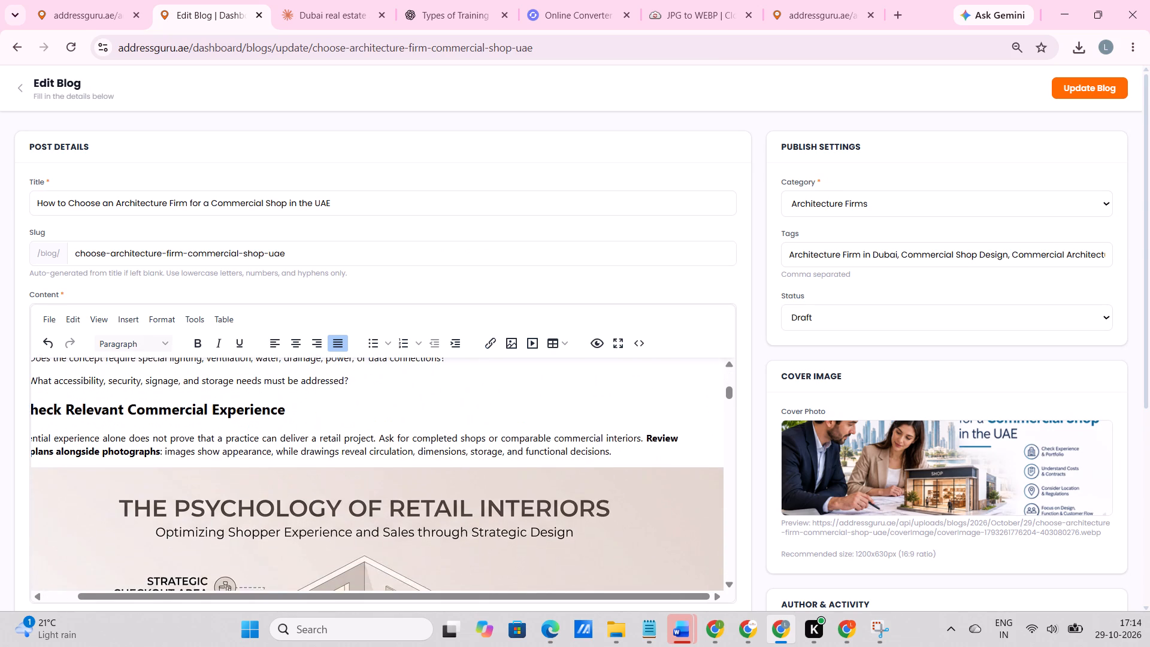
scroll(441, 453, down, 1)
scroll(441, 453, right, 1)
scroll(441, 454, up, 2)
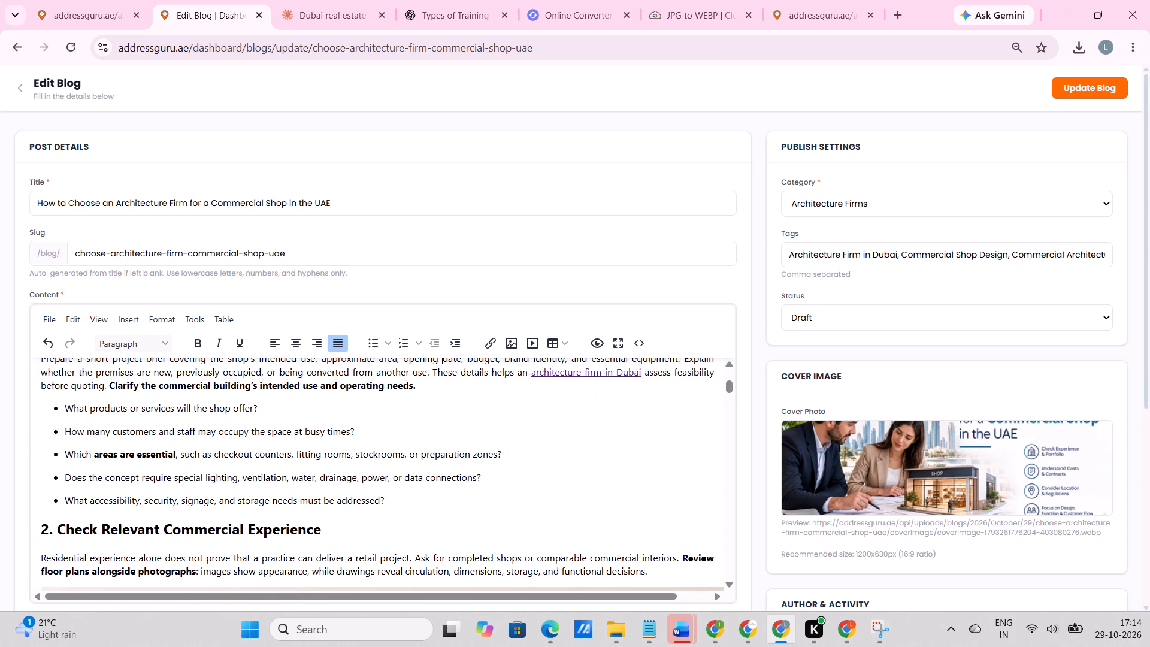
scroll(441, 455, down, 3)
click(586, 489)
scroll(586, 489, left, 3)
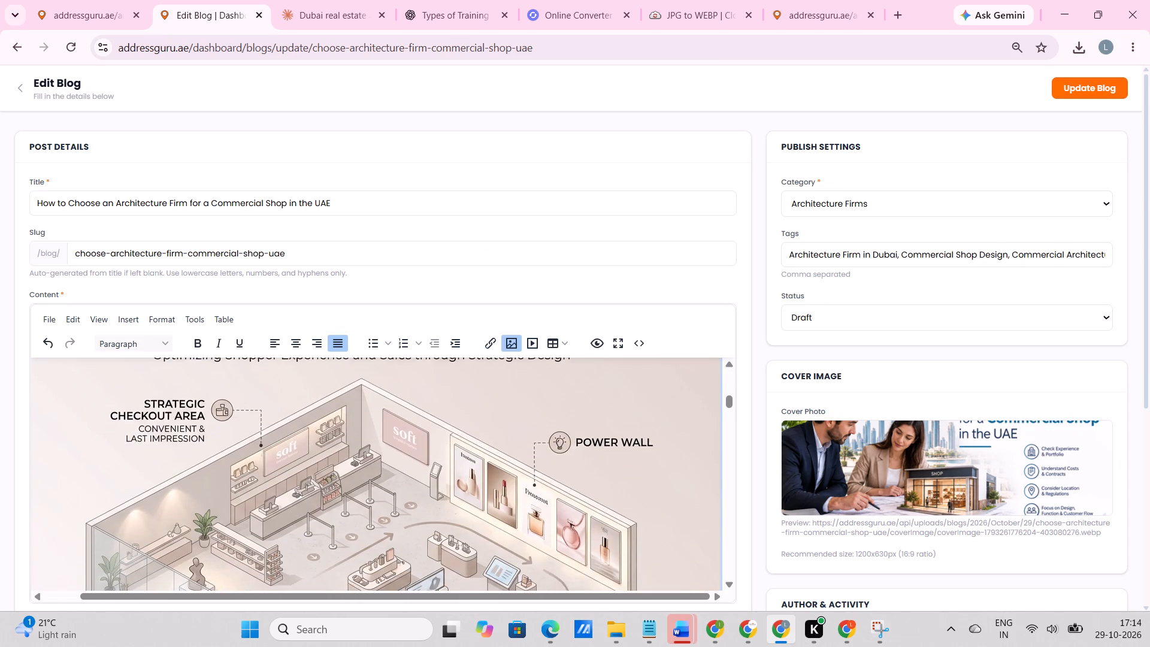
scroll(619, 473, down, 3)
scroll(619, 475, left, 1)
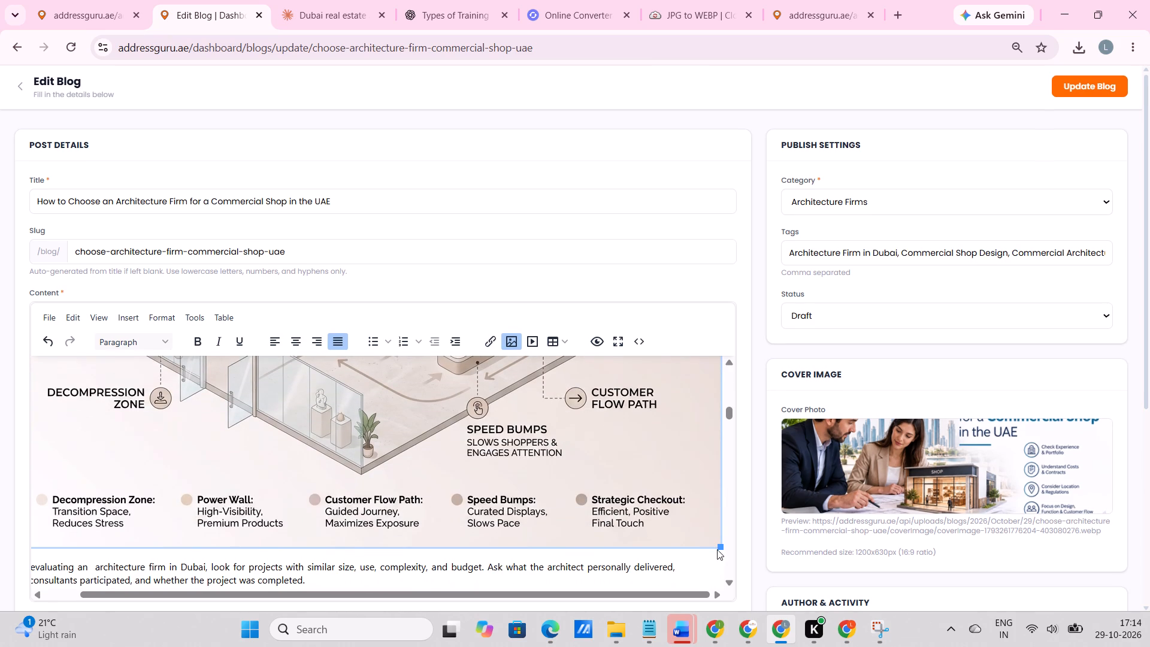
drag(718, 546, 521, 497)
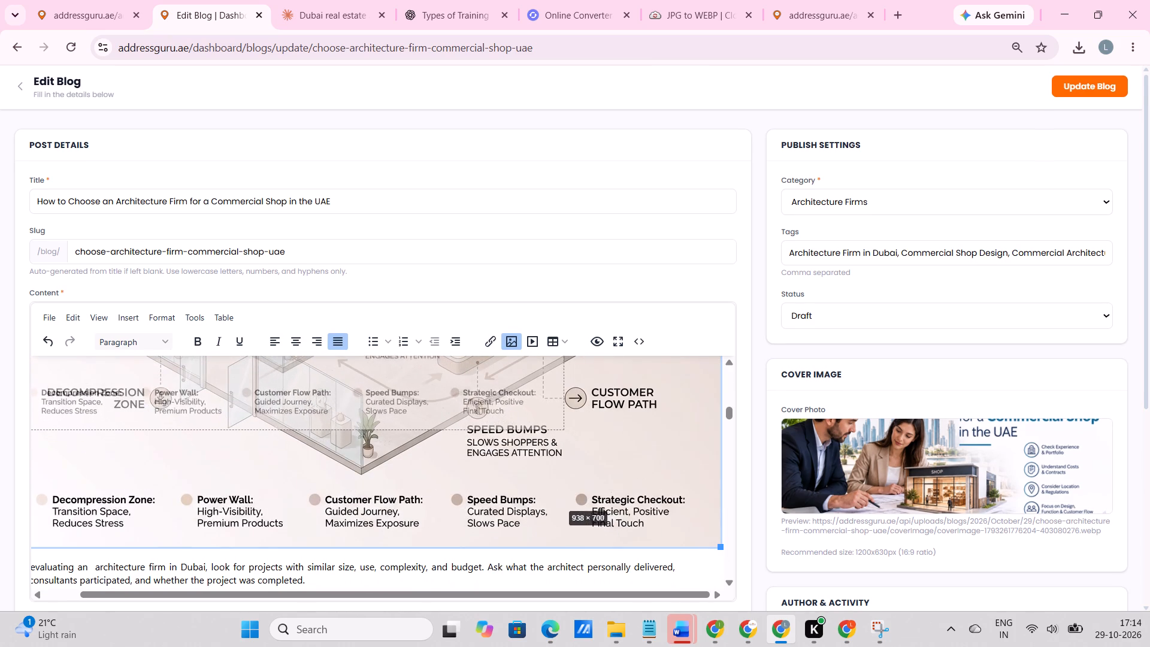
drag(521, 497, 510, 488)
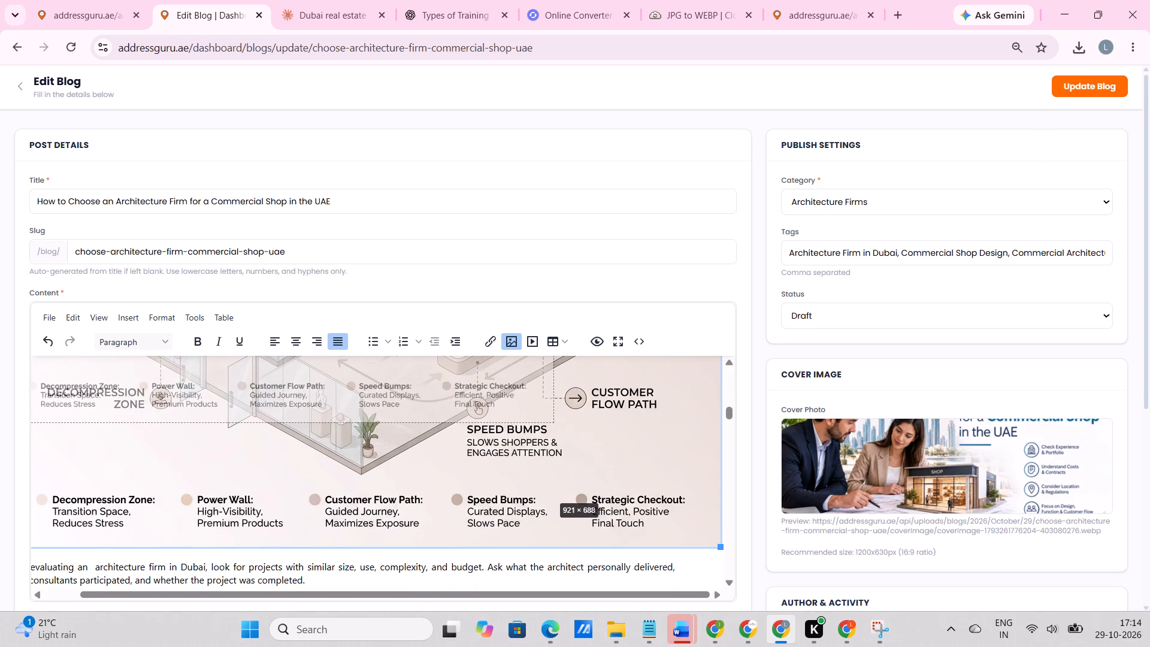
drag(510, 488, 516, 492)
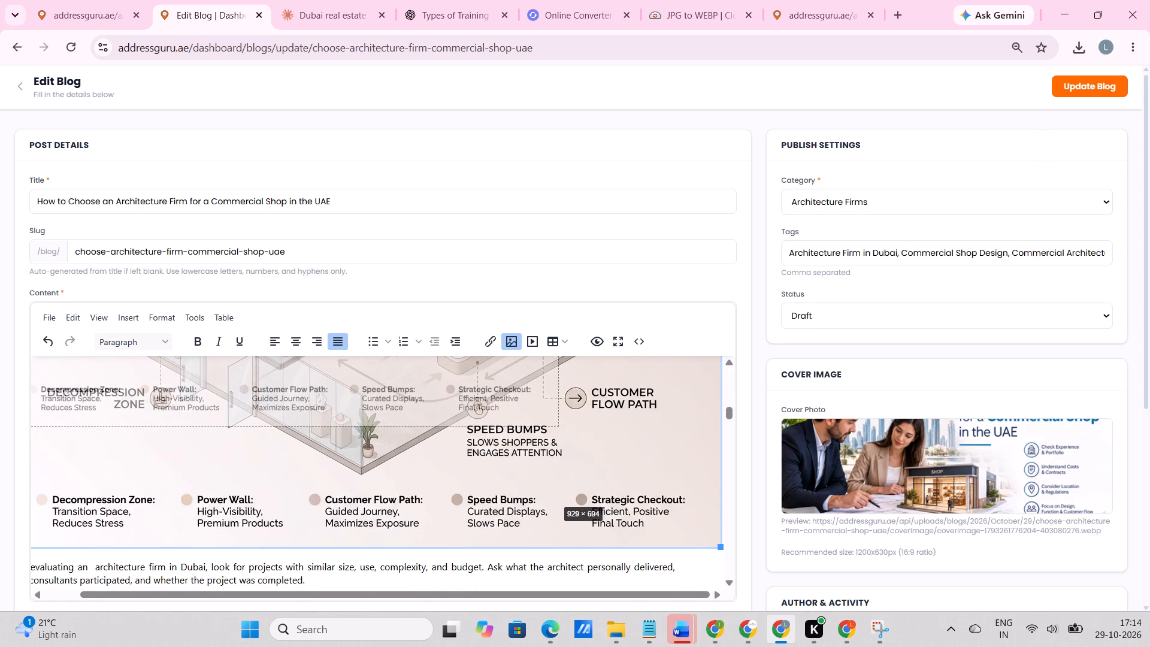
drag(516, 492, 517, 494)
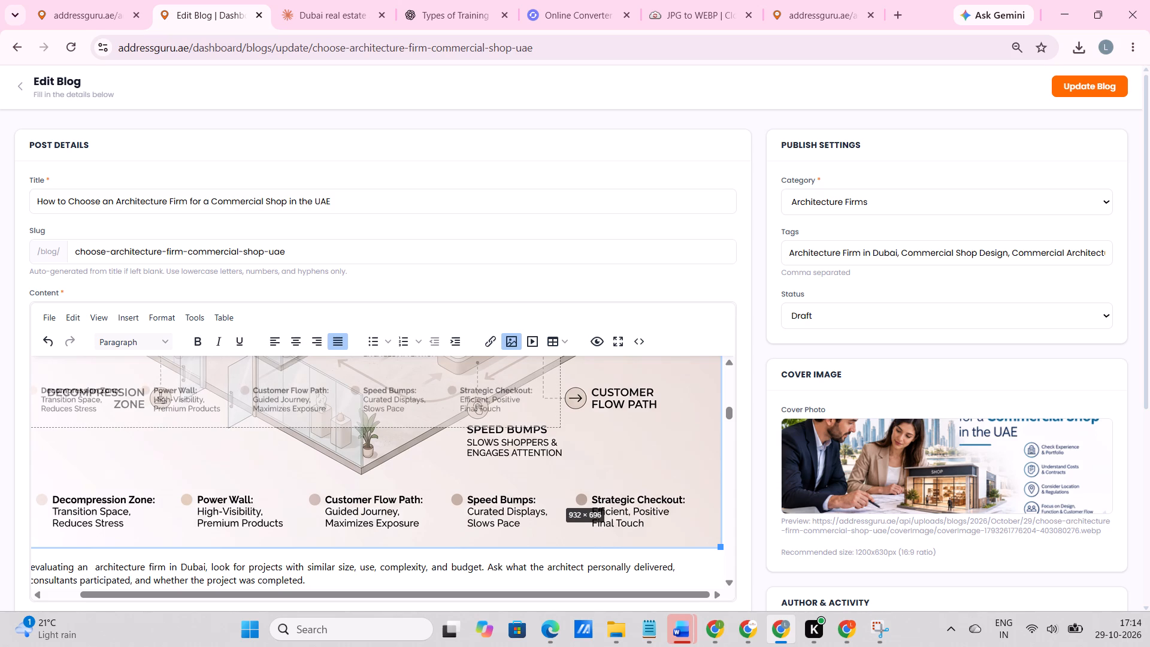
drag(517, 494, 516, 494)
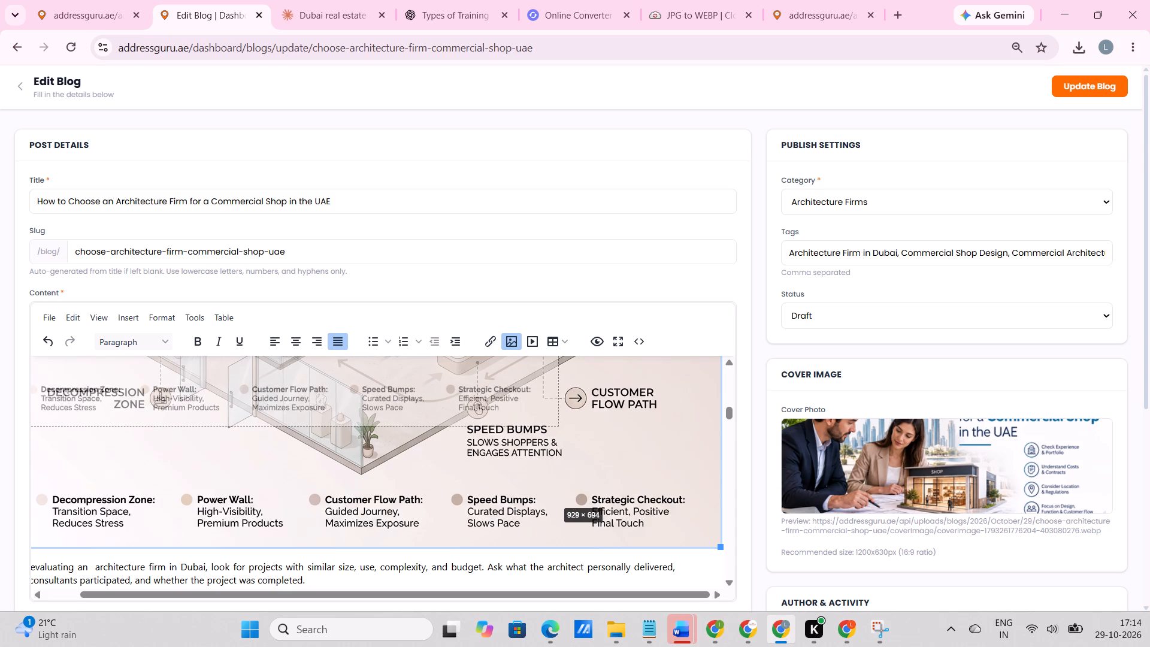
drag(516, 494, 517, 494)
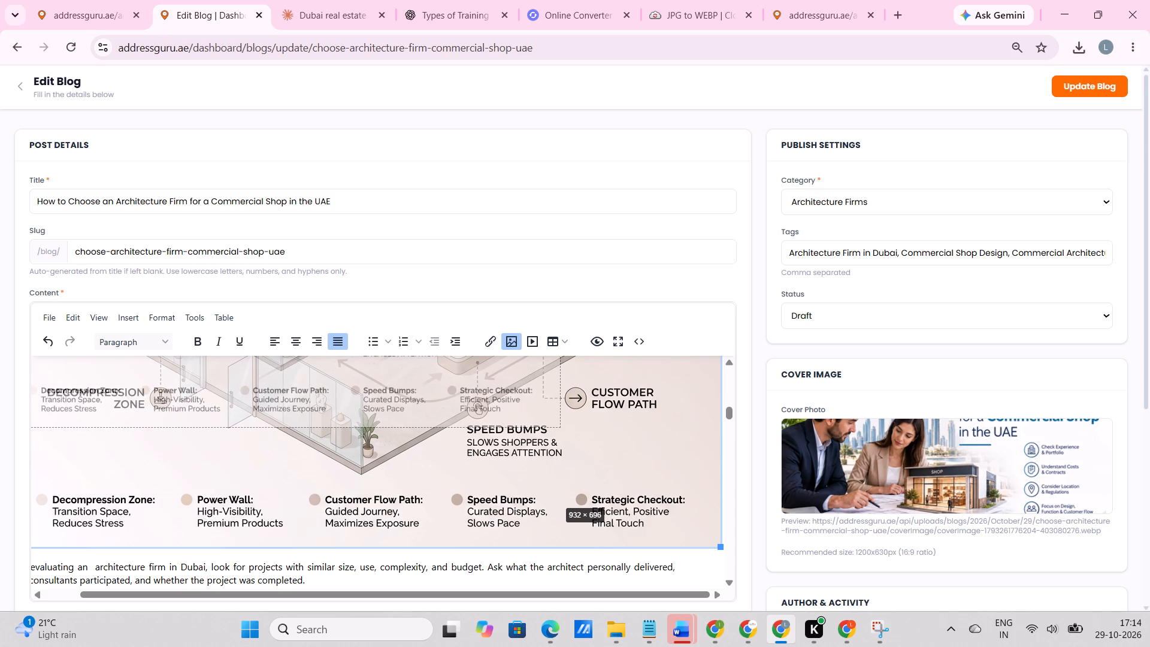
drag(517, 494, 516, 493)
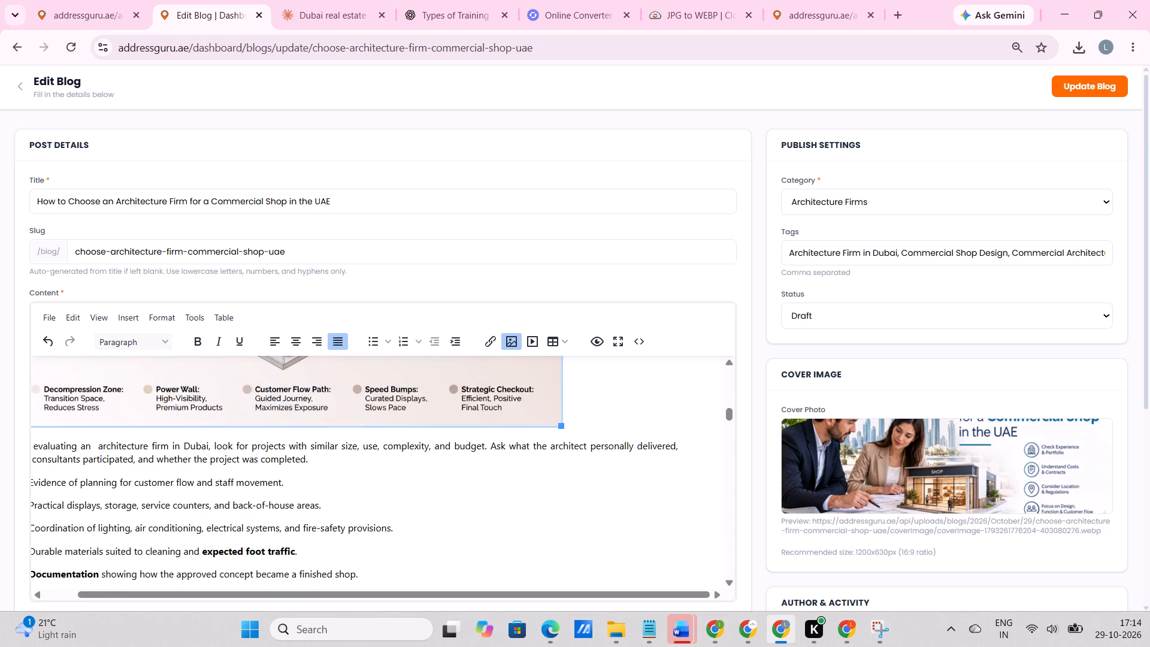
Shrink the Psychology of Retail Interiors infographic in section 2 proportionally to about 833 × 622 pixels.
scroll(530, 495, up, 5)
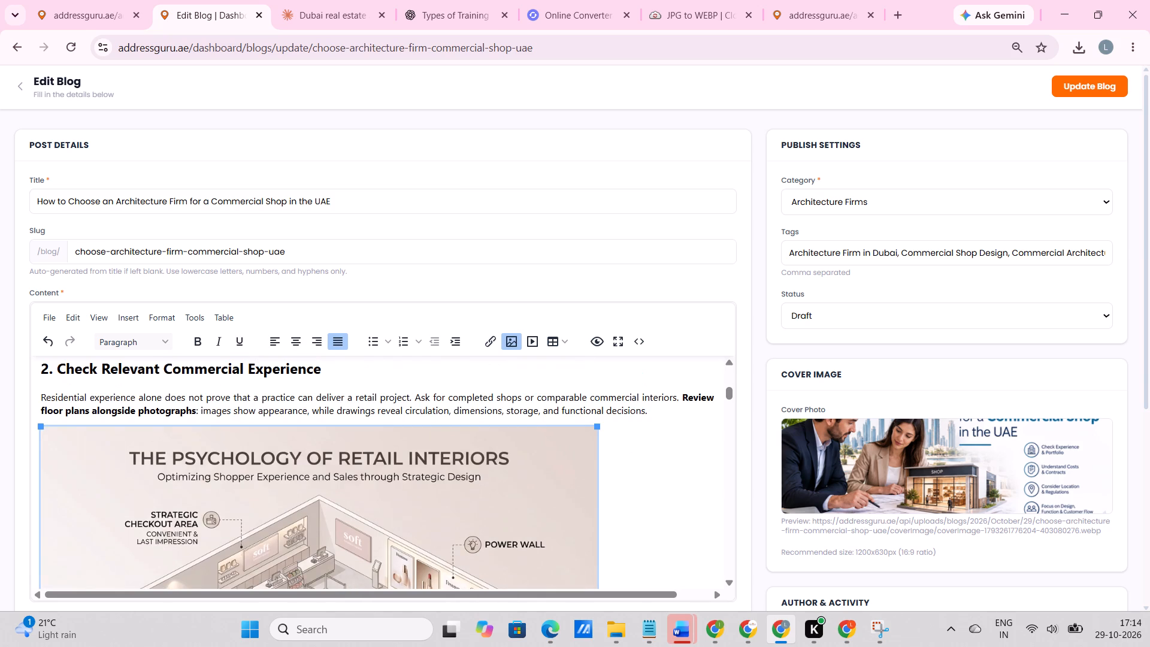
scroll(531, 495, down, 4)
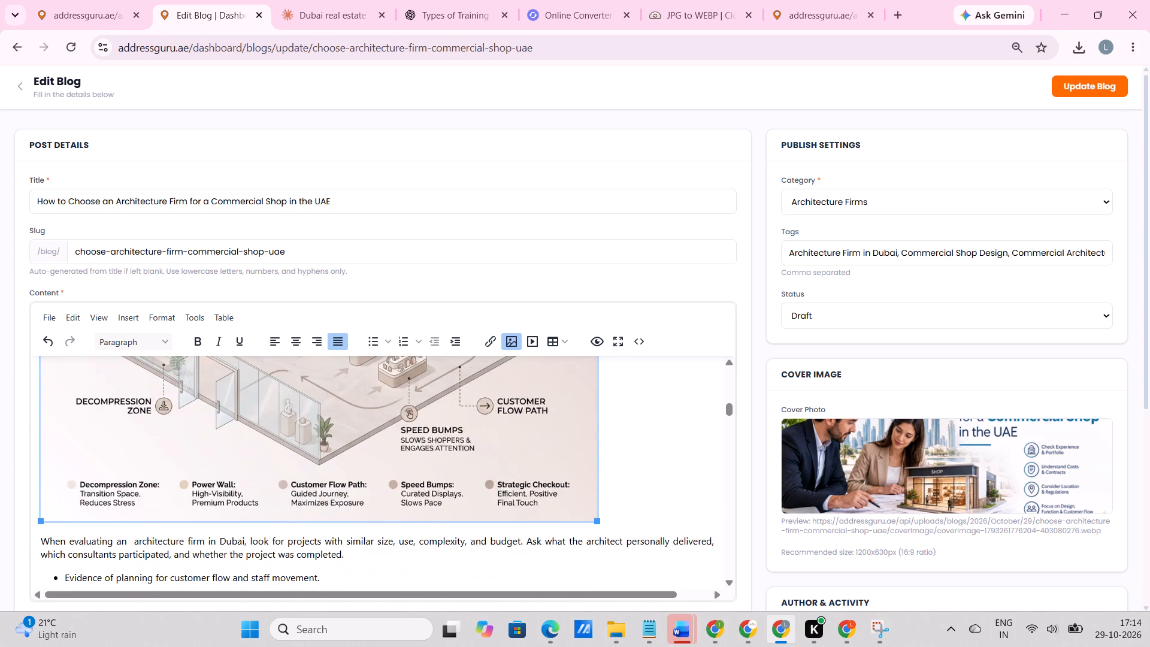
drag(599, 517, 551, 458)
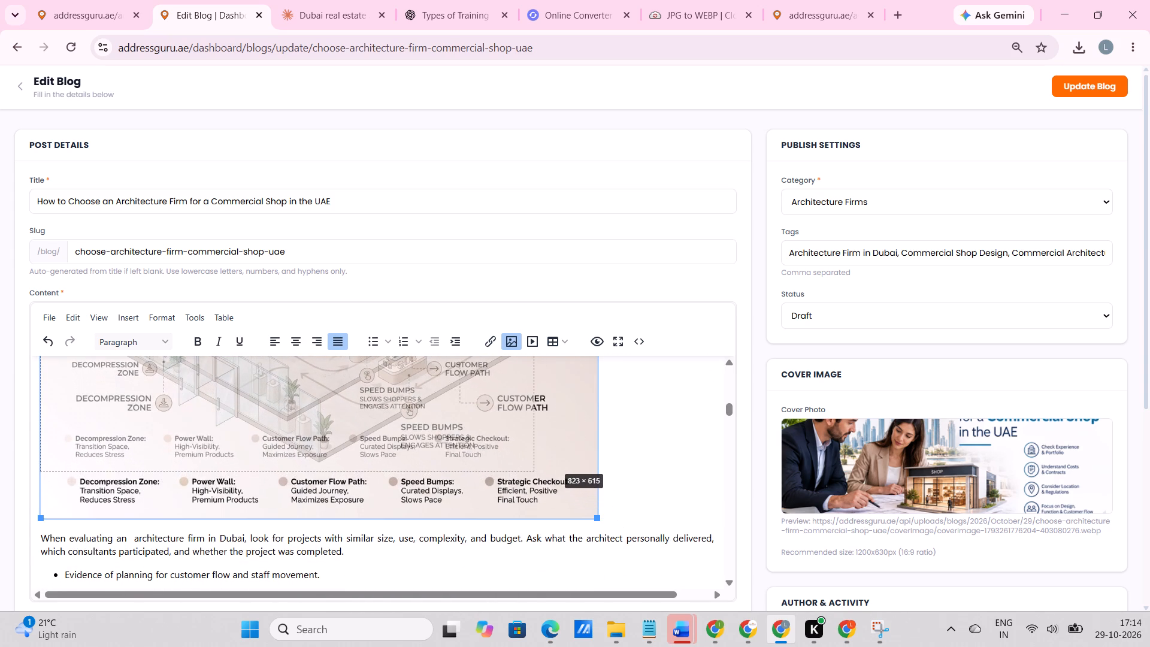
drag(551, 458, 556, 463)
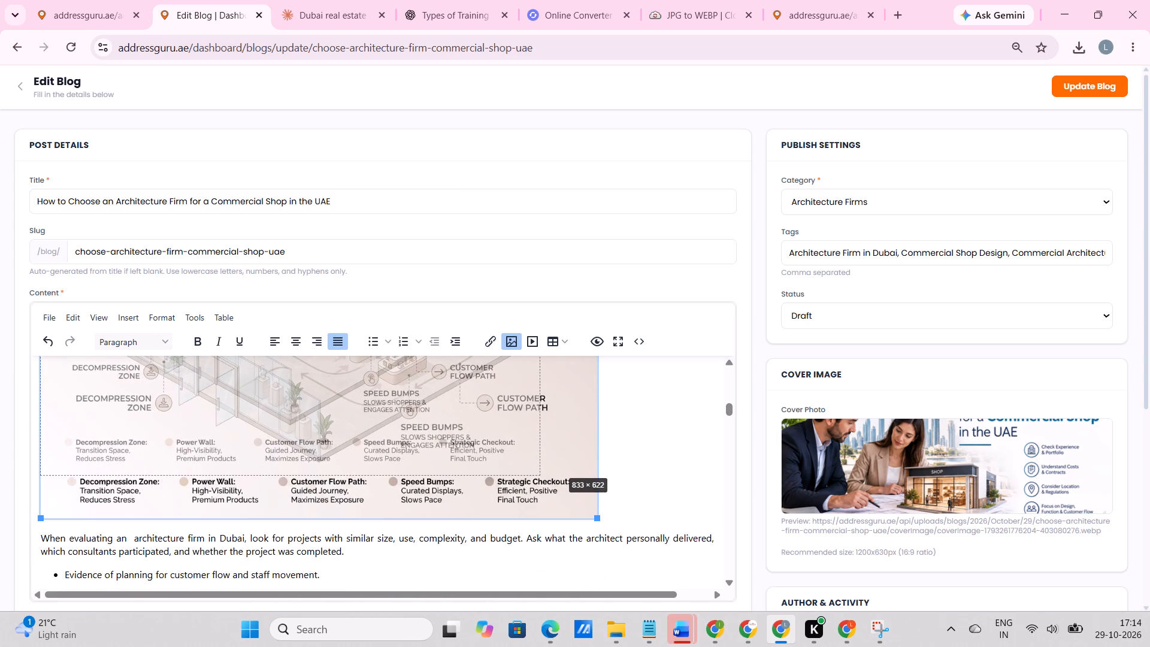
drag(556, 463, 556, 463)
scroll(558, 470, up, 4)
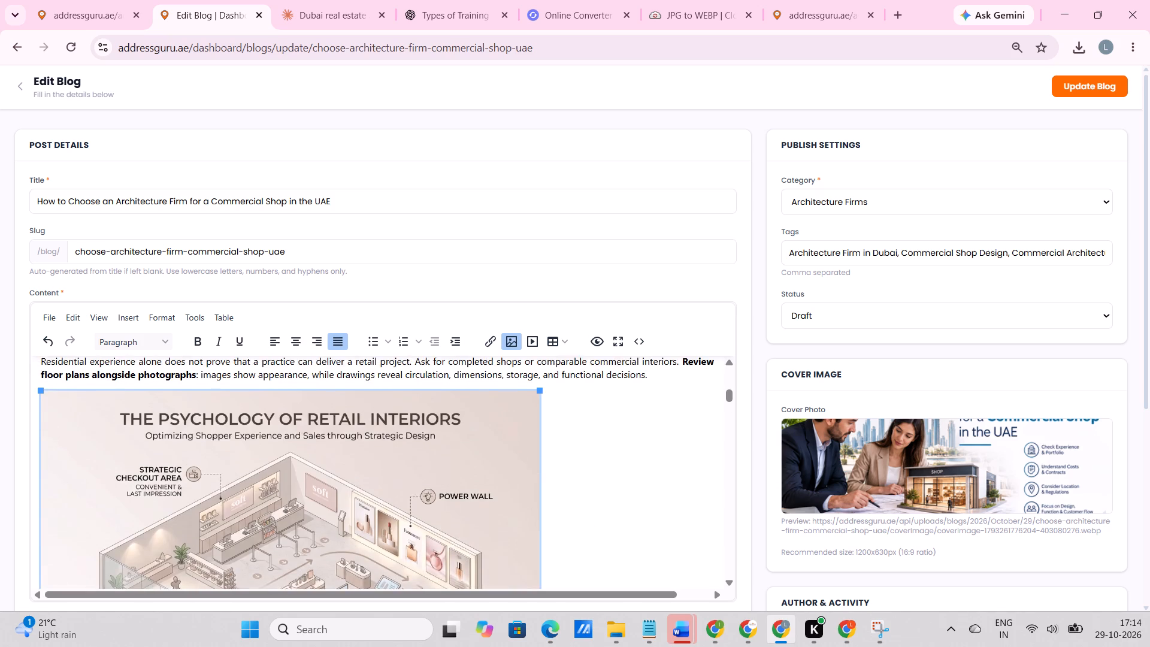
Widen the stage deliverables table in section 4, Compare Design and Interior Services, so each row's text fits on one line.
scroll(559, 474, down, 6)
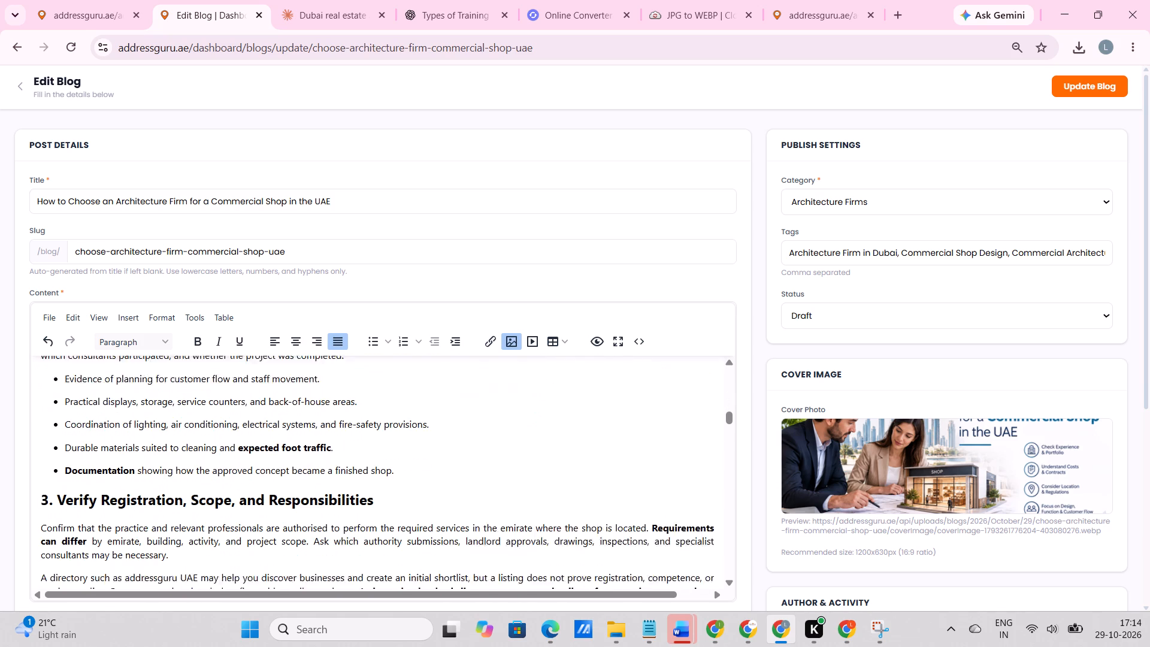
scroll(558, 476, down, 3)
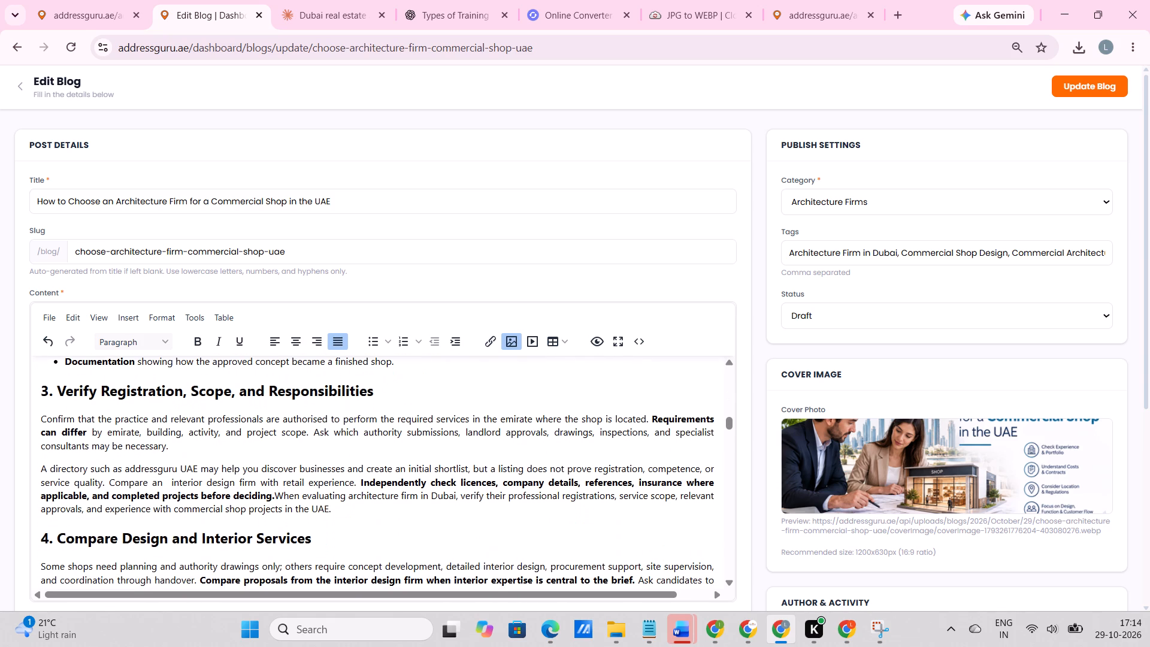
scroll(558, 476, down, 3)
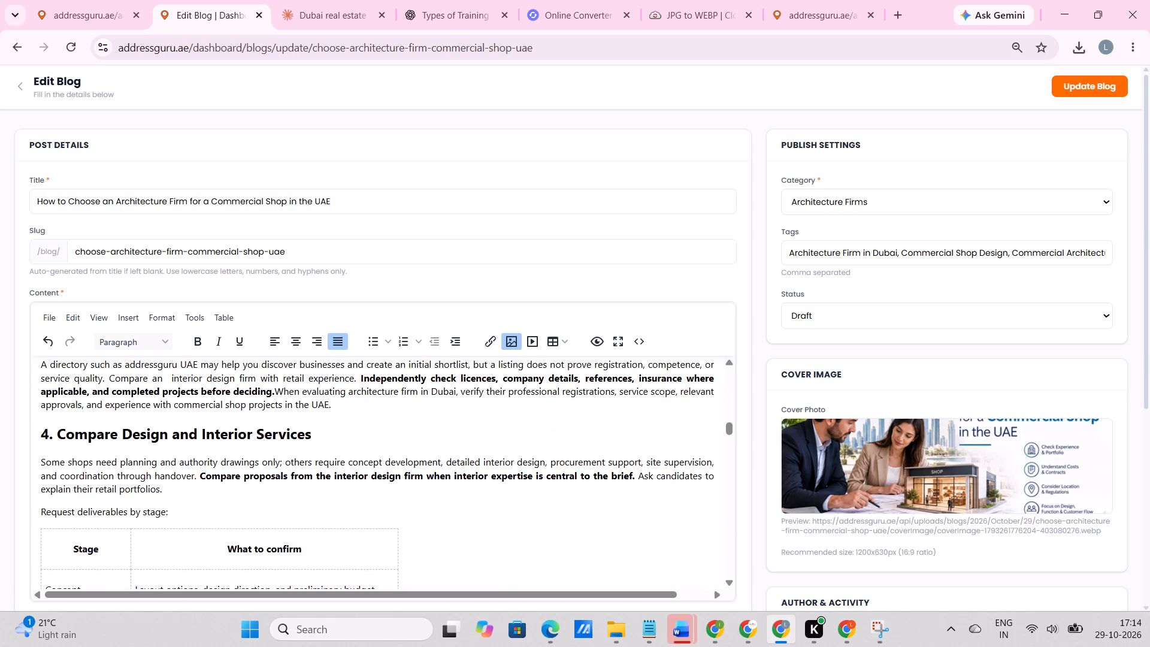
scroll(555, 477, down, 2)
scroll(724, 487, down, 1)
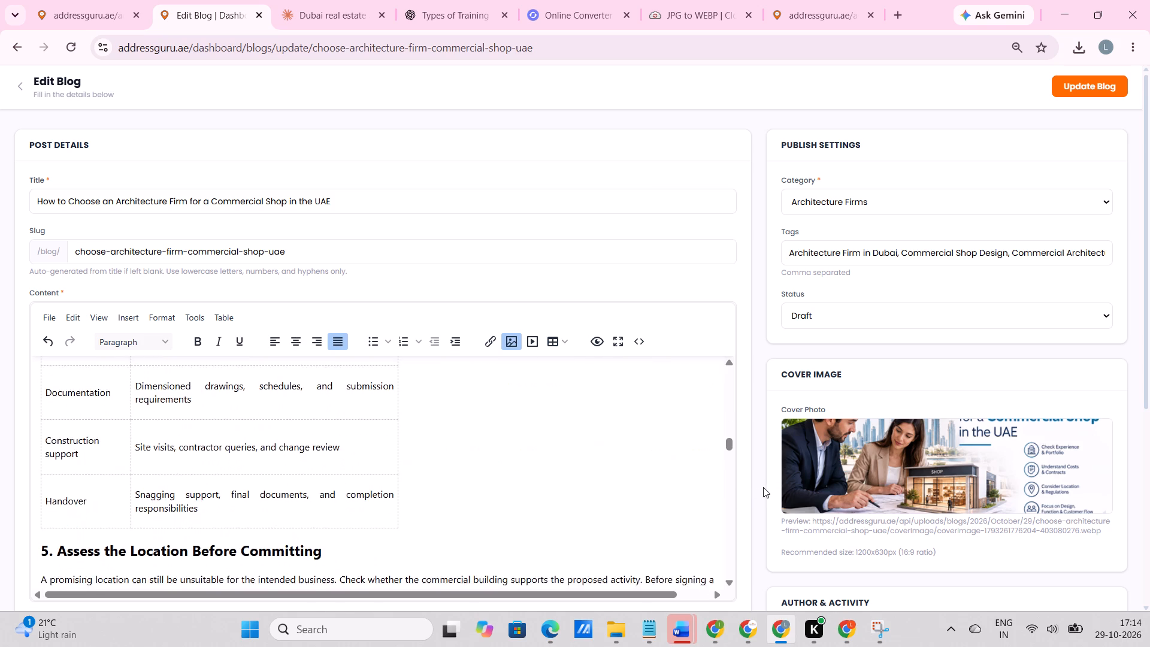
scroll(763, 487, down, 1)
drag(397, 471, 559, 474)
scroll(813, 486, down, 1)
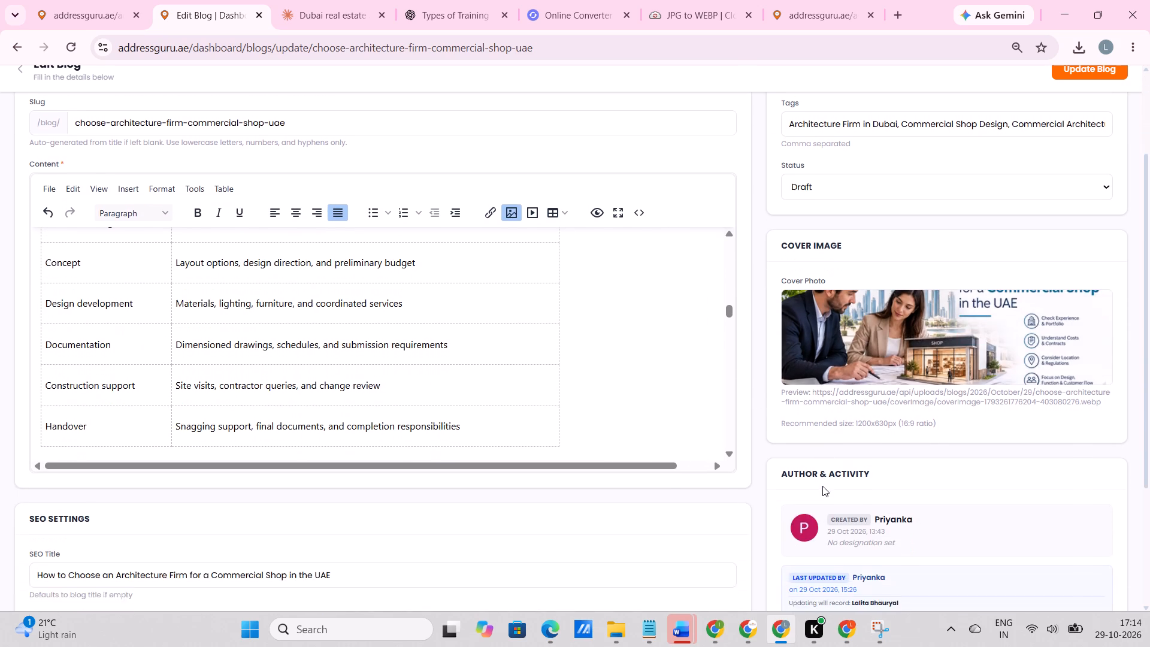
Remove the bold from the sentence beginning "If a contractor proposes substitute materials" in section 7, Coordinate with Fit-Out Specialists.
scroll(822, 486, down, 1)
scroll(434, 492, down, 1)
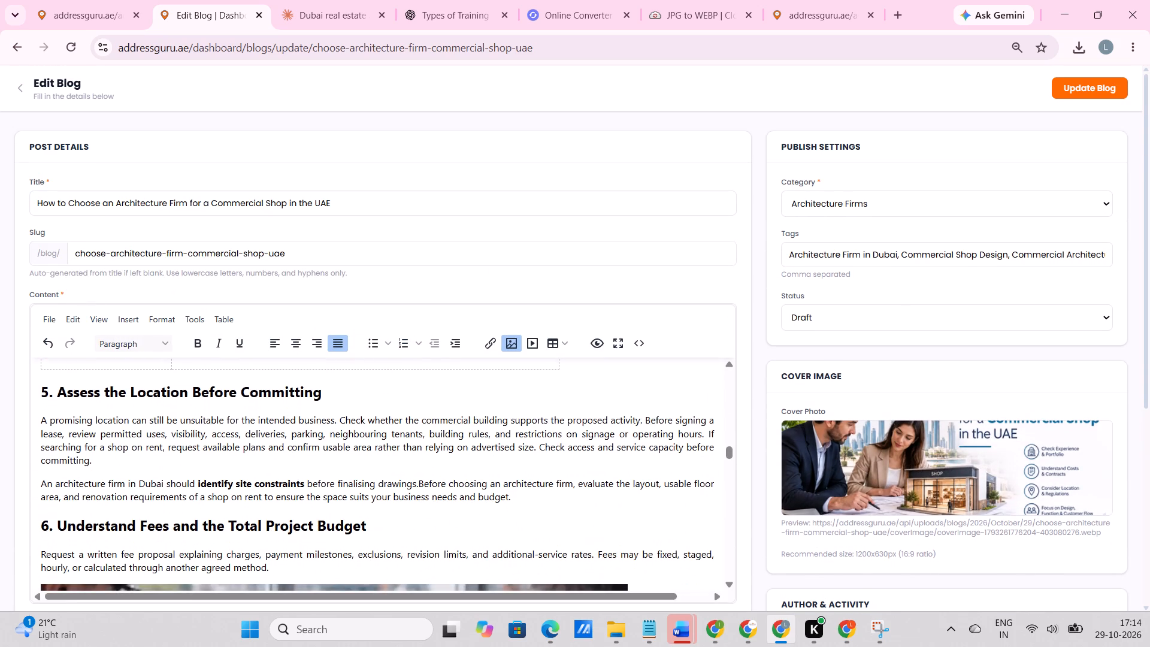
scroll(434, 492, down, 3)
scroll(434, 492, up, 1)
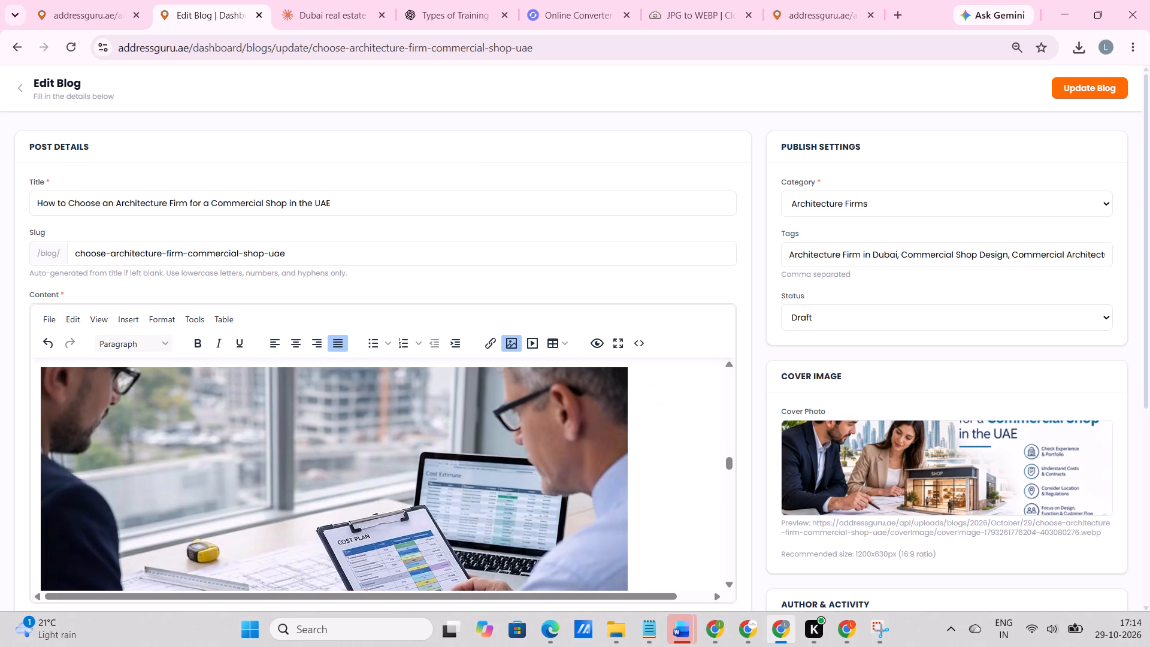
scroll(434, 492, up, 2)
scroll(434, 492, down, 5)
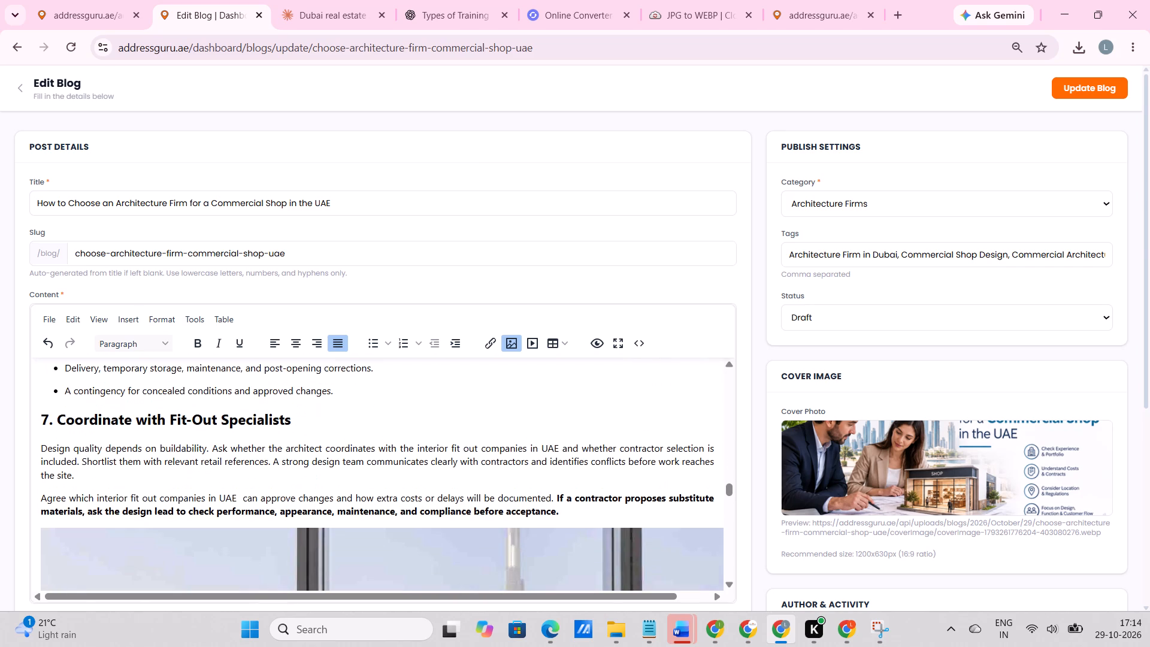
scroll(434, 492, down, 5)
scroll(434, 492, up, 1)
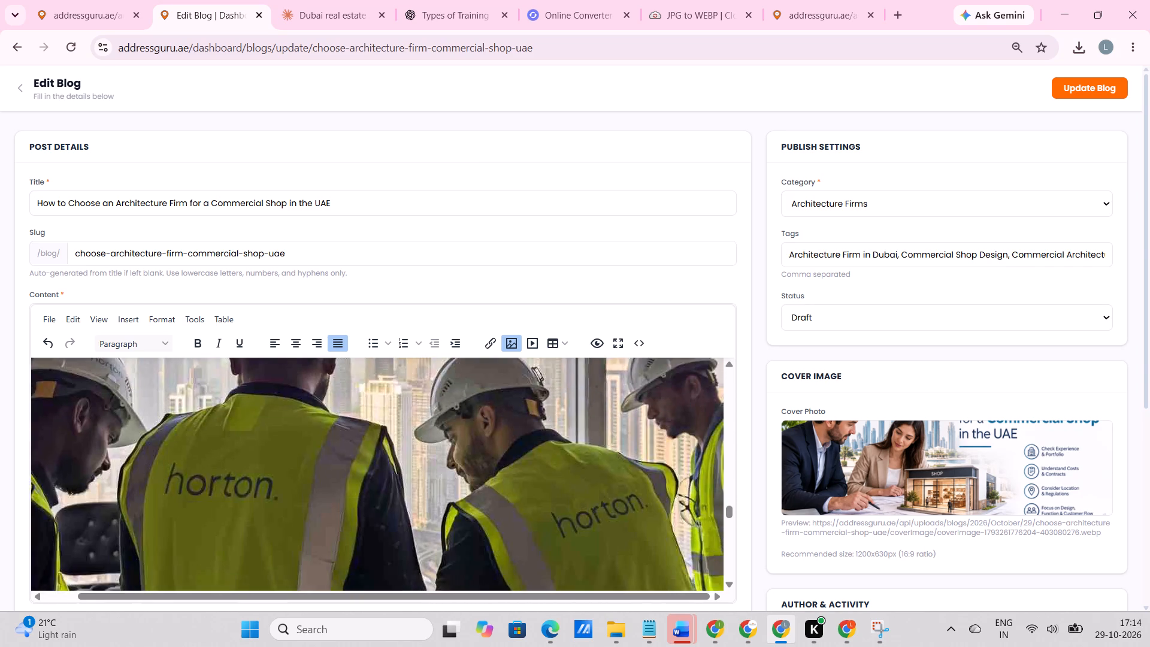
scroll(434, 492, up, 1)
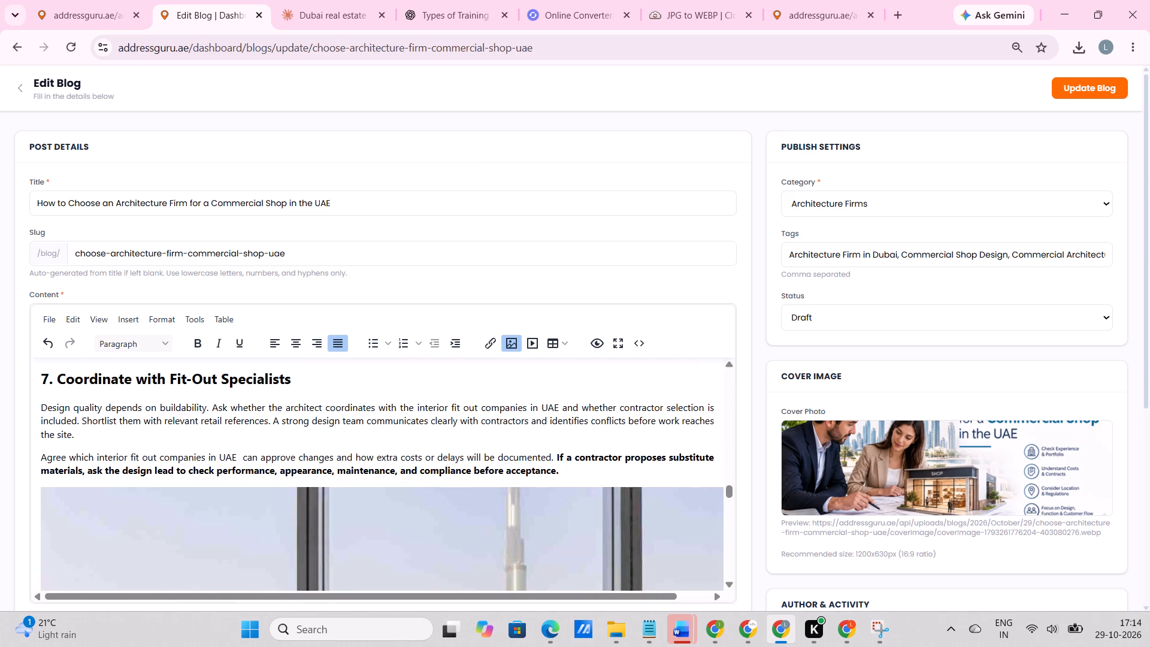
drag(553, 456, 561, 471)
key(ctrl+b)
key(ctrl+b)
click(561, 471)
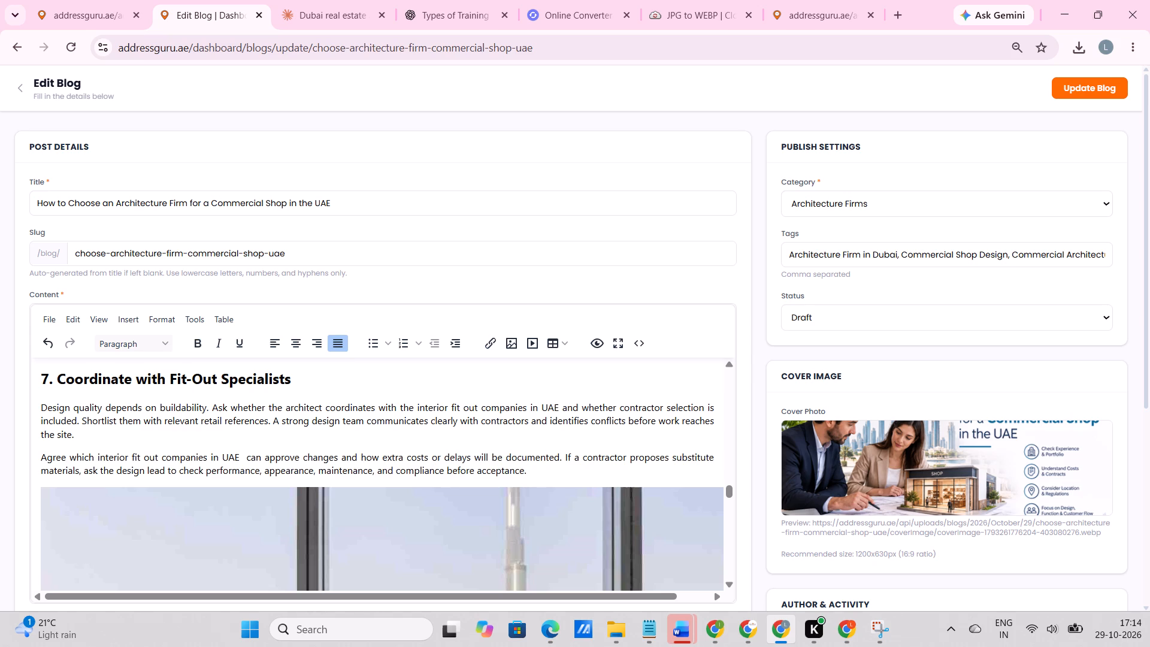
Bold the words "Agree which interior fit out" at the start of section 7's second paragraph.
drag(95, 457, 97, 456)
drag(97, 456, 212, 456)
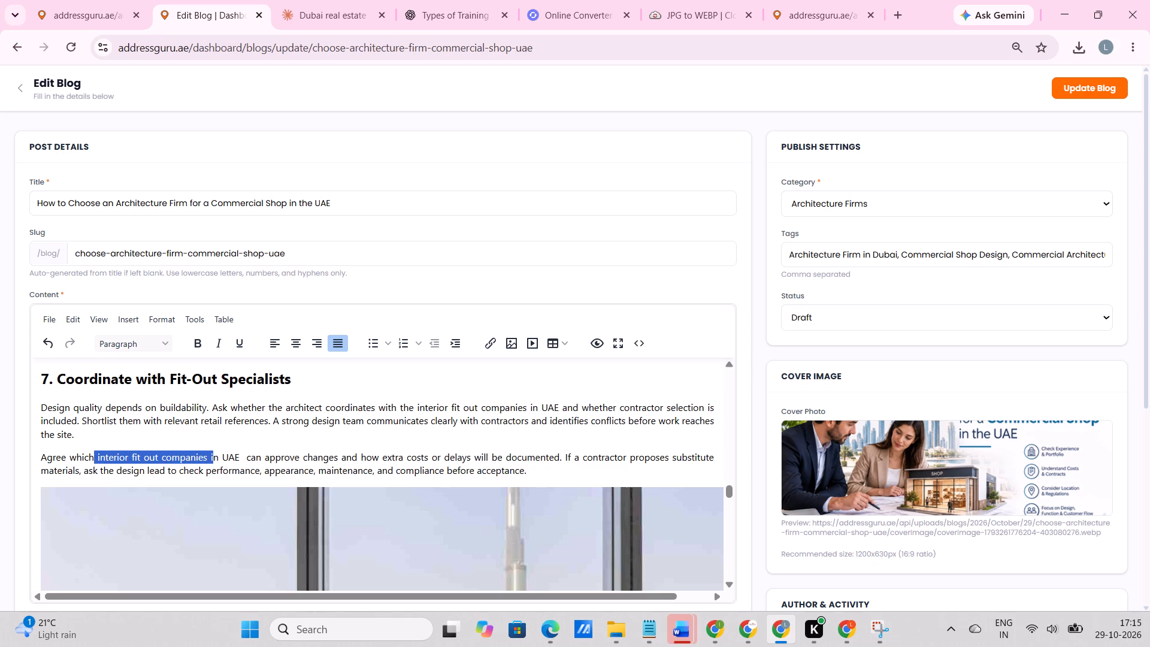
drag(212, 456, 241, 453)
click(147, 460)
drag(157, 453, 19, 455)
key(ctrl+b)
double_click(249, 459)
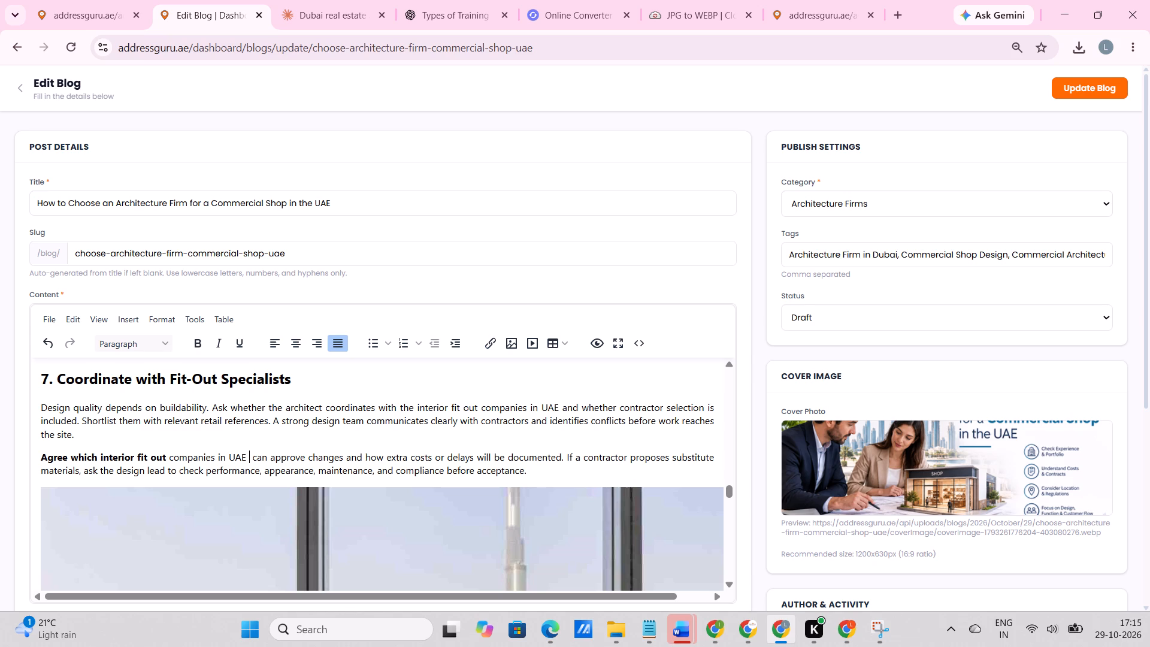
click(335, 445)
Bold the words "Ask whether" in the first paragraph of section 7, Coordinate with Fit-Out Specialists.
drag(211, 407, 259, 409)
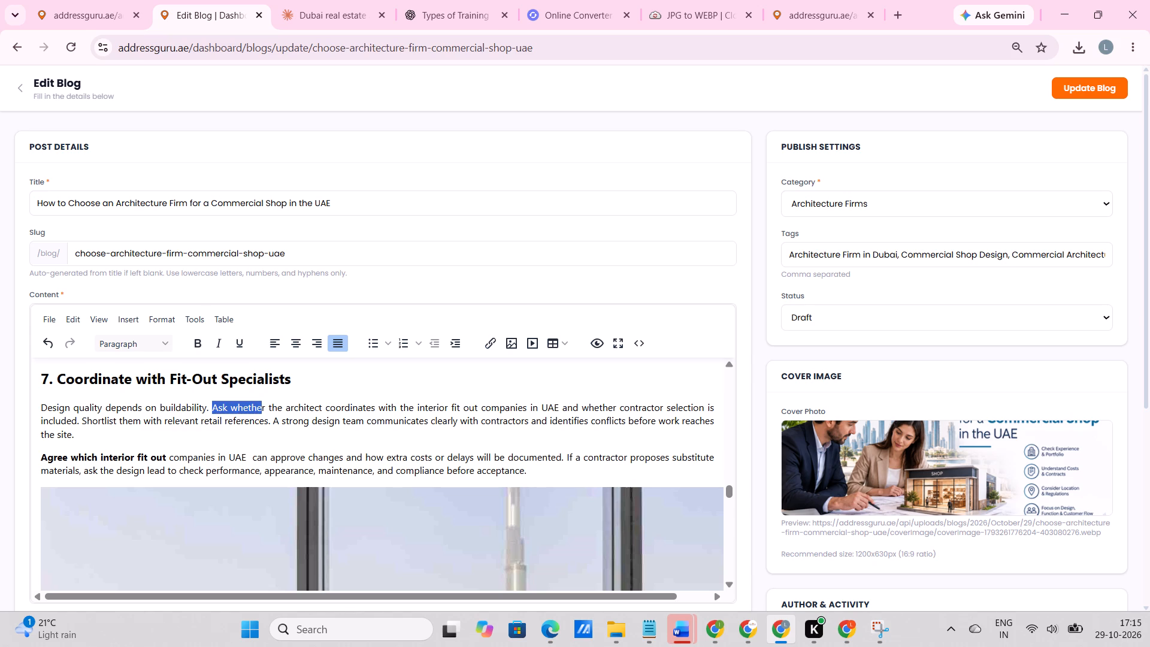
drag(259, 409, 265, 407)
key(ctrl+b)
click(301, 414)
Shrink the construction workers photo in section 7 proportionally to about 900 × 900 pixels.
scroll(301, 419, down, 3)
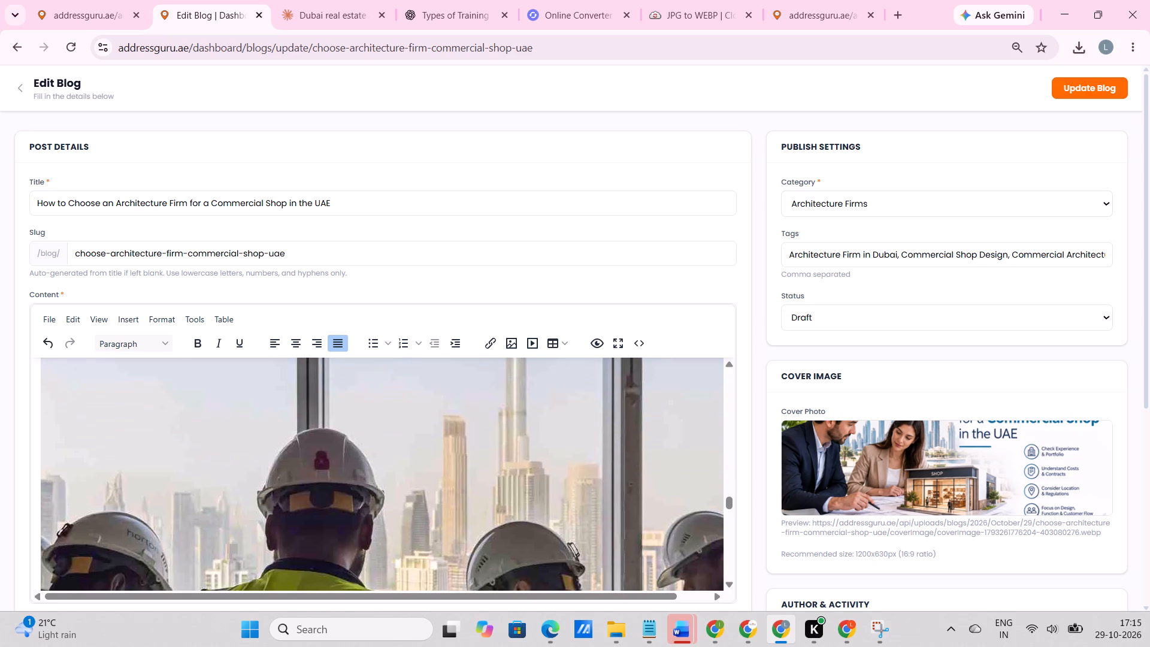
scroll(301, 421, down, 3)
click(368, 437)
scroll(495, 451, left, 6)
scroll(697, 501, left, 1)
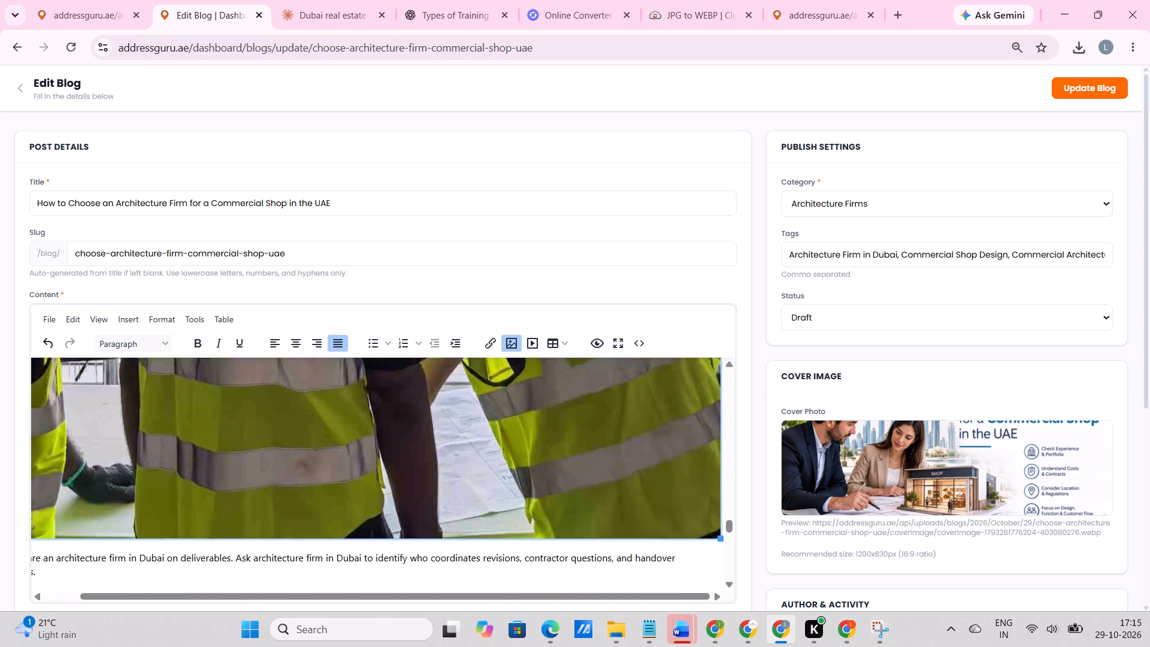
scroll(703, 523, left, 1)
drag(718, 468, 537, 459)
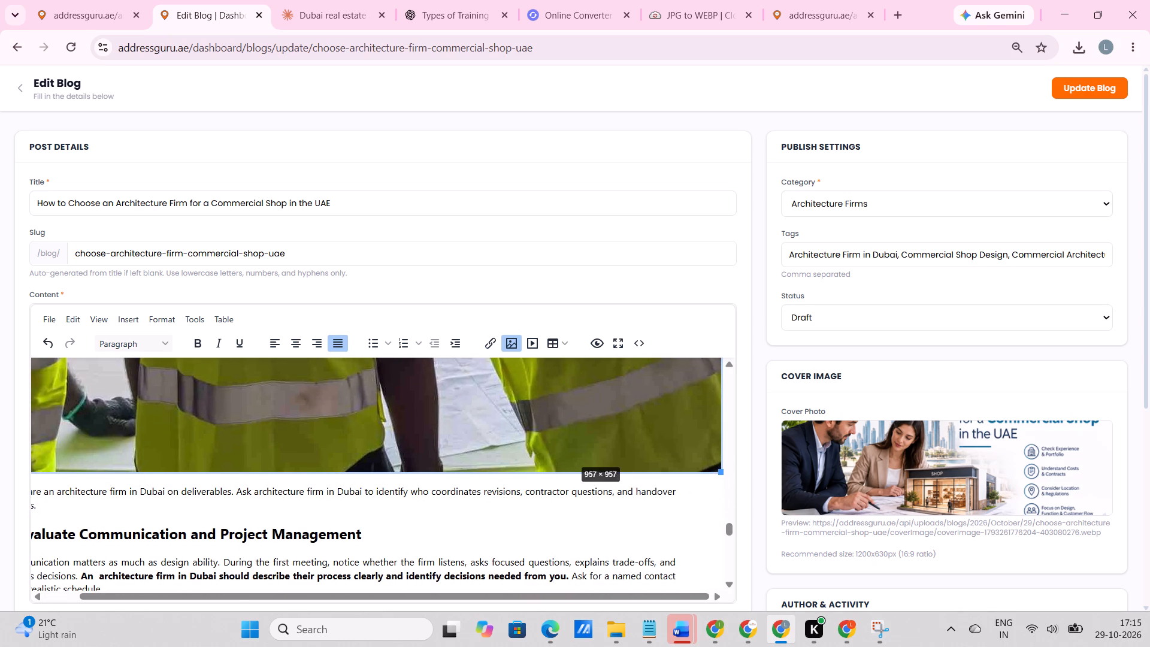
drag(537, 459, 526, 457)
scroll(559, 467, up, 4)
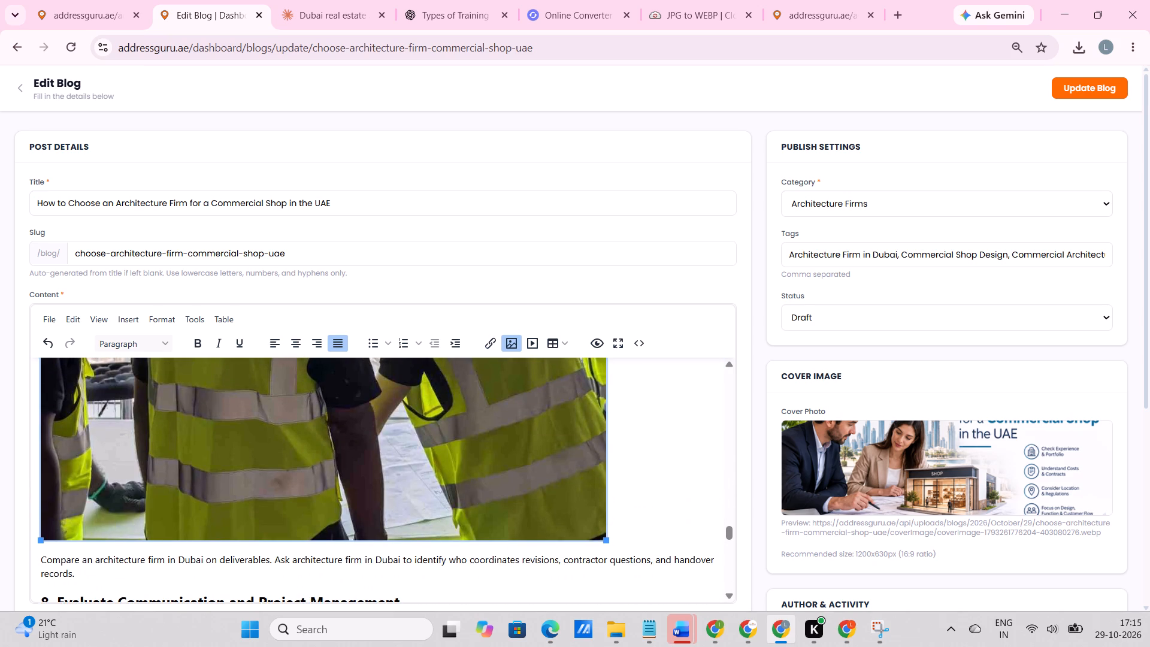
drag(607, 539, 580, 521)
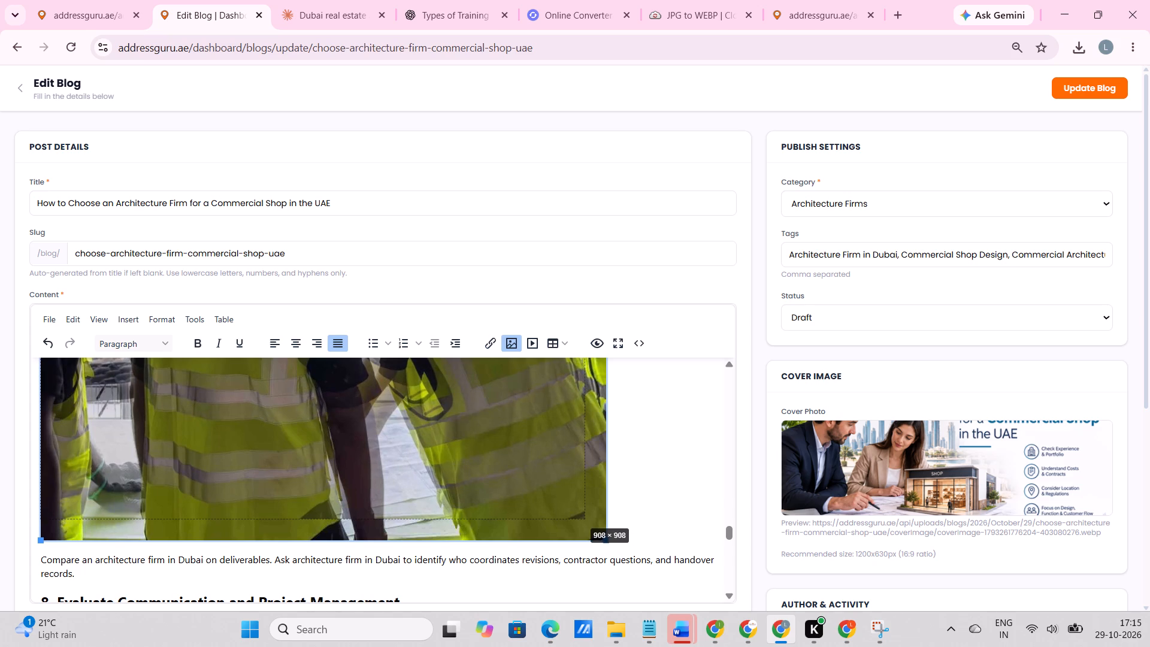
drag(580, 521, 577, 519)
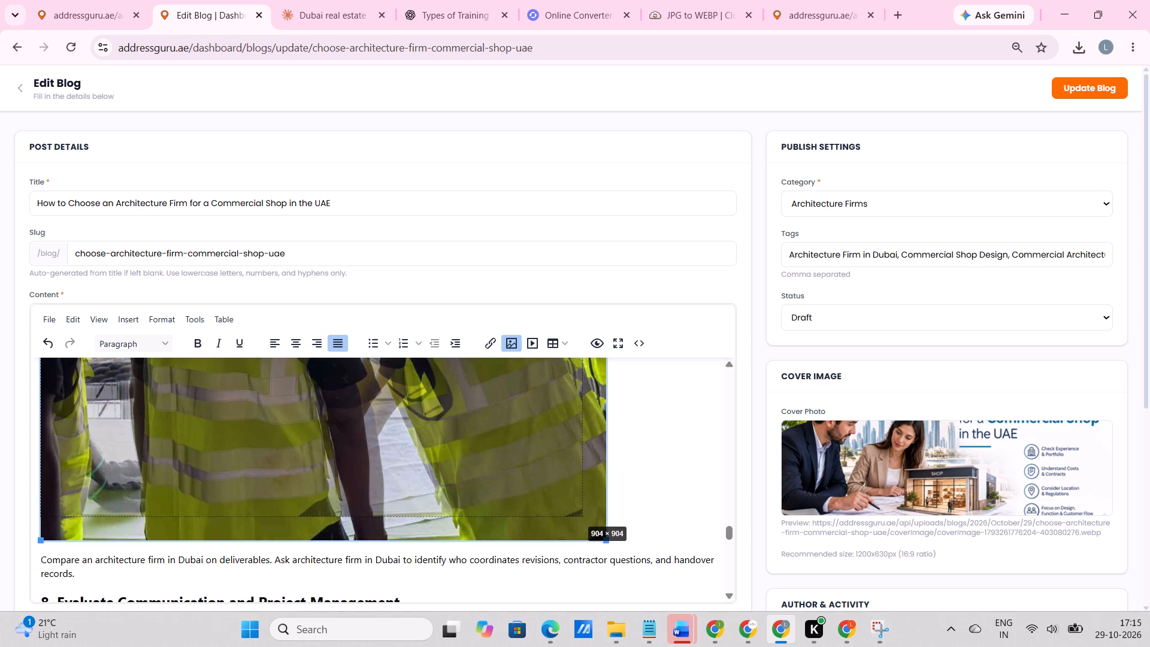
drag(577, 519, 574, 518)
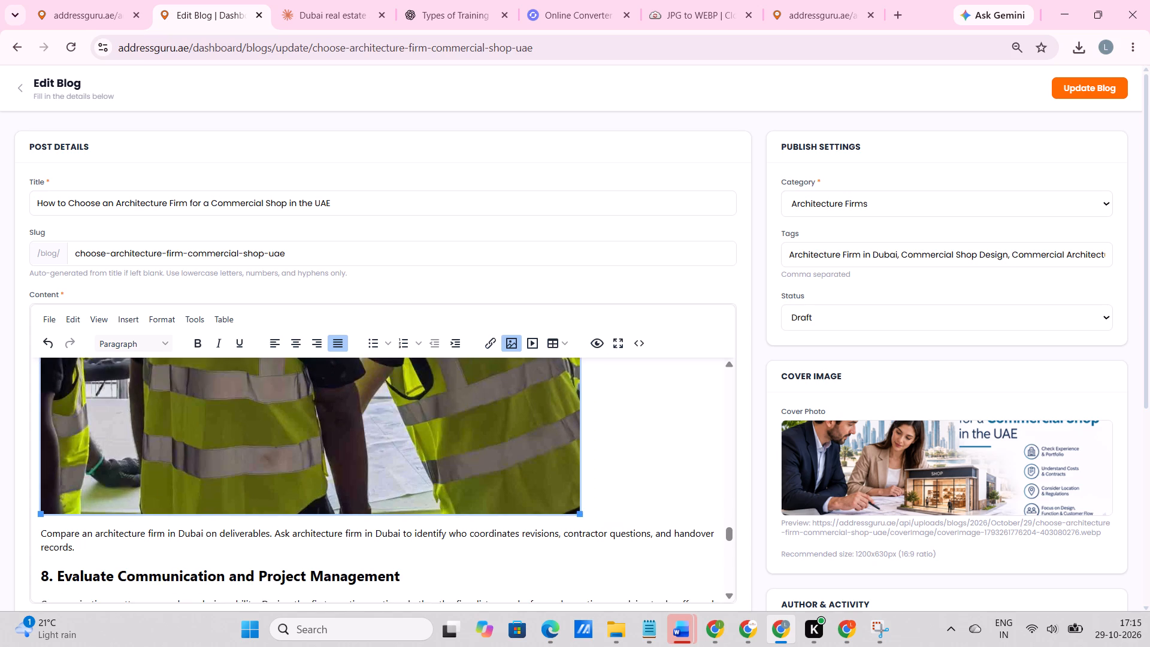
Remove bold from the highlighted sentence in section 8, Evaluate Communication and Project Management, keeping only "describe their process clearly" bold.
scroll(574, 518, down, 3)
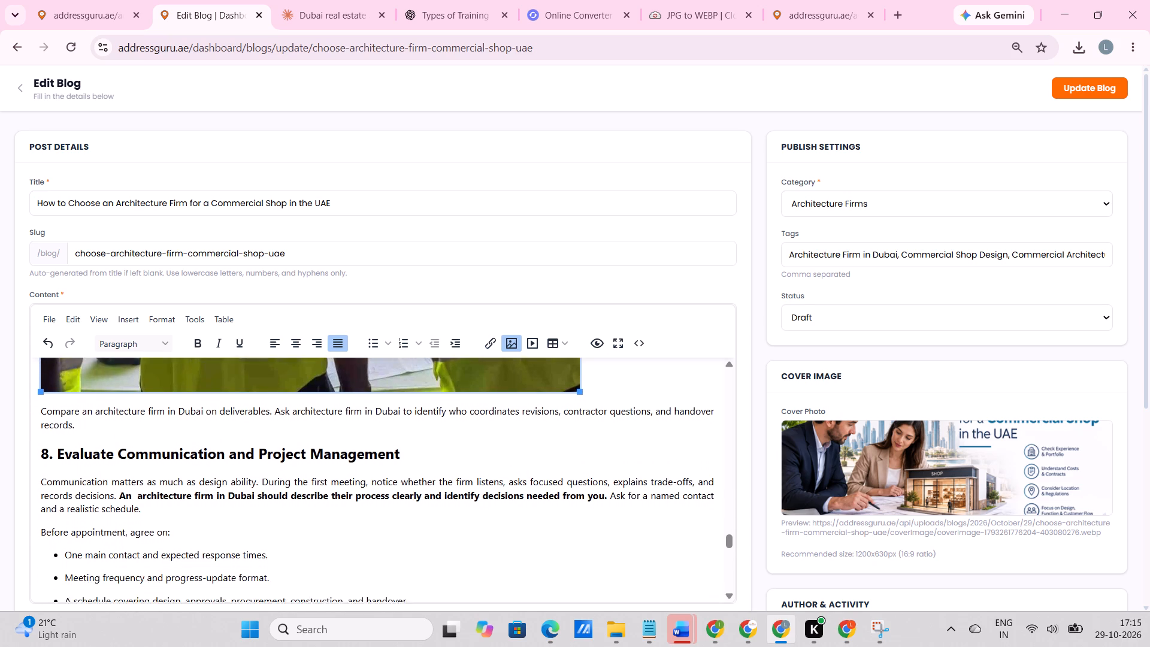
scroll(541, 526, down, 2)
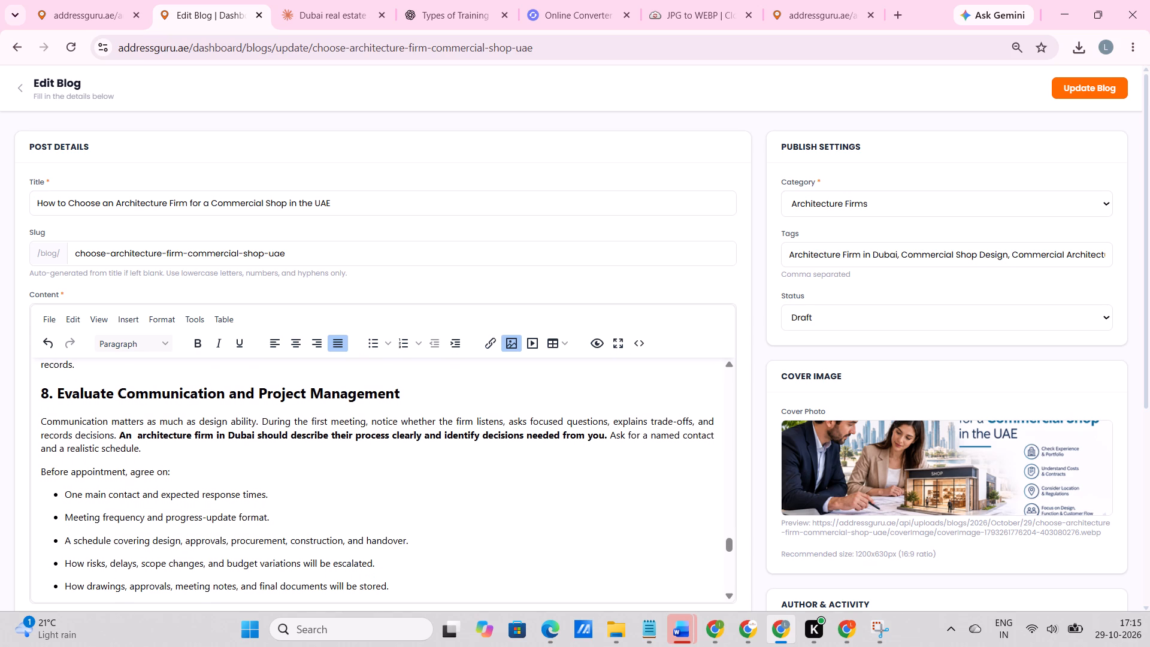
scroll(541, 526, down, 1)
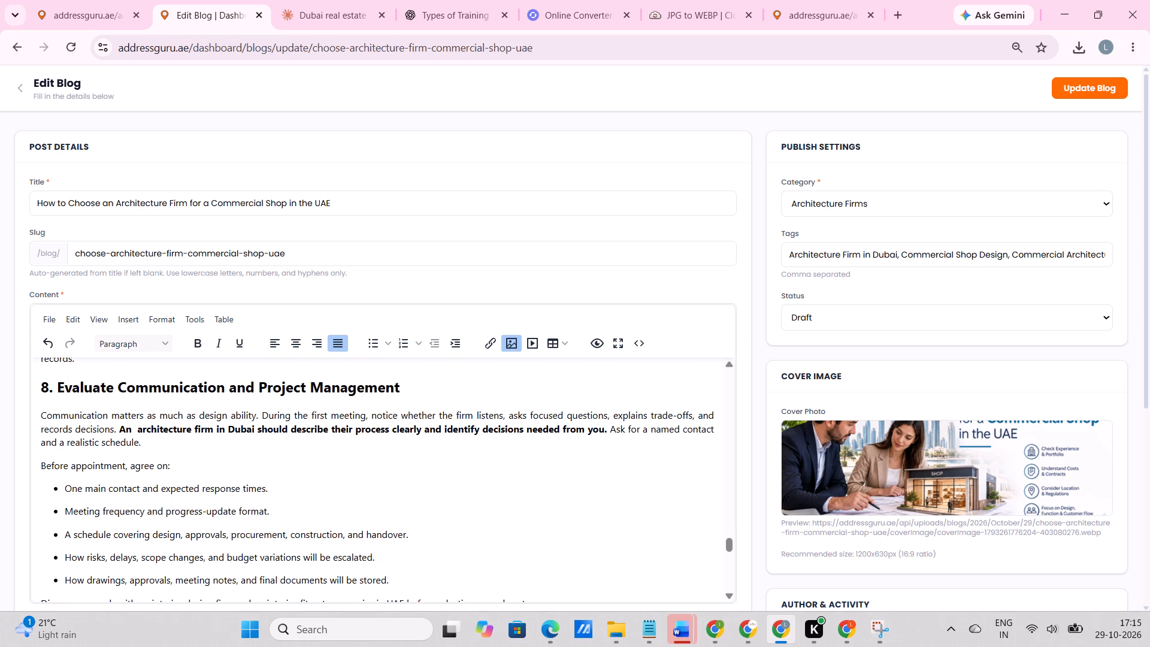
drag(287, 429, 135, 433)
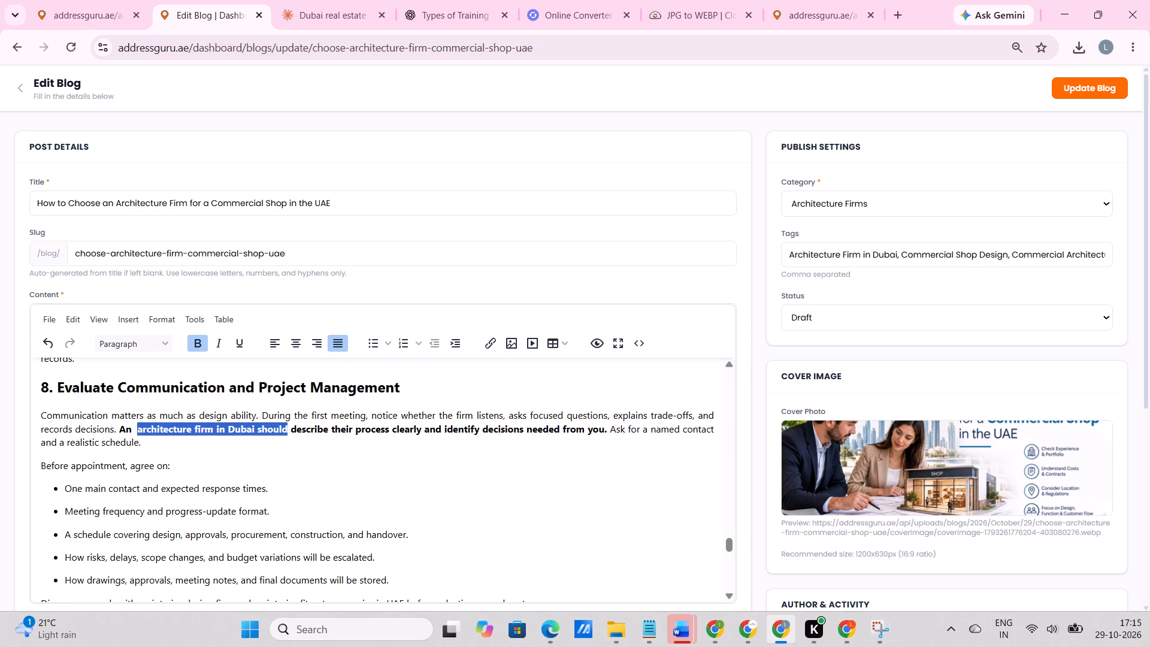
drag(135, 433, 112, 428)
key(ctrl+b)
key(ctrl+b)
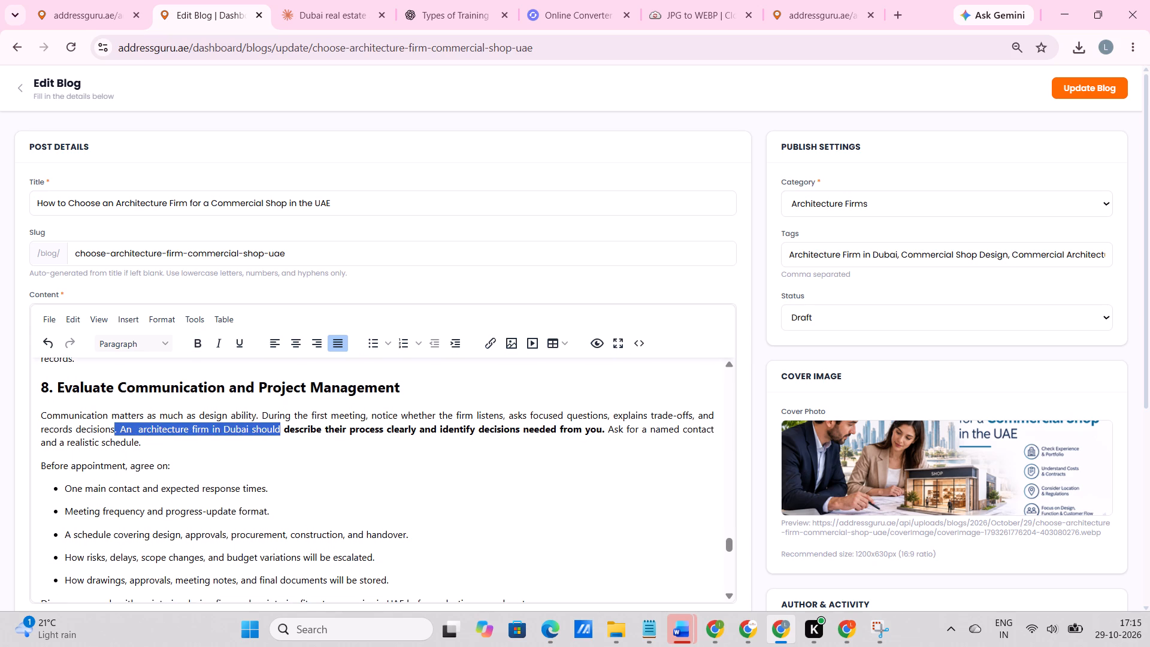
click(250, 440)
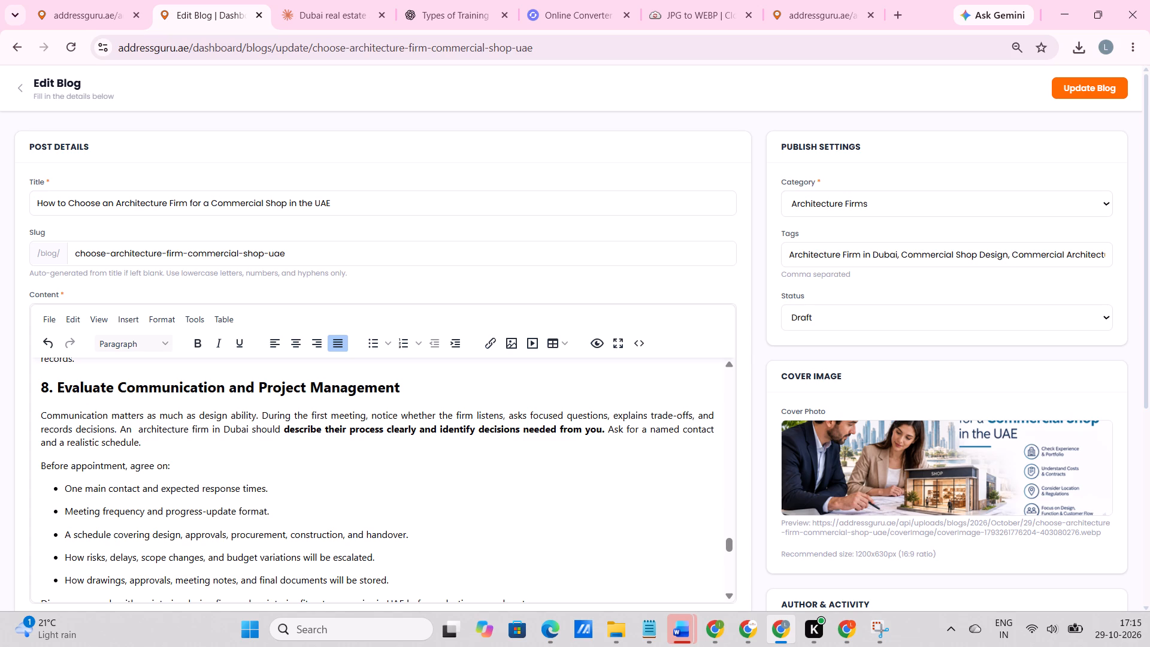
drag(420, 428, 609, 431)
key(ctrl+b)
click(609, 431)
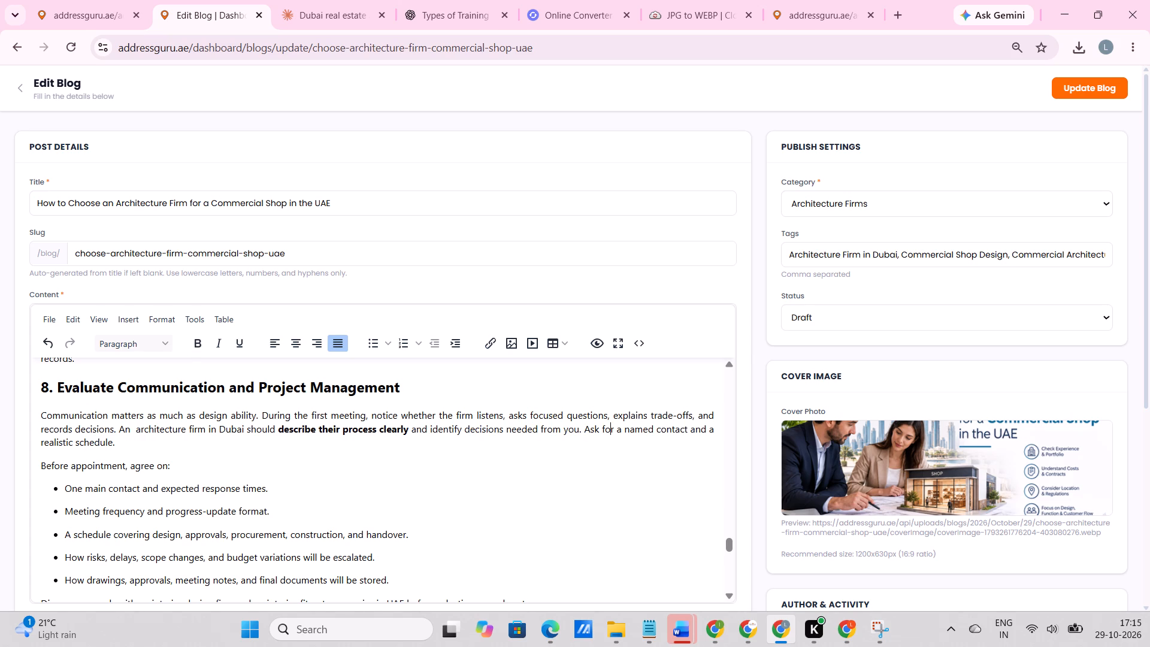
Format the line "Before appointment, agree on:" in section 8 as Heading 3.
click(149, 461)
click(126, 346)
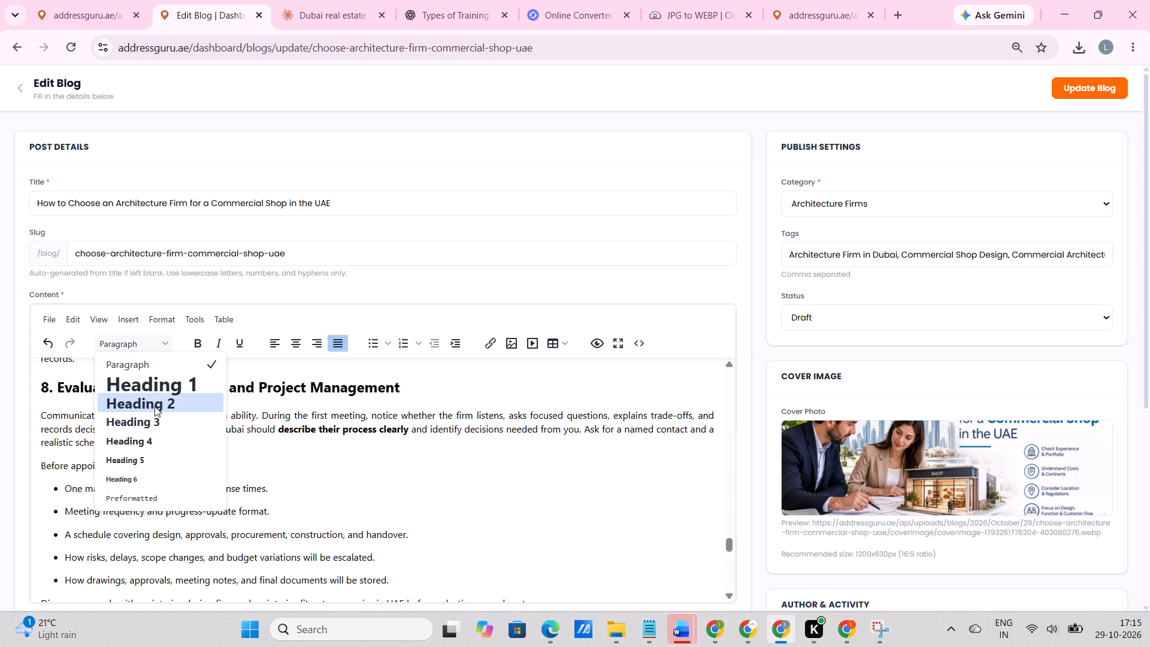
click(156, 427)
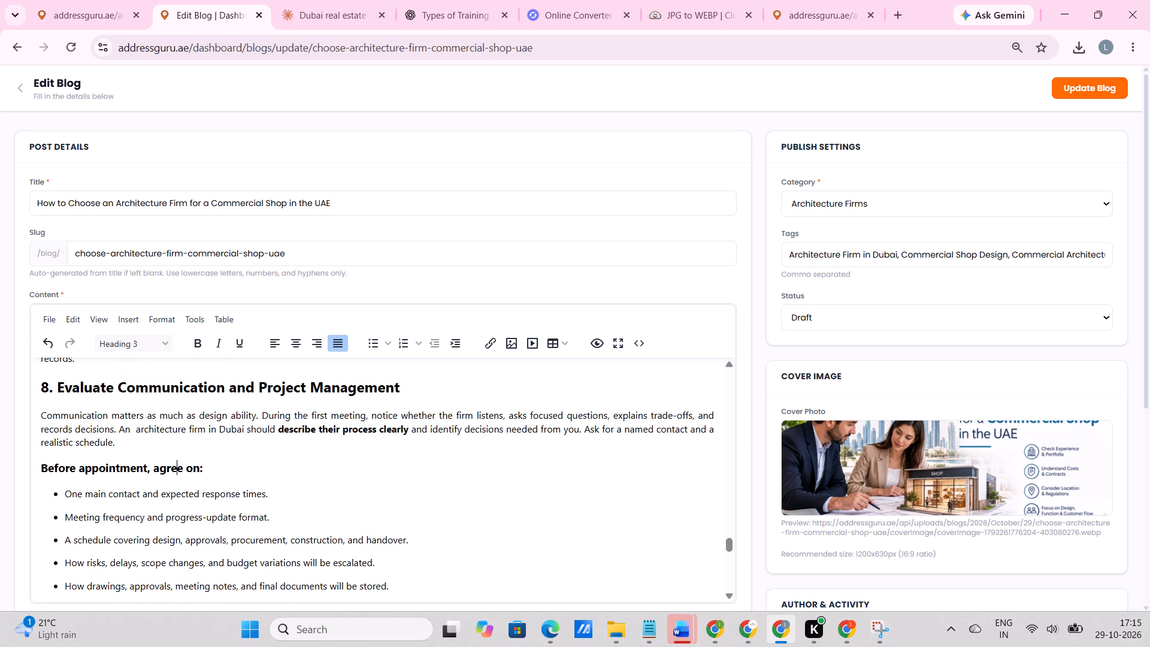
Remove bold from the safety requirements sentence in section 9, Check Sustainability, Safety, and Flexibility, keeping only "Ask" bold.
scroll(288, 464, down, 3)
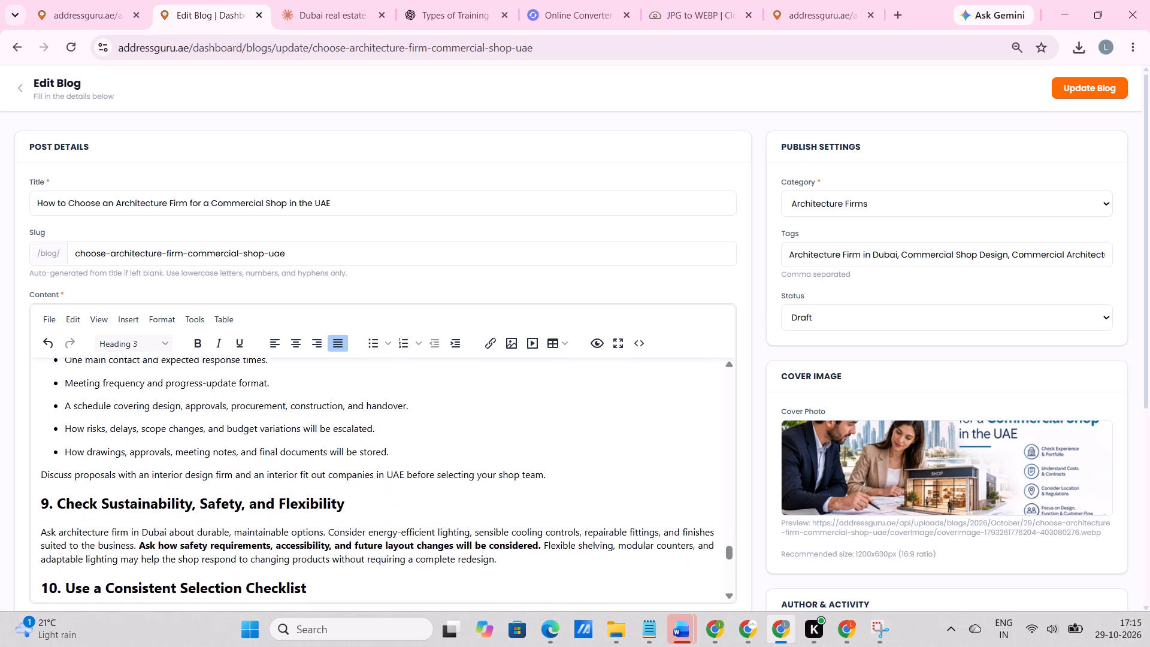
scroll(289, 466, down, 2)
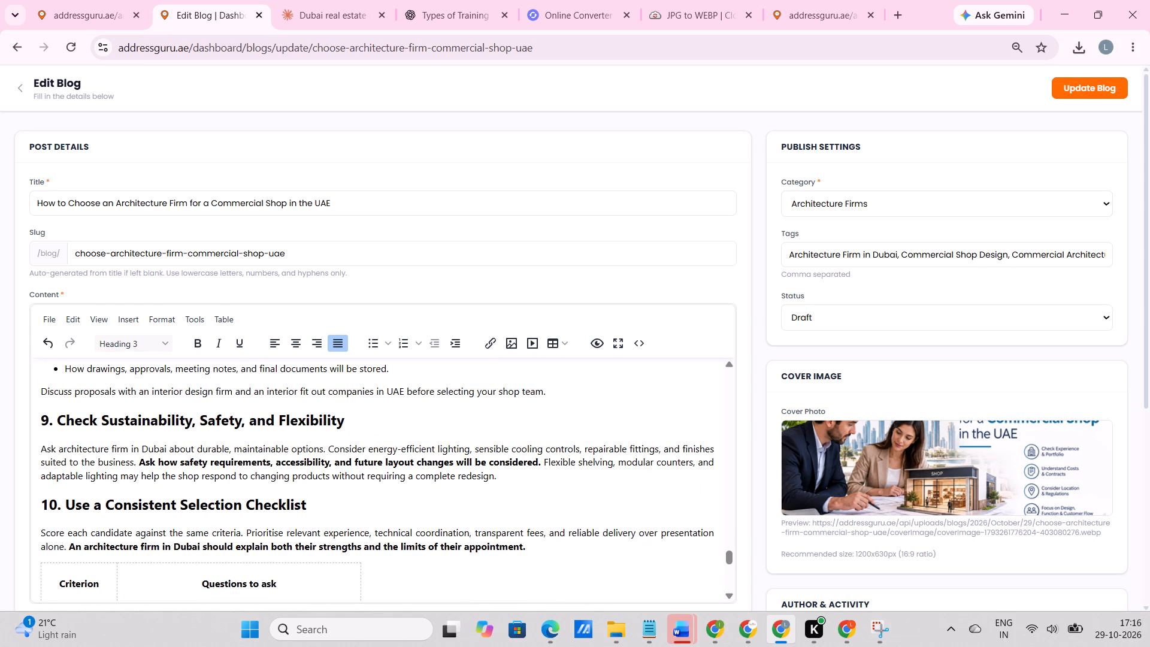
drag(156, 464, 544, 464)
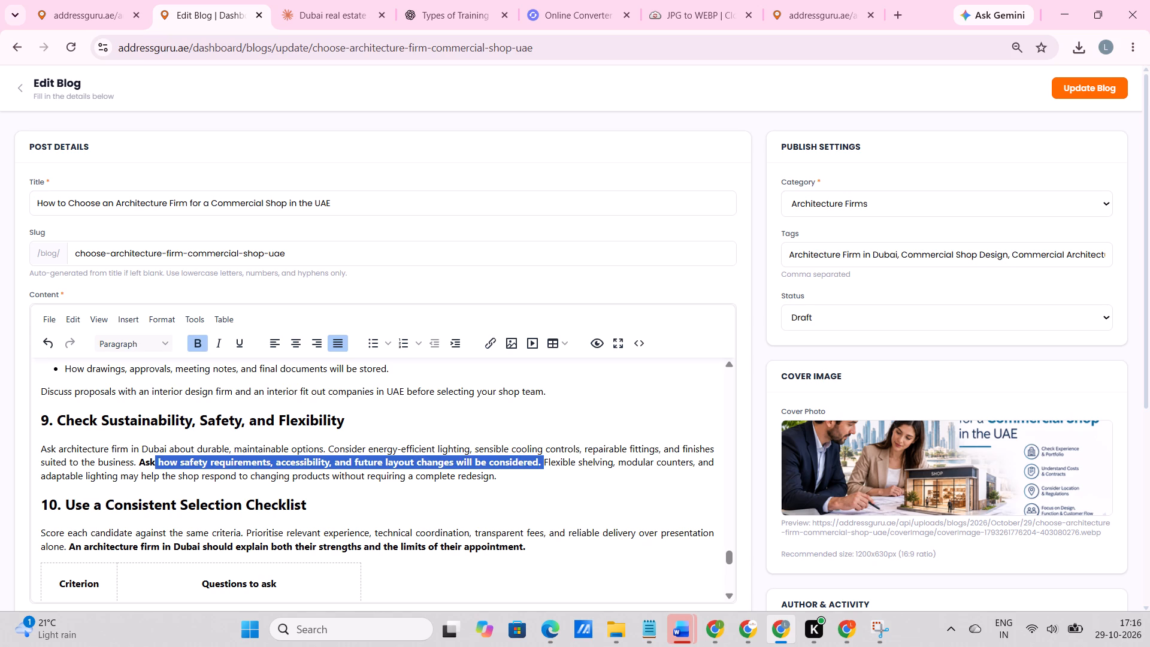
drag(544, 464, 544, 464)
key(ctrl+b)
click(544, 464)
Delete "in Dubai" from the bold architecture firm sentence in section 10, Use a Consistent Selection Checklist.
scroll(533, 468, down, 1)
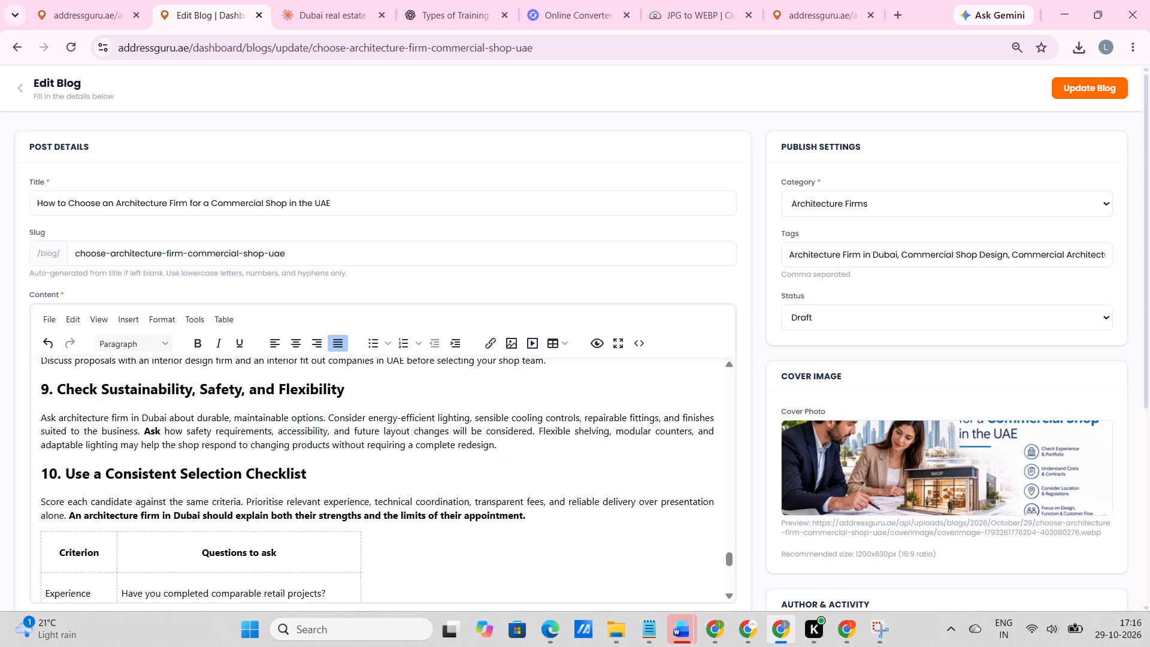
scroll(532, 468, down, 2)
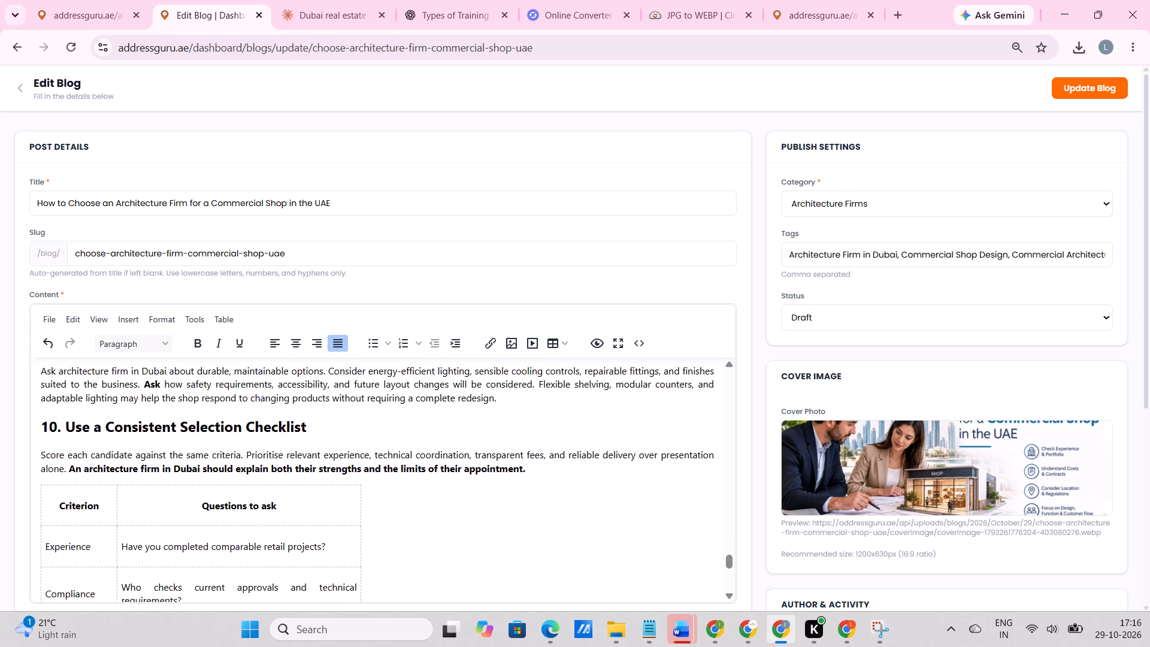
scroll(531, 468, down, 1)
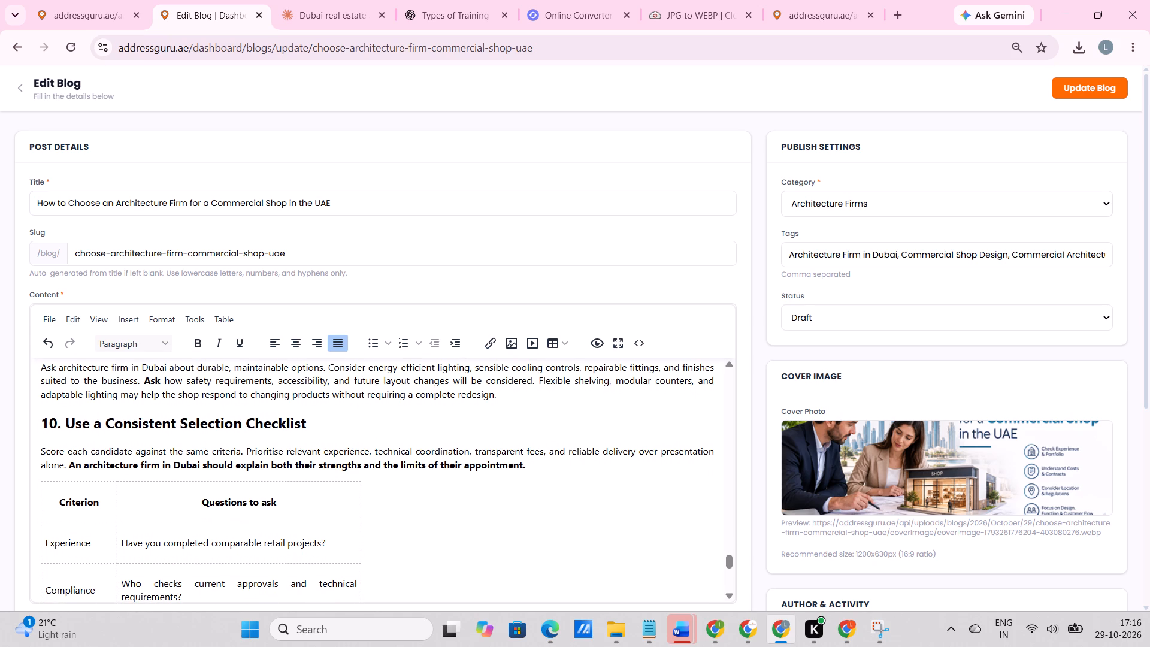
drag(201, 464, 162, 460)
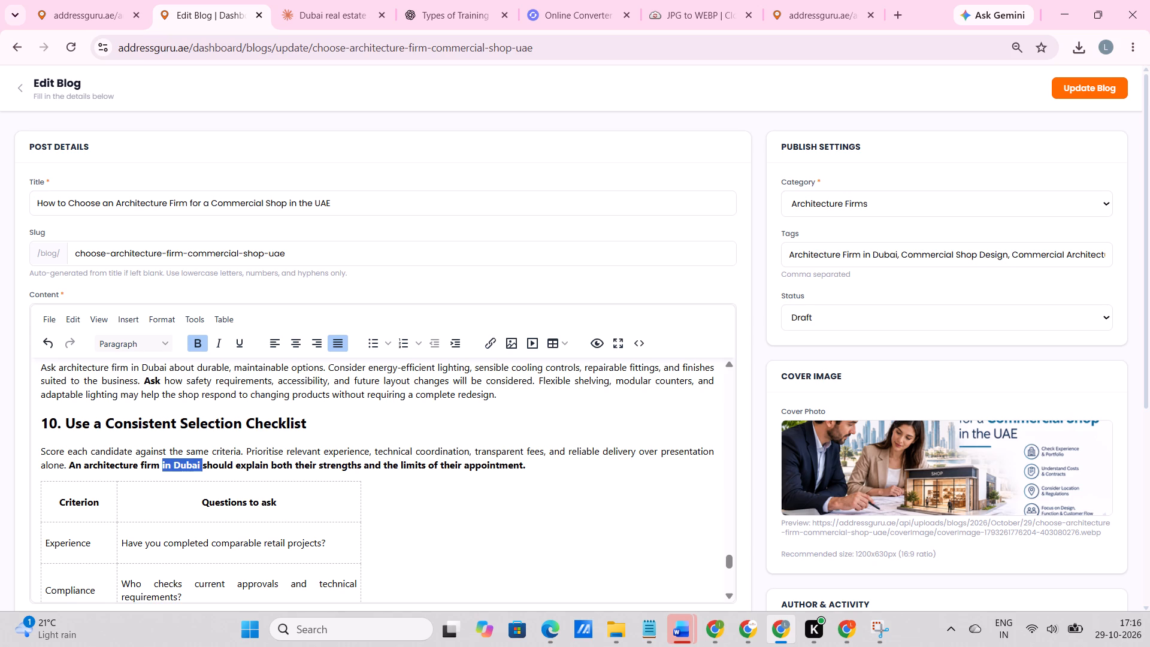
key(BackSpace)
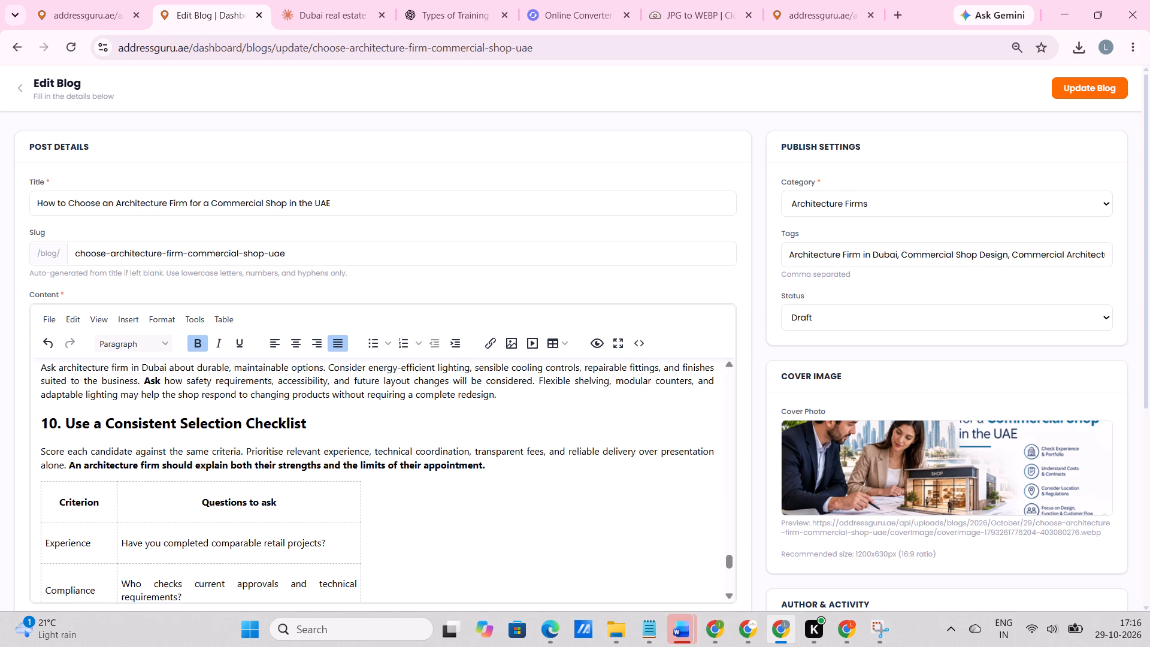
Remove bold from the "An architecture firm should explain" sentence in section 10, keeping only "strengths and the limits" bold.
drag(68, 462, 482, 466)
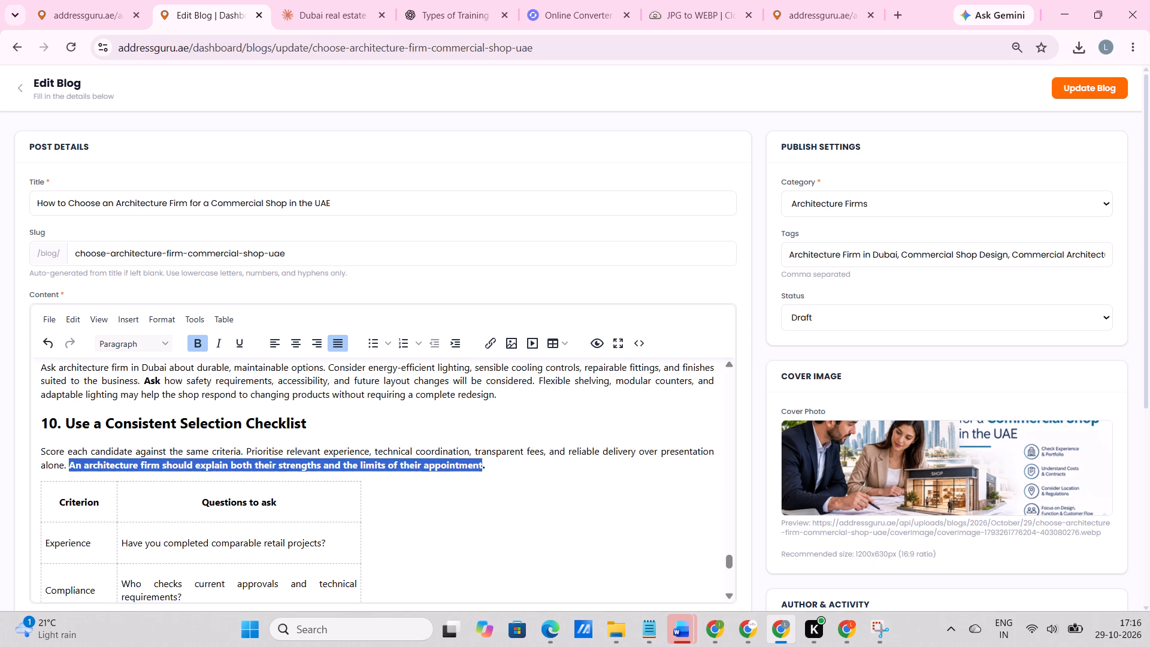
drag(482, 466, 486, 466)
key(ctrl+b)
click(486, 466)
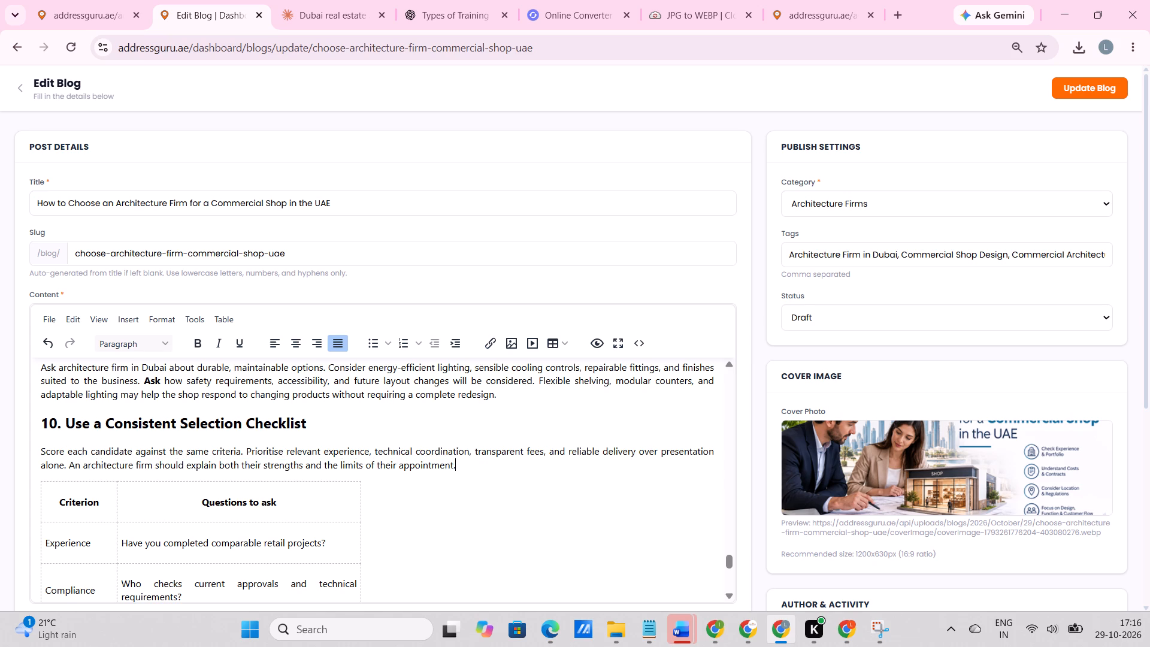
drag(262, 463, 365, 459)
key(ctrl+b)
click(405, 459)
Widen the Criterion and Questions to ask table in section 10 so the longer questions fit on one line.
scroll(407, 461, down, 3)
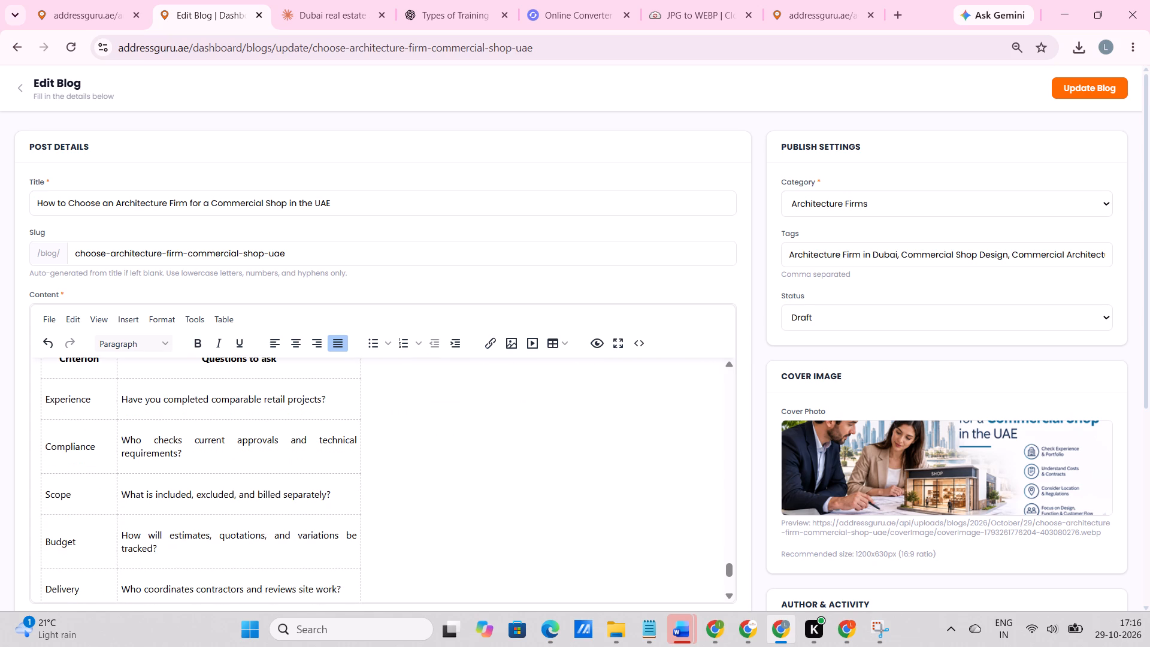
drag(359, 465, 521, 468)
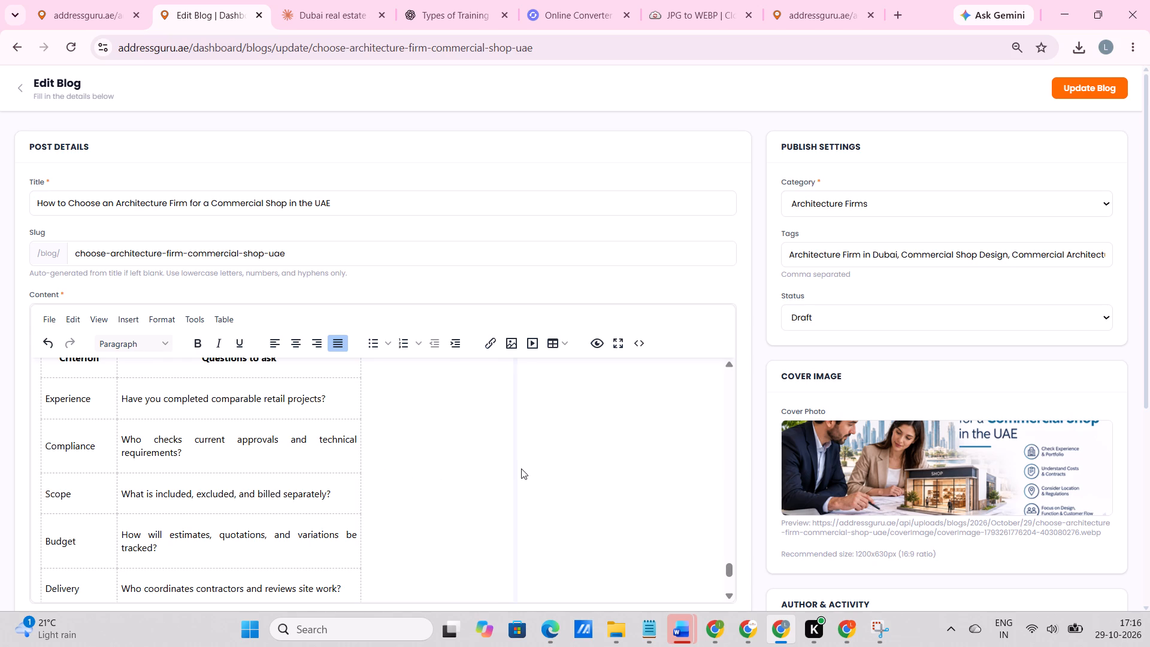
drag(521, 468, 507, 470)
Remove bold from the "Shortlist the architecture firm" sentence in the Conclusion, keeping only those four words bold.
scroll(489, 492, down, 4)
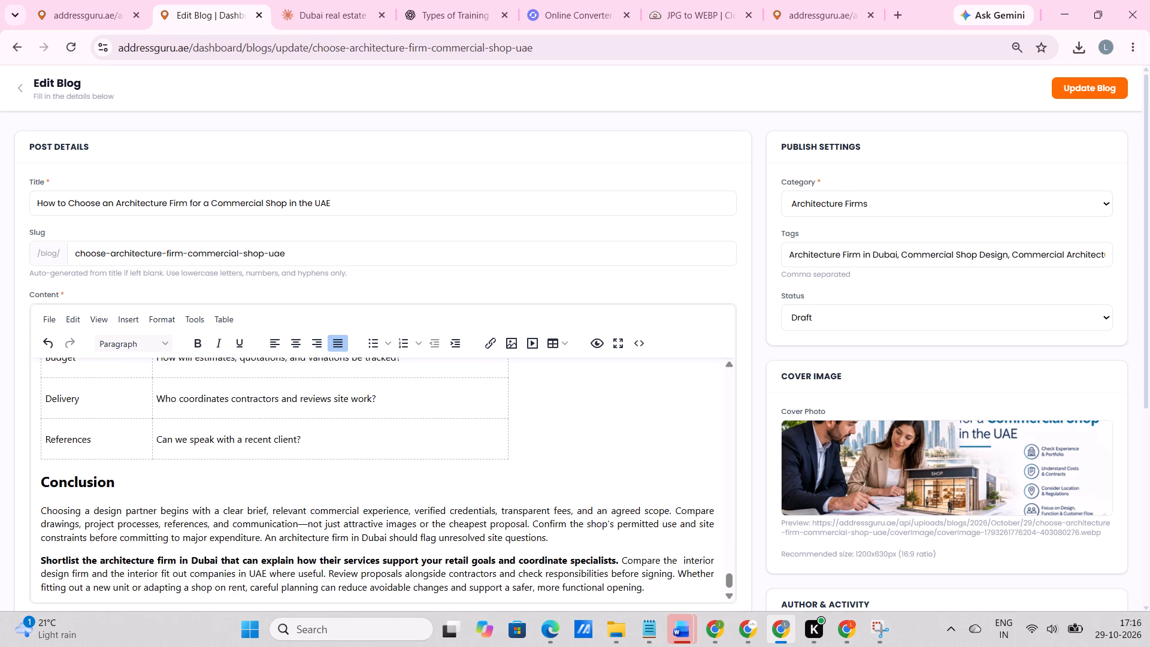
drag(178, 559, 604, 563)
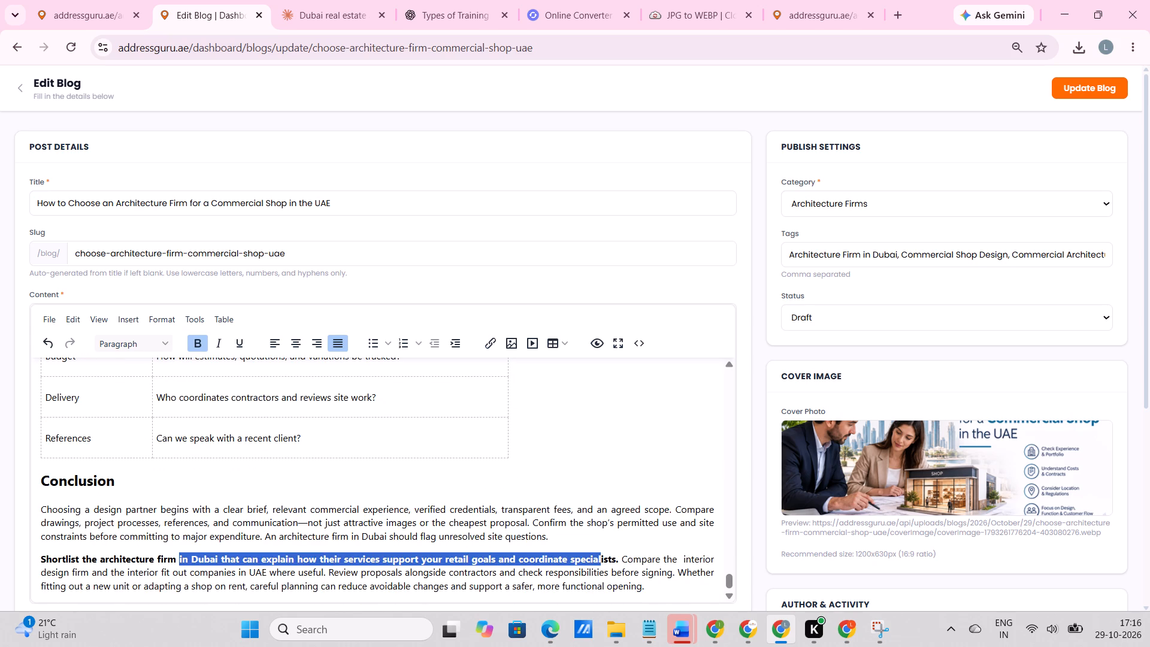
drag(604, 563, 624, 559)
key(ctrl+b)
click(624, 559)
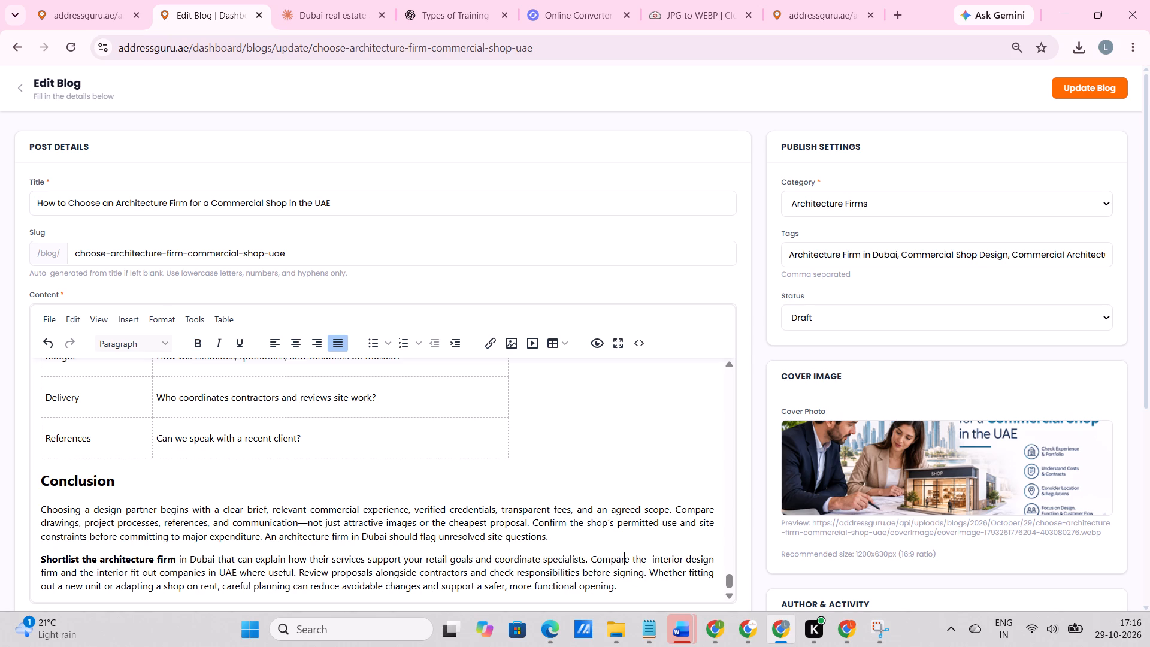
Regroup the Conclusion into three paragraphs, starting the second at "Confirm the shop's permitted use" and the third at "Review proposals".
click(534, 521)
key(BackSpace)
key(Return)
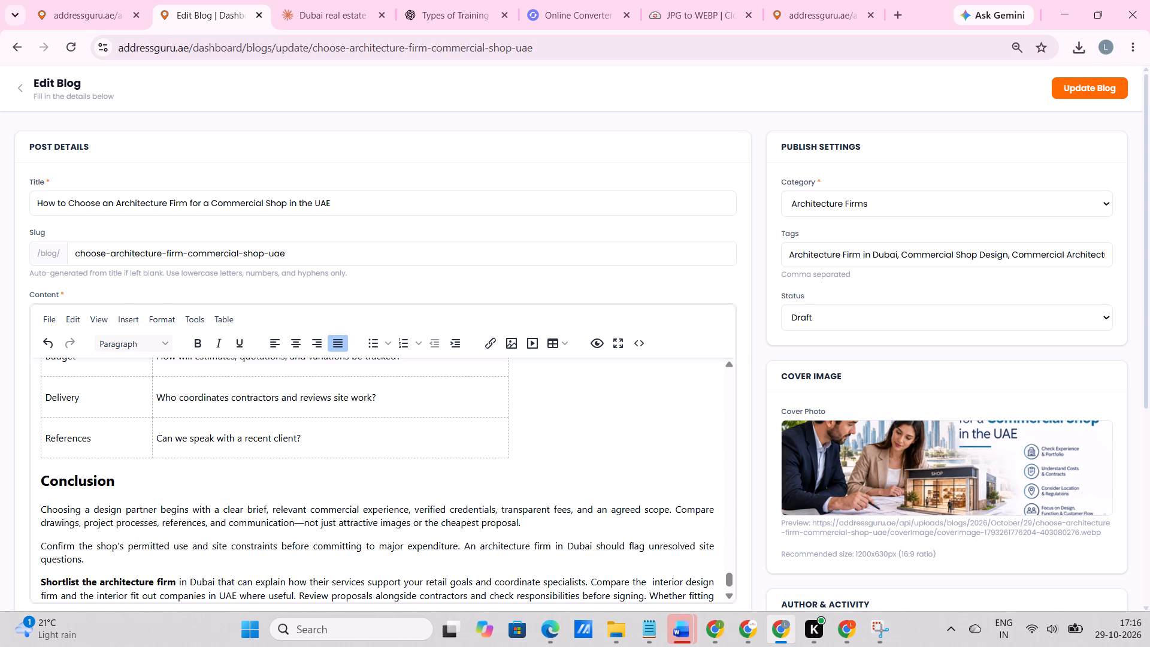
scroll(344, 537, down, 1)
click(41, 555)
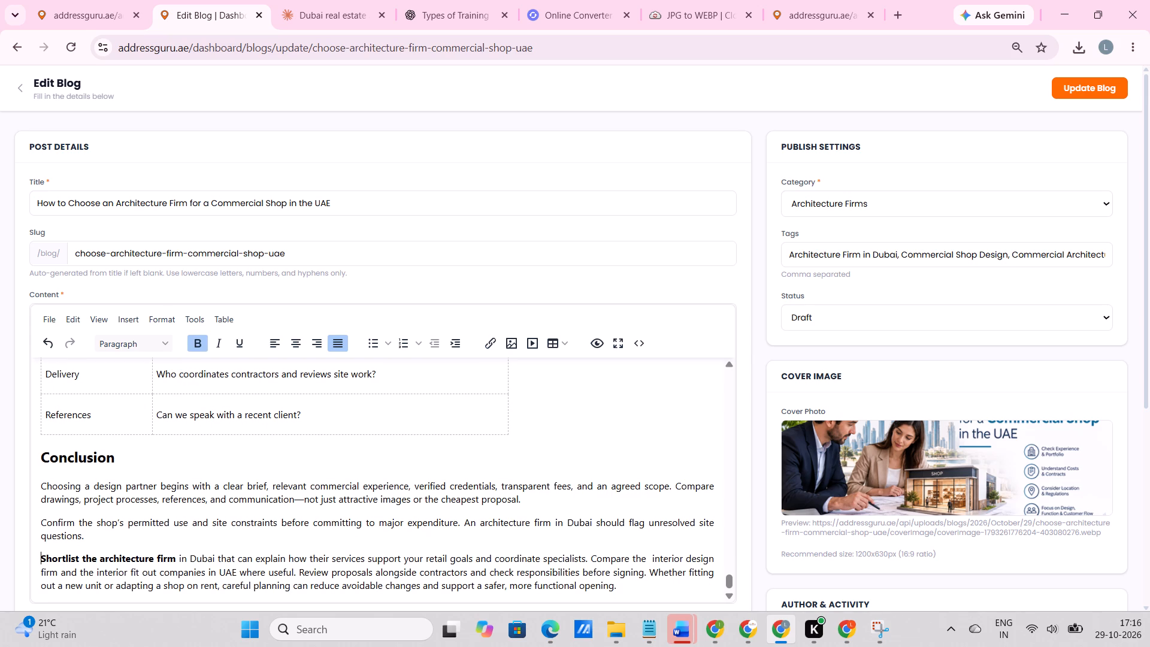
key(BackSpace)
key(space)
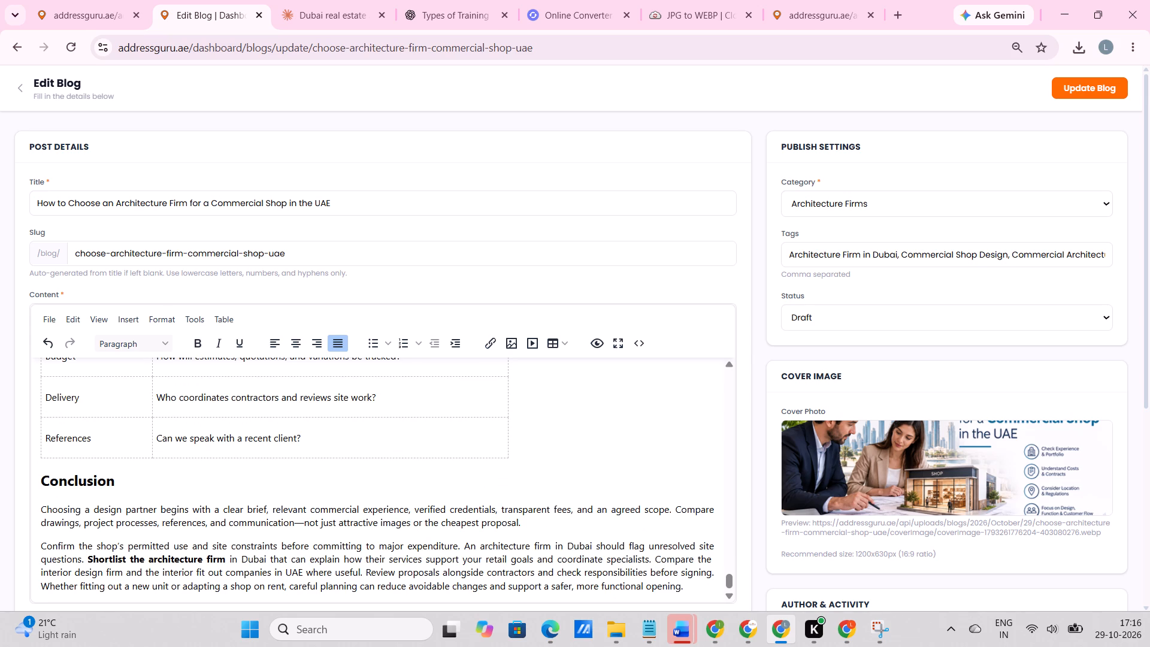
click(365, 573)
key(BackSpace)
key(Return)
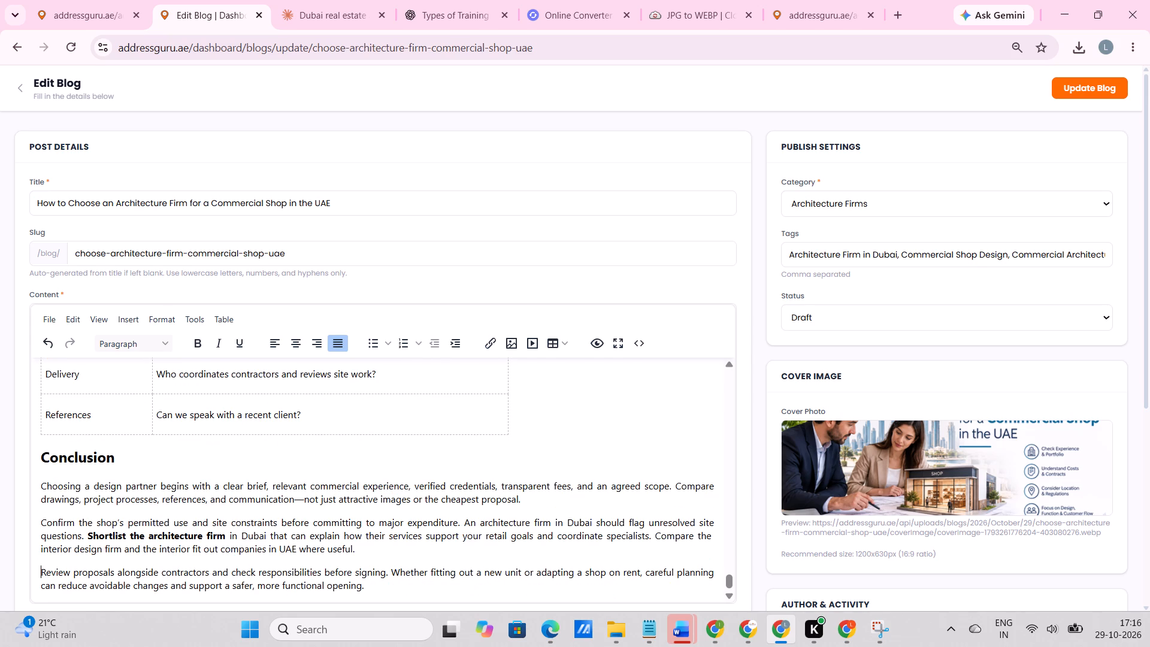
Search the page for the first SEO keyword, "Architecture Firm in Dubai".
scroll(366, 572, down, 1)
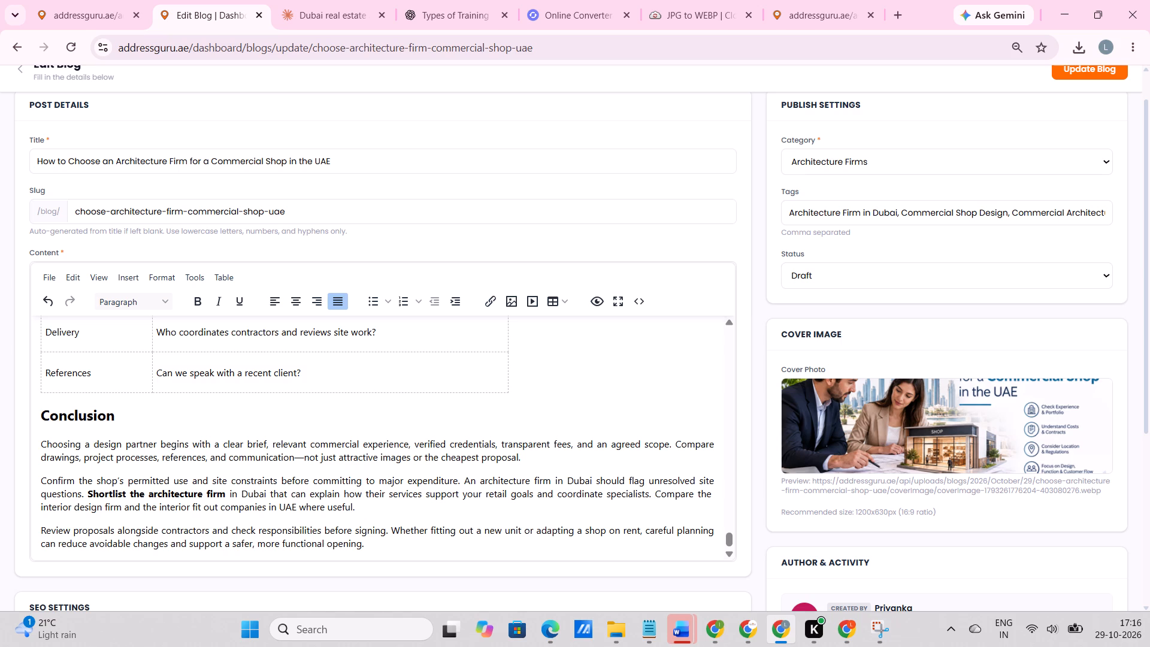
scroll(653, 501, down, 5)
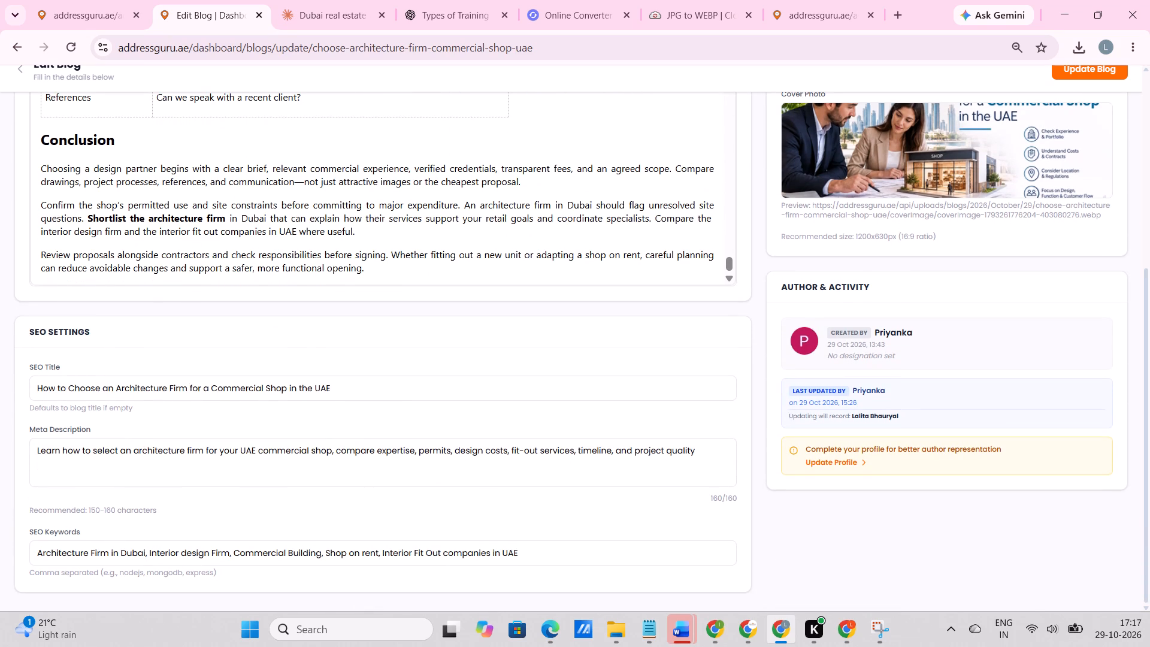
drag(146, 550, 31, 548)
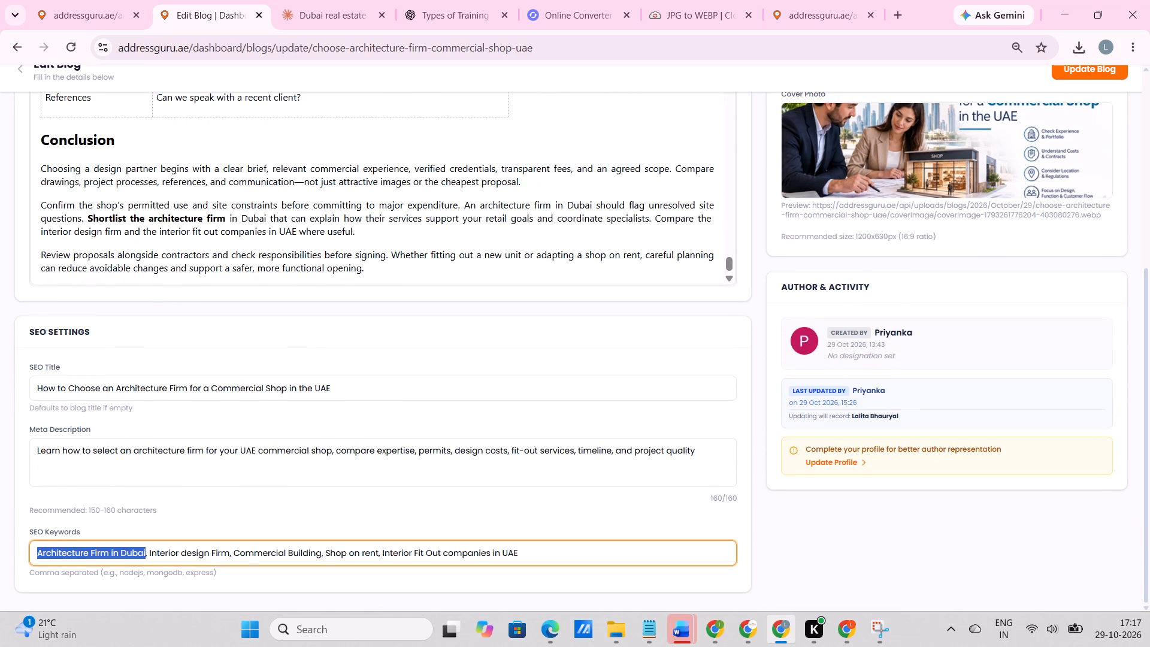
key(ctrl+c)
key(ctrl+f)
key(ctrl+v)
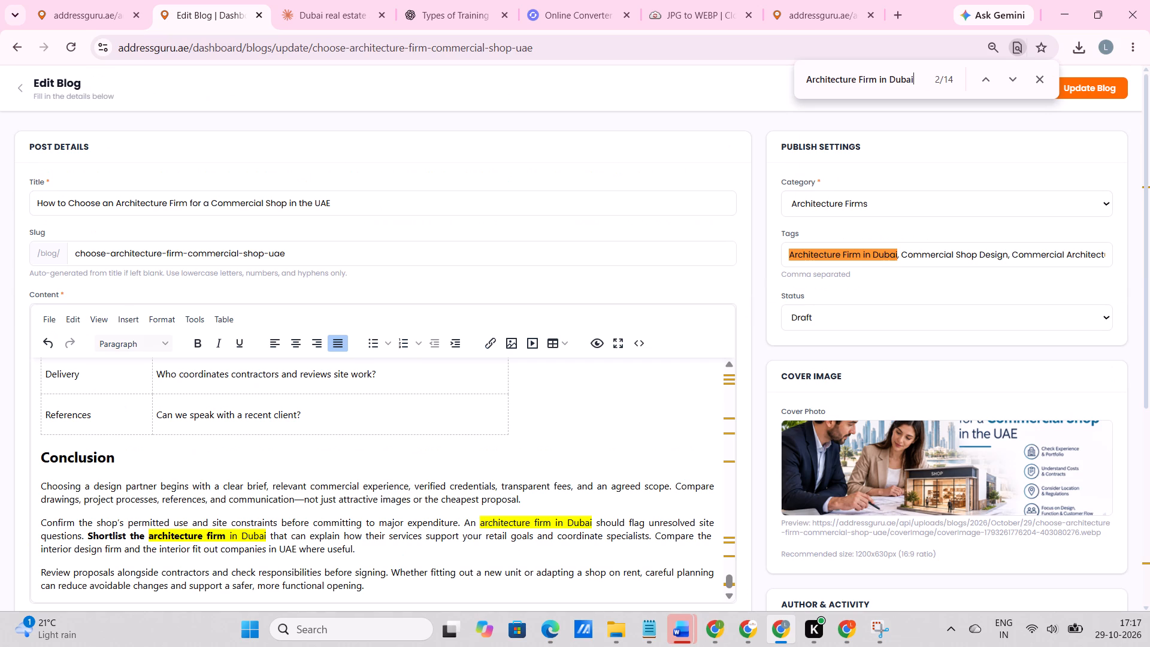
Search the page for the second SEO keyword, "Interior design Firm".
scroll(323, 546, down, 8)
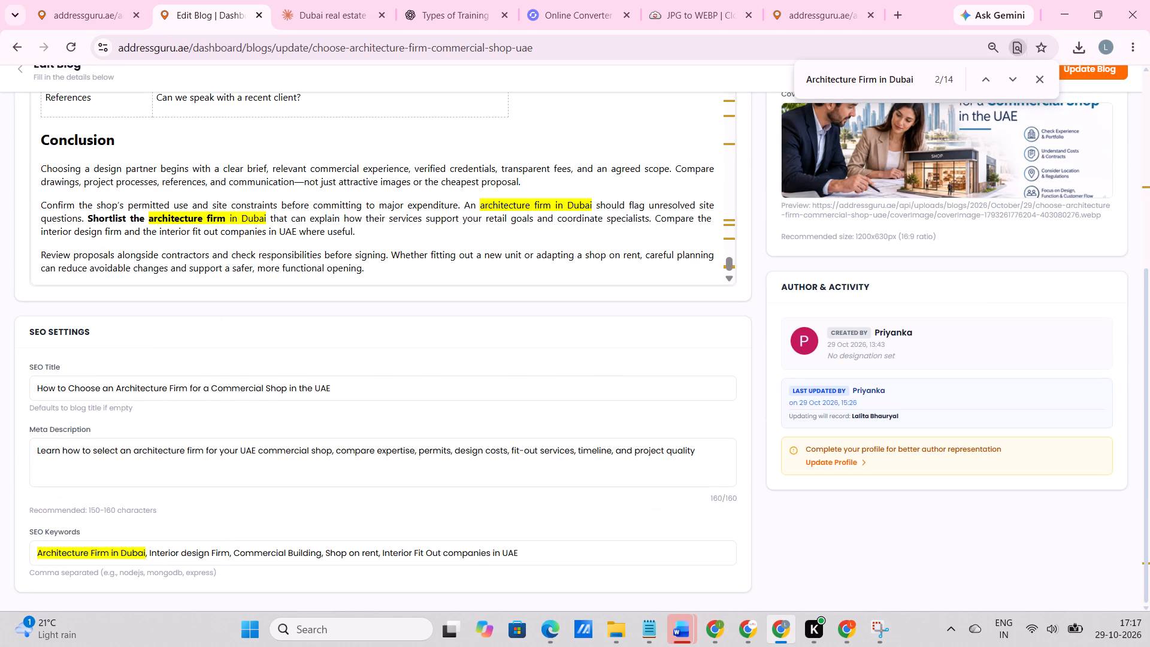
drag(147, 552, 178, 552)
click(178, 552)
drag(229, 553, 177, 555)
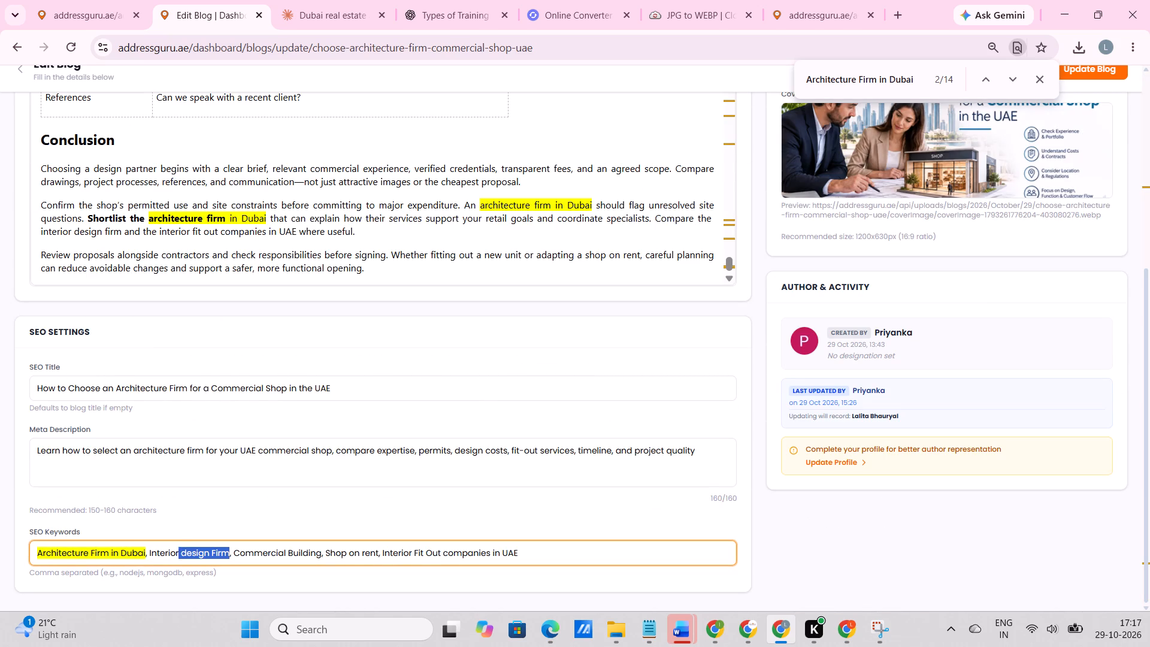
drag(177, 555, 149, 554)
key(ctrl+c)
key(ctrl+f)
key(ctrl+v)
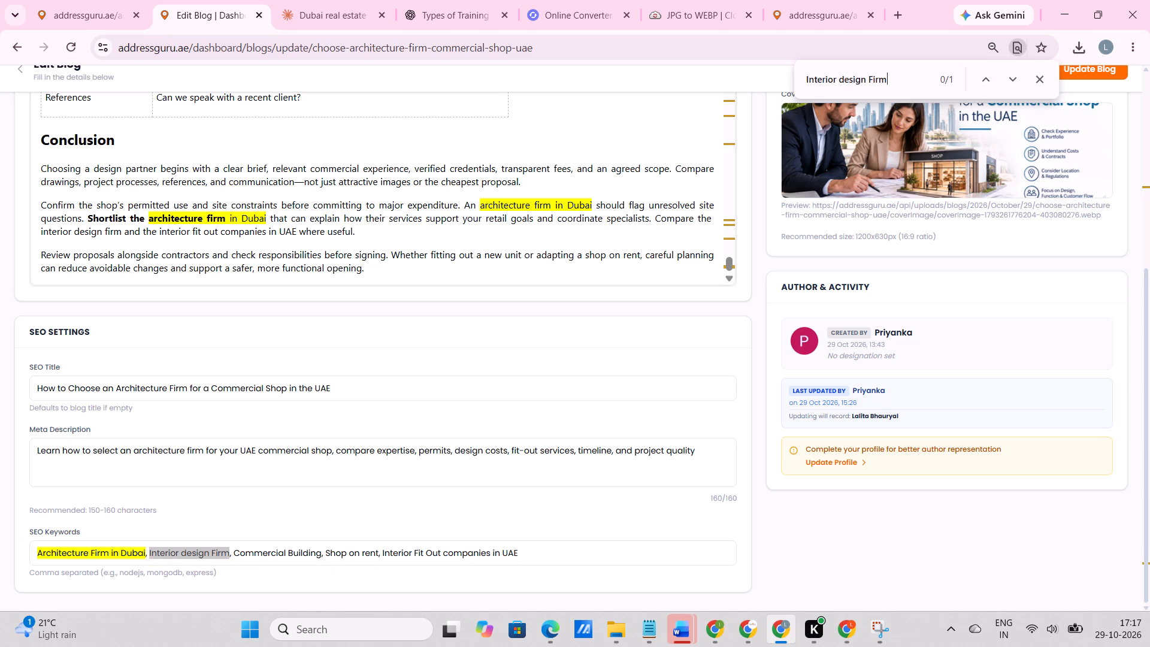
Remove bold from "when interior expertise is central to the brief." in section 4, Compare Design and Interior Services.
scroll(380, 536, down, 1)
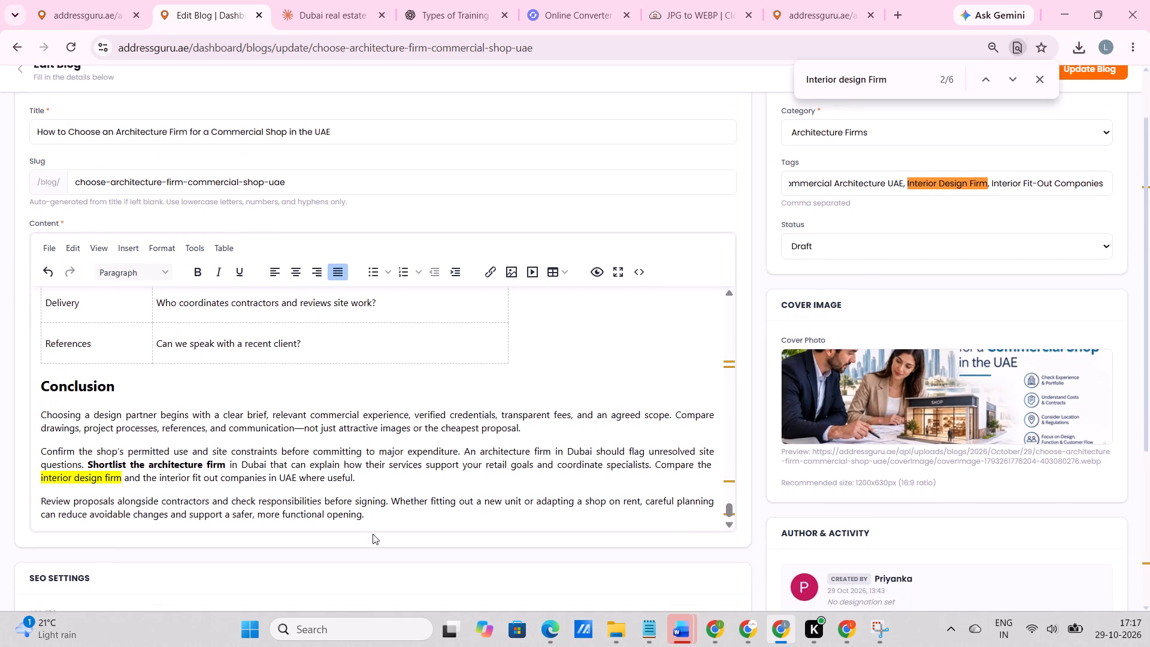
scroll(373, 534, down, 1)
scroll(462, 461, up, 11)
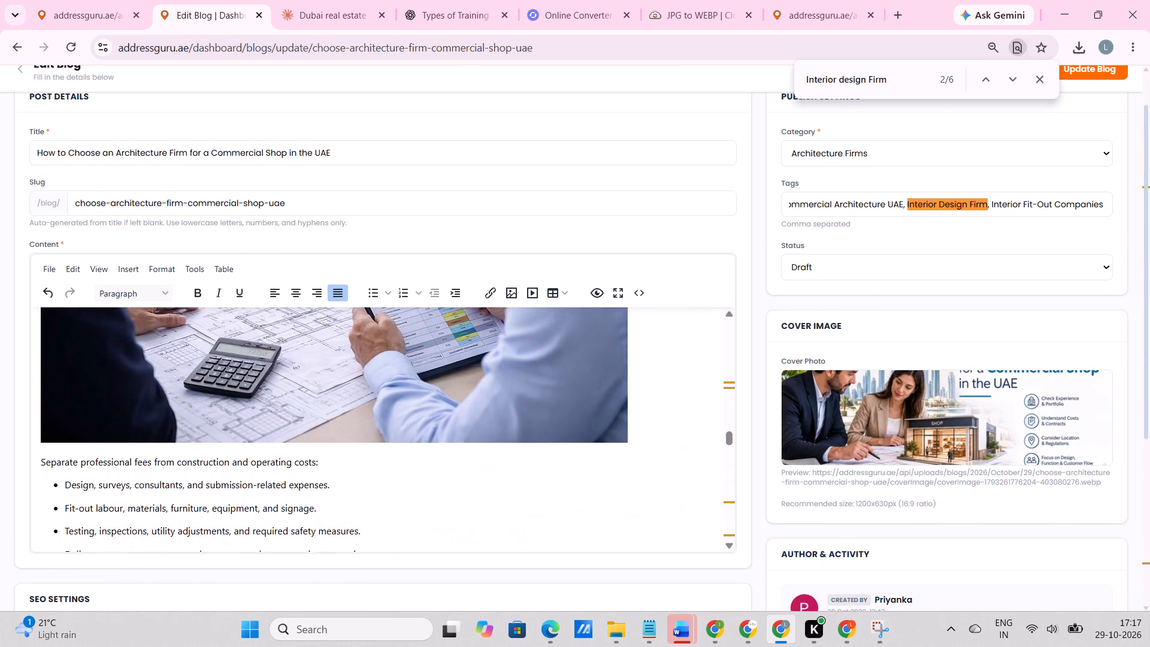
scroll(476, 461, up, 5)
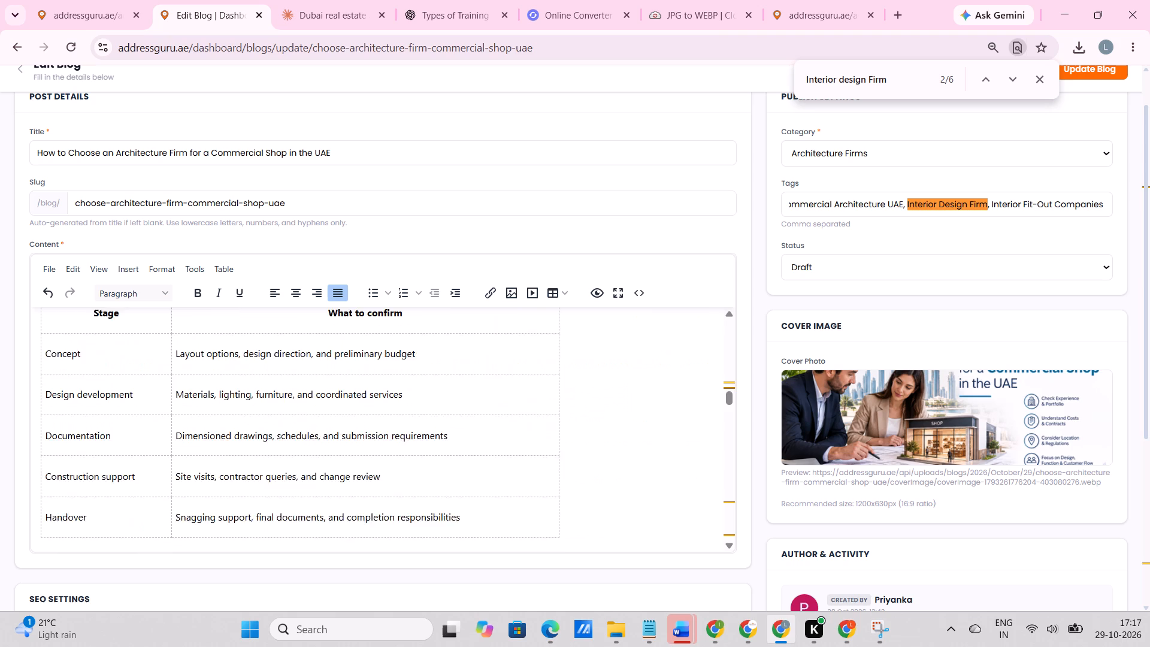
scroll(476, 461, up, 7)
scroll(476, 461, down, 3)
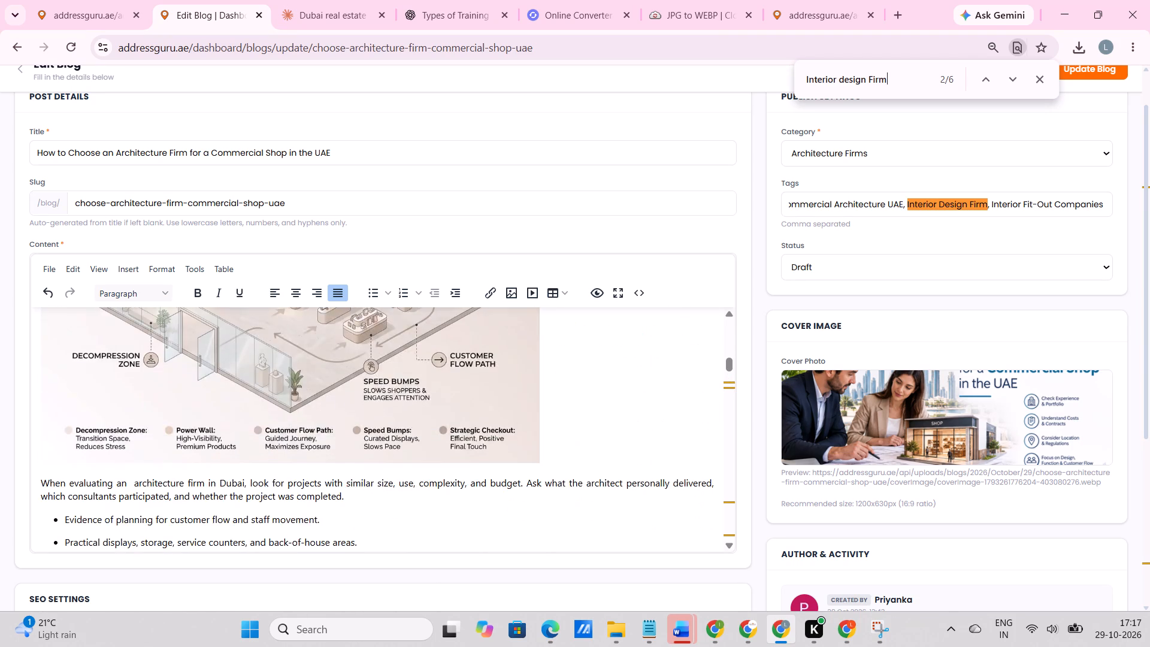
scroll(476, 462, down, 5)
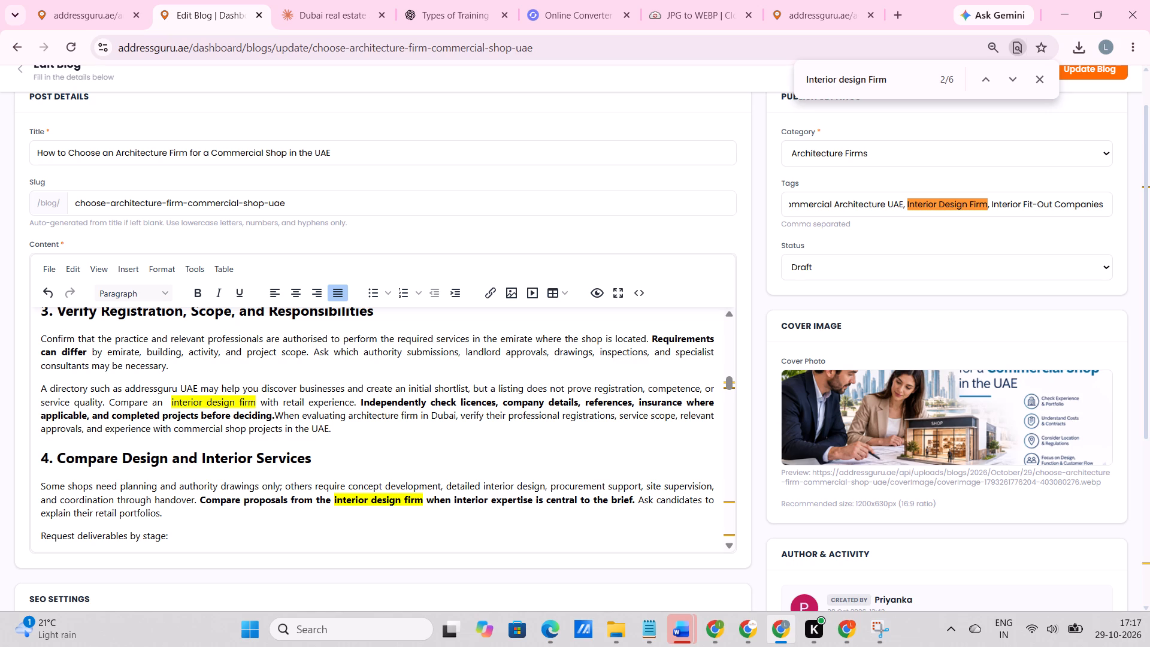
drag(423, 501, 637, 503)
key(ctrl+b)
click(637, 503)
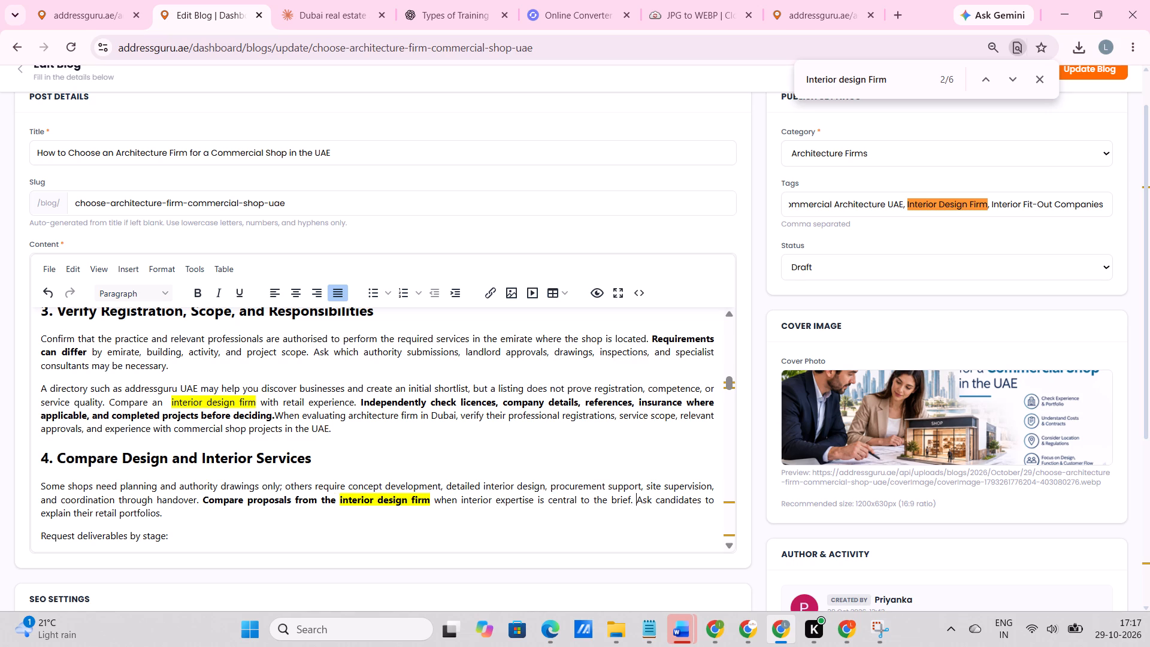
Select "interior design firm" in section 3 of the draft and copy the URL of AddressGuru's Interior Design listings page for Dubai.
drag(171, 397, 256, 401)
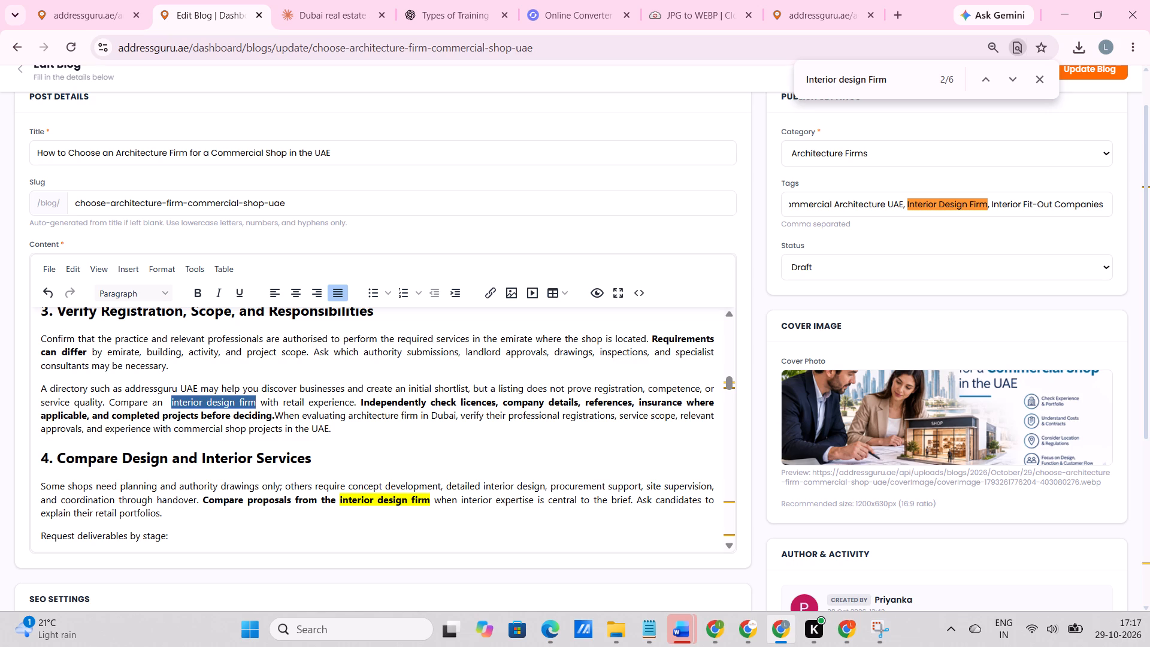
click(749, 625)
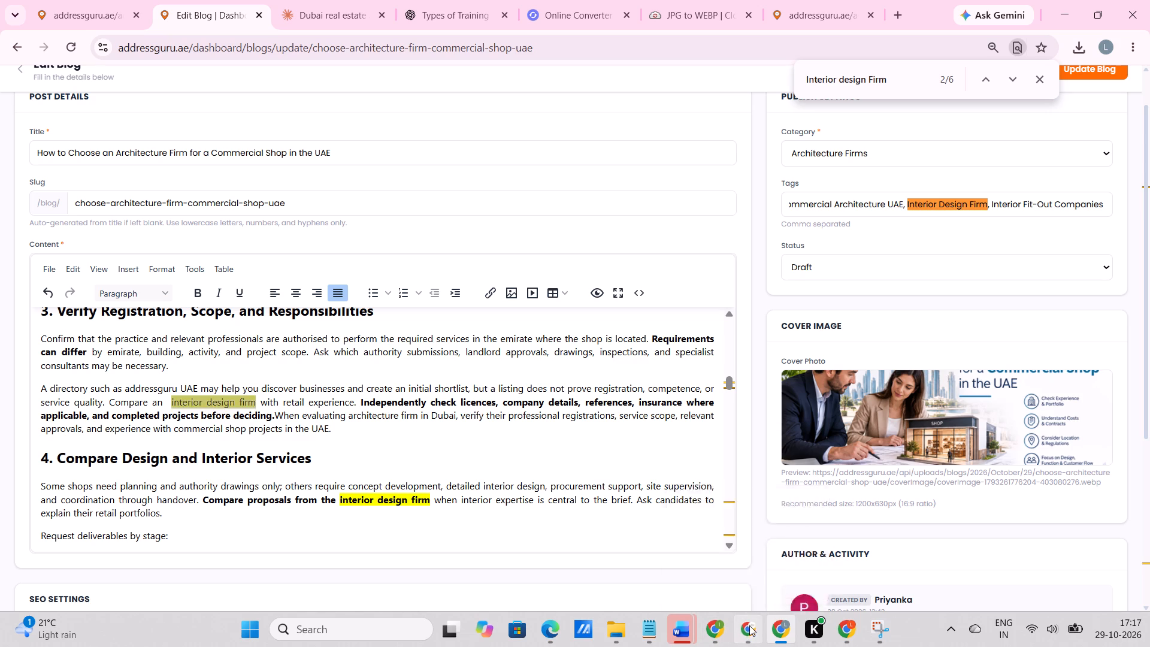
click(12, 49)
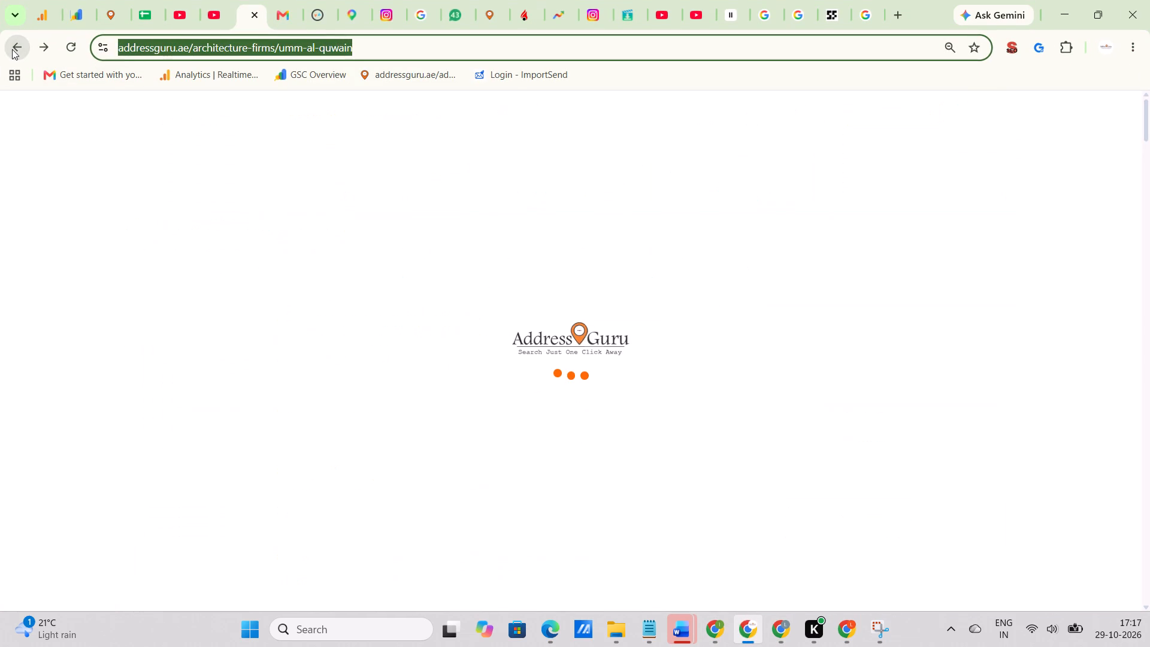
click(12, 49)
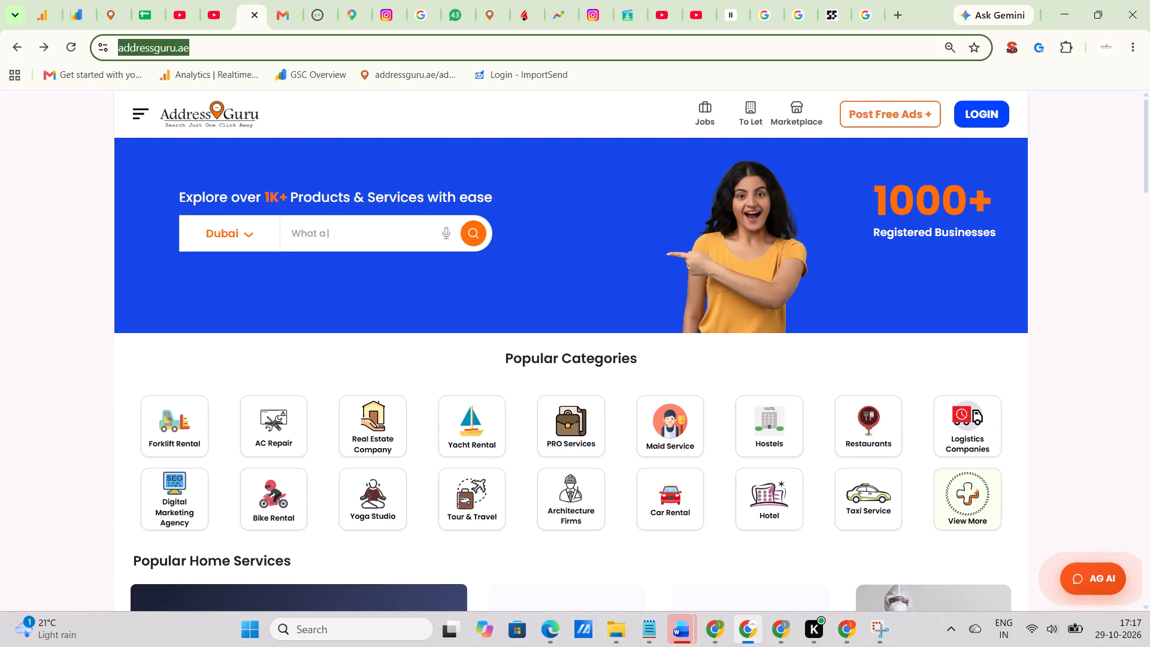
click(976, 498)
click(466, 114)
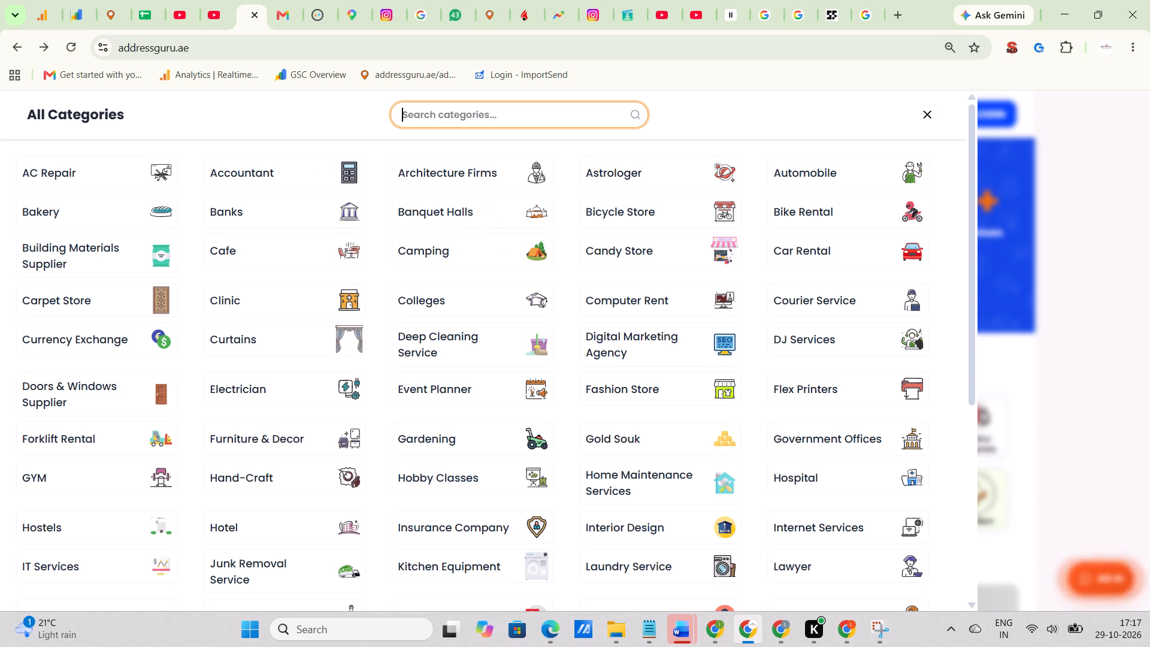
text(int)
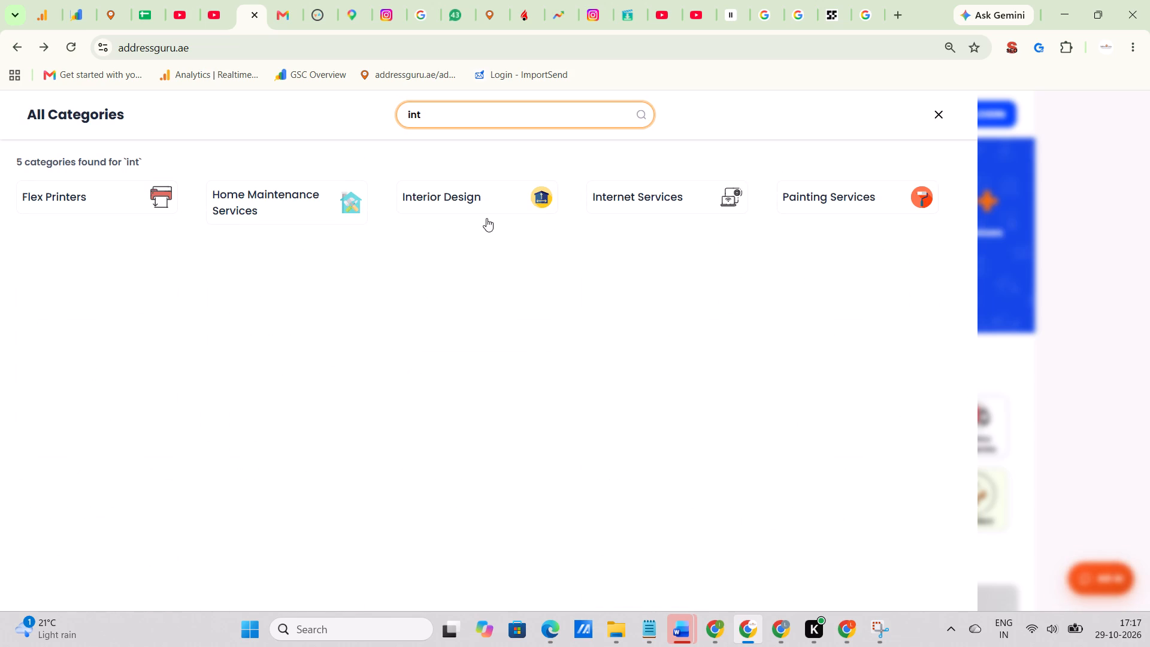
click(468, 197)
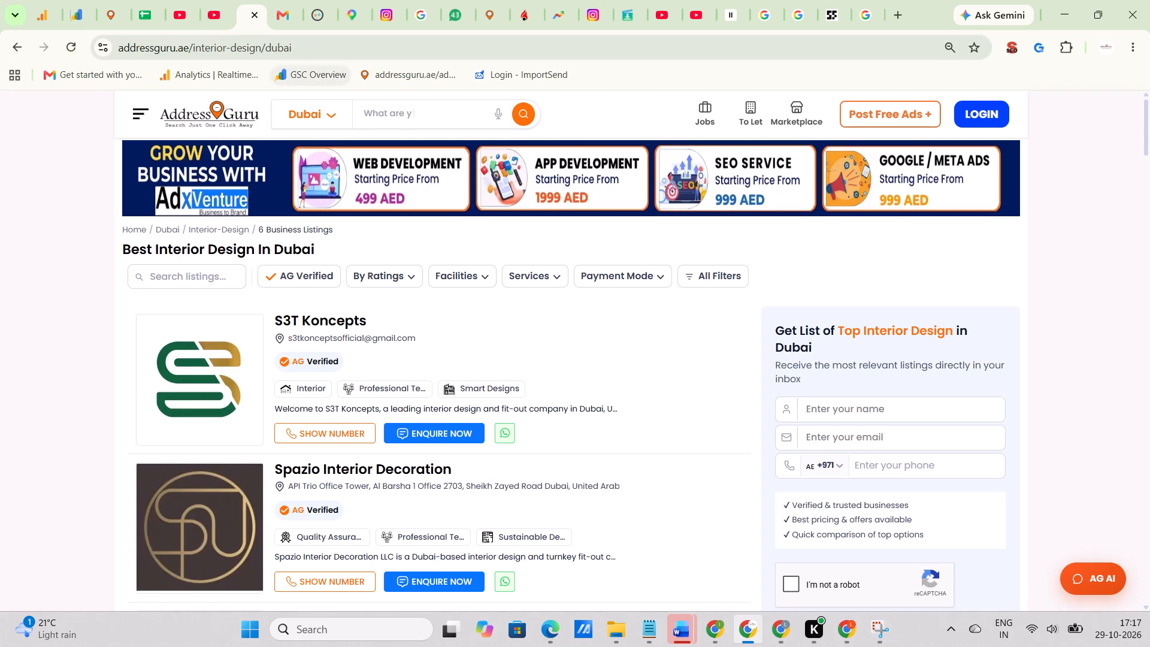
click(323, 44)
click(328, 46)
key(ctrl+a)
key(ctrl+c)
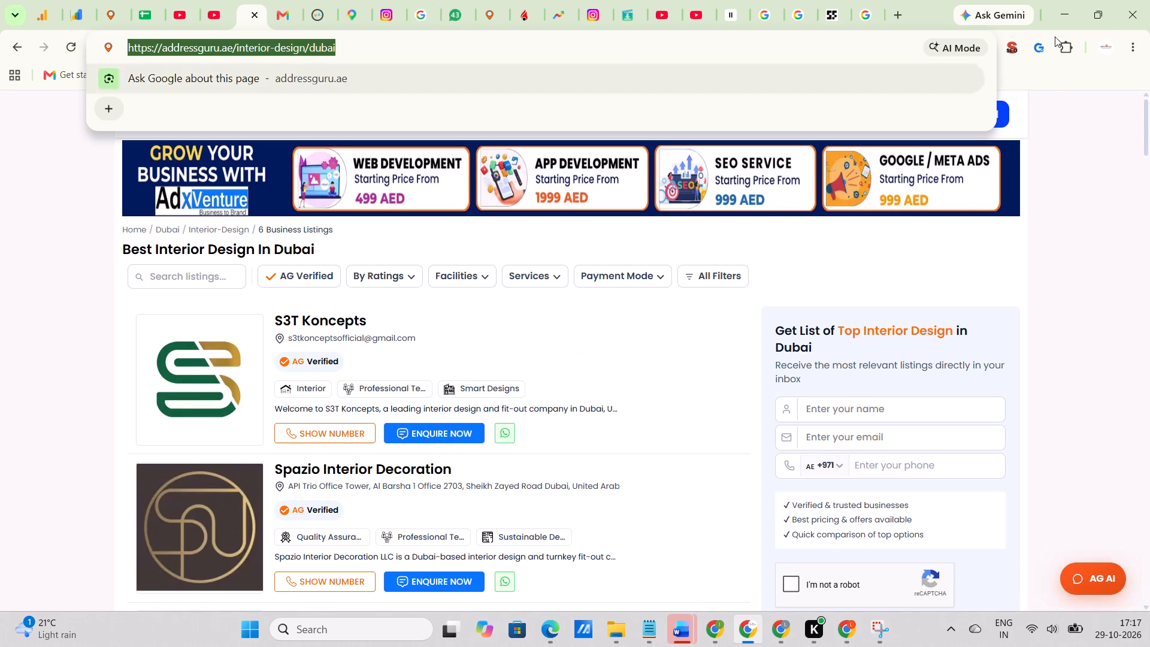
click(1057, 0)
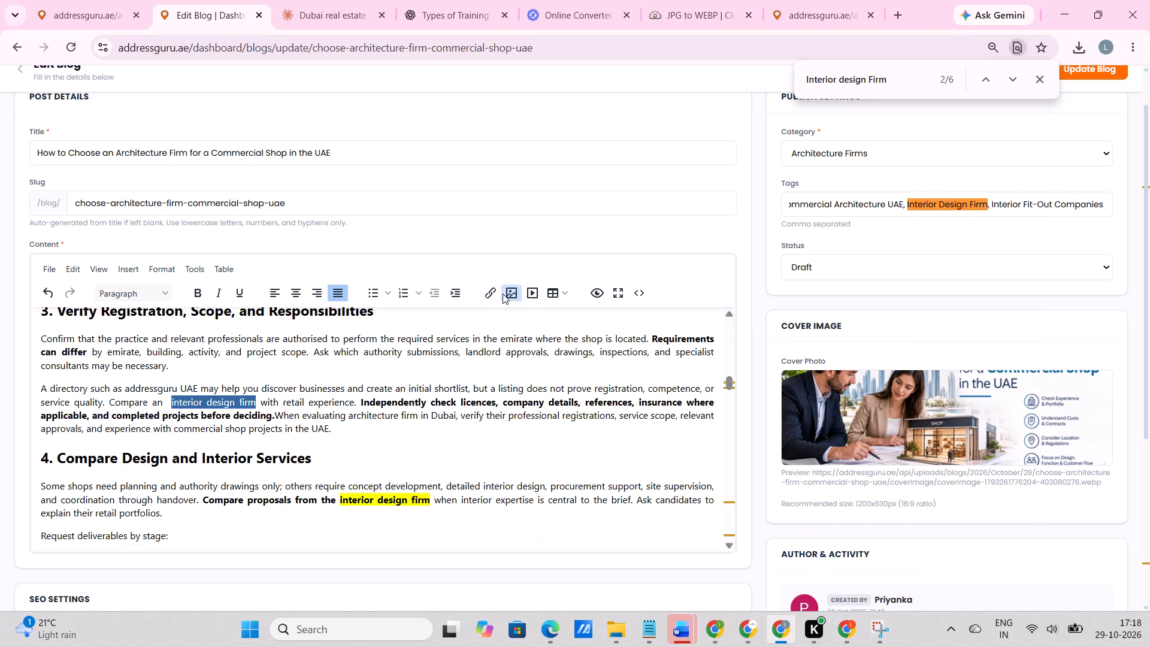
click(492, 294)
key(ctrl+v)
click(561, 395)
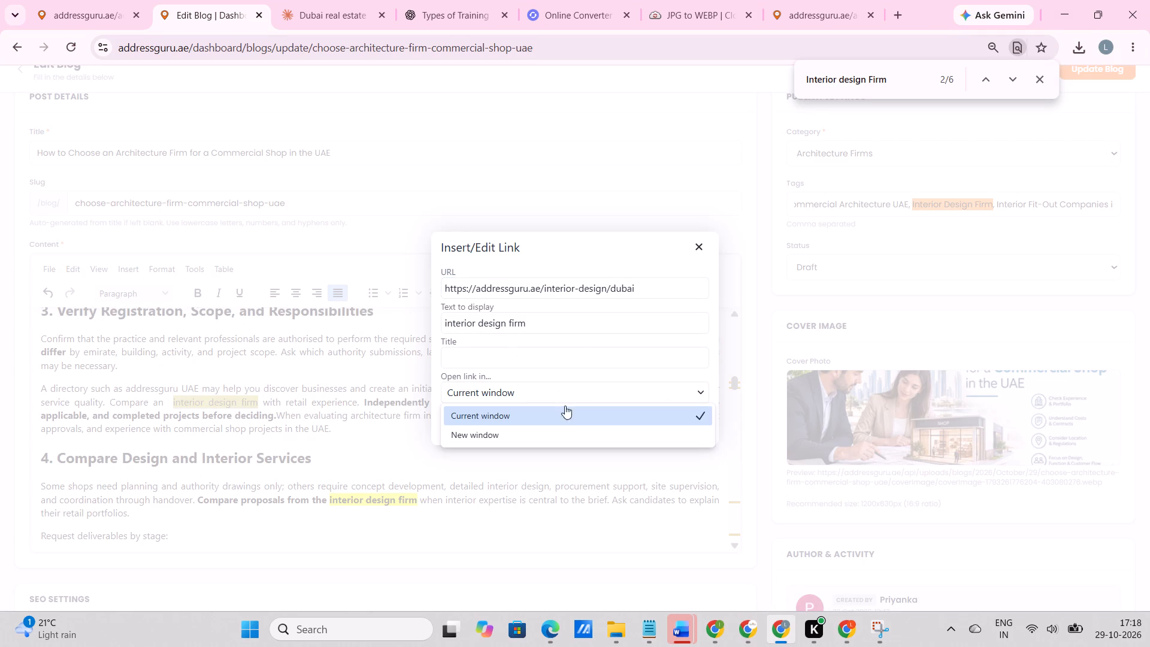
click(567, 423)
click(567, 423)
click(559, 397)
click(559, 430)
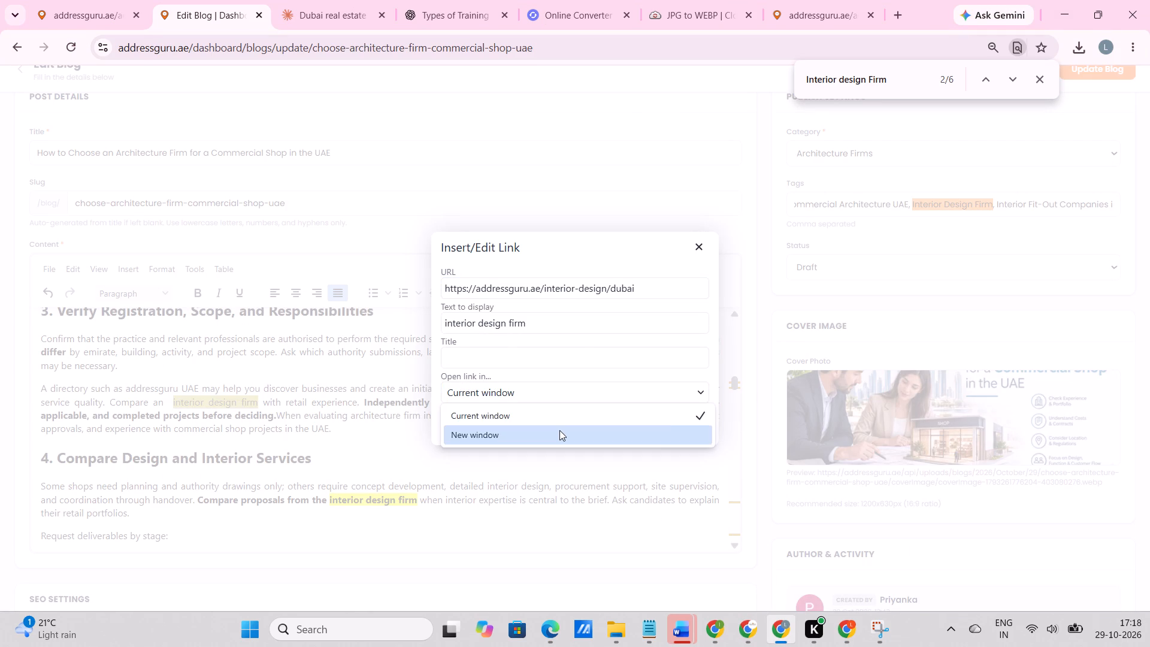
click(698, 431)
click(578, 435)
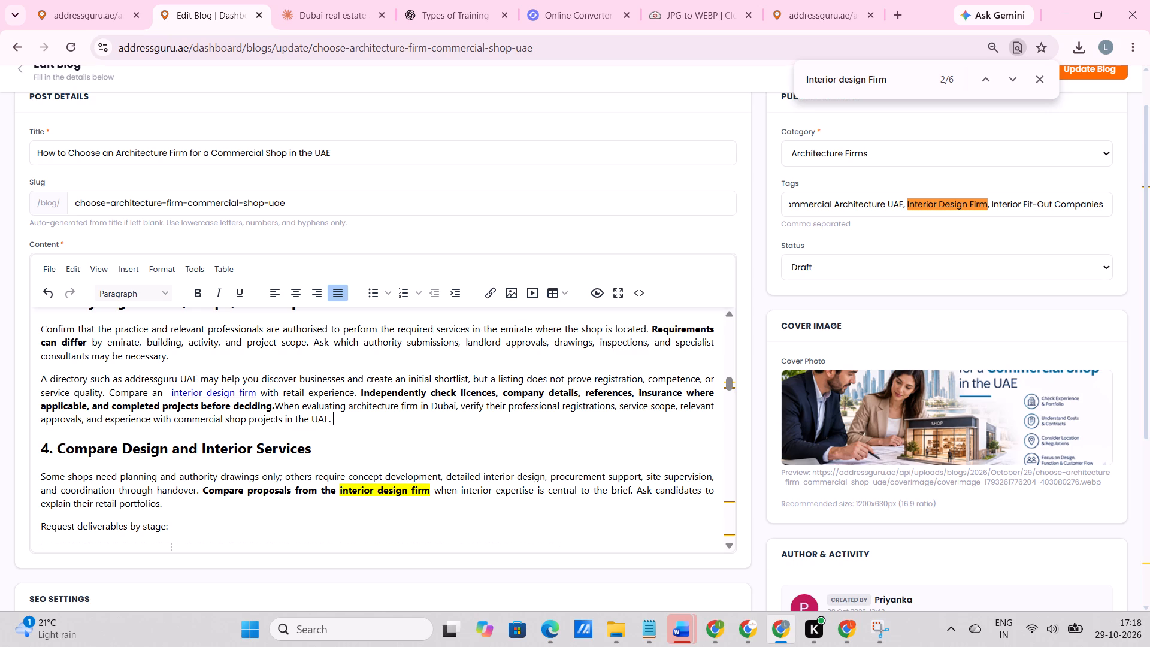
Go to AddressGuru's published blogs in the other browser window and filter them to the Architecture Firms category.
scroll(363, 395, up, 2)
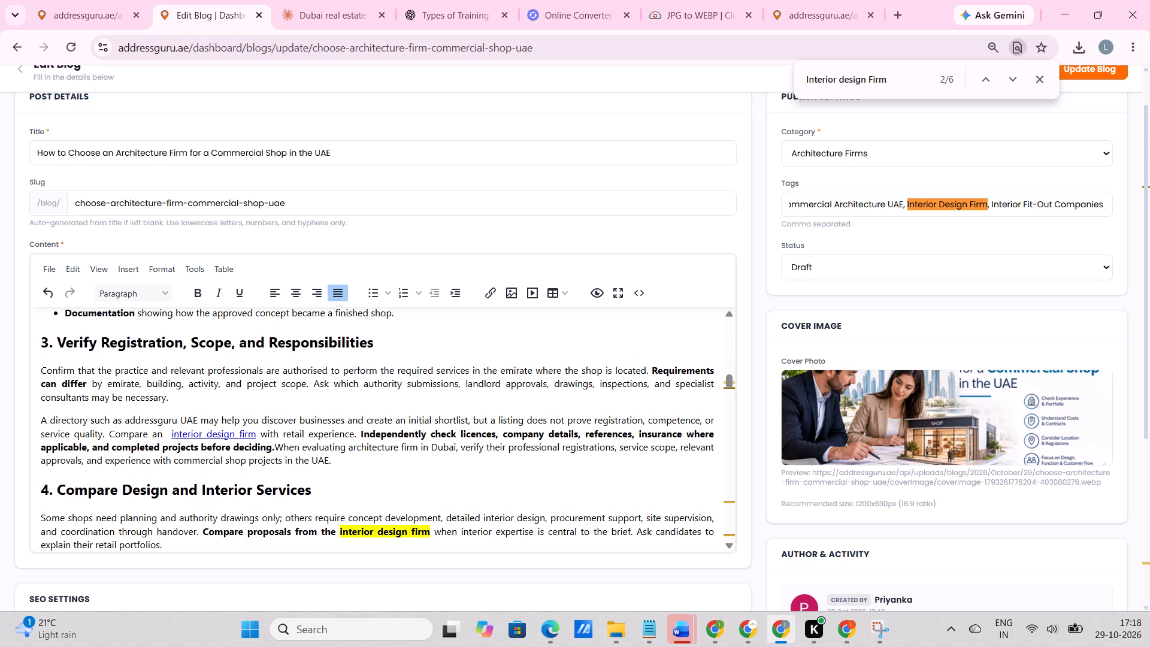
click(753, 630)
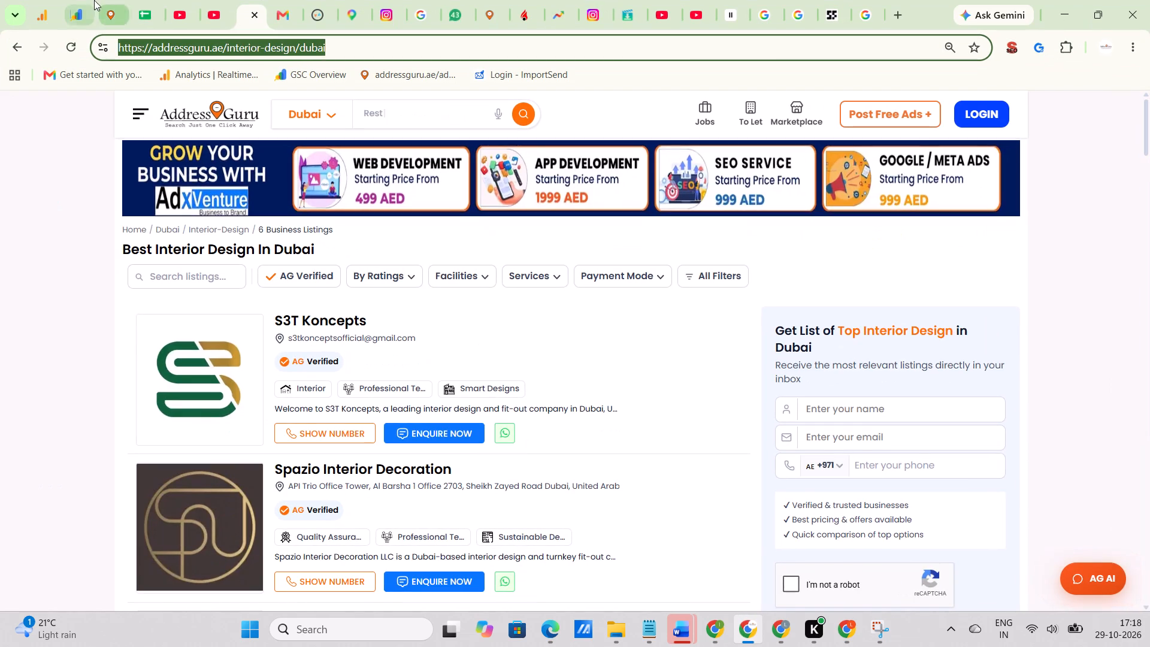
click(107, 0)
click(13, 44)
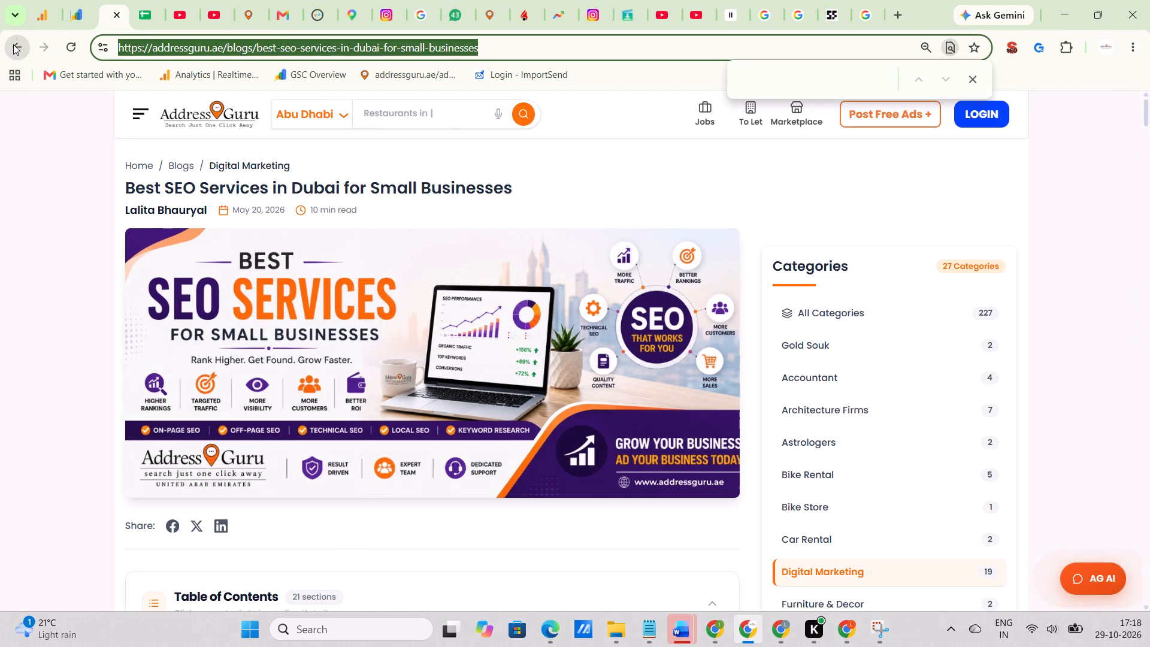
click(976, 87)
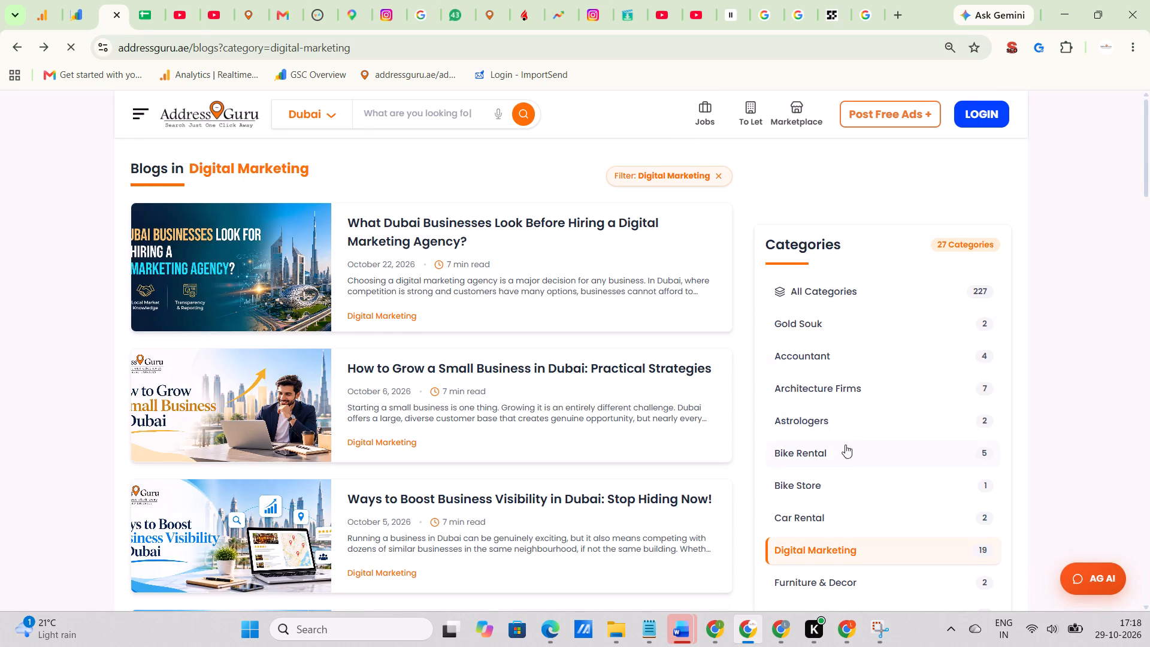
click(813, 376)
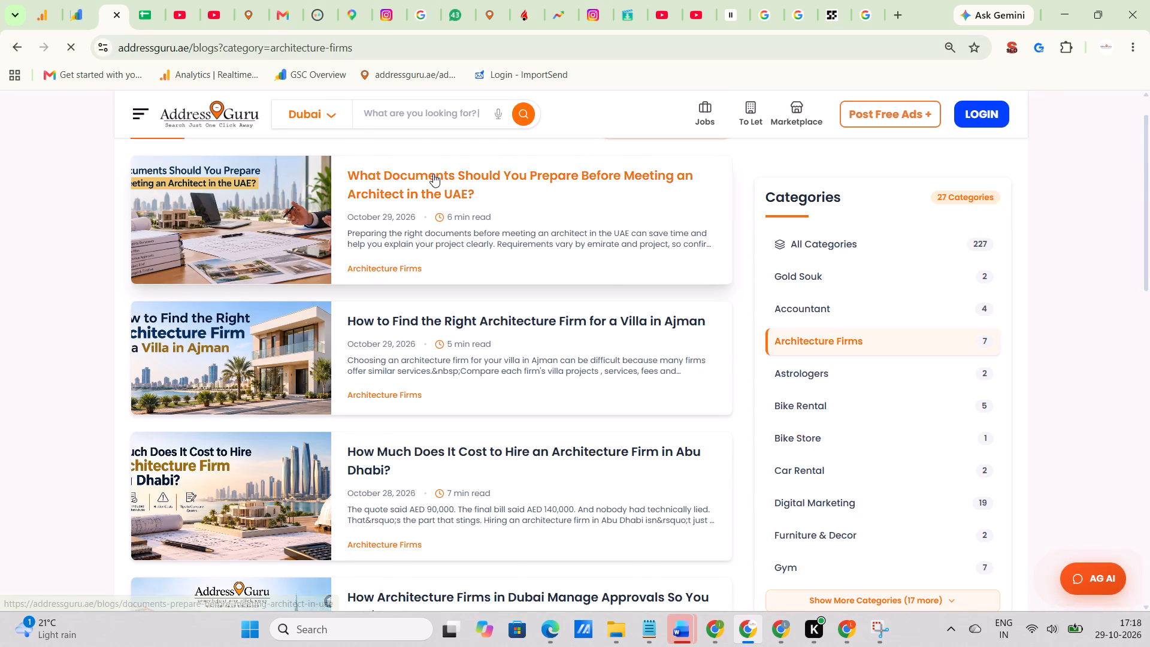
Copy "Documents" from the title of the blog about preparing for an architect meeting and search the draft for that word.
drag(341, 165, 410, 178)
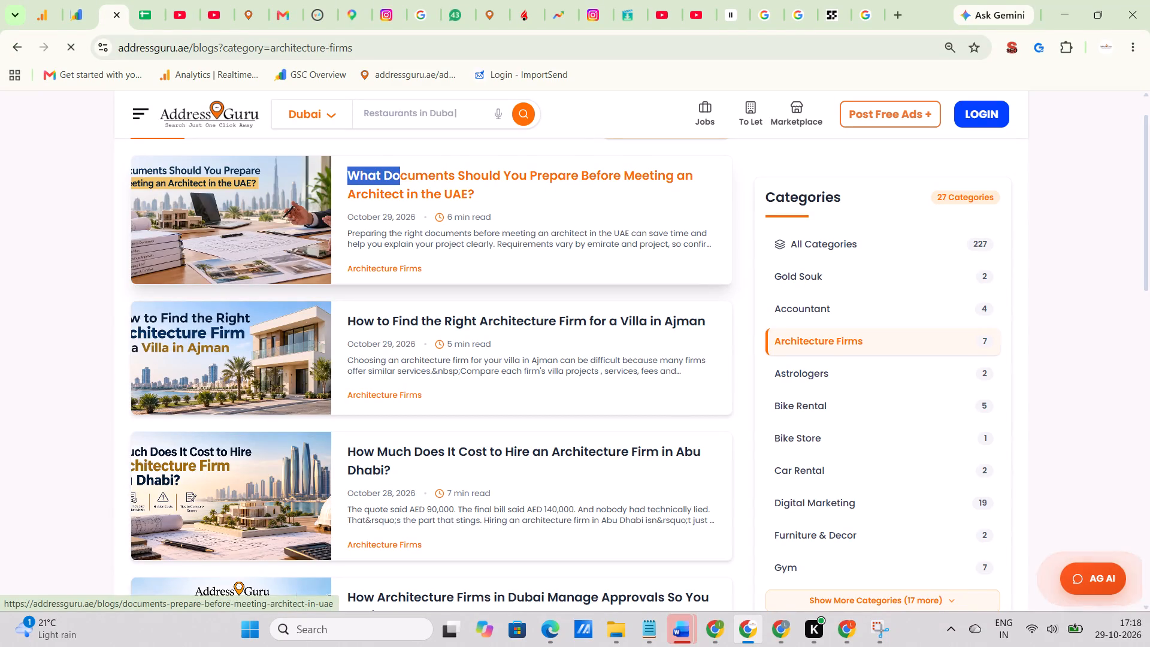
drag(410, 178, 454, 176)
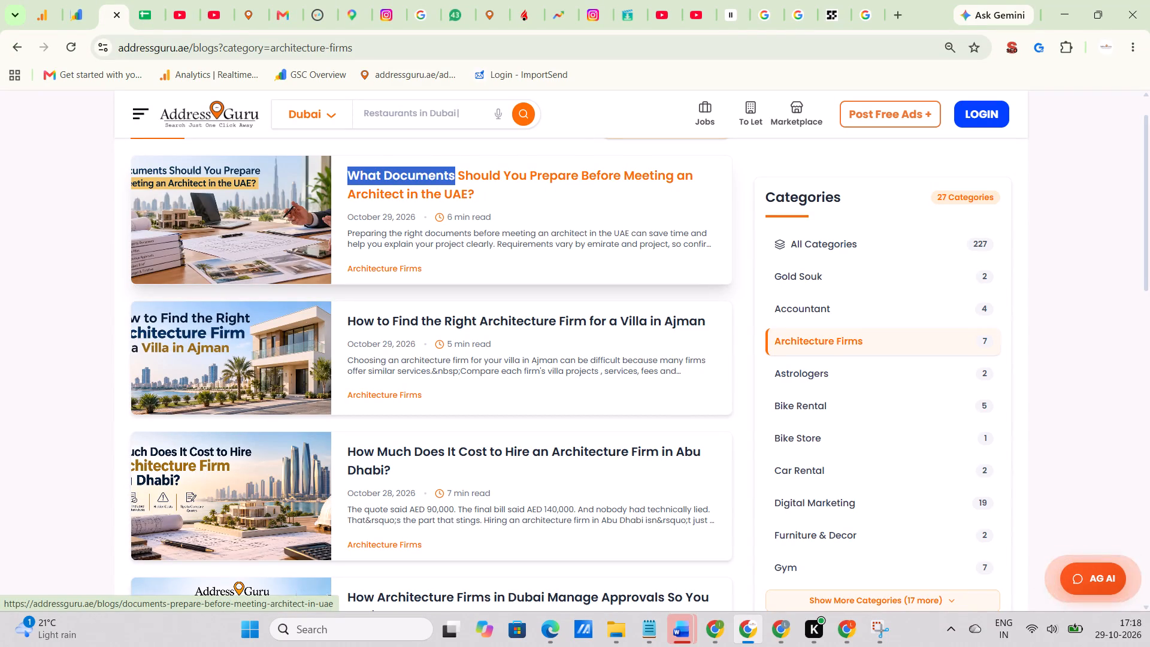
drag(454, 176, 437, 155)
click(436, 155)
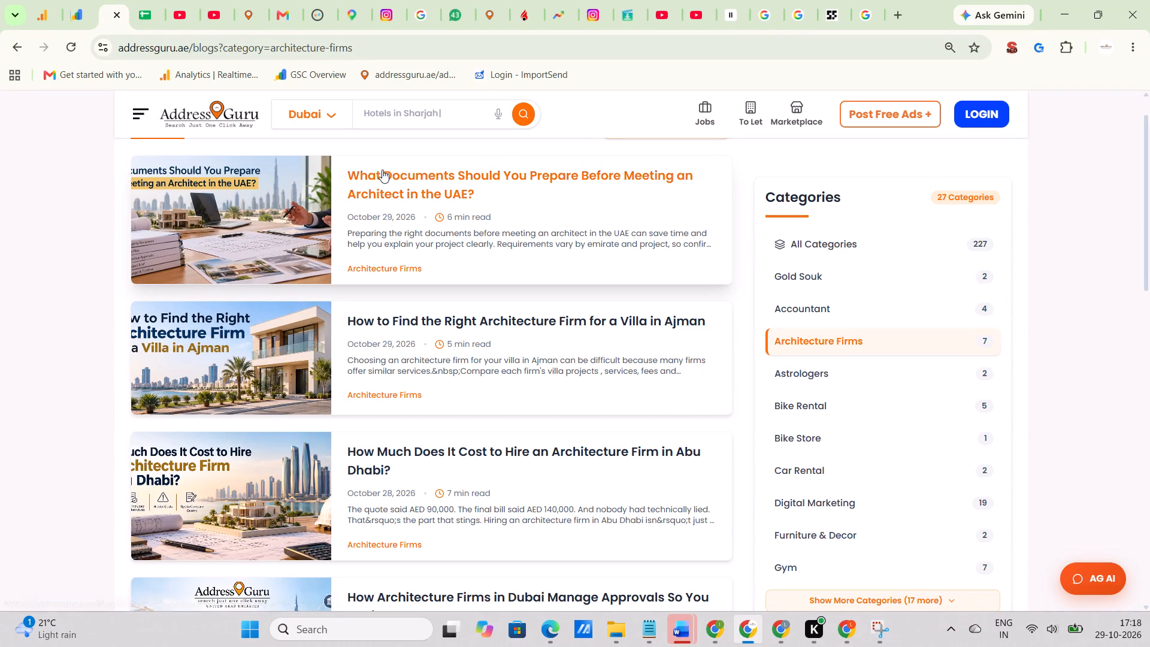
drag(383, 163, 455, 176)
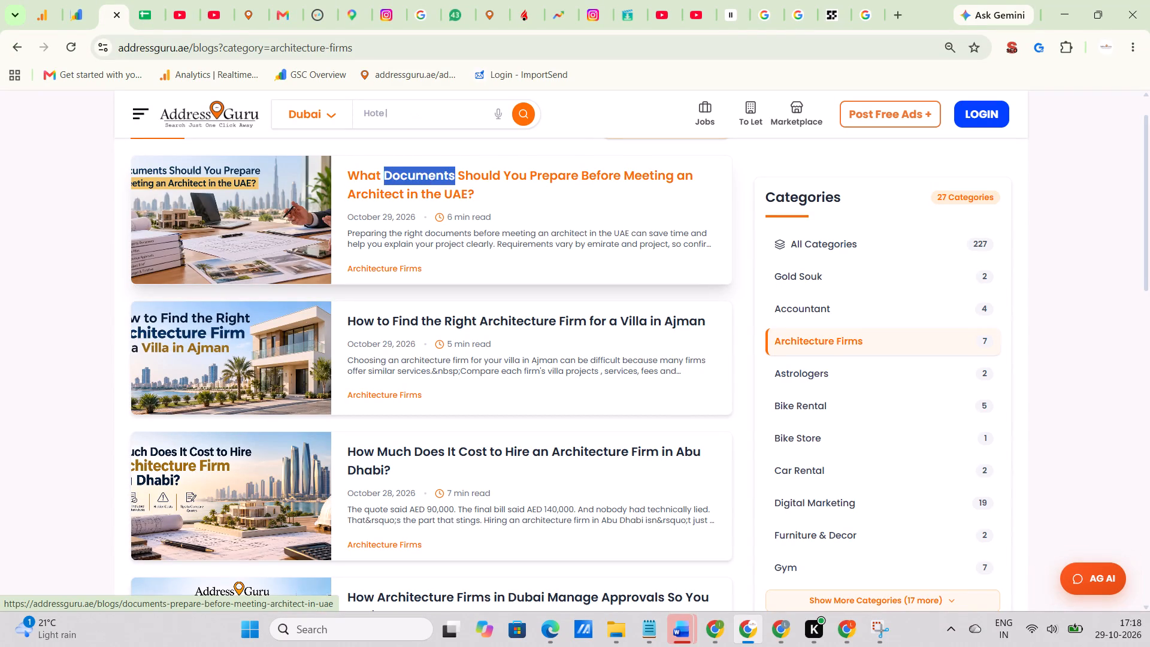
drag(455, 176, 443, 155)
key(ctrl+c)
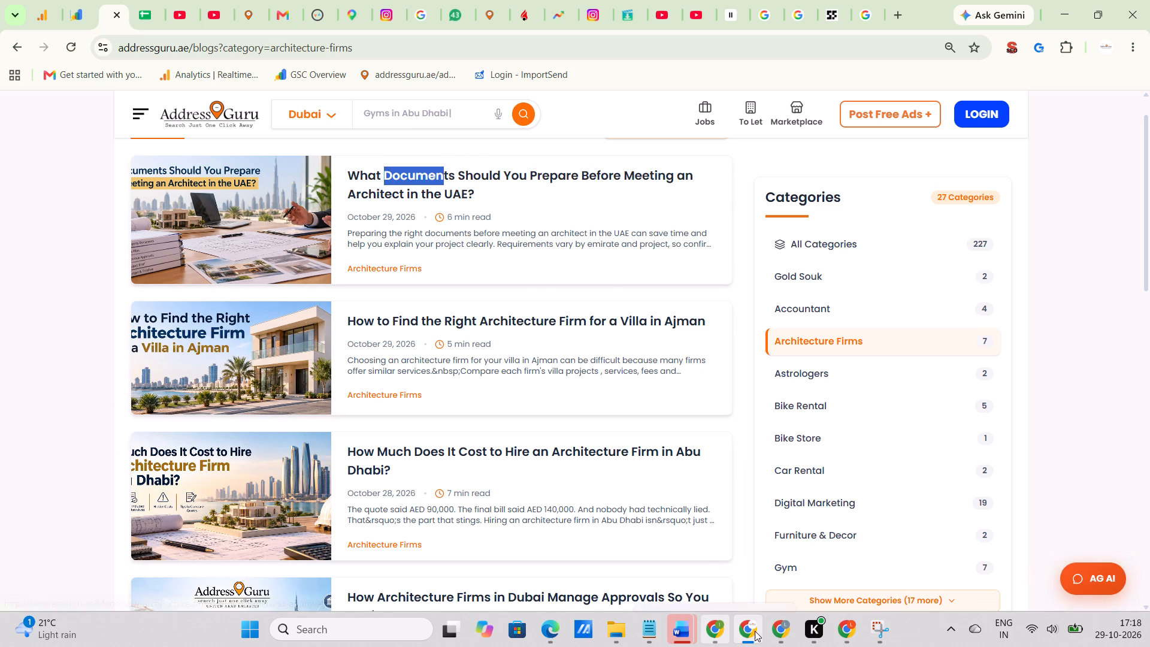
click(772, 635)
key(ctrl+f)
key(ctrl+v)
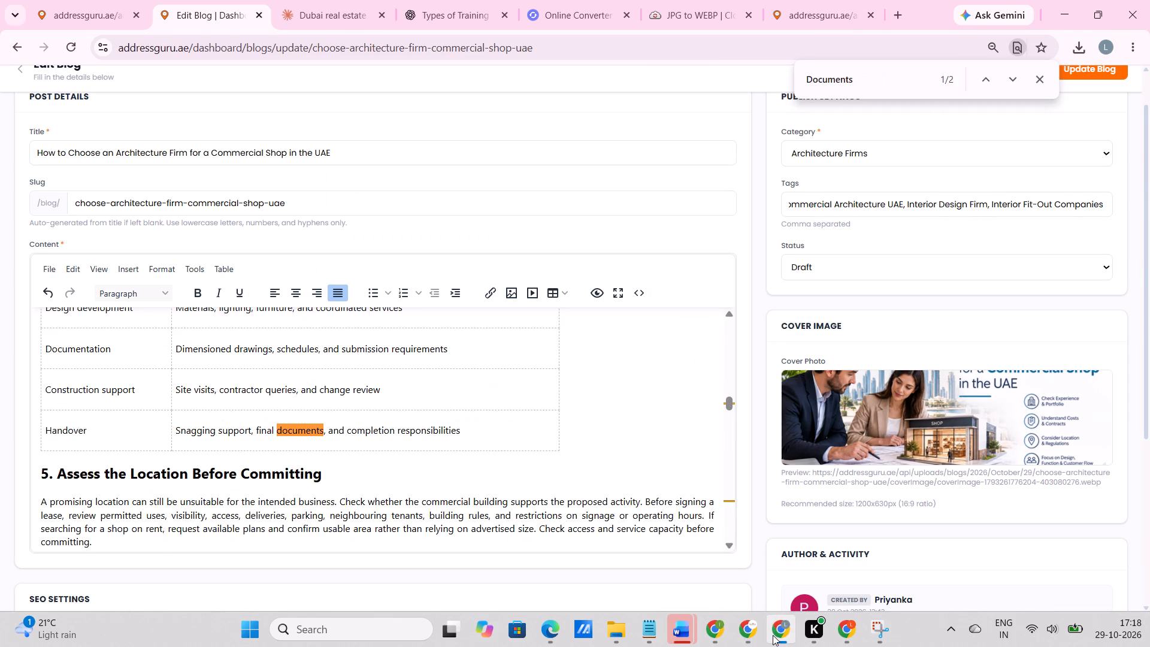
click(1015, 81)
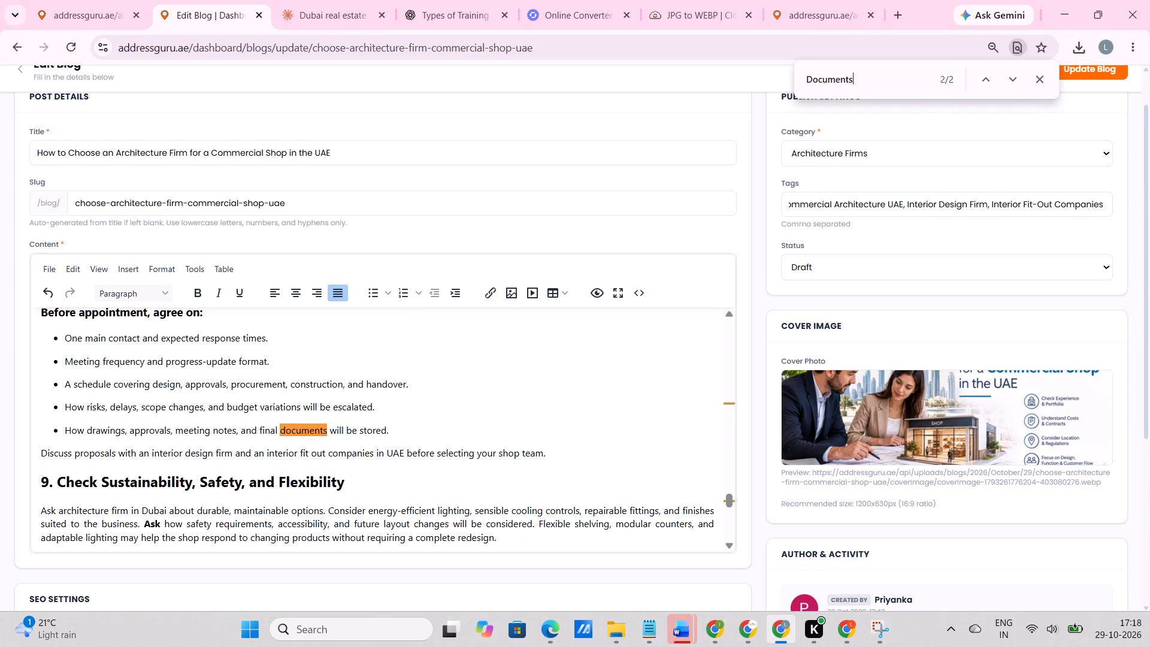
Select "final documents" in the last "Before appointment, agree on:" bullet and copy the URL of "What Documents Should You Prepare Before Meeting an Architect in the UAE?".
drag(259, 431, 322, 431)
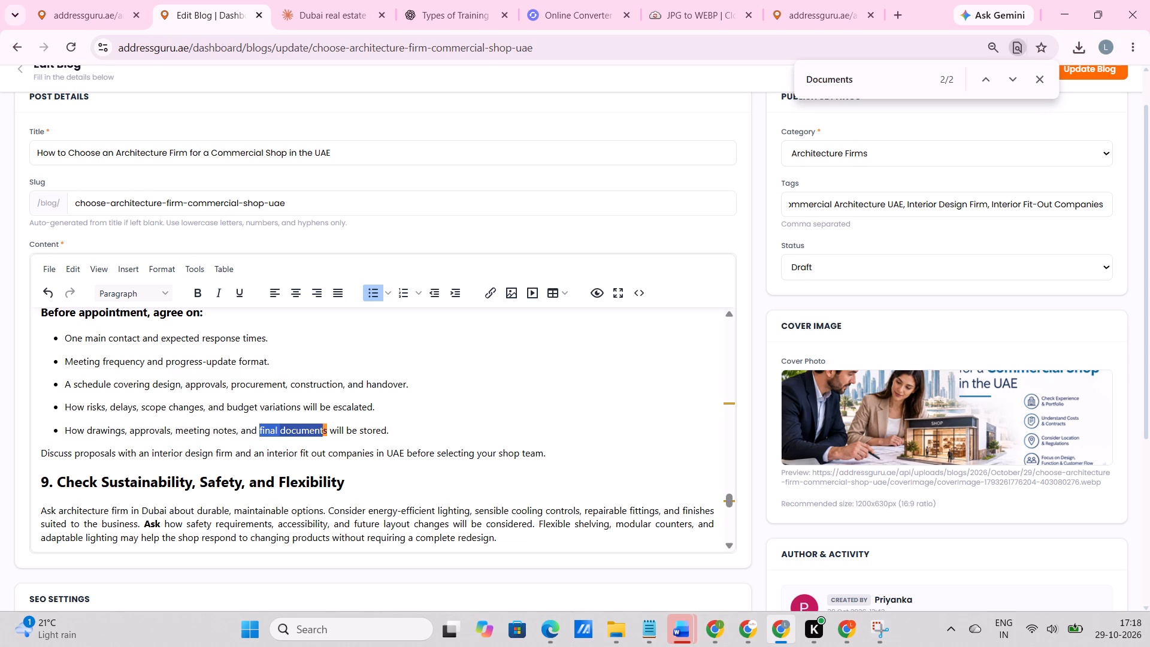
drag(322, 431, 329, 431)
click(743, 636)
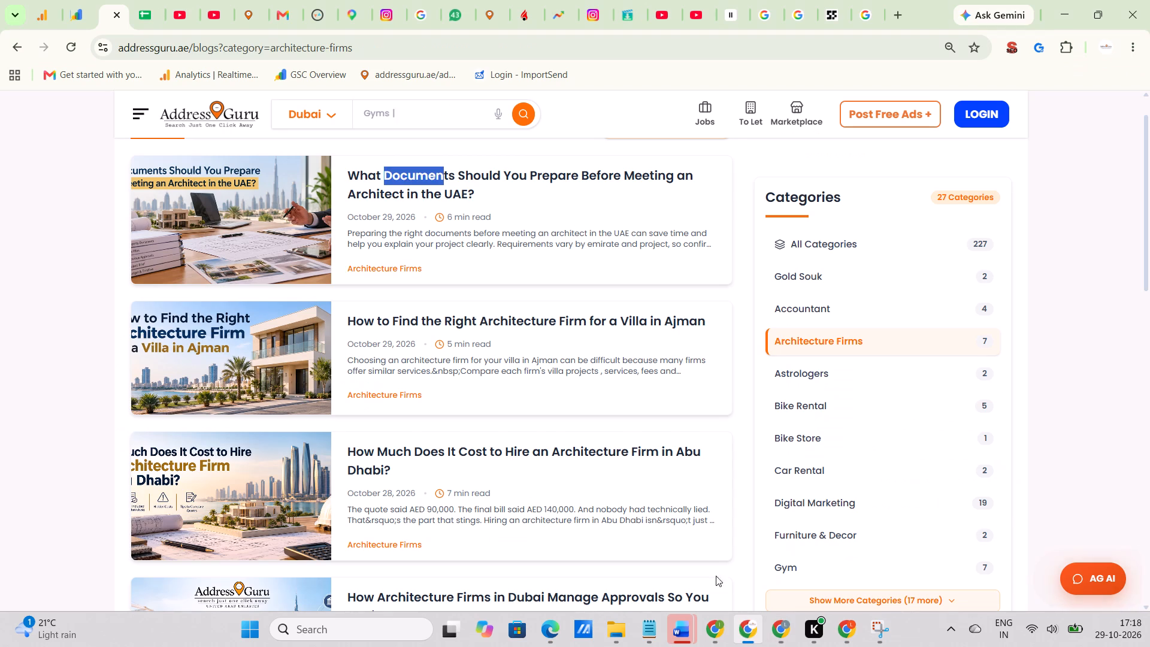
click(391, 195)
click(504, 46)
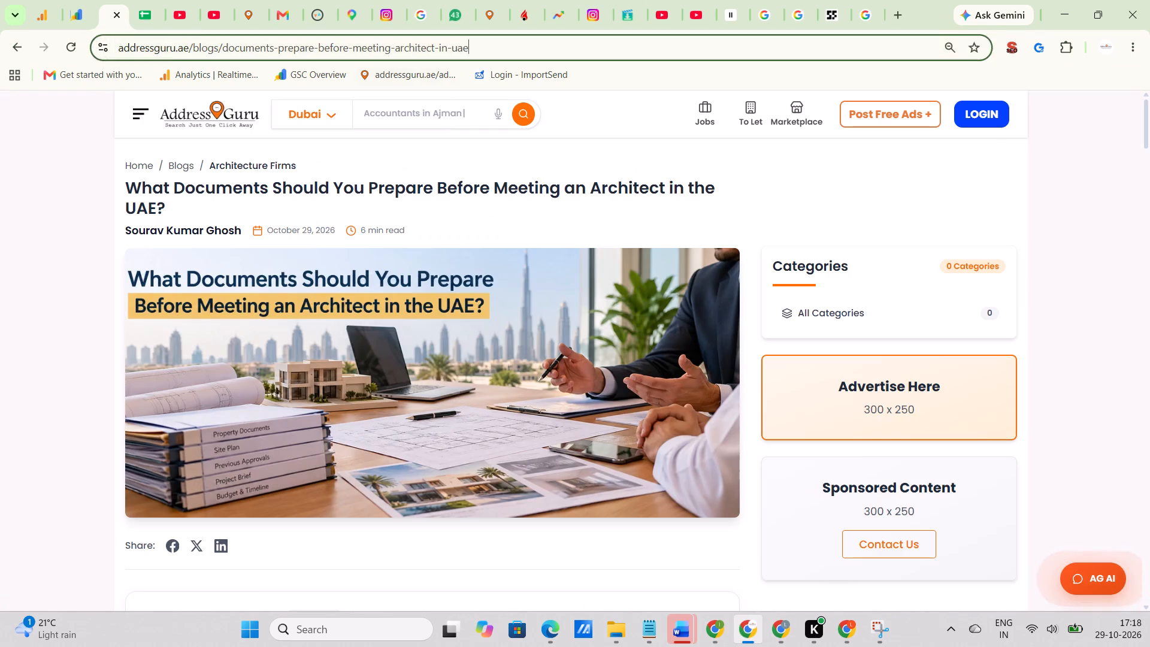
click(510, 46)
key(ctrl+a)
key(ctrl+c)
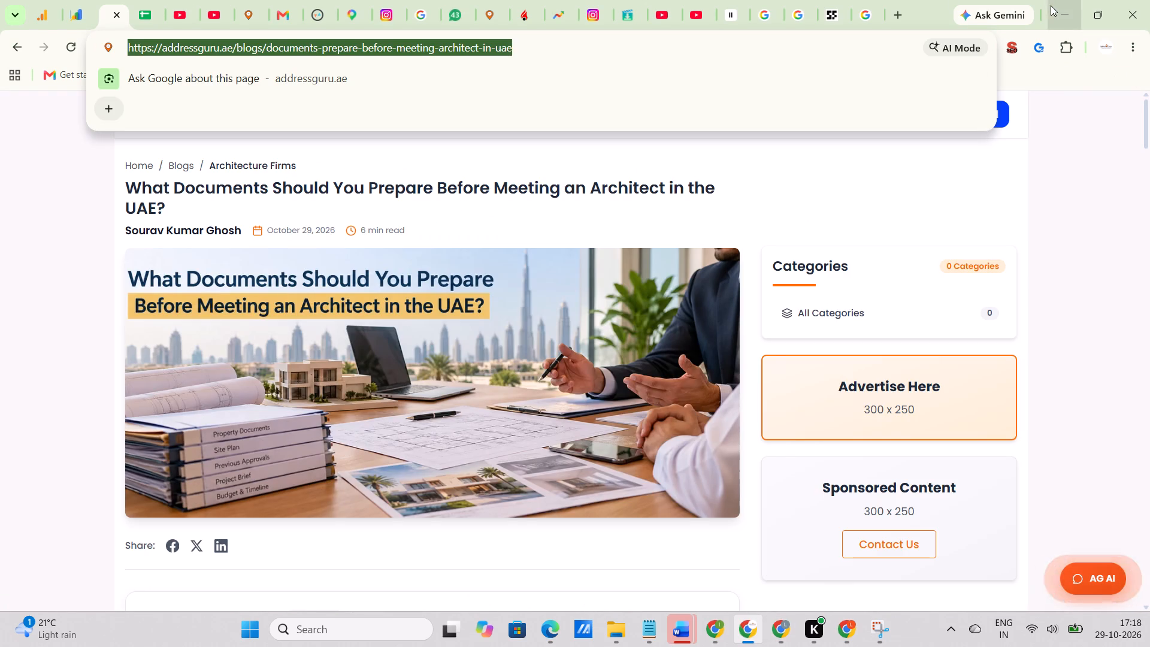
click(1051, 5)
click(491, 291)
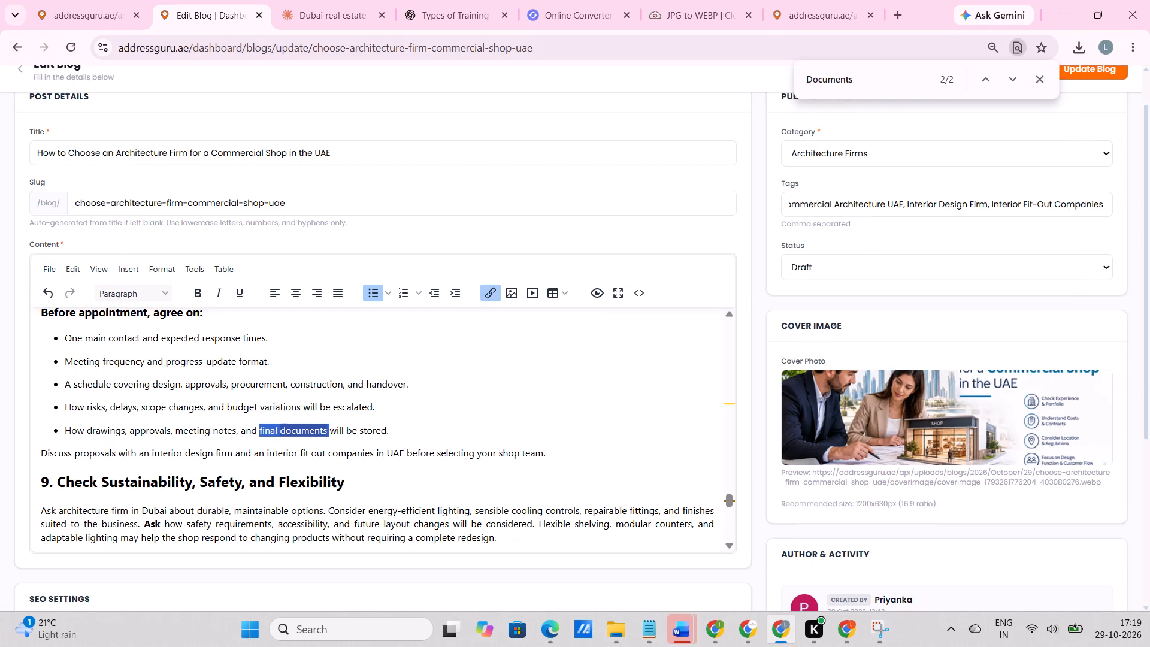
key(ctrl+v)
click(535, 401)
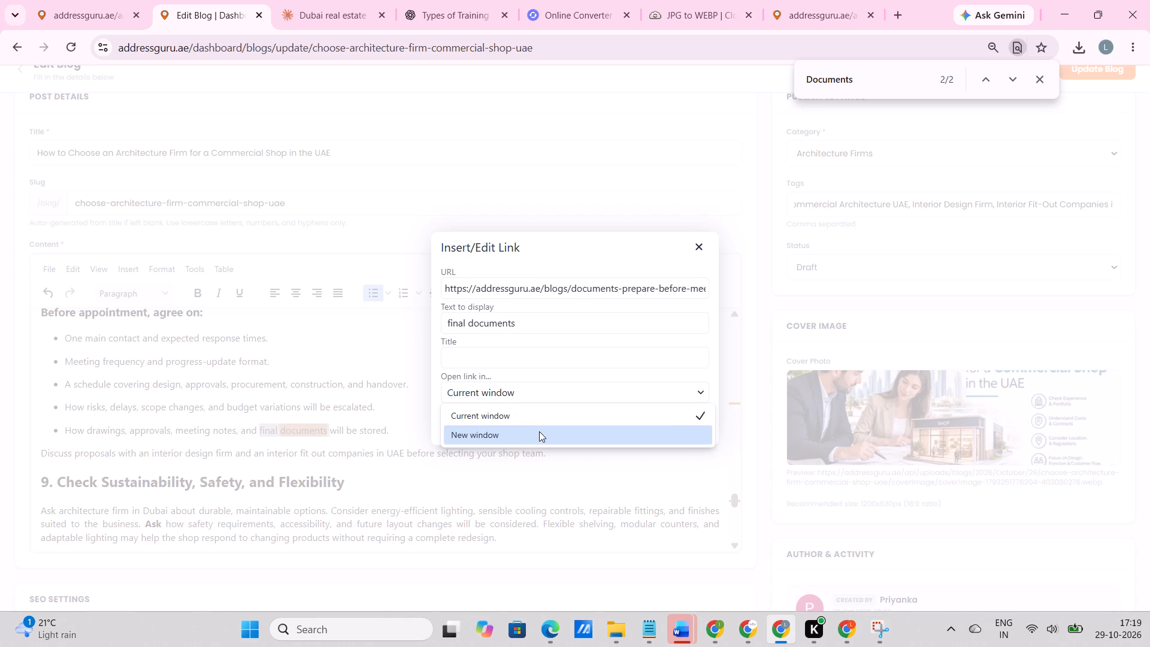
click(540, 434)
click(683, 424)
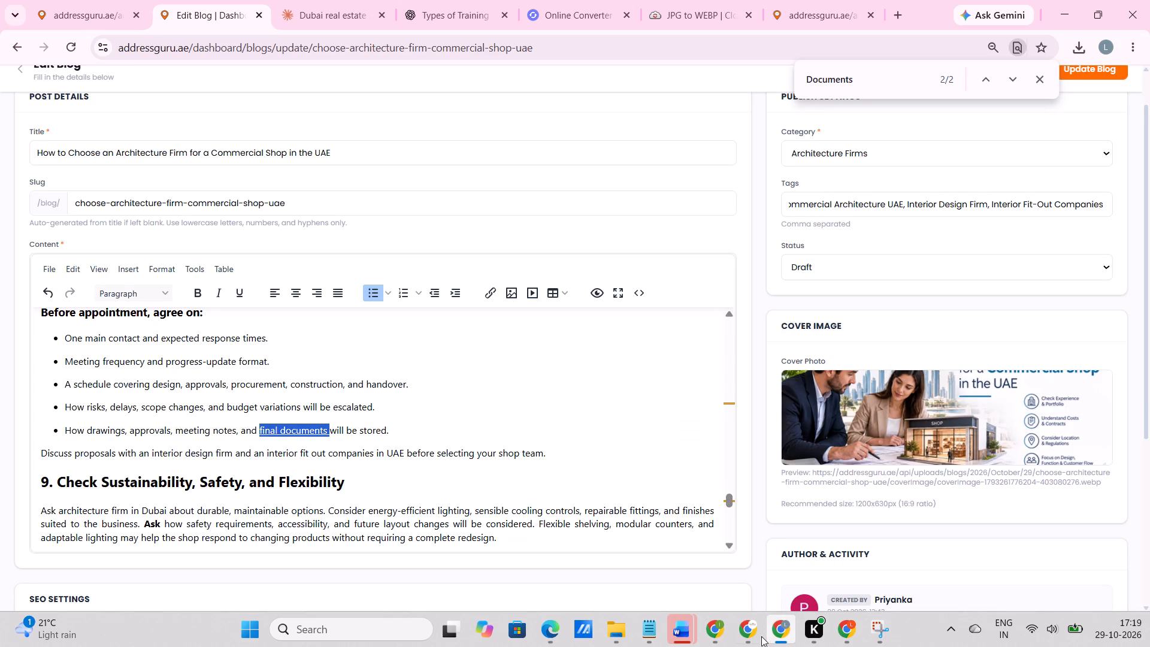
Copy "Cost" from the title of the published blog about hiring an architecture firm in Abu Dhabi and search the draft for it.
click(757, 636)
scroll(634, 424, down, 1)
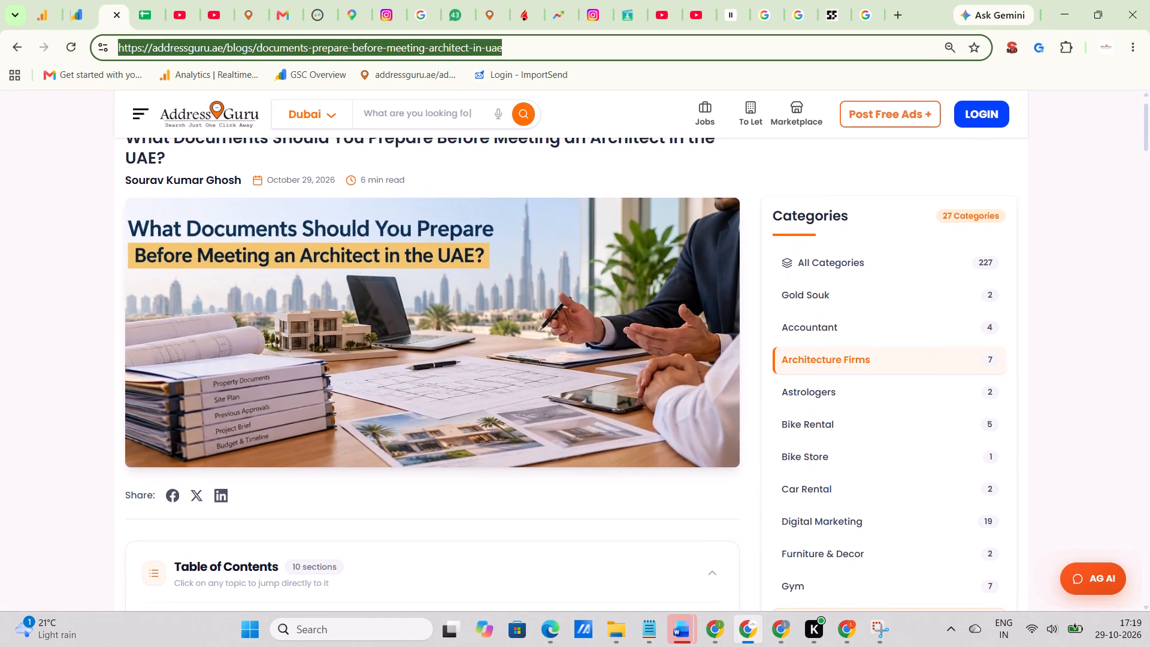
click(10, 42)
scroll(513, 328, down, 1)
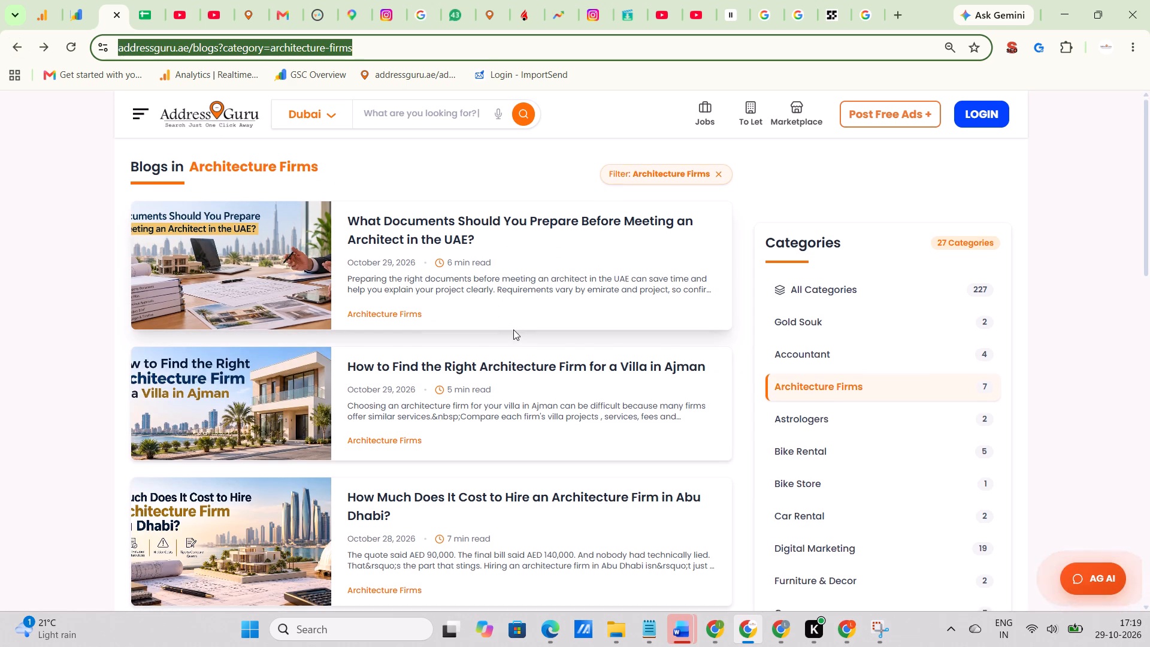
scroll(513, 329, down, 3)
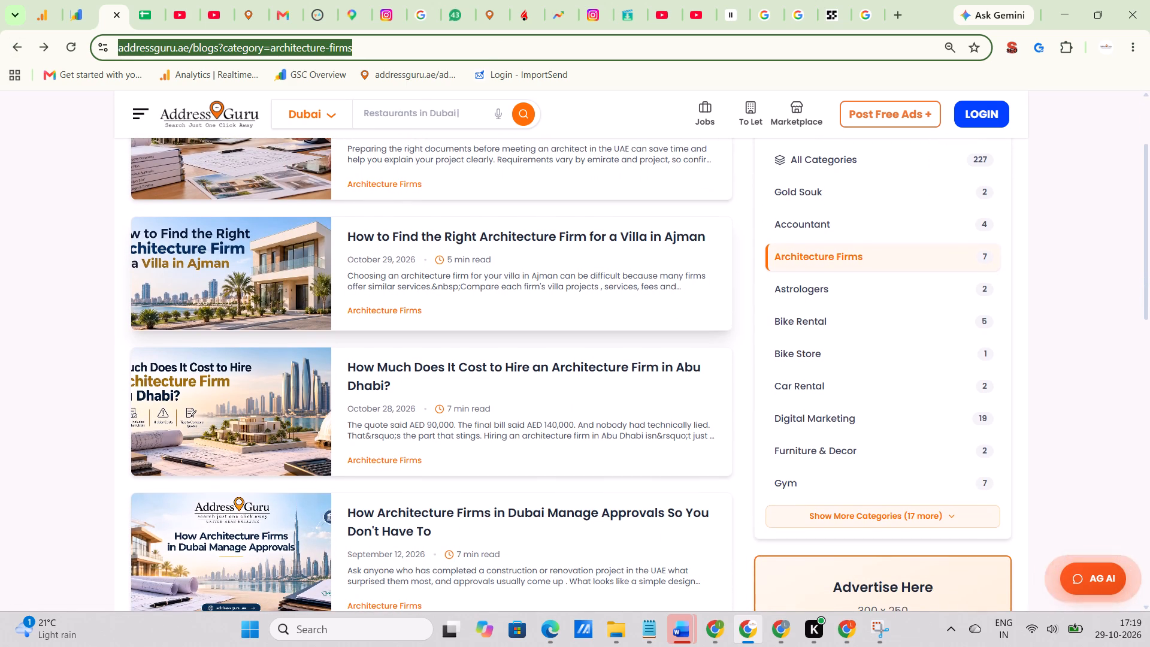
scroll(513, 334, down, 1)
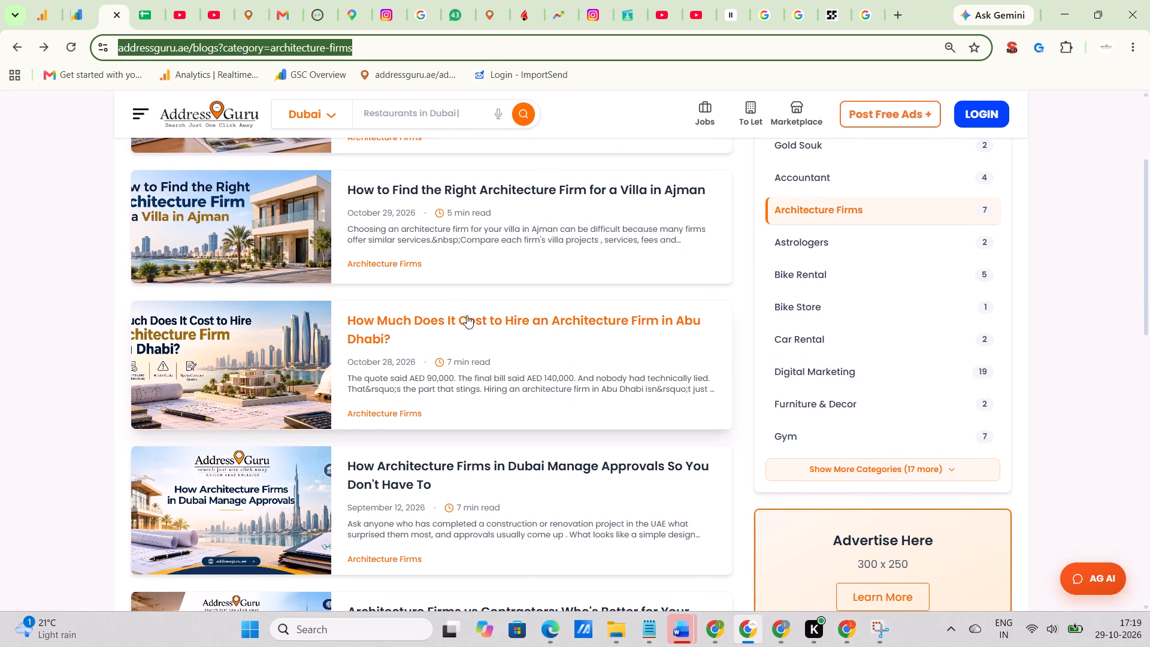
drag(459, 307, 488, 328)
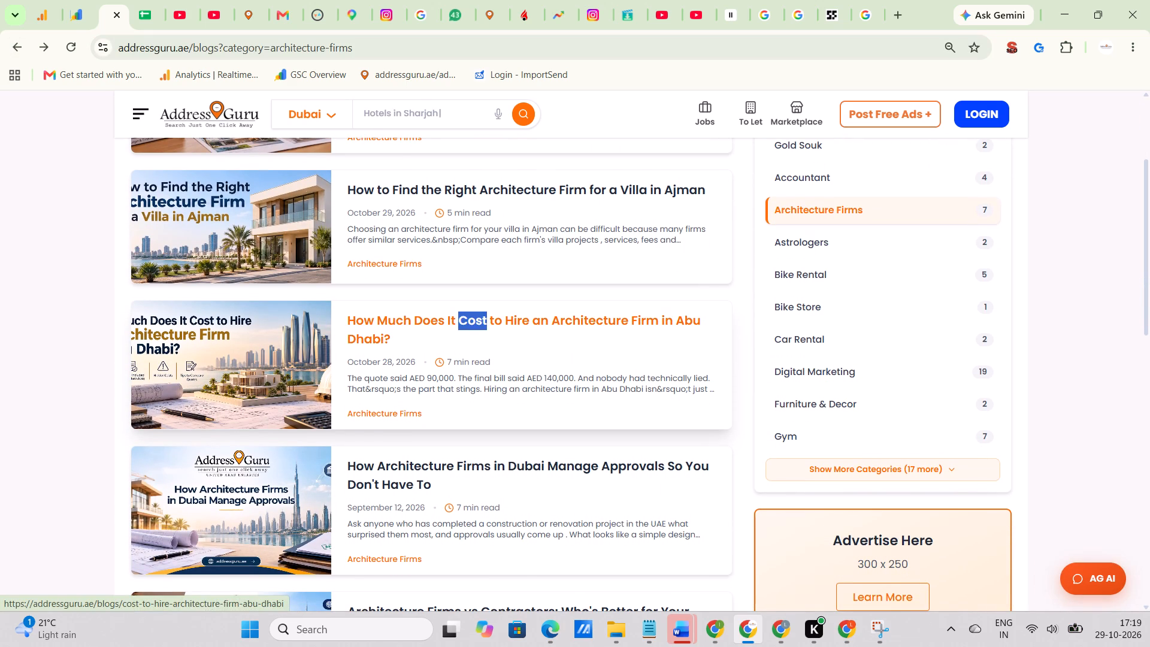
drag(488, 328, 491, 299)
key(ctrl+c)
click(491, 299)
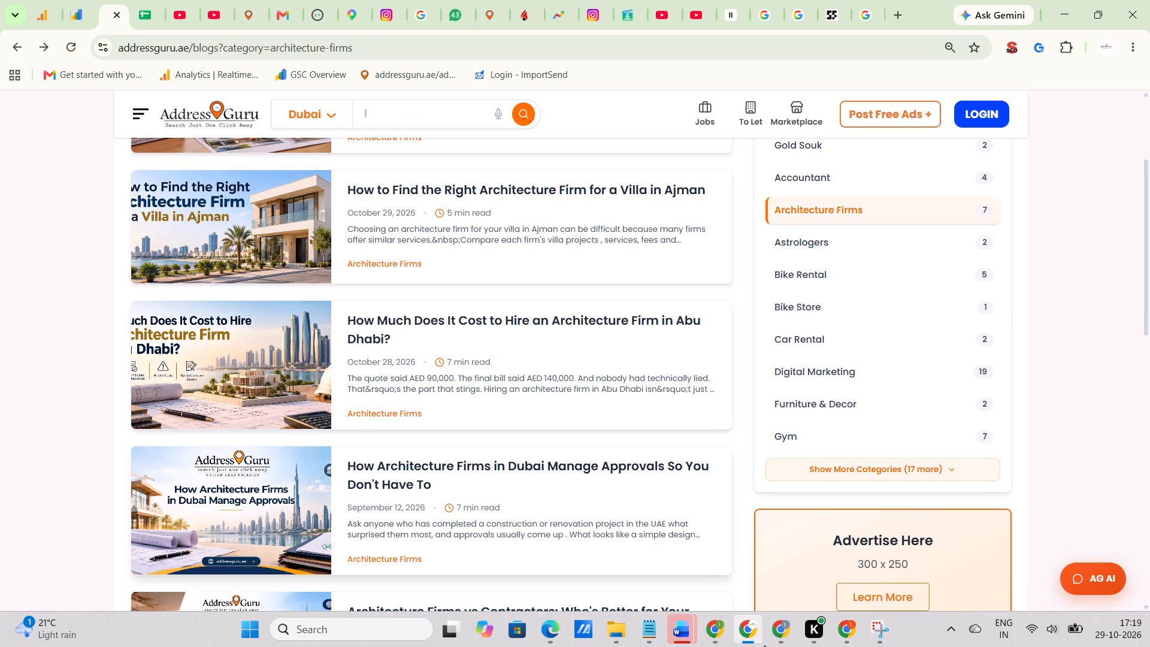
click(776, 639)
key(ctrl+f)
key(ctrl+v)
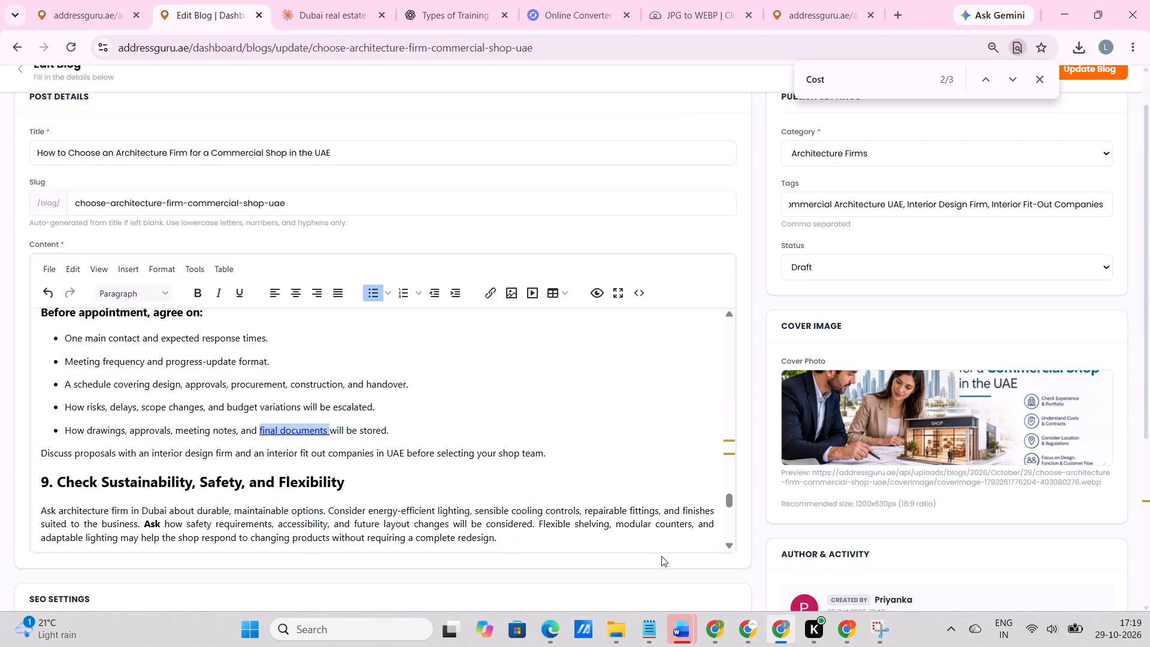
Format the line "Separate professional fees from construction and operating costs:" as Heading 3.
scroll(622, 494, down, 6)
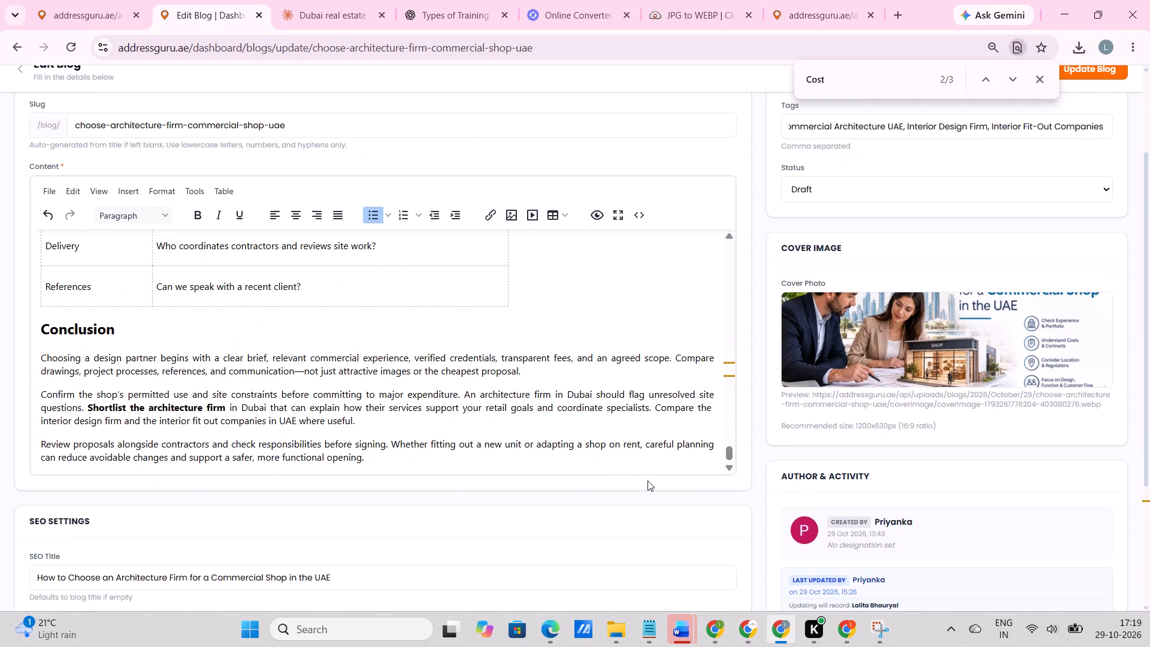
scroll(647, 480, down, 2)
click(983, 83)
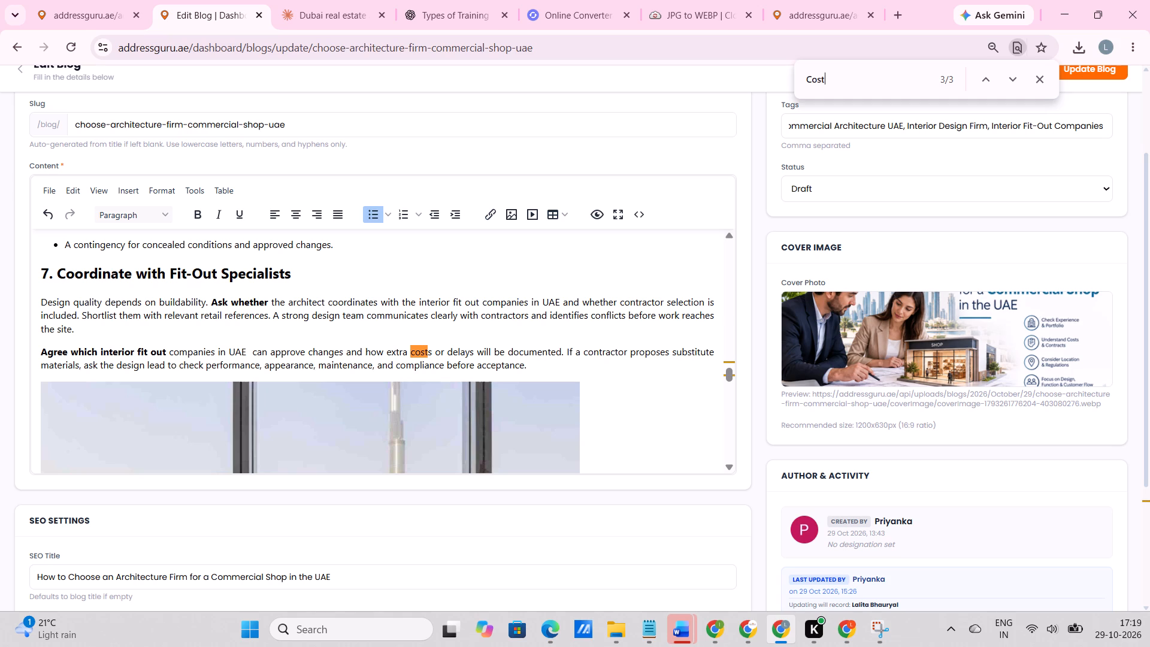
click(985, 79)
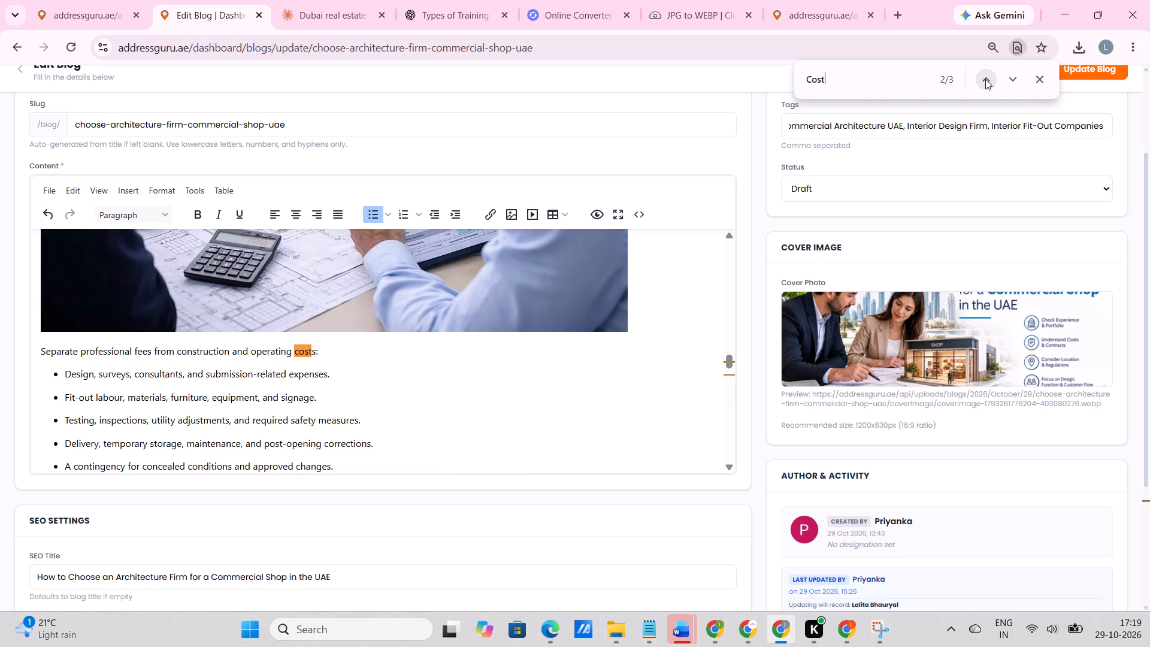
click(323, 351)
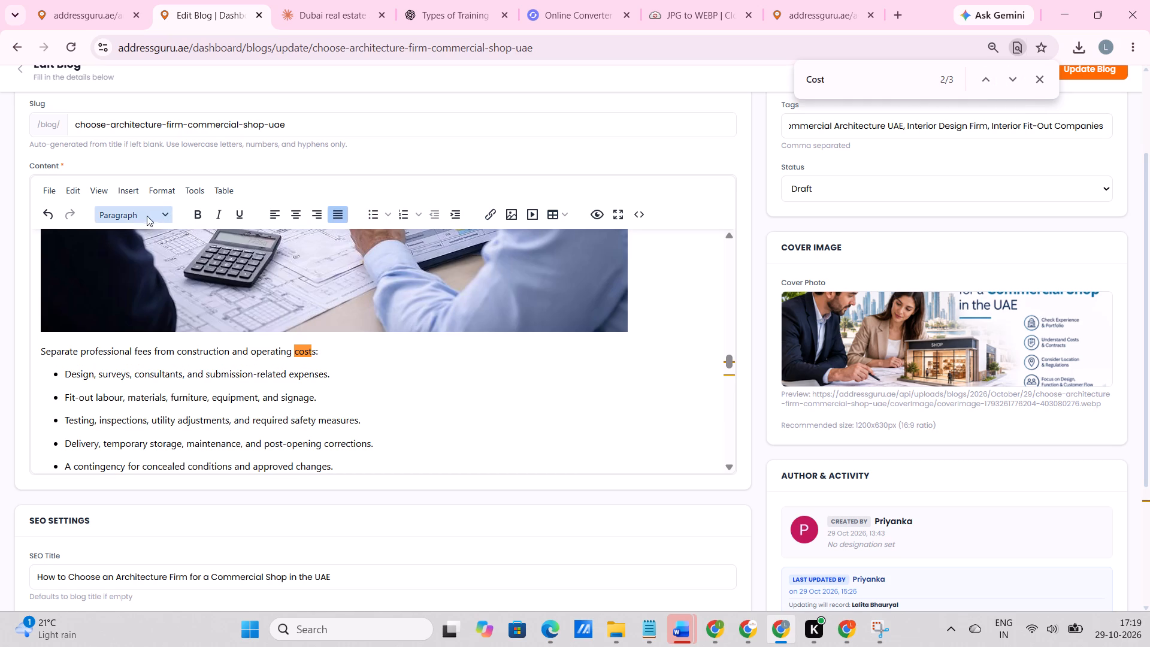
click(144, 214)
click(171, 283)
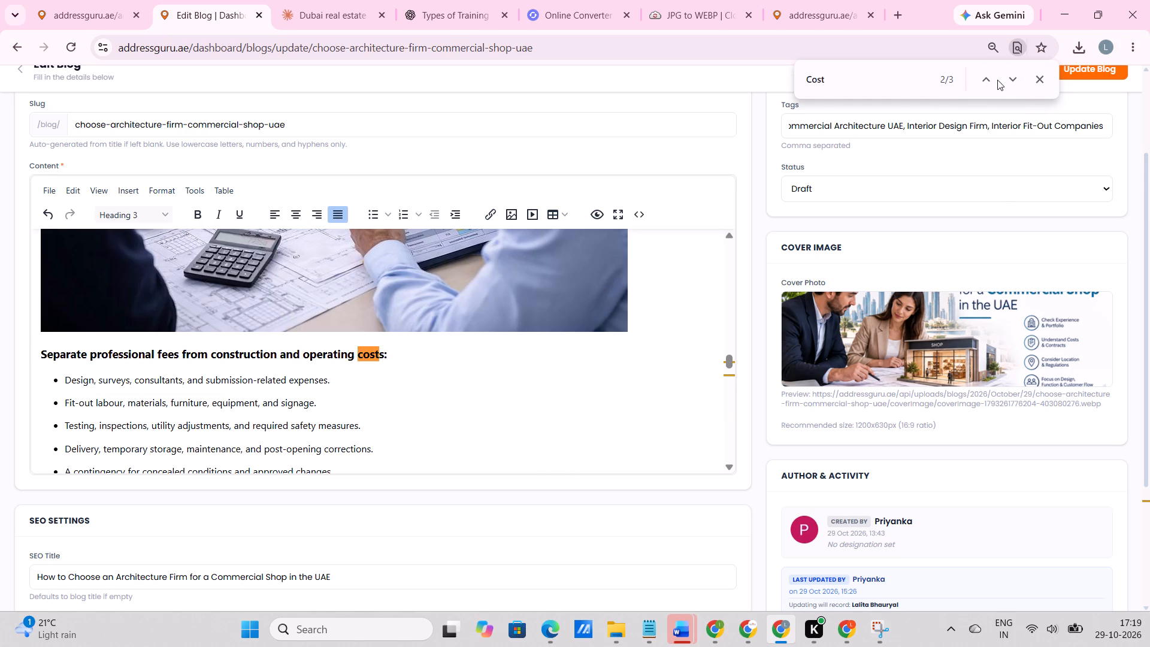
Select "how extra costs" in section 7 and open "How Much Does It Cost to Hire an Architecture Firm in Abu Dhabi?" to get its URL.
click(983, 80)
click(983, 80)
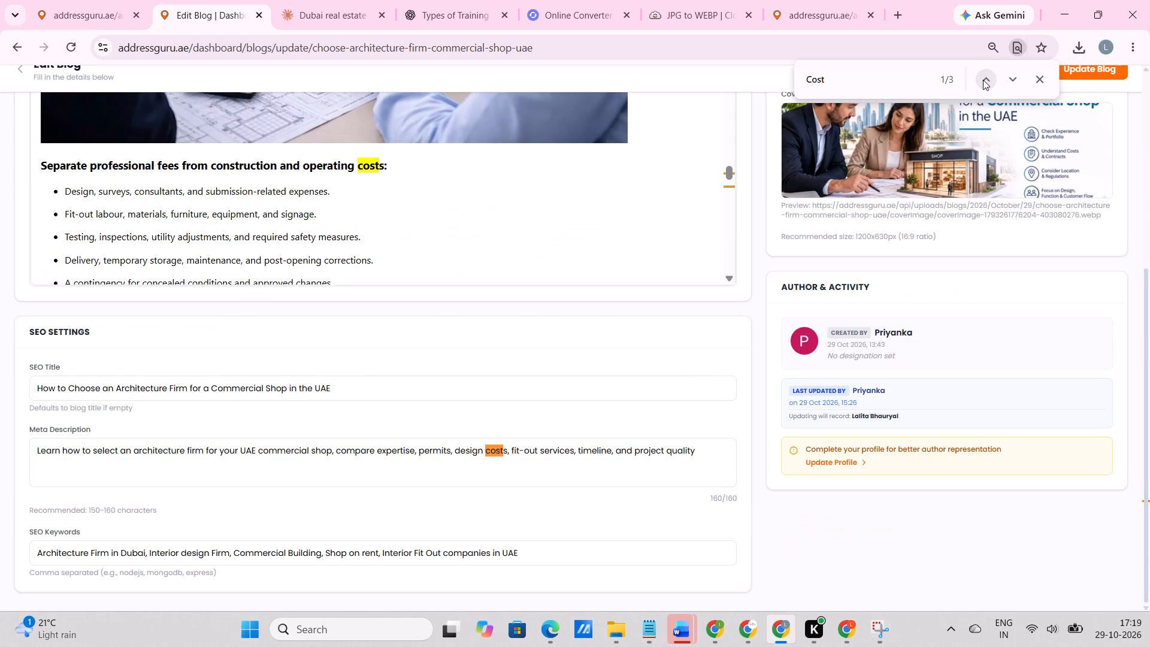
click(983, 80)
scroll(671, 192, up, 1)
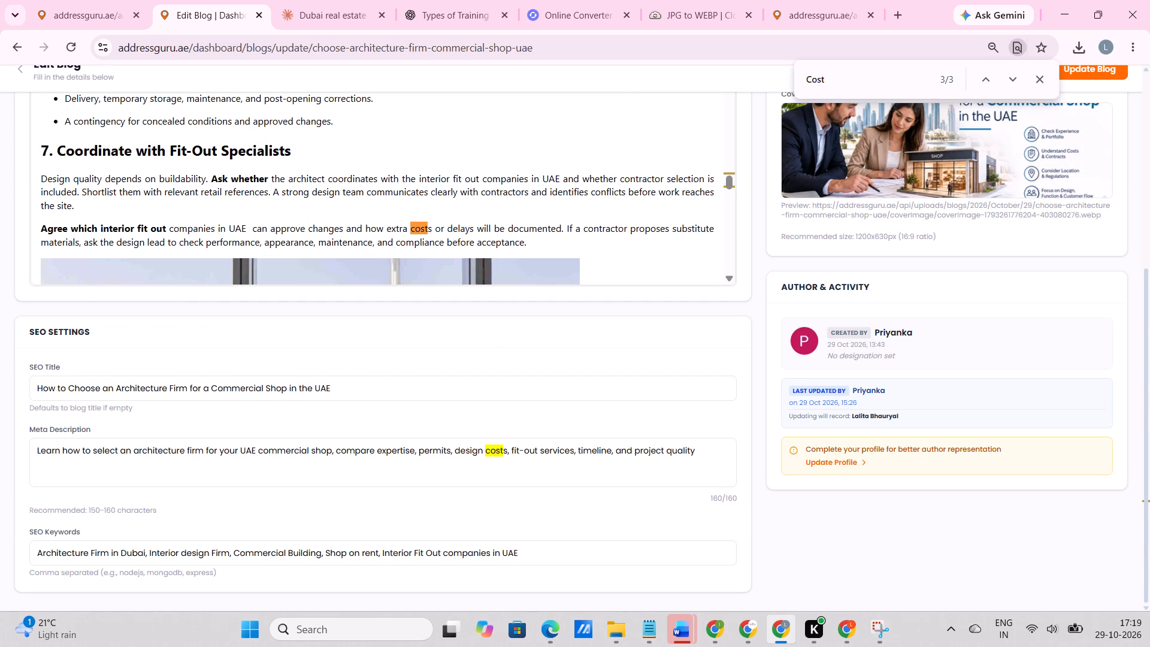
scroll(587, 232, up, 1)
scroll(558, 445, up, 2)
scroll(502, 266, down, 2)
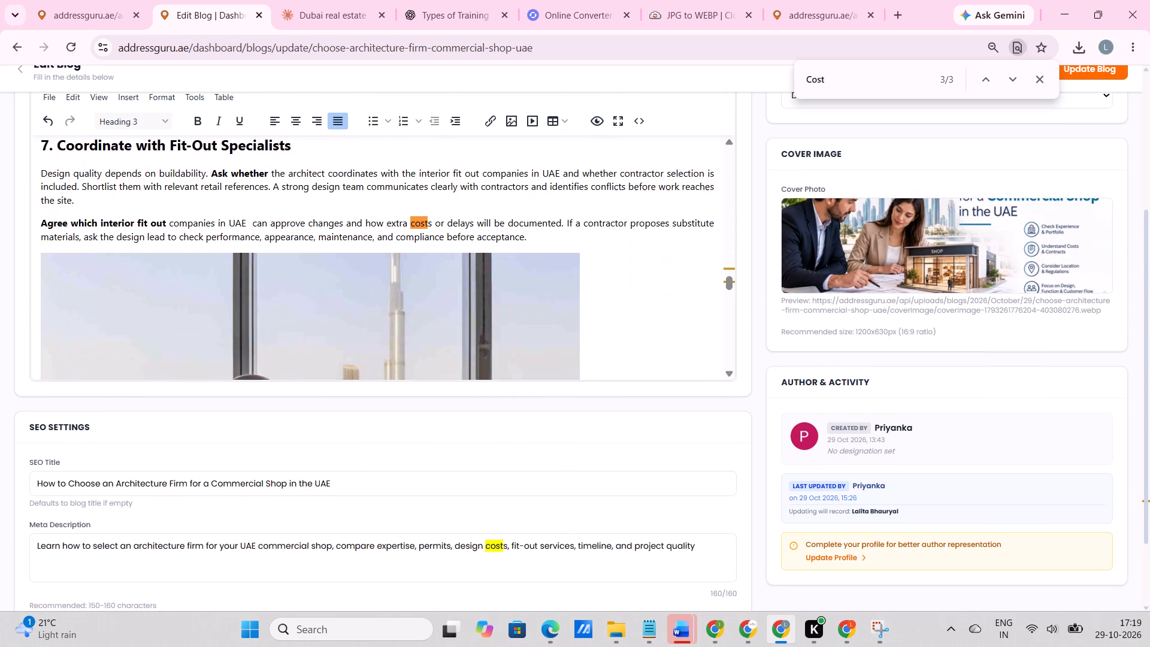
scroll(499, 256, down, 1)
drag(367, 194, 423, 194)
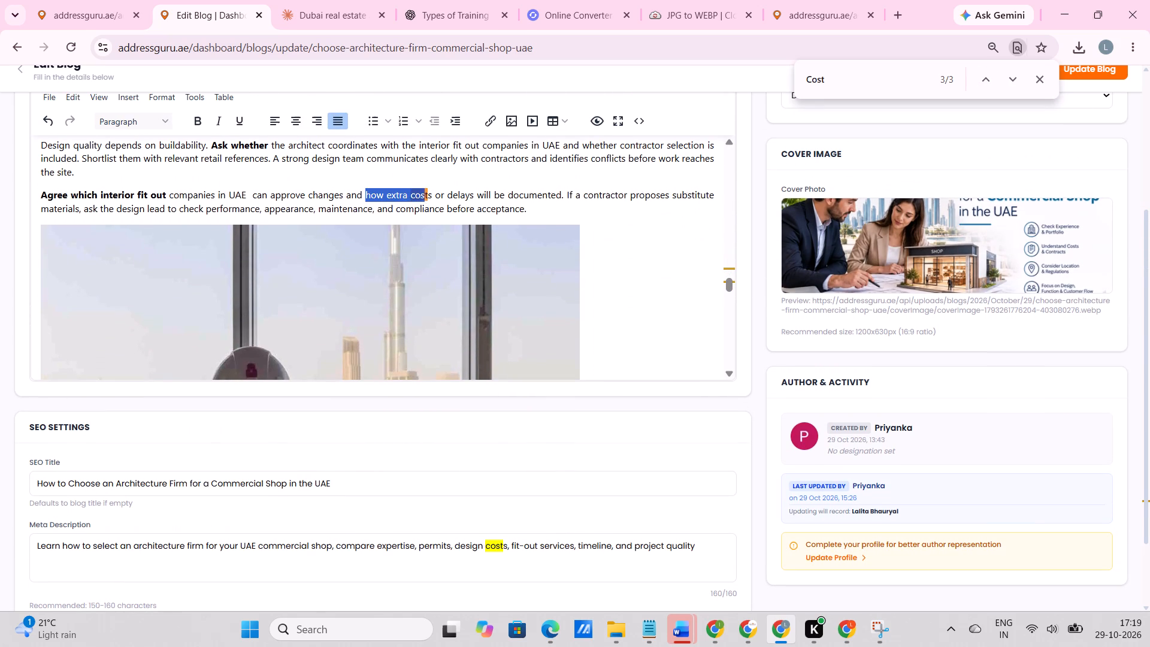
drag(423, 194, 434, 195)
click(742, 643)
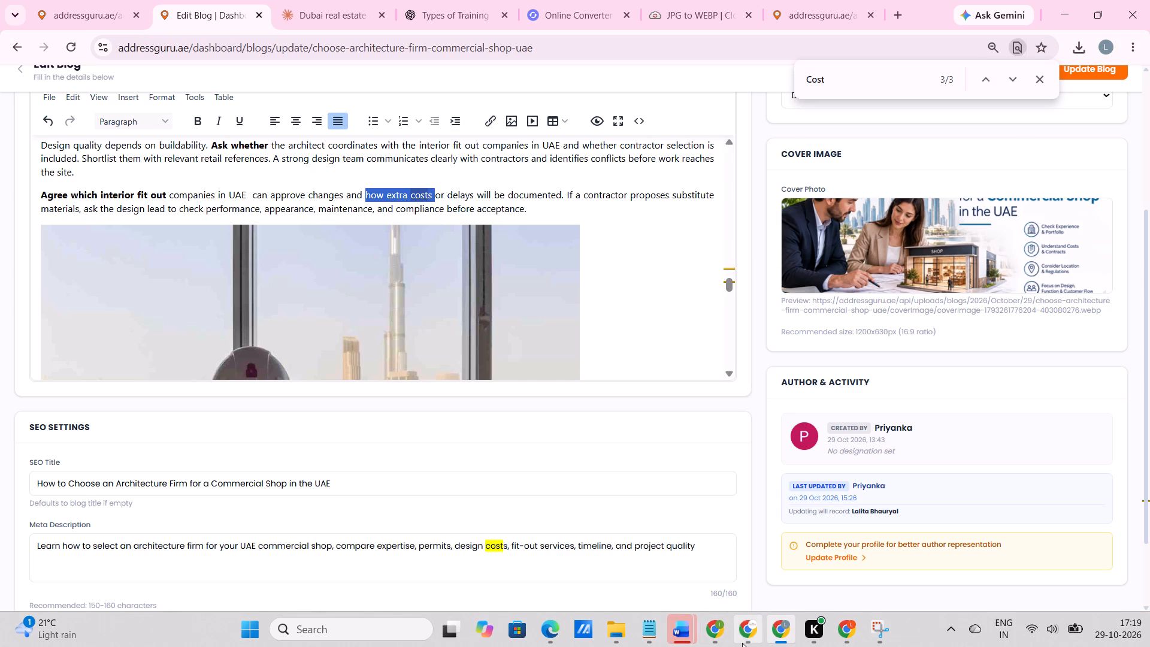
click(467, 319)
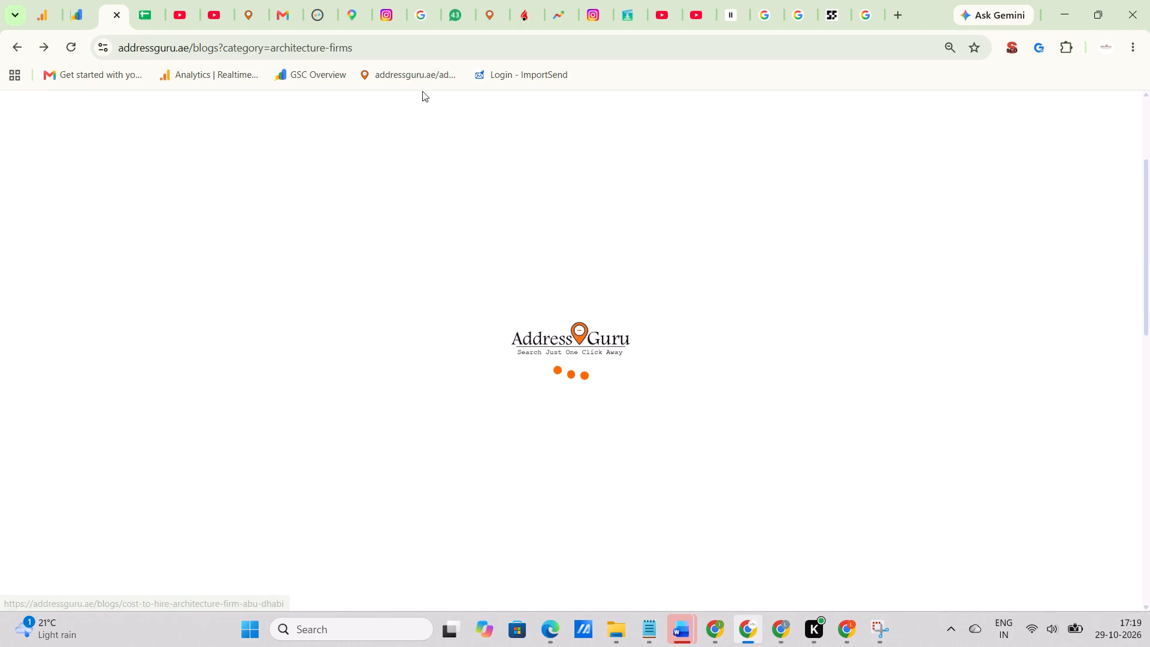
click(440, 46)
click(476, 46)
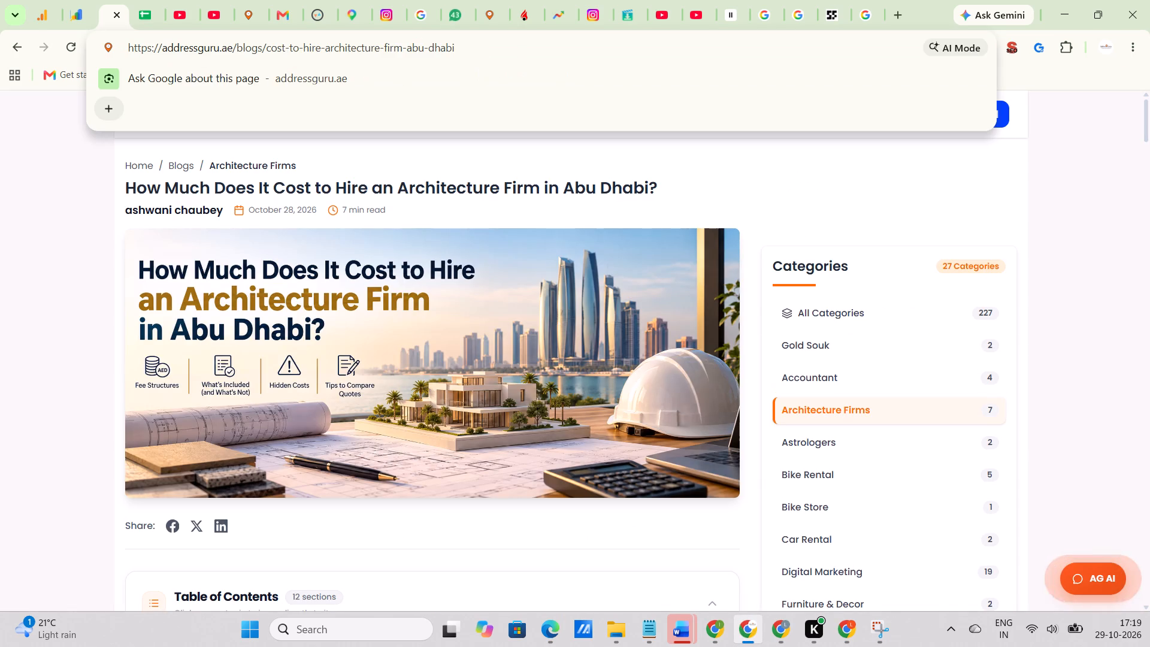
Copy "Approvals" from the title "How Architecture Firms in Dubai Manage Approvals So You Don't Have To" and search the draft for it.
click(5, 49)
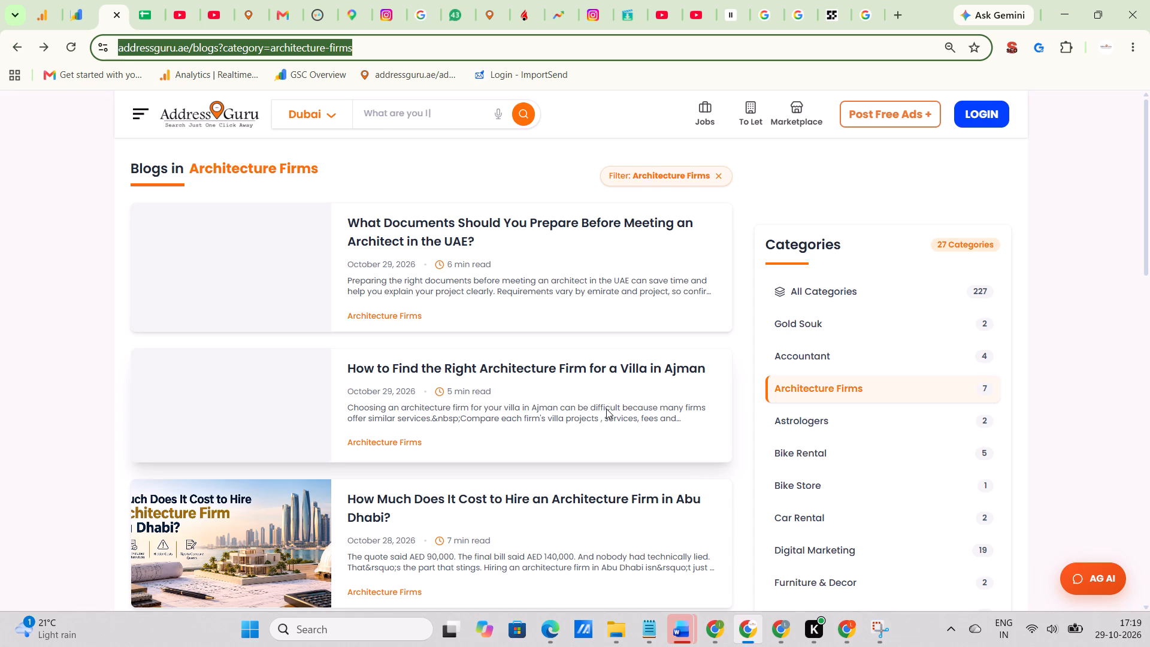
scroll(632, 414, down, 3)
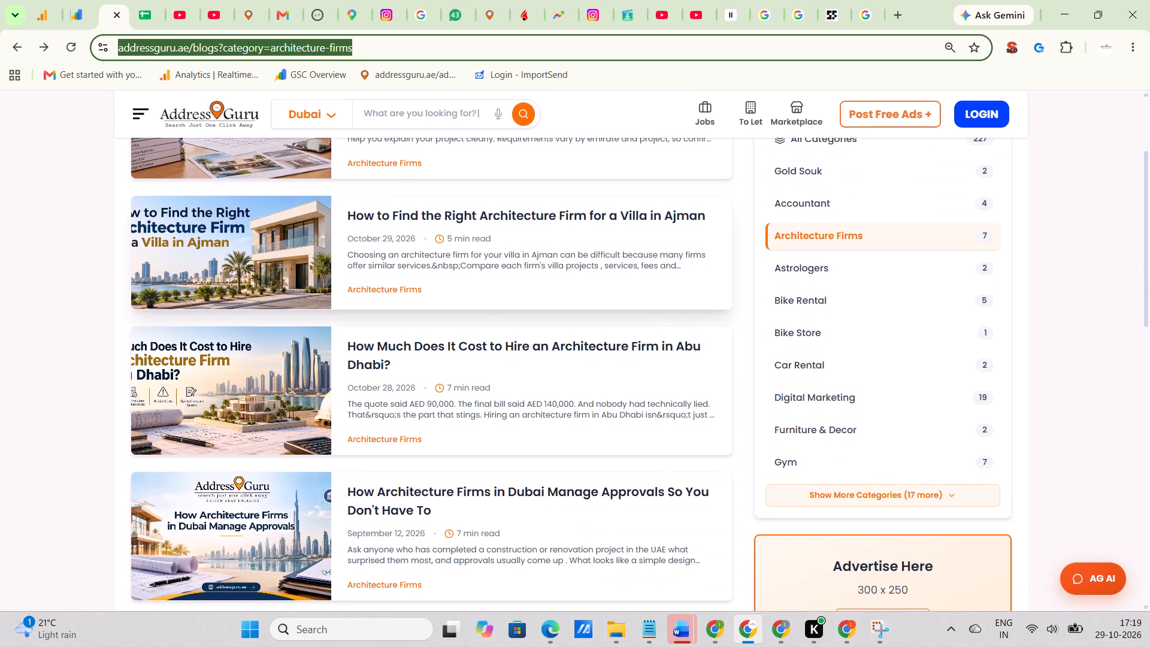
scroll(632, 414, down, 3)
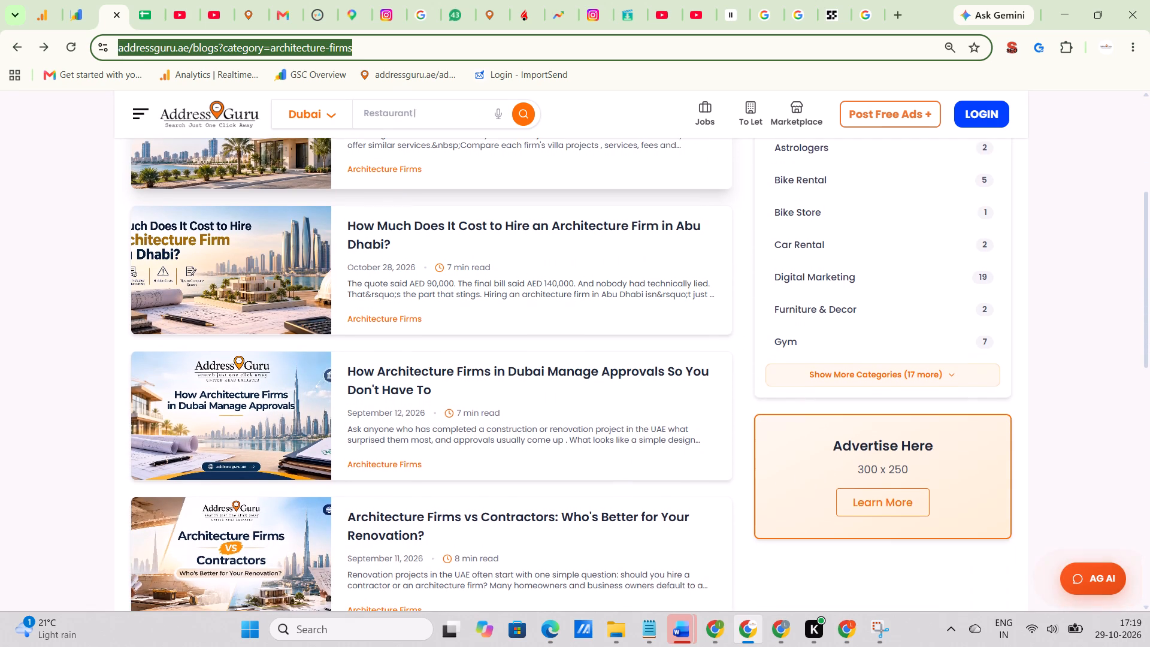
scroll(632, 414, down, 1)
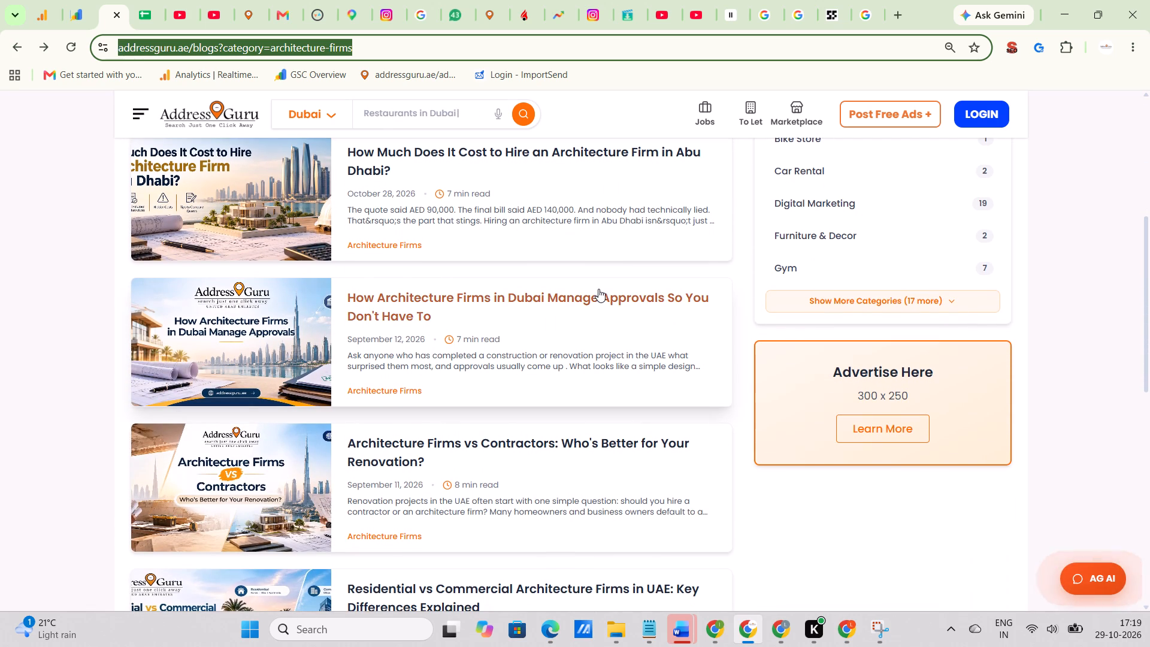
drag(600, 285, 662, 300)
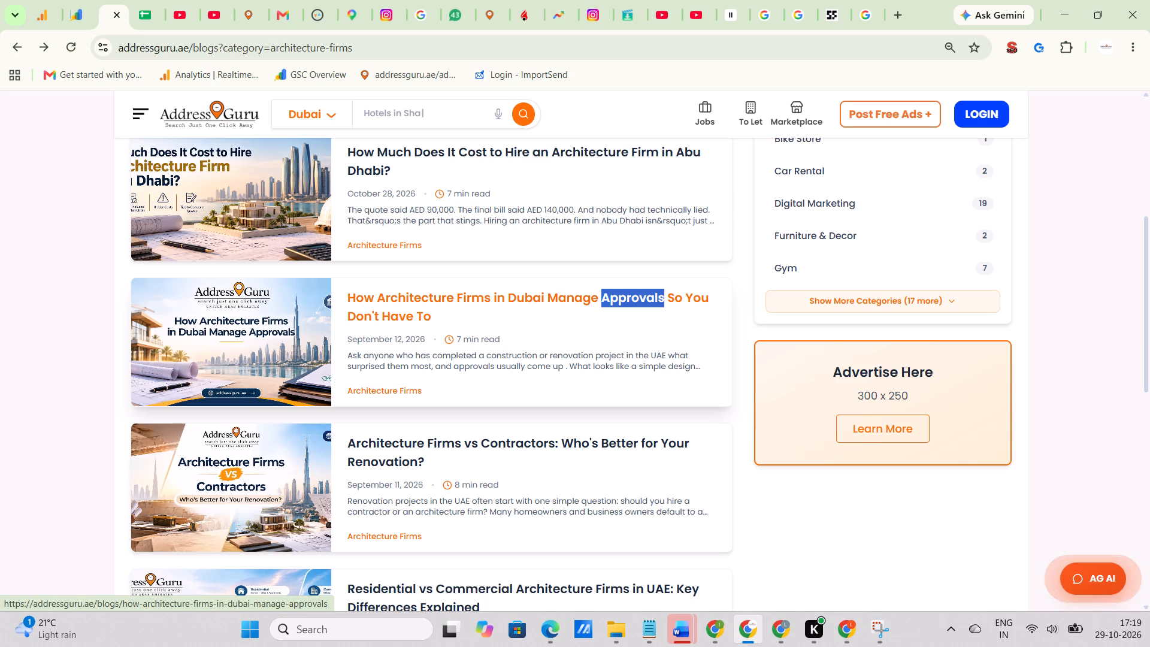
drag(662, 300, 658, 277)
key(ctrl+c)
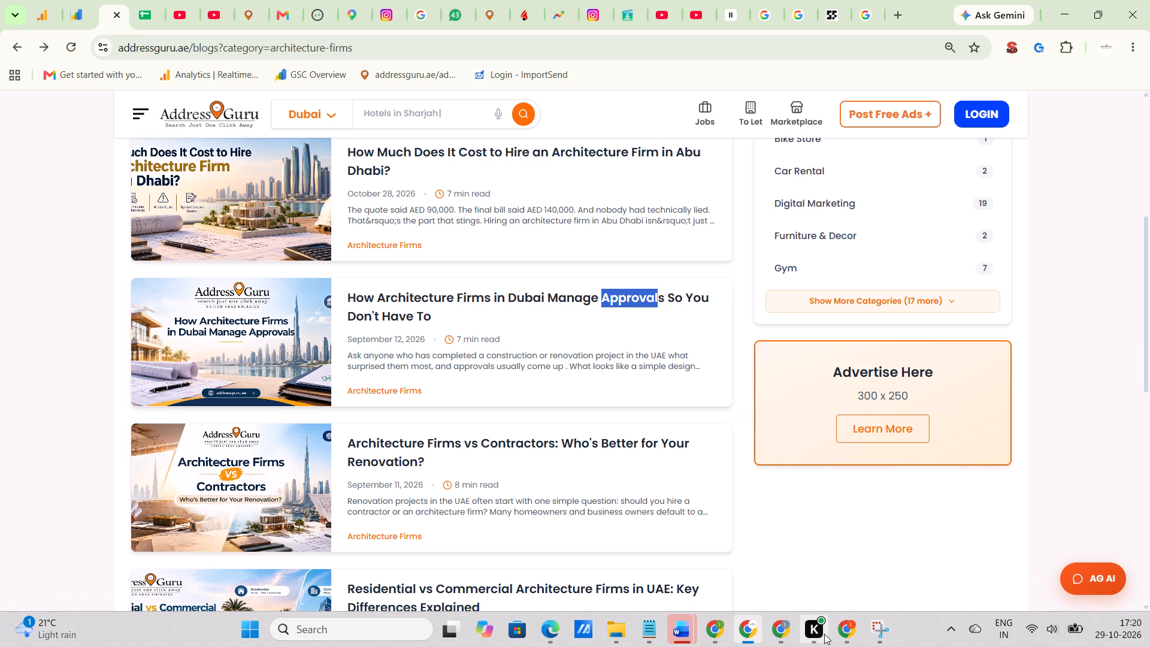
click(785, 631)
key(ctrl+f)
key(ctrl+v)
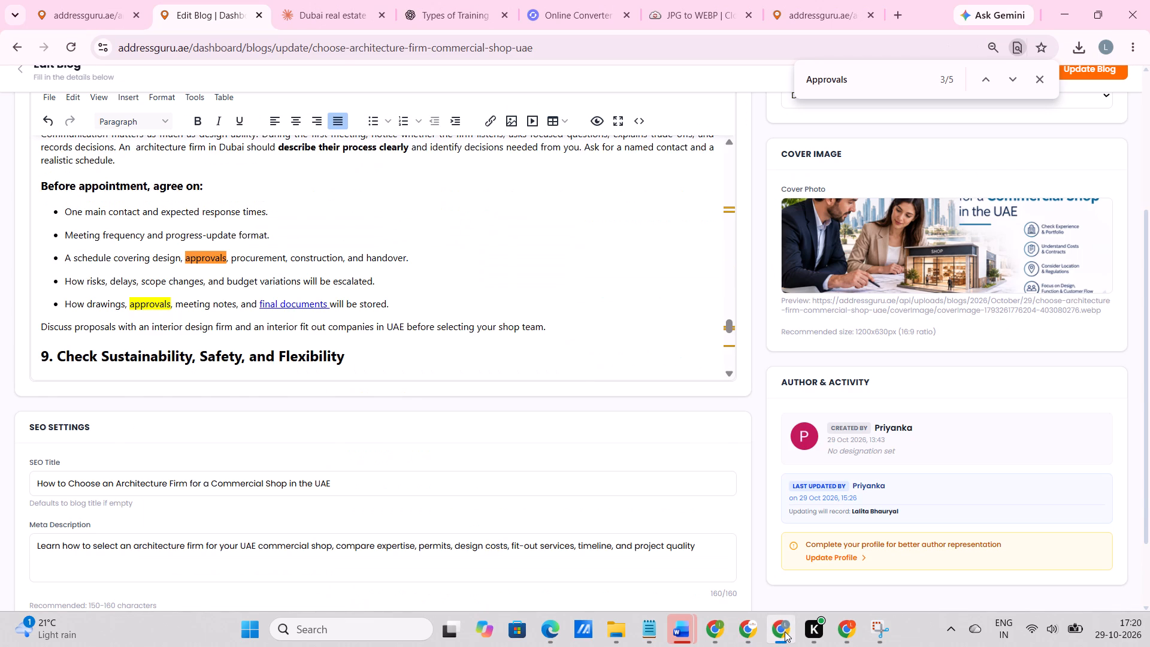
Go through the "Approvals" matches in the draft to look for a suitable place for the related-blog link.
scroll(427, 358, left, 1)
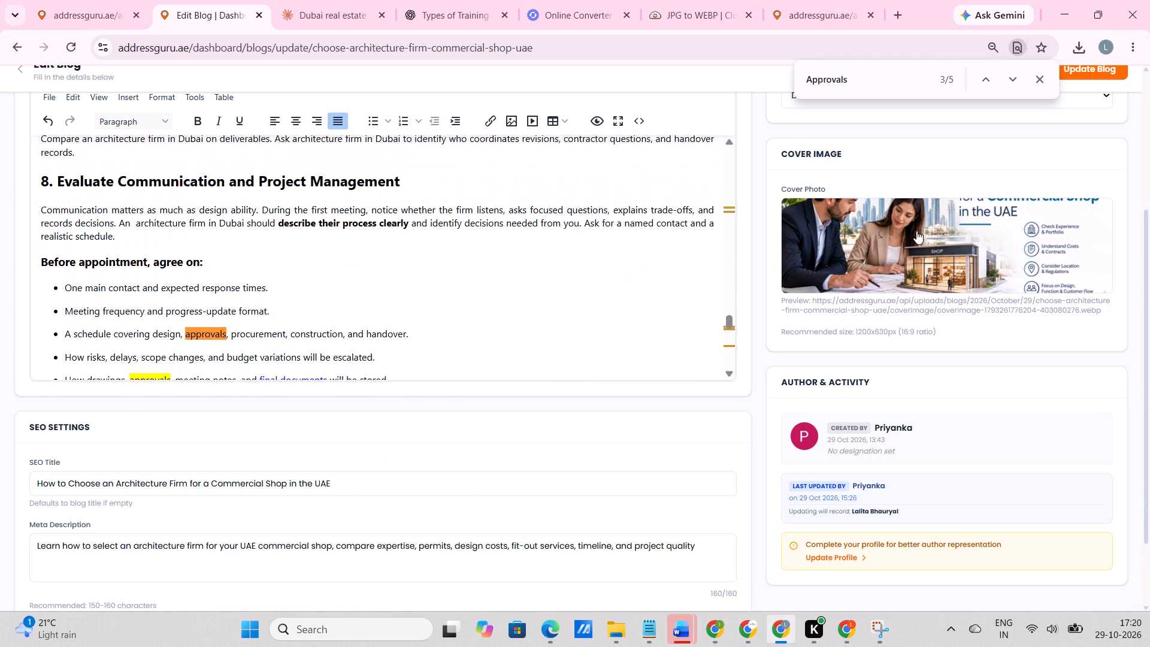
scroll(916, 231, left, 1)
scroll(996, 87, up, 2)
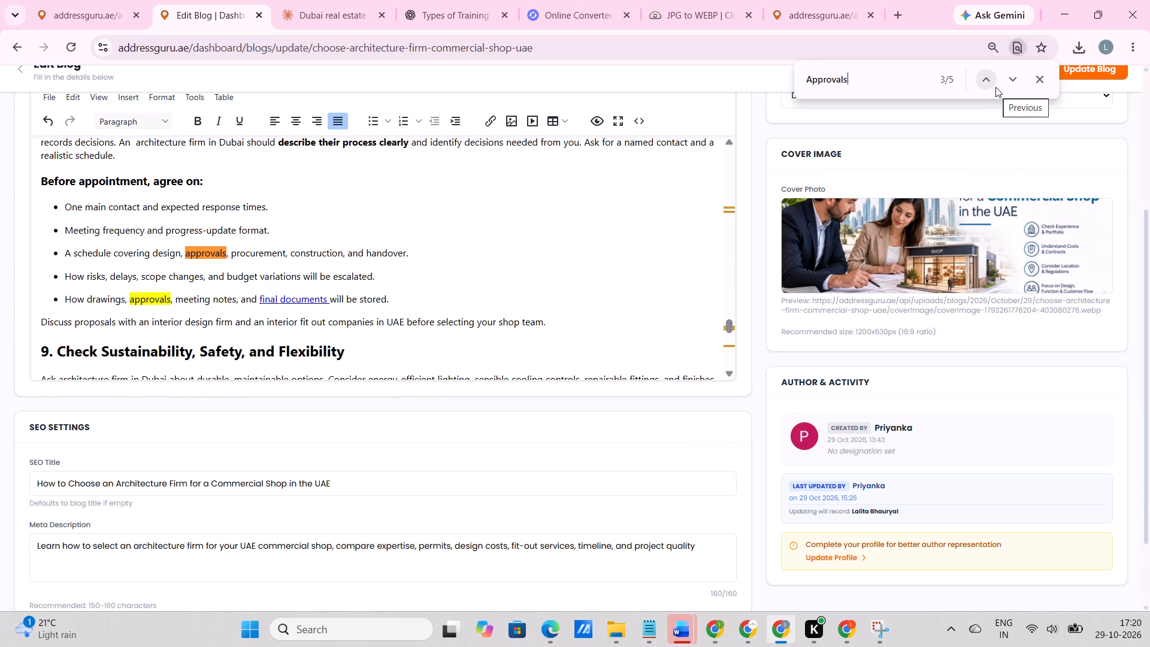
click(993, 87)
scroll(834, 153, up, 2)
click(979, 81)
click(979, 81)
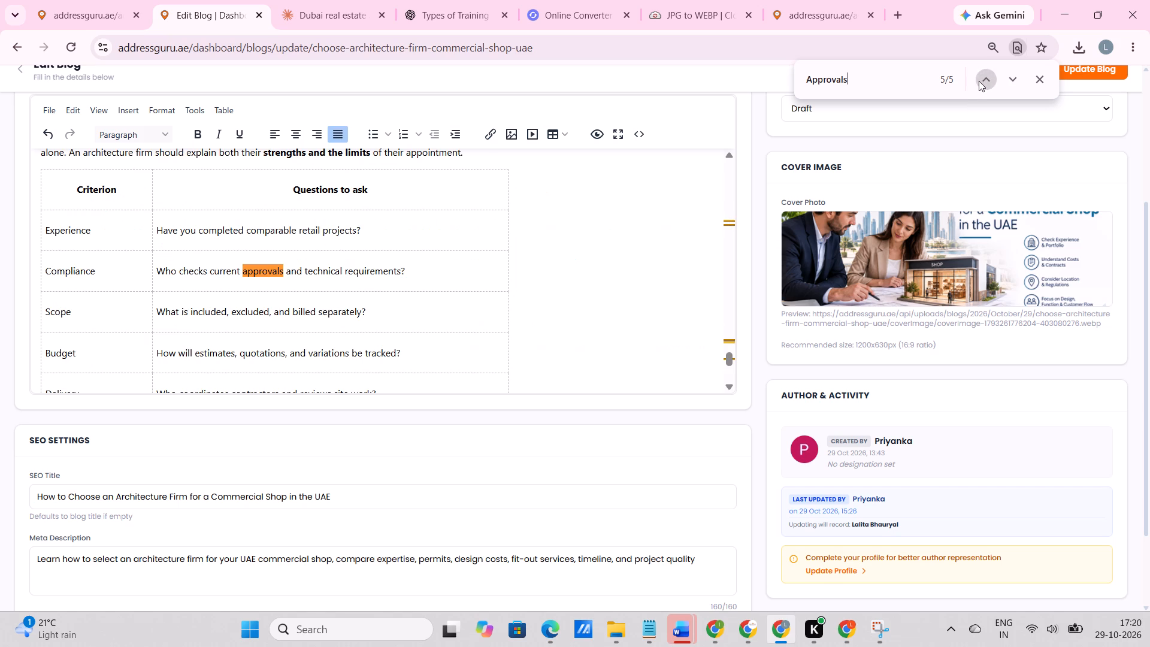
click(979, 81)
Review the draft from section 2 to the Conclusion, checking the highlighted "approvals" mentions and existing links.
scroll(498, 294, up, 1)
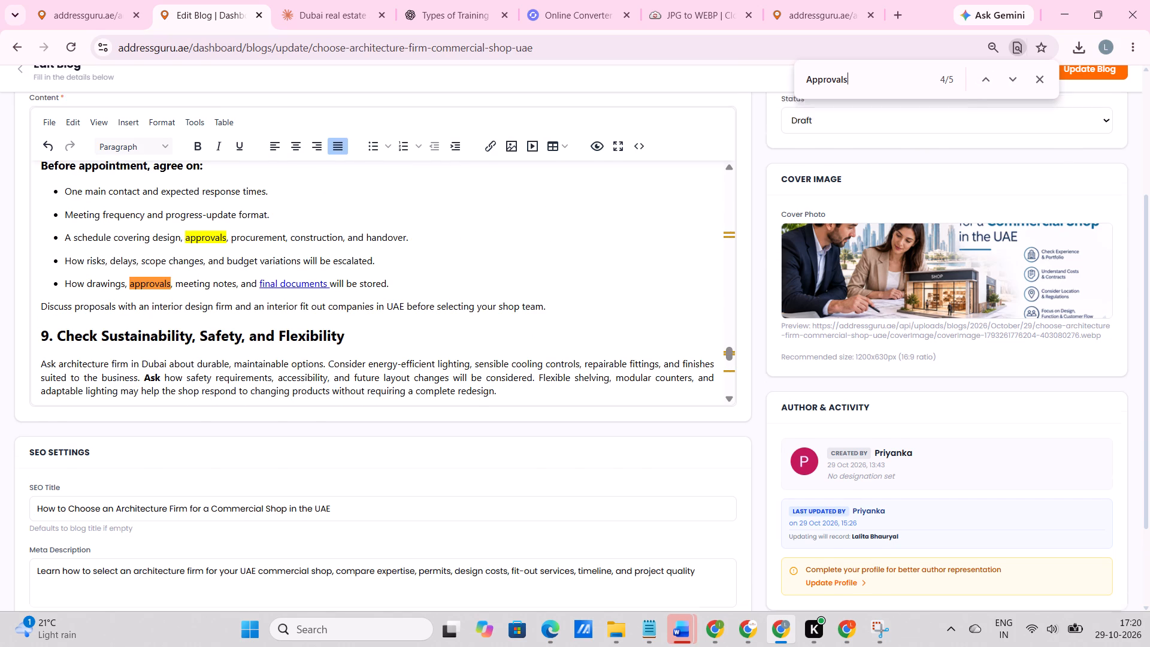
scroll(480, 306, up, 2)
scroll(376, 376, up, 5)
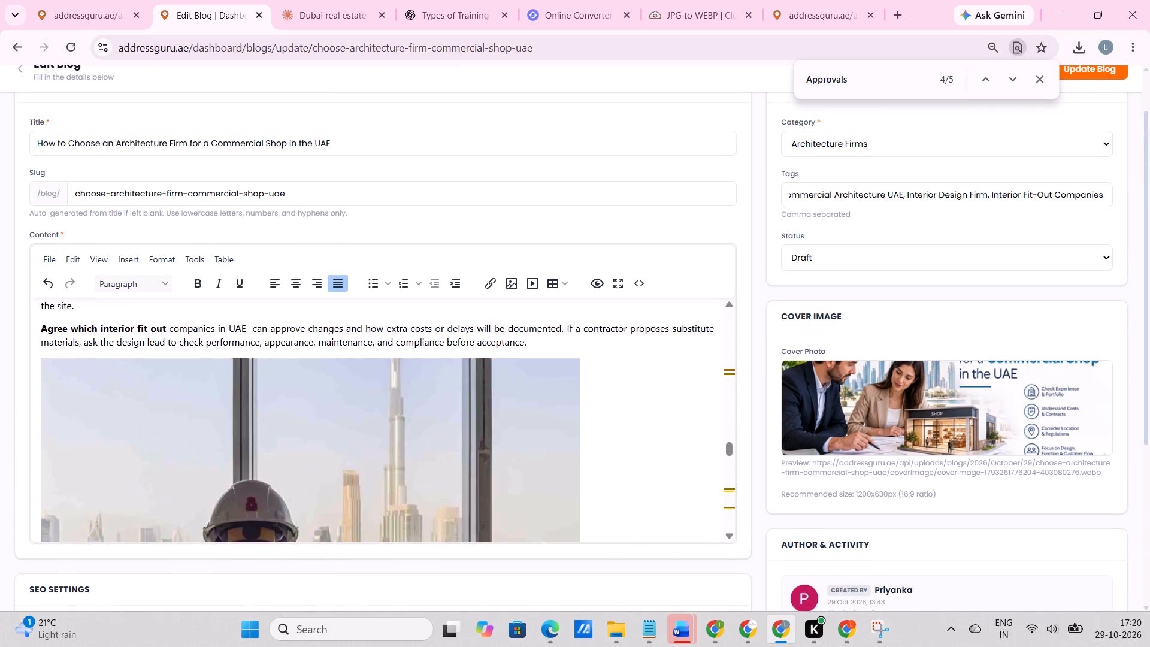
scroll(376, 417, up, 9)
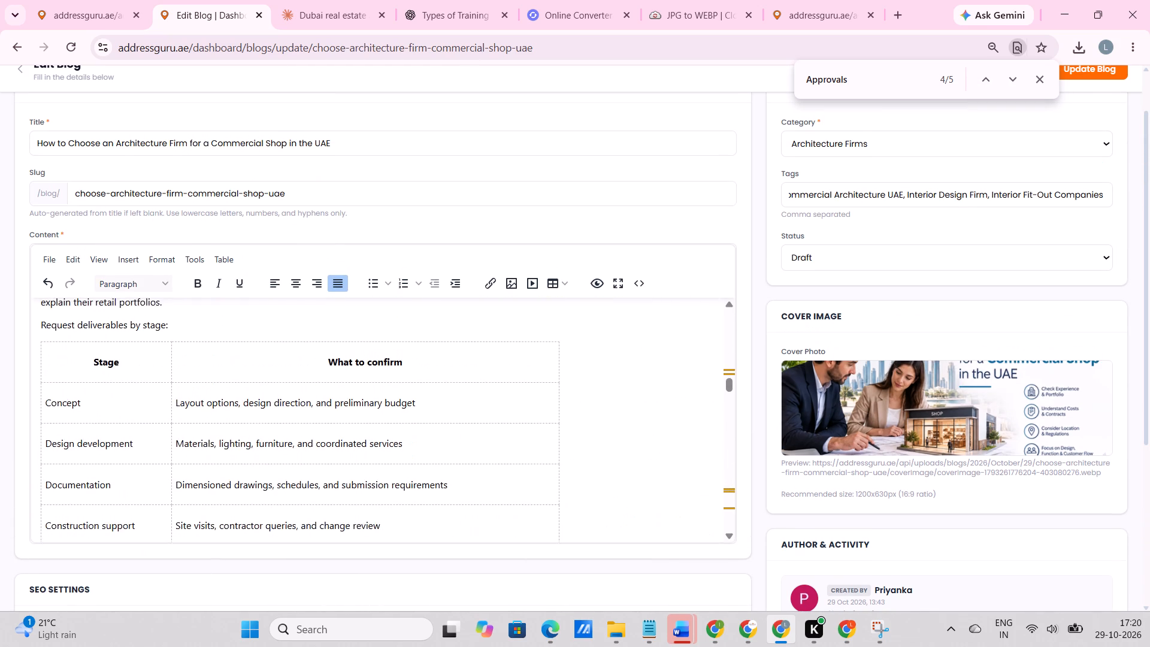
scroll(376, 419, up, 8)
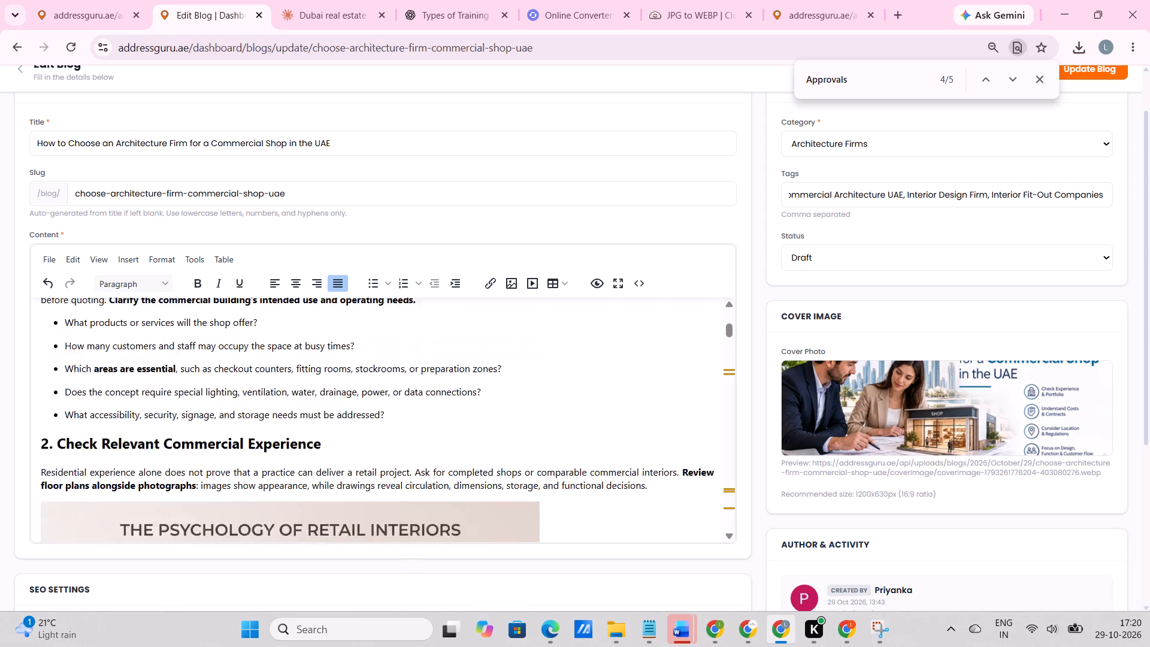
scroll(377, 423, up, 2)
scroll(378, 424, down, 8)
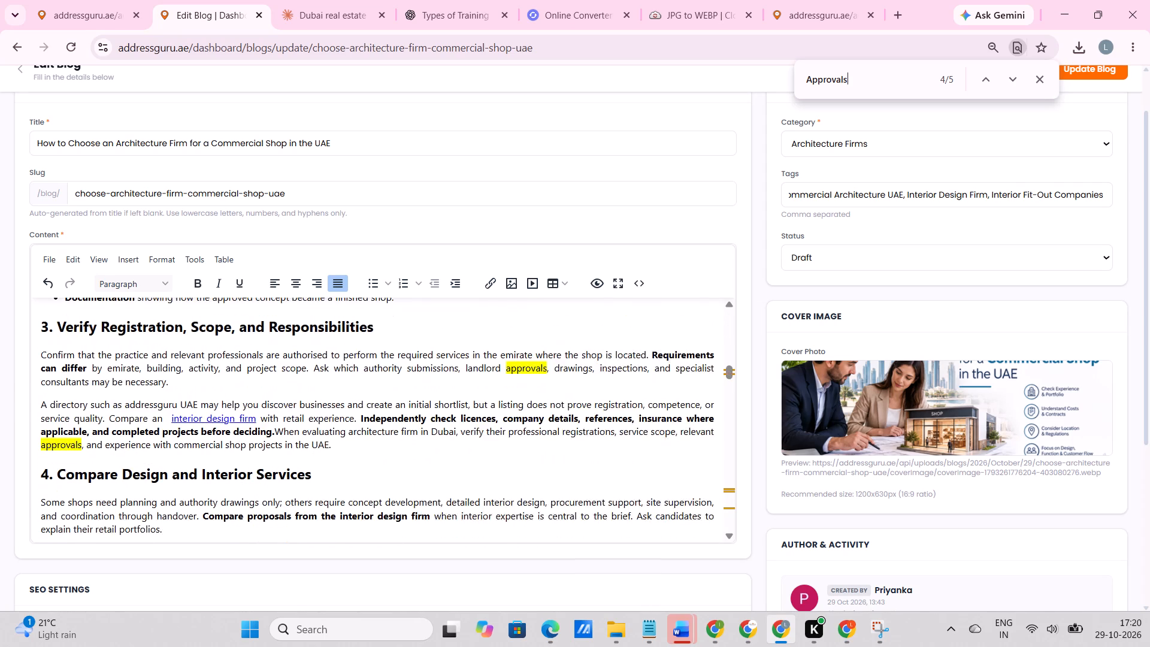
scroll(378, 424, down, 11)
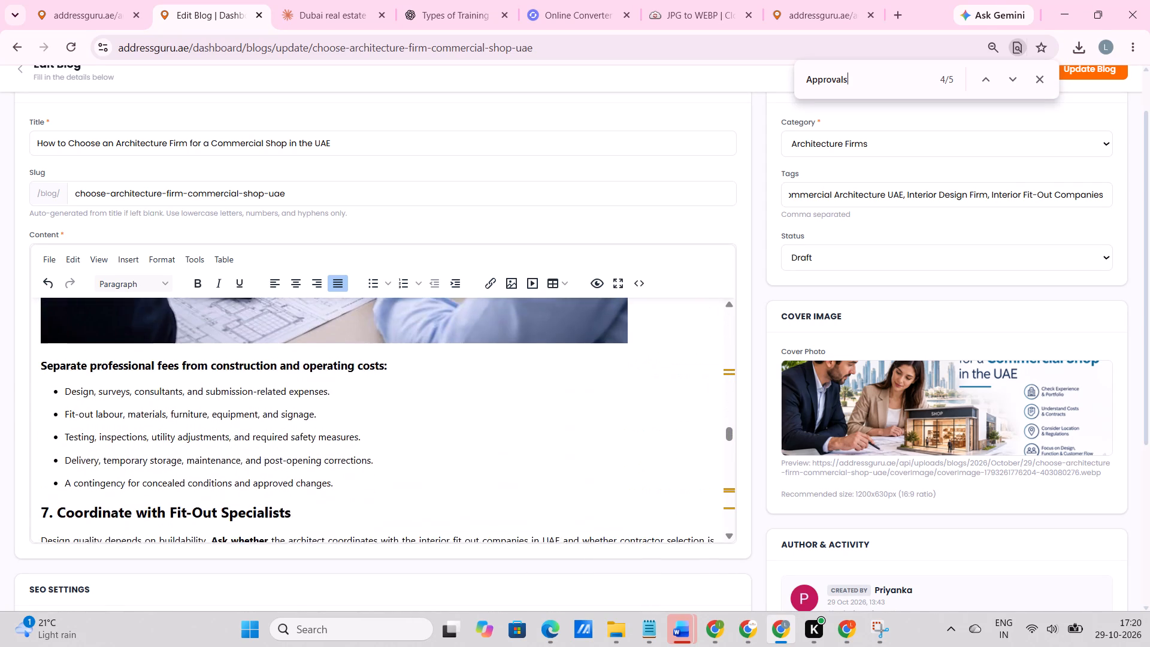
scroll(380, 425, down, 10)
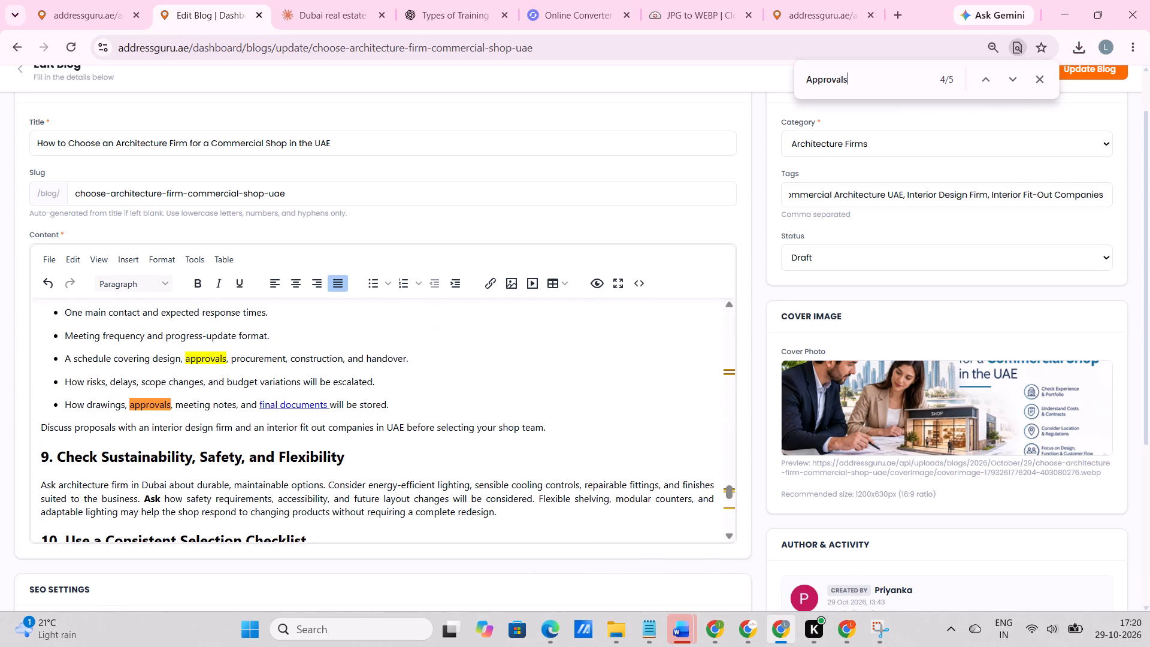
scroll(407, 439, down, 3)
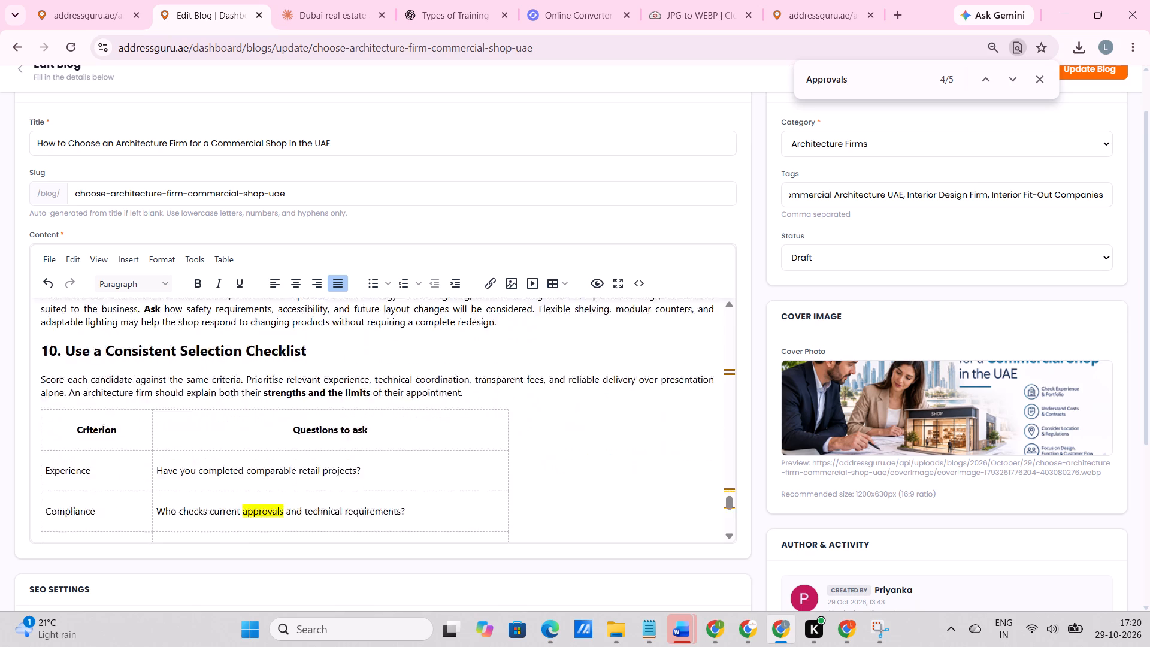
scroll(407, 439, down, 2)
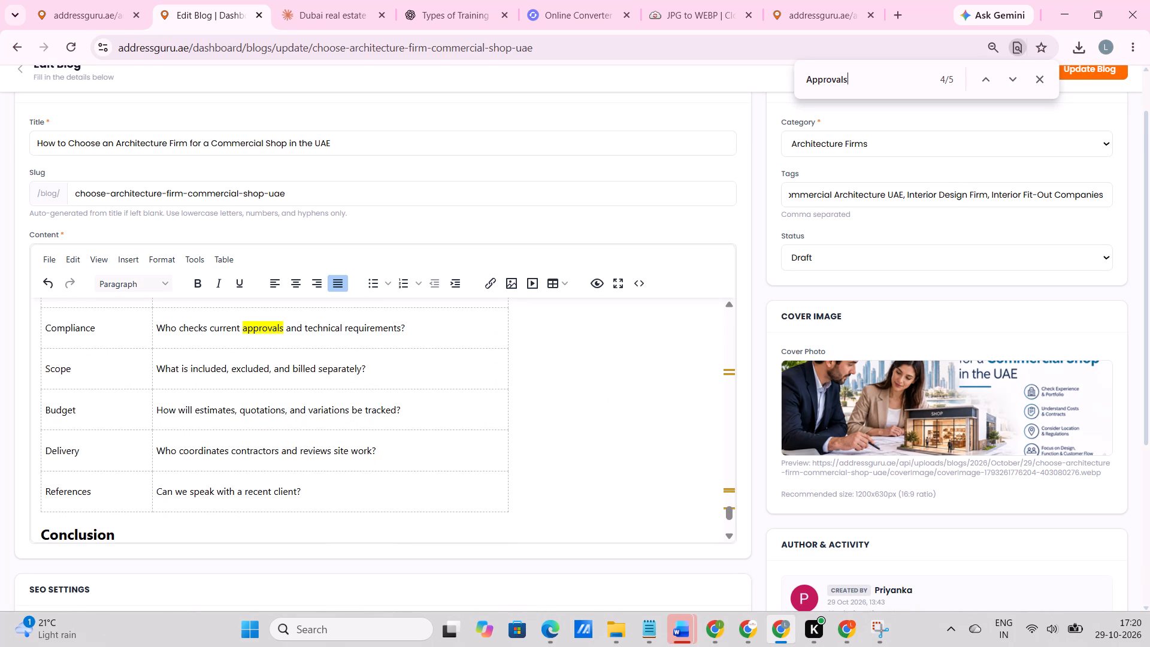
scroll(407, 439, down, 2)
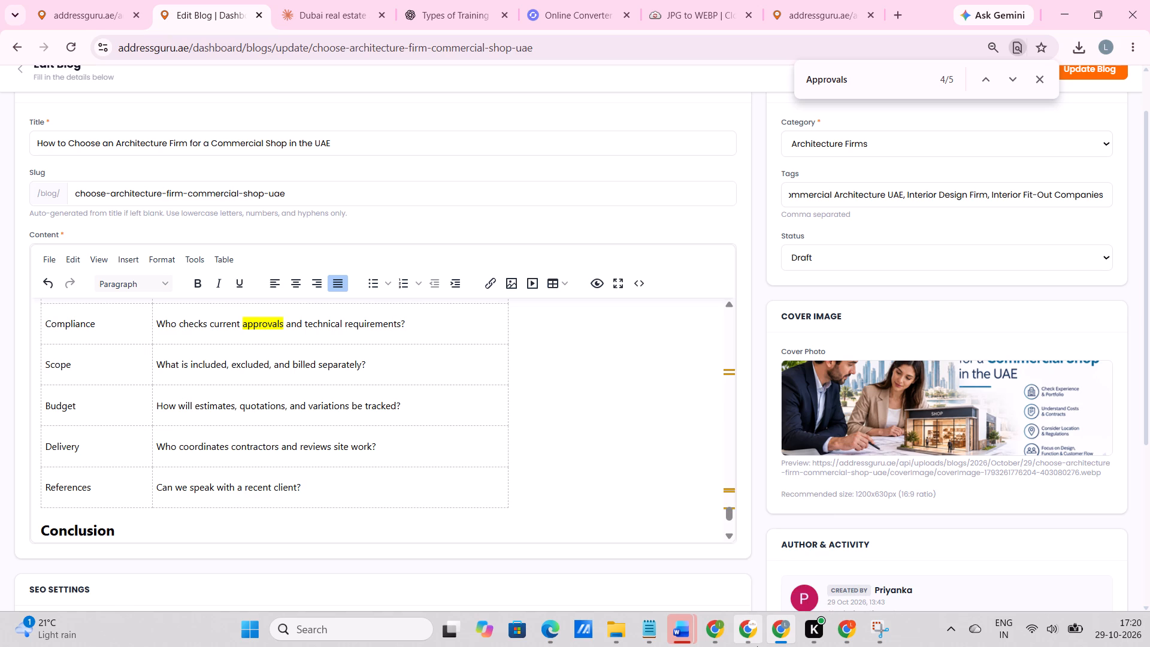
Look through the remaining published architecture-firm blogs on the website for other titles to link, and return to the draft.
click(744, 635)
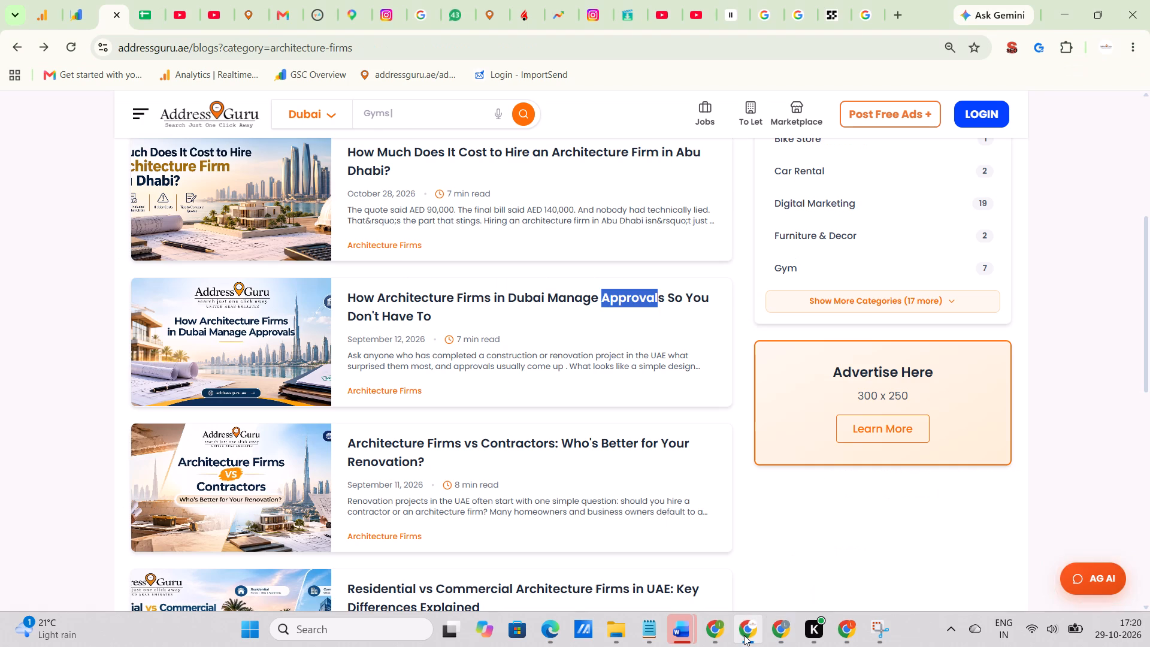
scroll(702, 575, down, 2)
scroll(641, 485, down, 1)
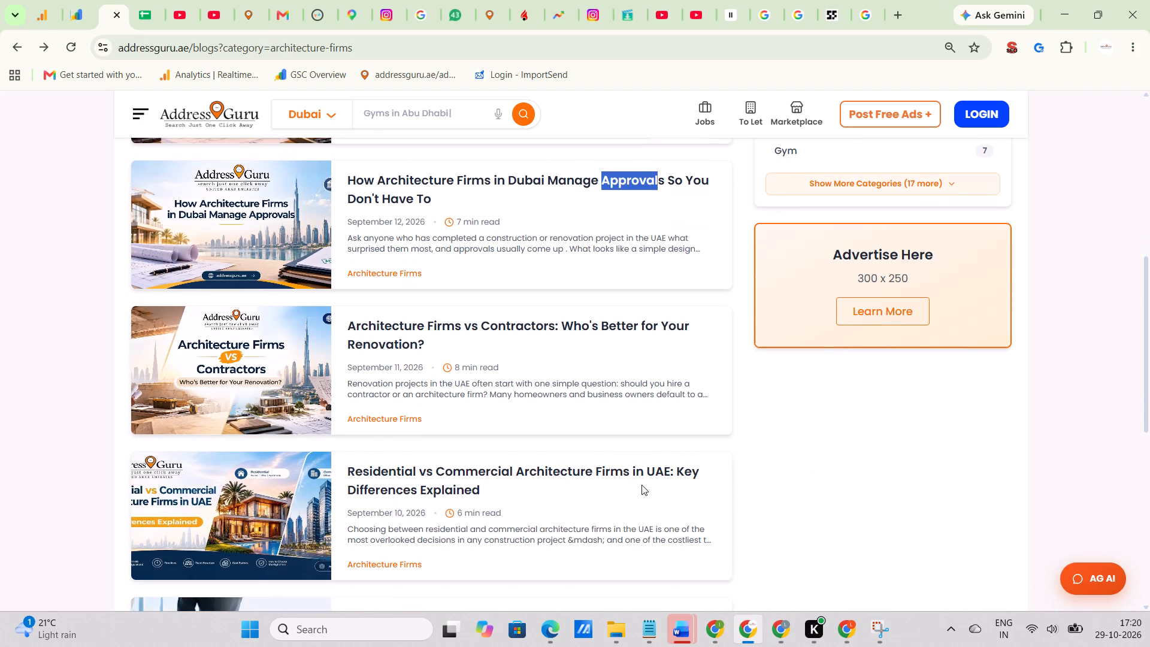
scroll(641, 485, down, 3)
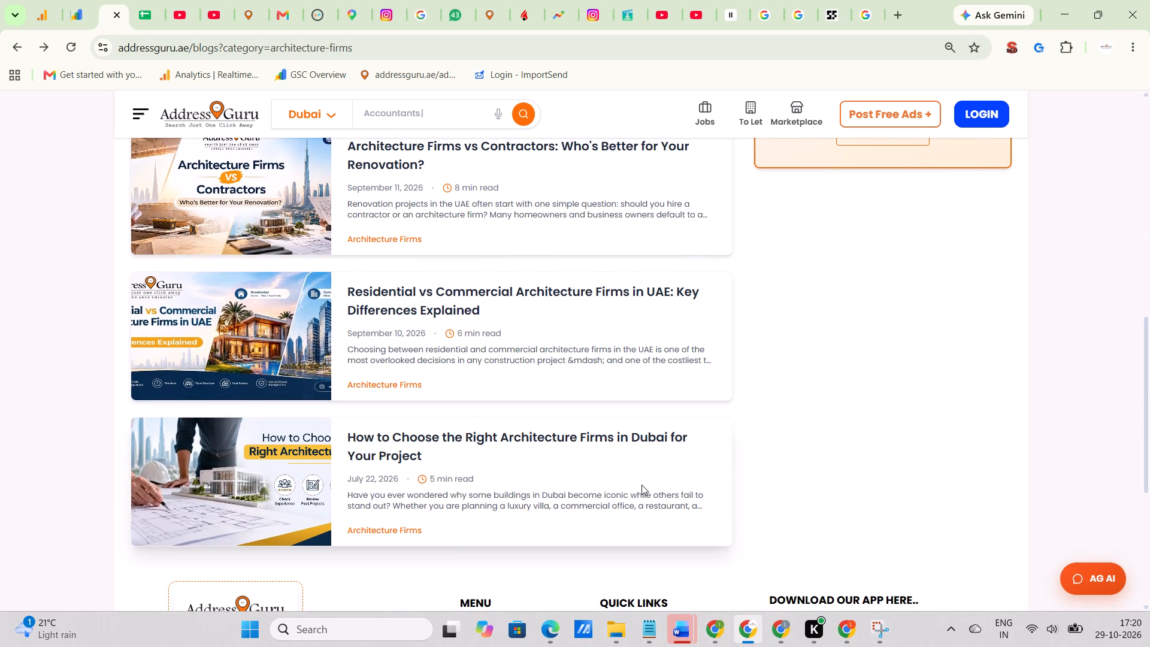
click(1068, 0)
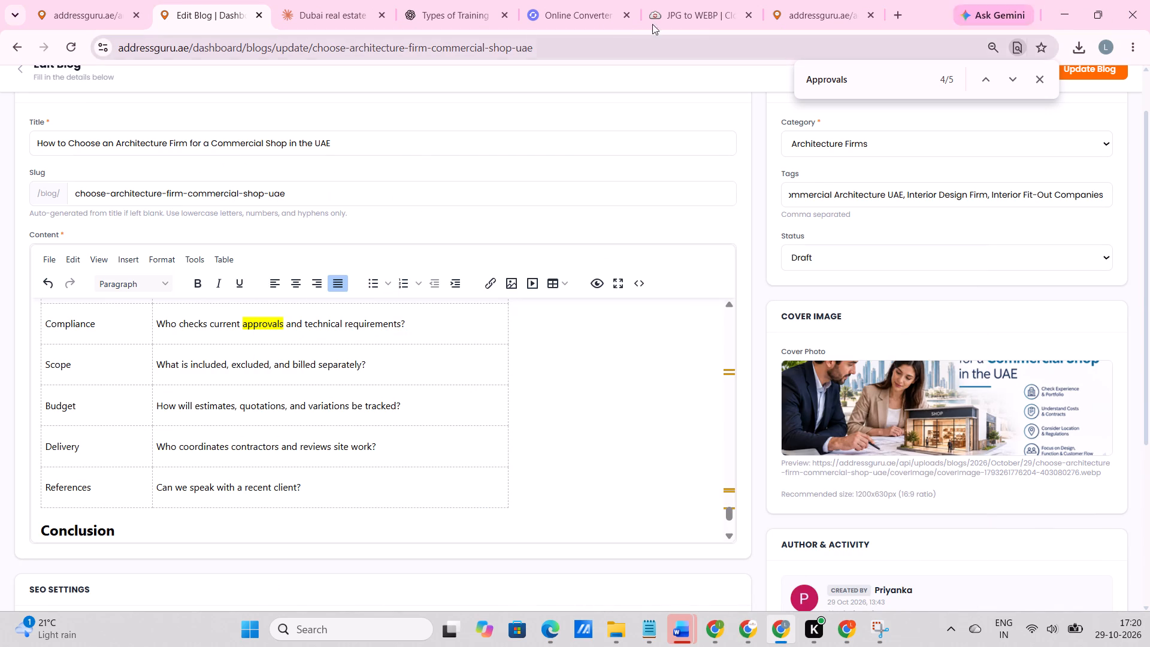
Copy the draft's title "How to Choose an Architecture Firm for a Commercial Shop in the UAE" and search the tracking spreadsheet for it.
scroll(558, 22, down, 2)
scroll(421, 120, left, 1)
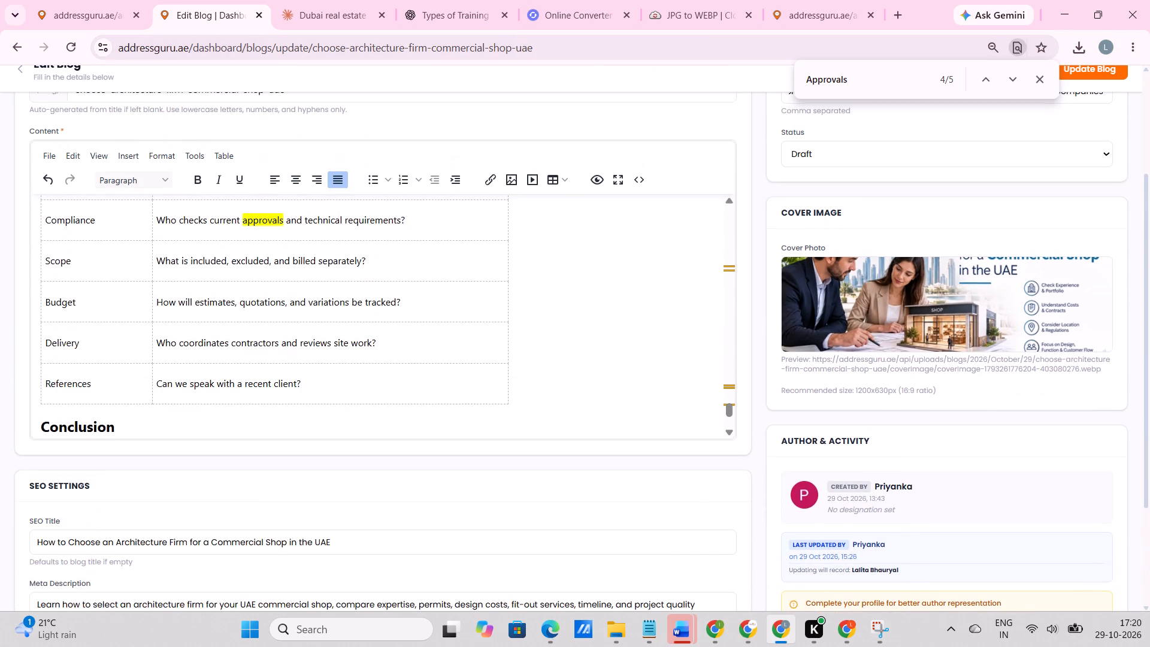
scroll(585, 338, down, 5)
scroll(839, 464, up, 13)
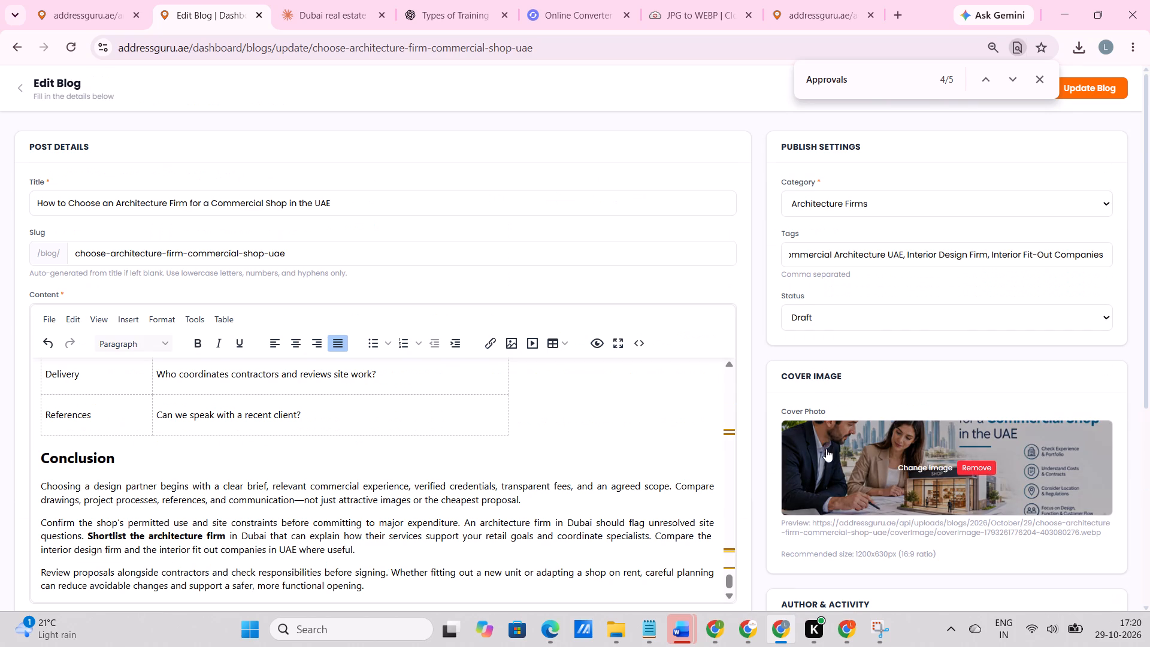
scroll(826, 449, up, 2)
click(441, 201)
key(ctrl+a)
key(ctrl+c)
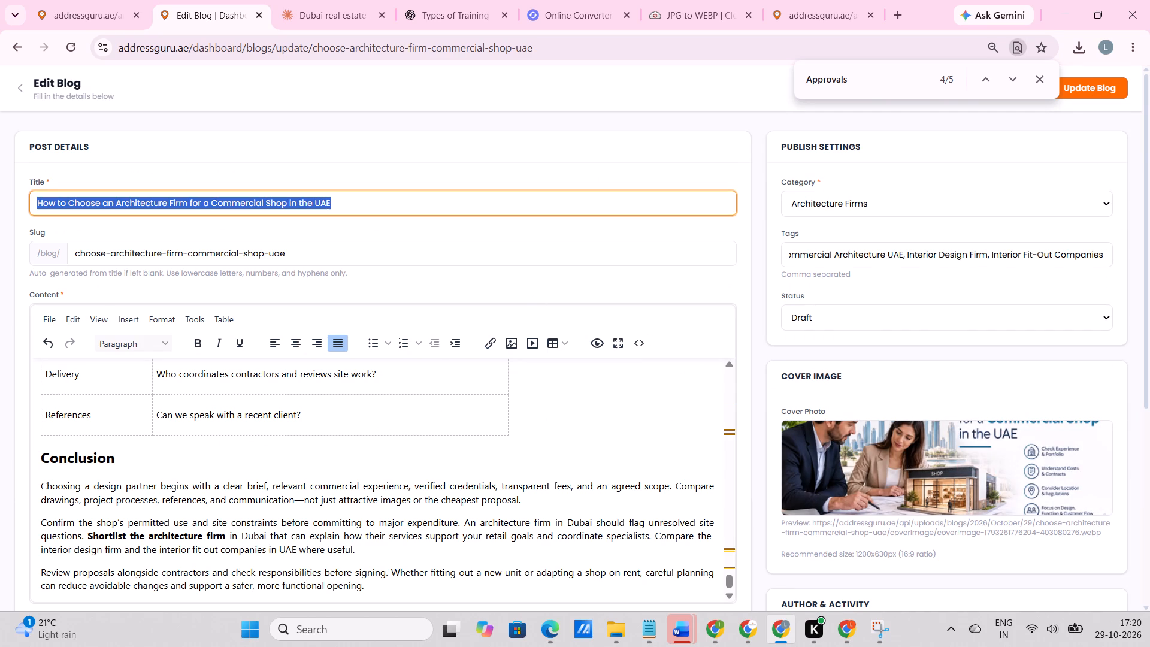
click(722, 623)
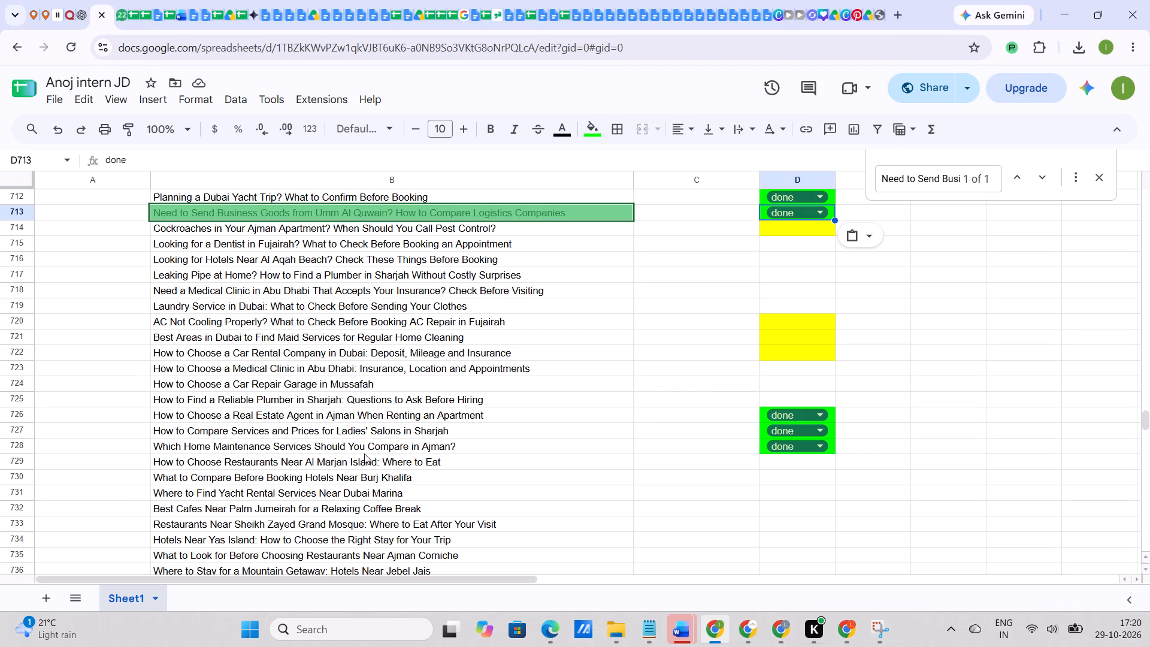
key(ctrl+f)
key(ctrl+v)
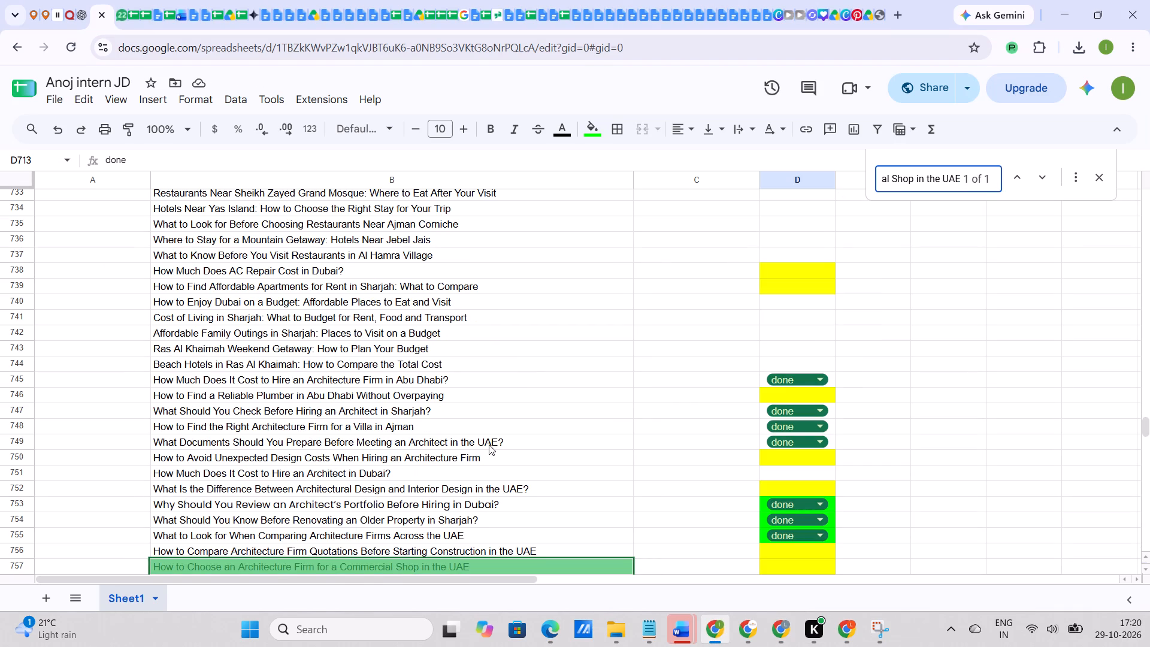
Copy the "done" status from row 755 to the commercial shop blog's row 757, and return to the blog editor.
scroll(549, 492, down, 1)
click(762, 453)
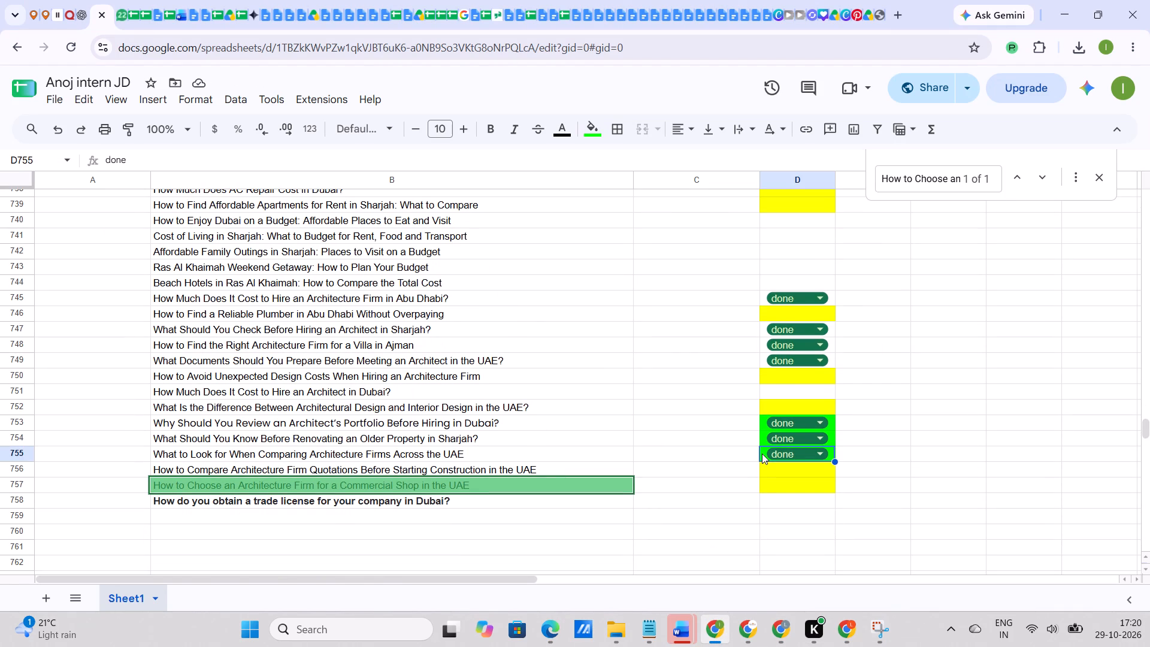
key(ctrl+c)
click(773, 480)
key(ctrl+v)
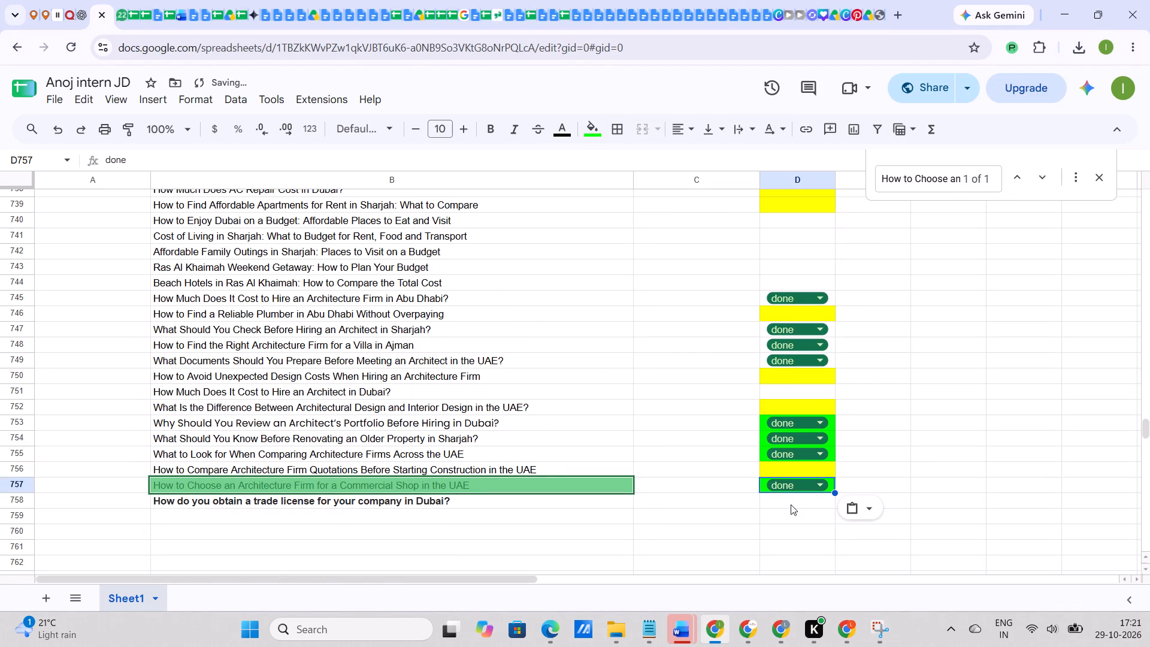
click(1066, 0)
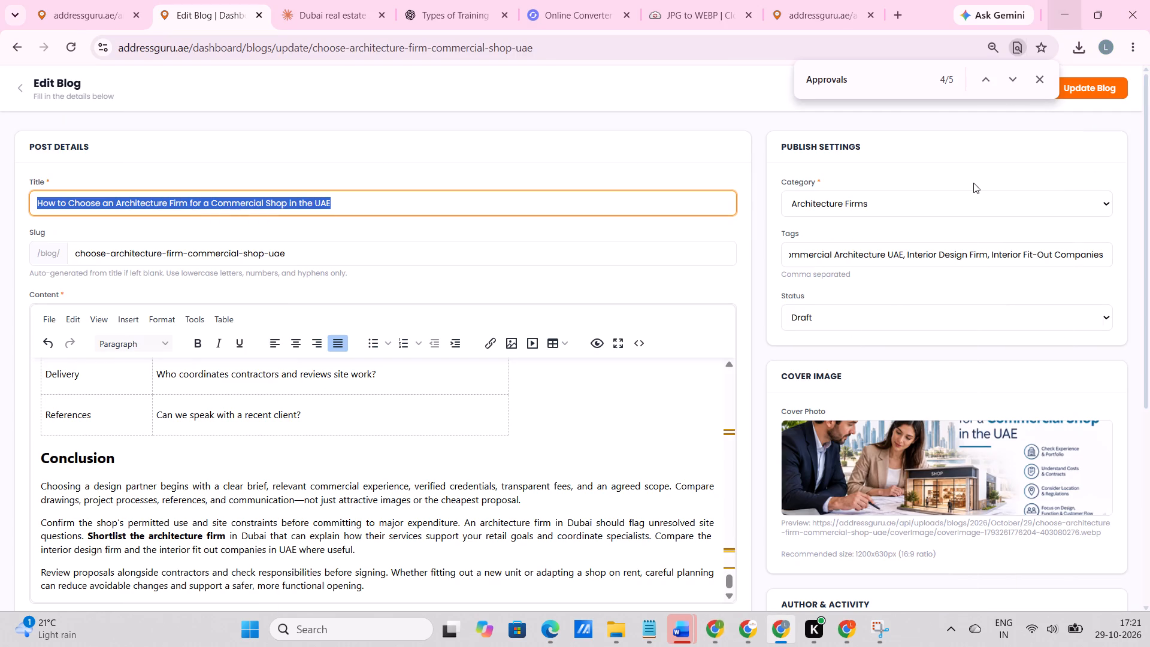
Close the in-page search, save the commercial shop draft's changes and reload the blogs list.
scroll(1094, 138, up, 2)
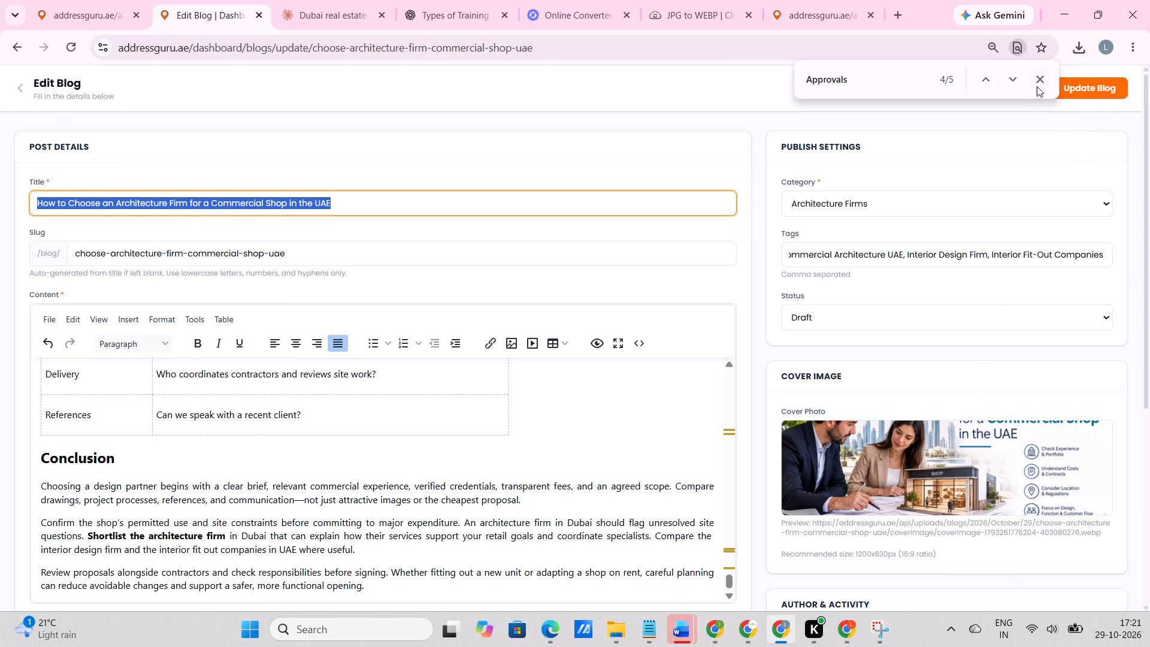
click(1037, 86)
click(1074, 90)
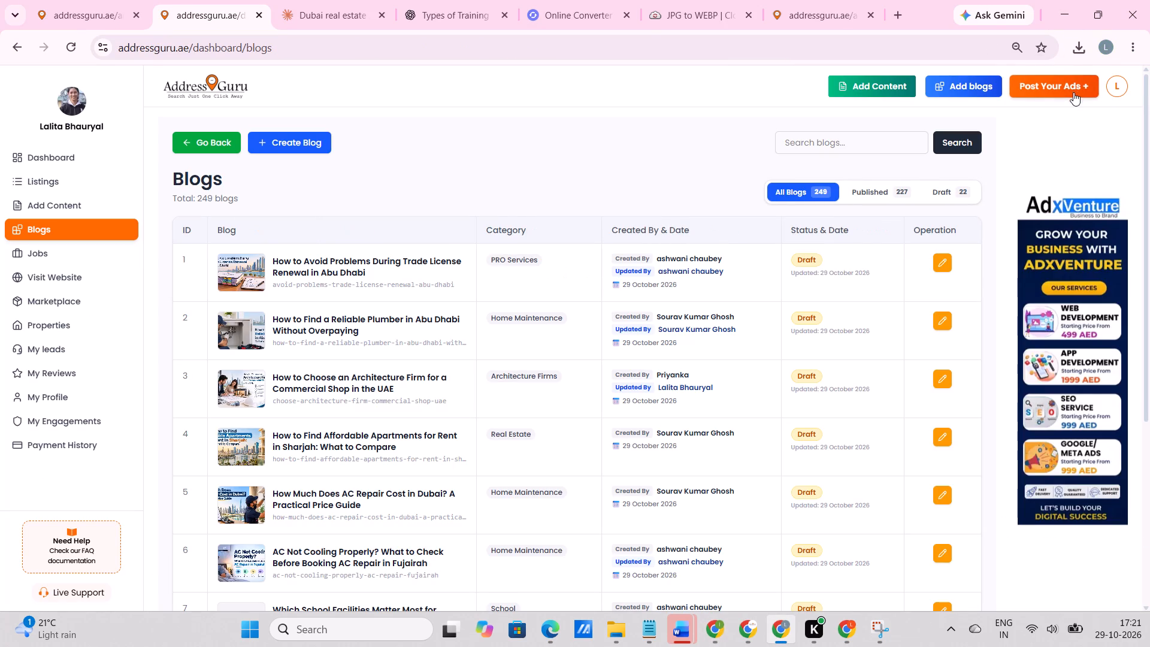
click(74, 49)
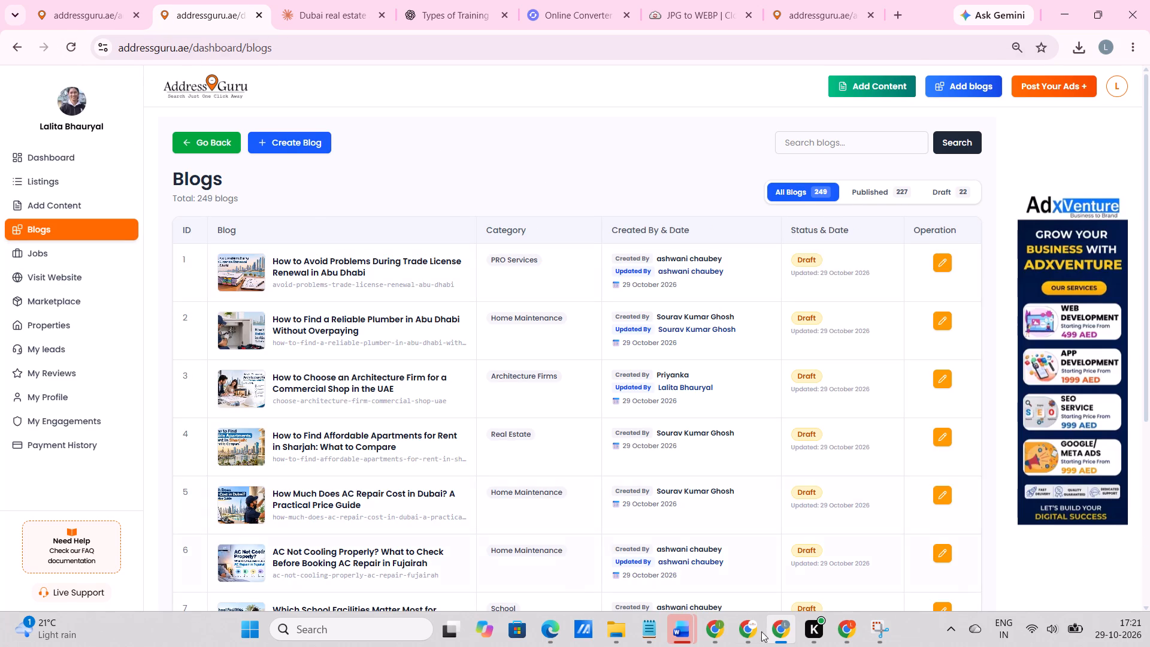
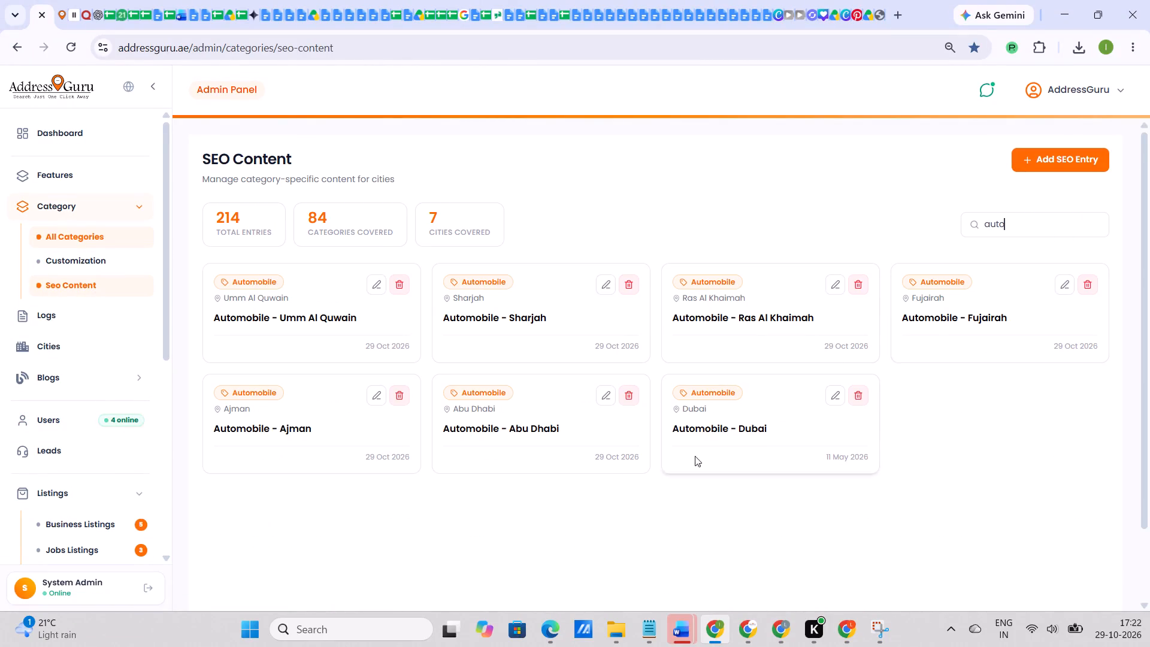
Open the Automobile – Sharjah SEO entry for editing at its SEO Content.
click(607, 283)
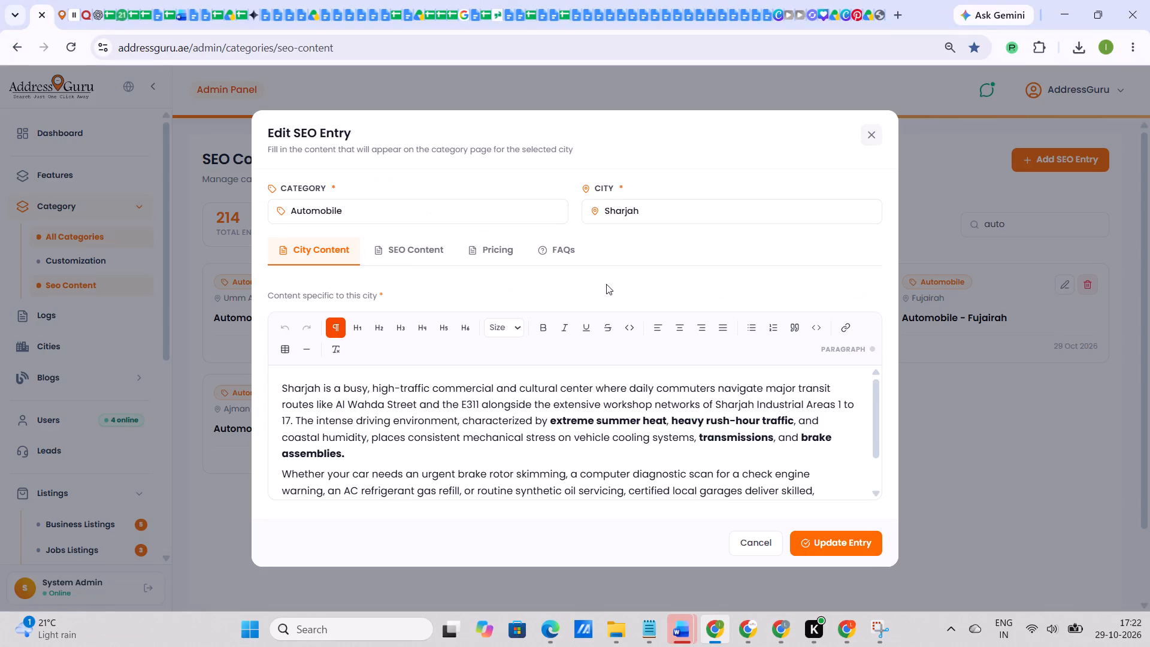
scroll(568, 397, down, 2)
click(409, 240)
Format the services from Routine Minor Servicing through Car Battery Testing and Replacement as a bulleted list.
scroll(547, 418, down, 2)
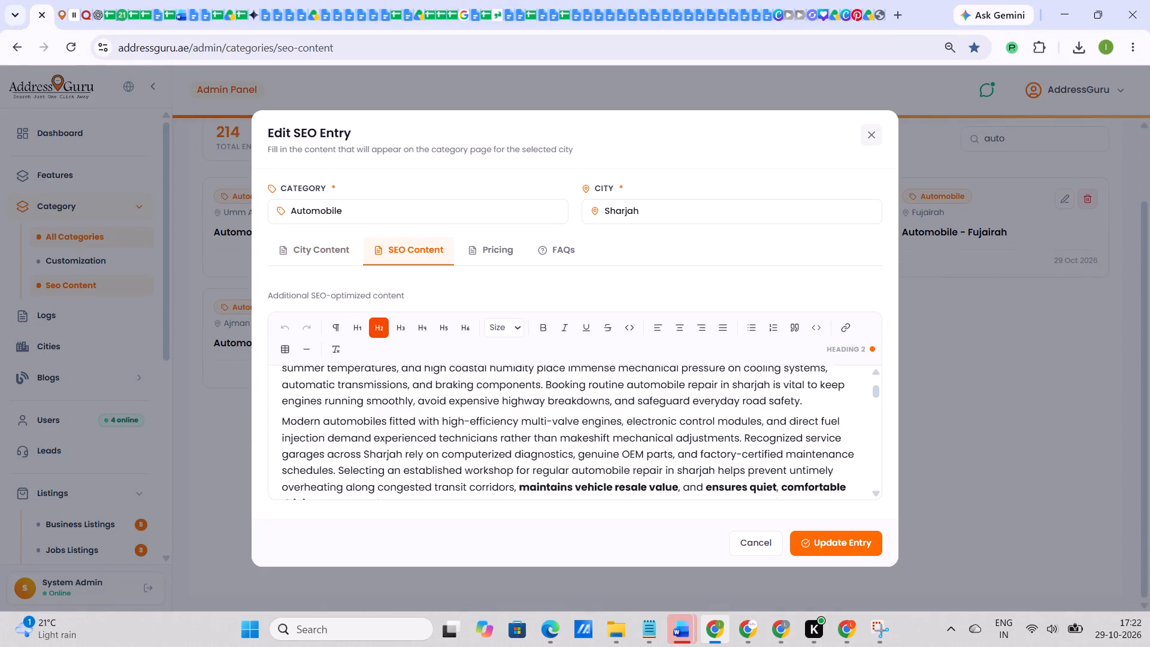
scroll(564, 440, down, 9)
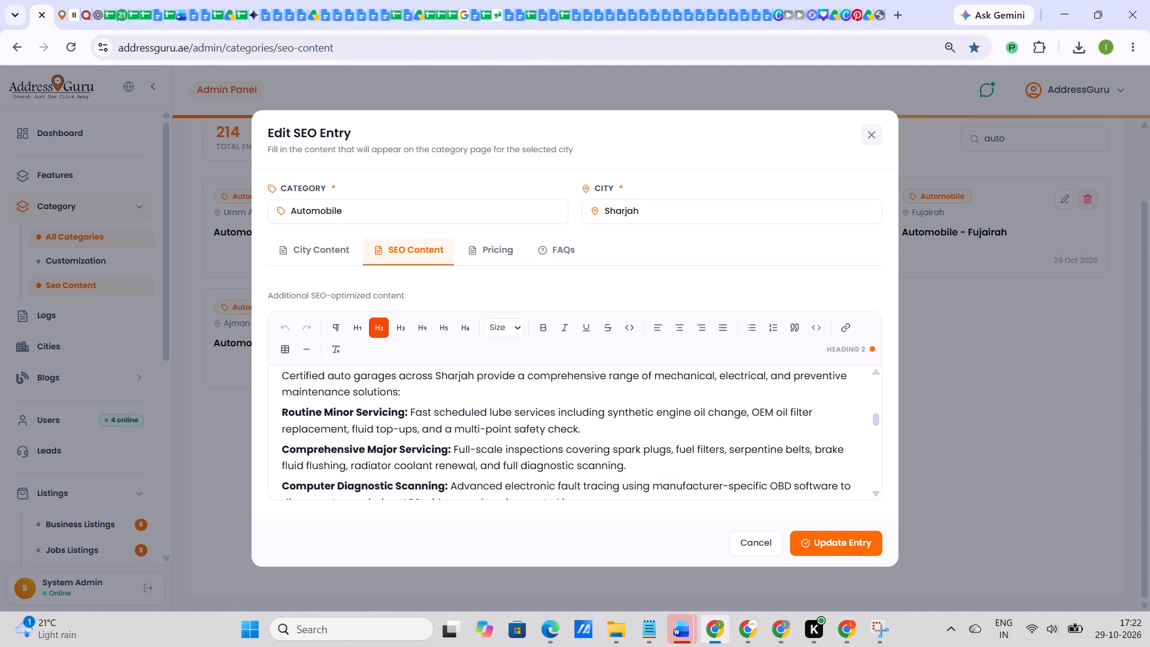
scroll(475, 431, down, 1)
scroll(372, 408, down, 1)
click(364, 406)
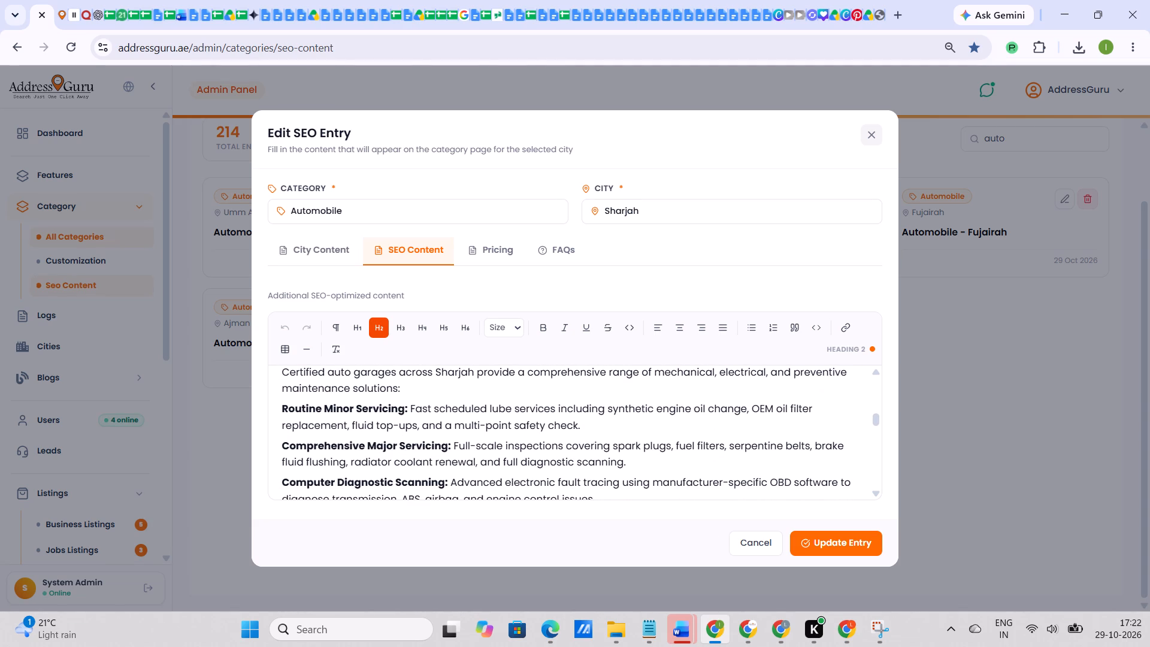
scroll(364, 406, up, 1)
drag(367, 424, 372, 434)
scroll(369, 428, down, 1)
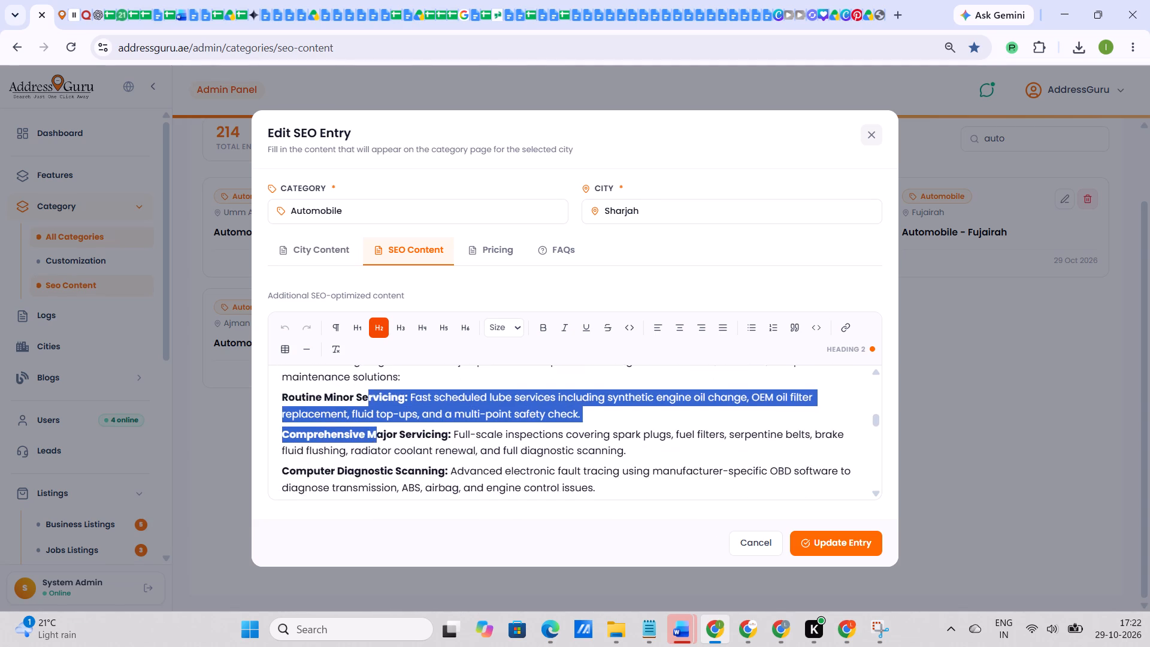
scroll(372, 434, down, 2)
drag(372, 434, 376, 443)
scroll(376, 443, down, 1)
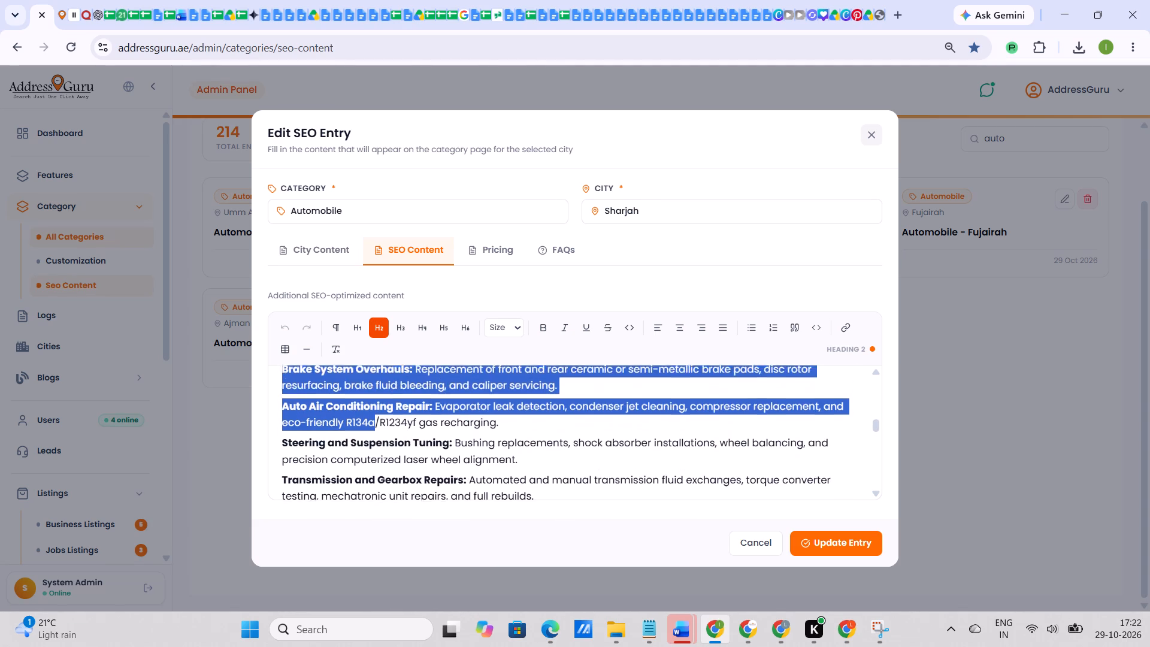
scroll(376, 443, down, 2)
drag(376, 443, 379, 434)
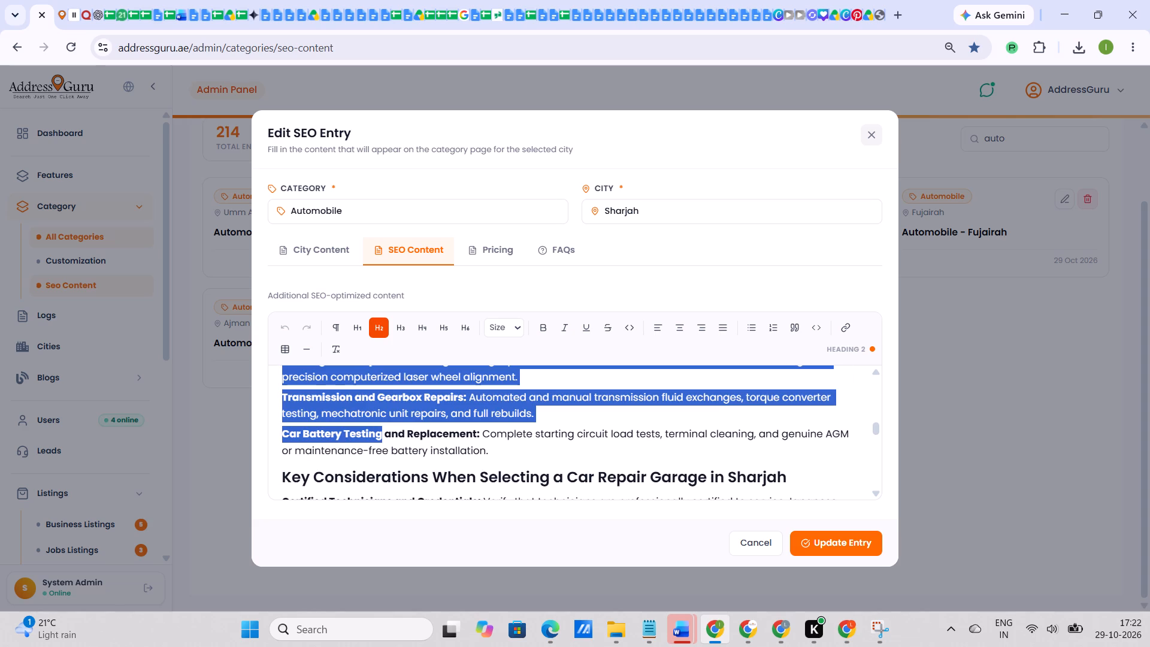
click(756, 326)
click(509, 435)
scroll(516, 436, up, 1)
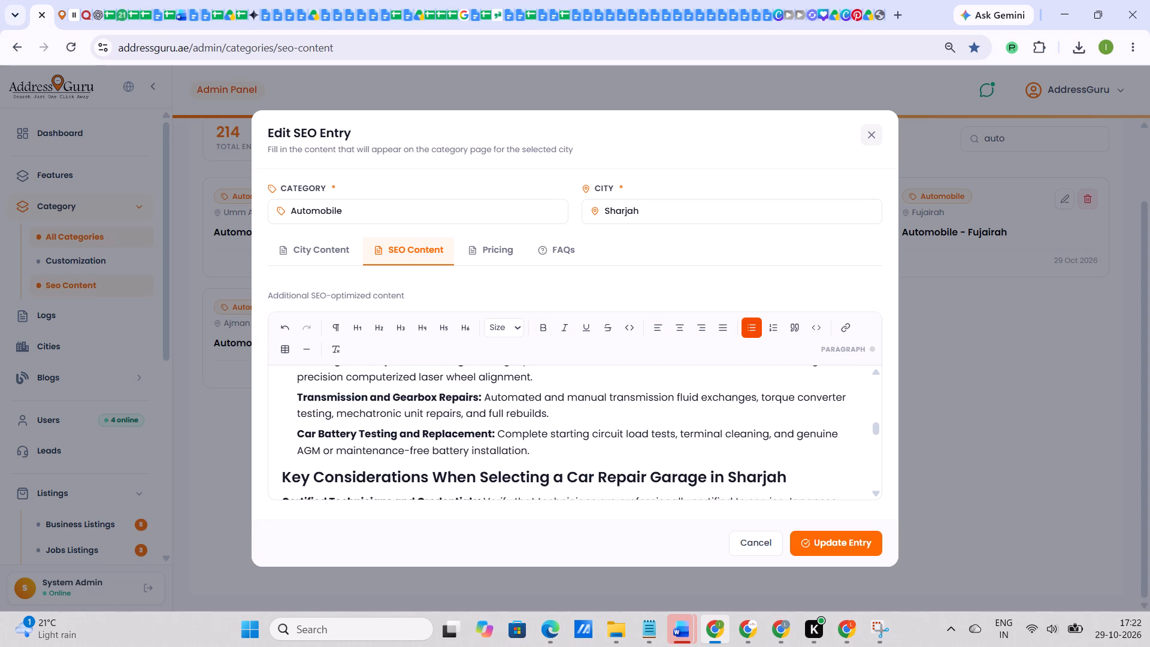
scroll(519, 437, up, 1)
Format the Key Considerations items, from Certified Technicians and Credentials through Clear Warranty Terms, as a numbered list.
scroll(524, 437, down, 4)
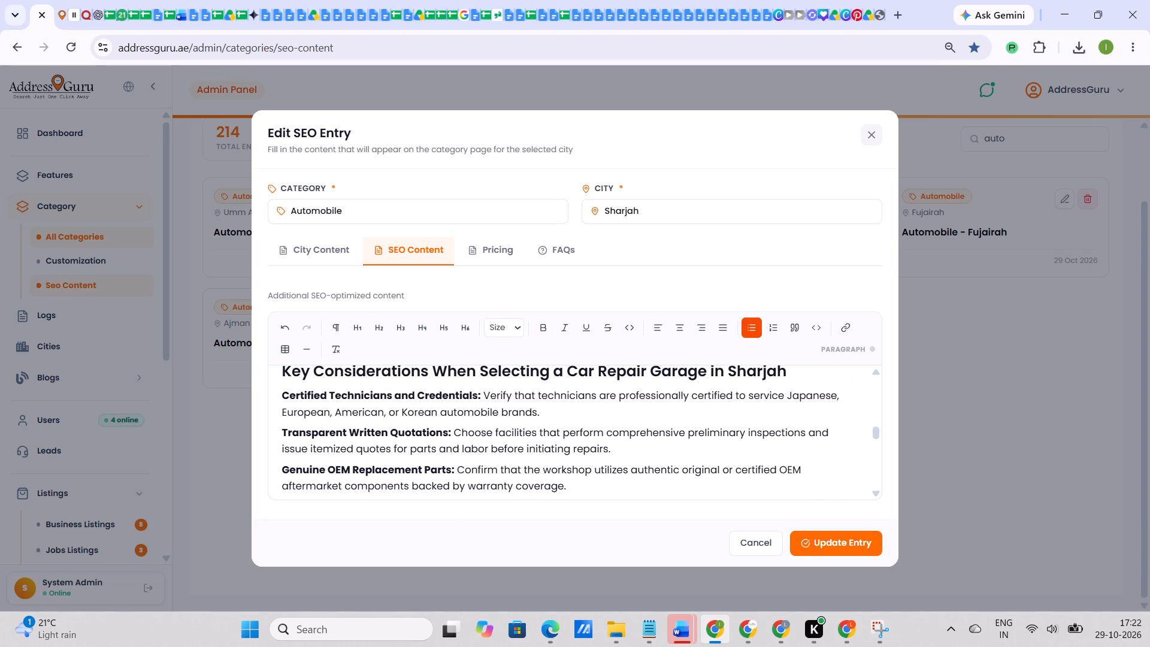
drag(446, 394, 455, 427)
scroll(452, 417, down, 3)
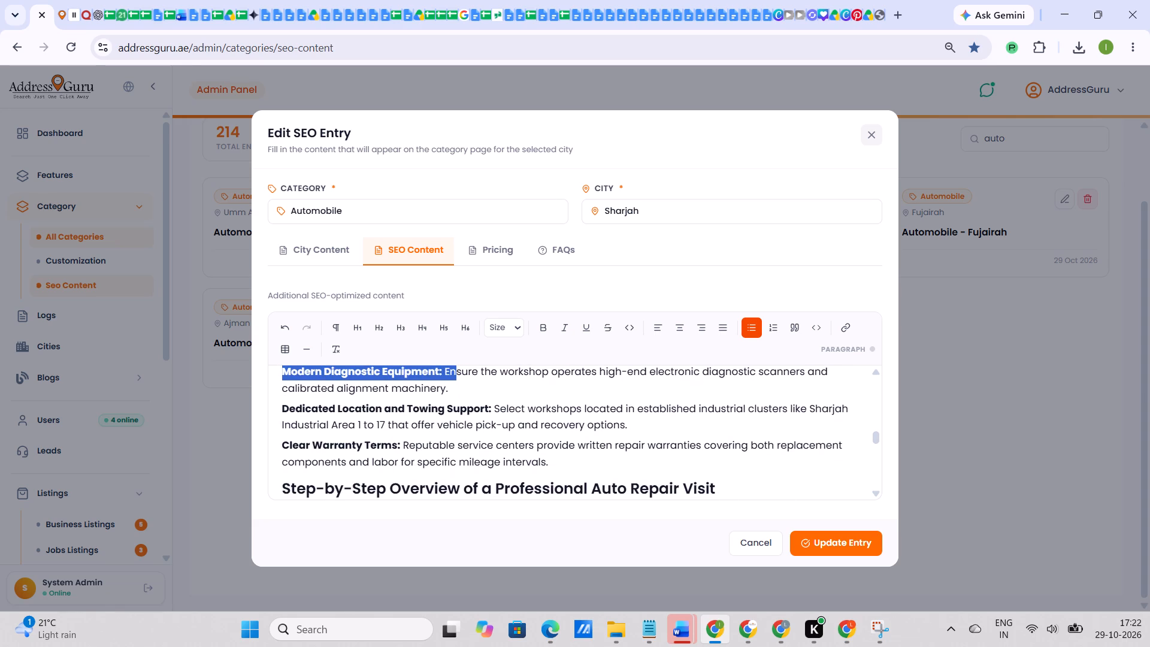
drag(455, 427, 460, 443)
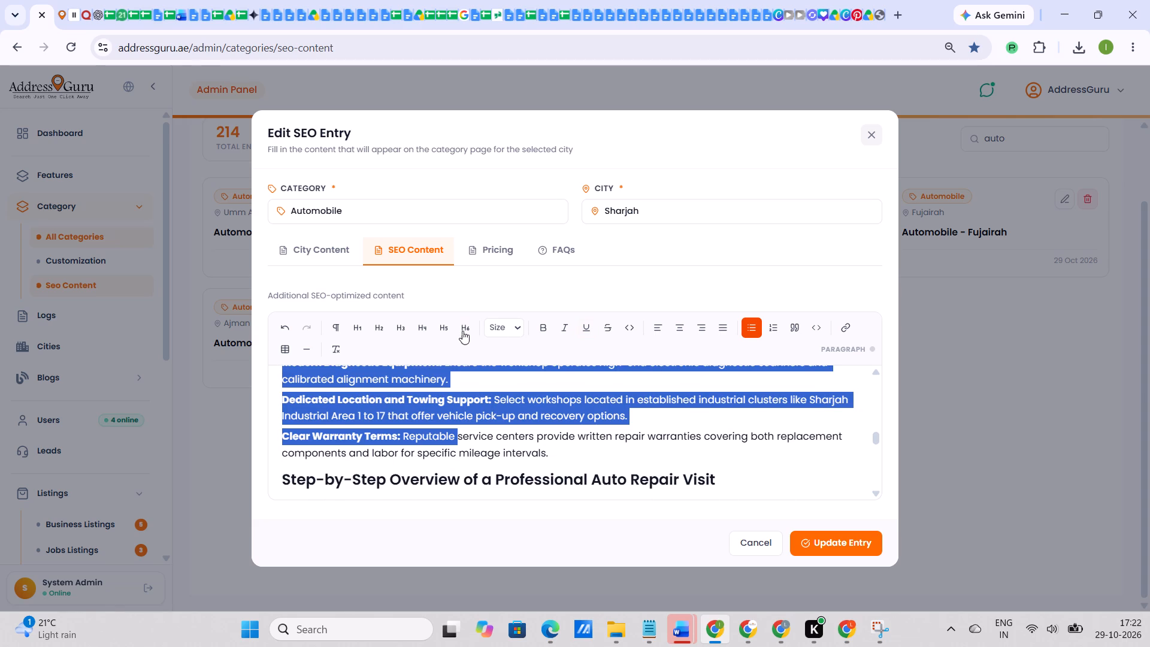
click(769, 332)
click(528, 423)
Add the number "1." before the "Vehicle Check-In and Symptom Logging" heading in the Step-by-Step Overview.
scroll(528, 423, down, 2)
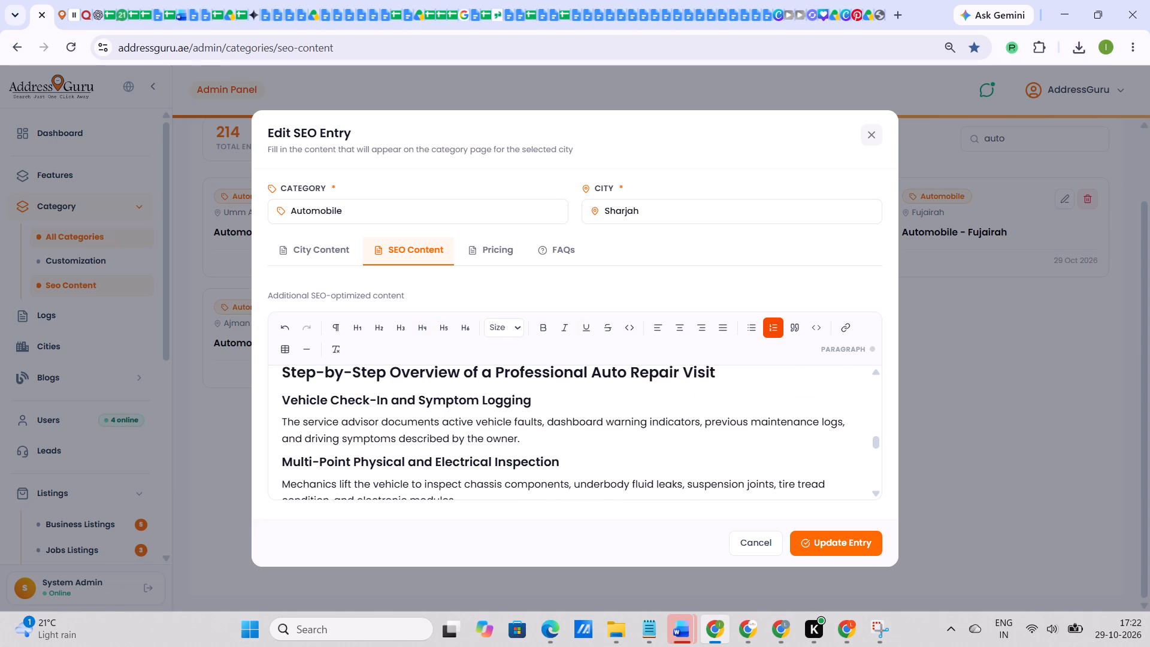
scroll(526, 422, down, 2)
scroll(526, 422, up, 1)
scroll(352, 450, down, 1)
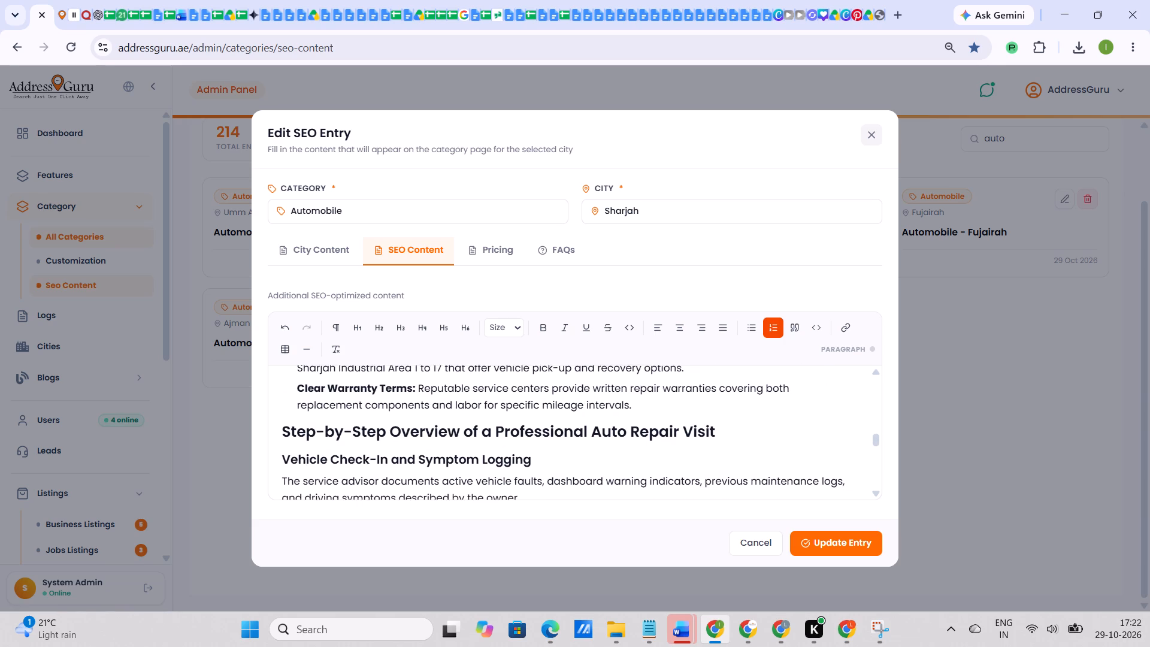
scroll(352, 450, down, 2)
click(283, 418)
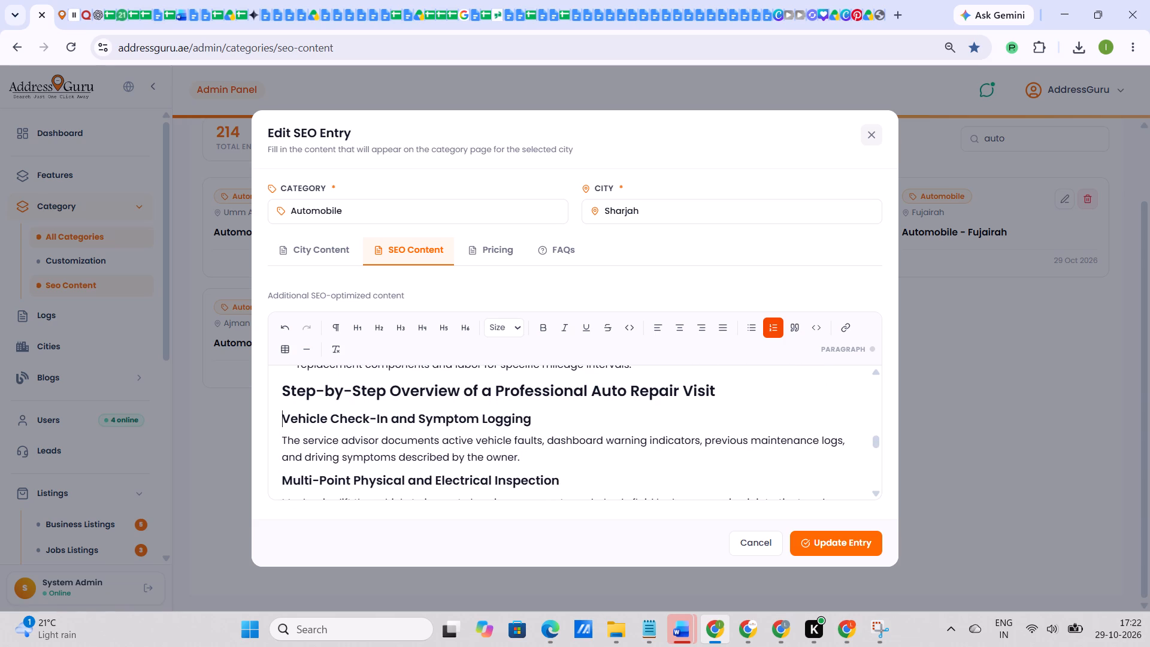
text(1.)
key(space)
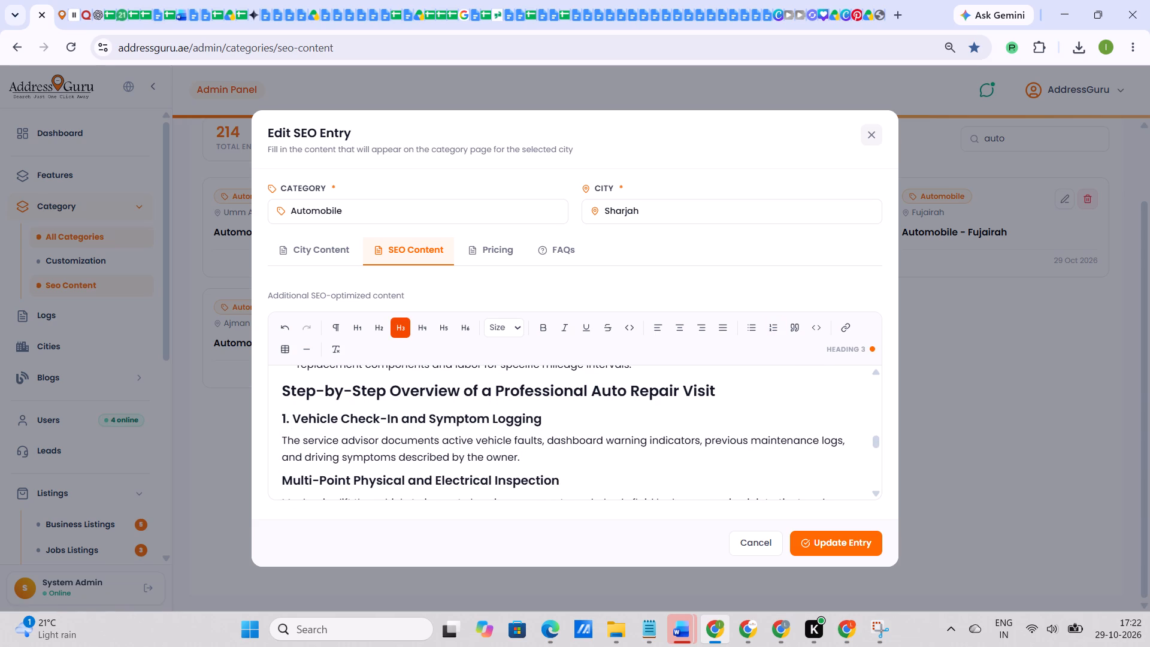
Add the number "2." before the "Multi-Point Physical and Electrical Inspection" heading.
key(Right)
key(Down)
key(Down)
key(Down)
key(Down)
key(Left)
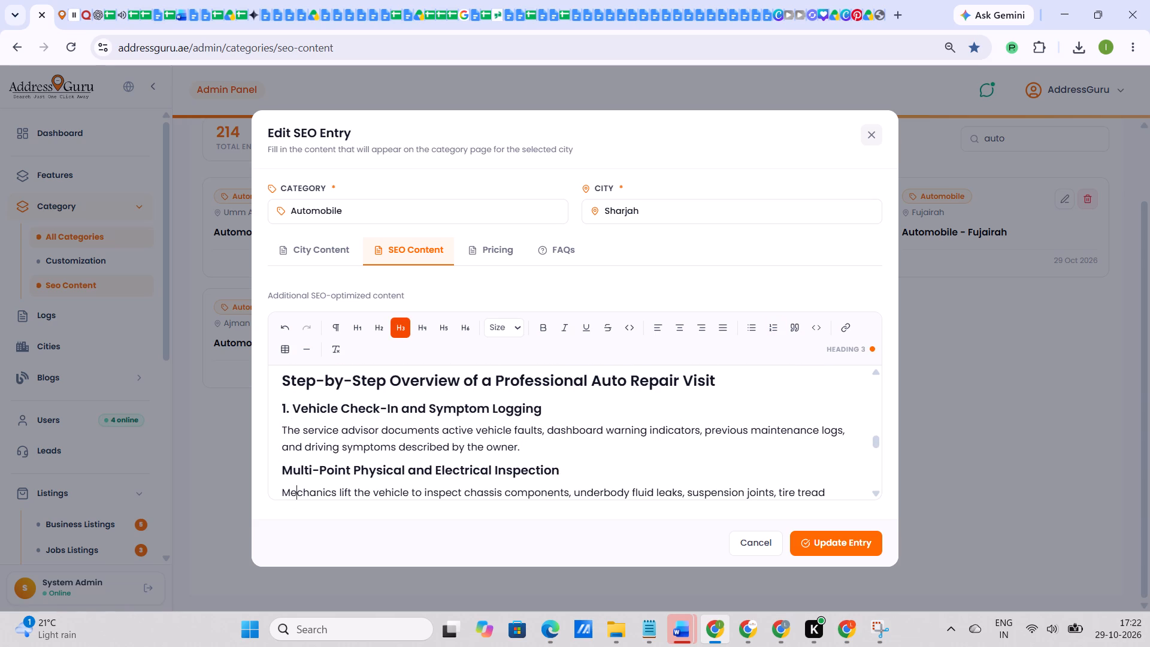
key(Left)
key(Up)
key(Left)
text(2.)
key(space)
Add the number "3." before the "Comprehensive Diagnostic Scanning" heading.
scroll(286, 418, down, 2)
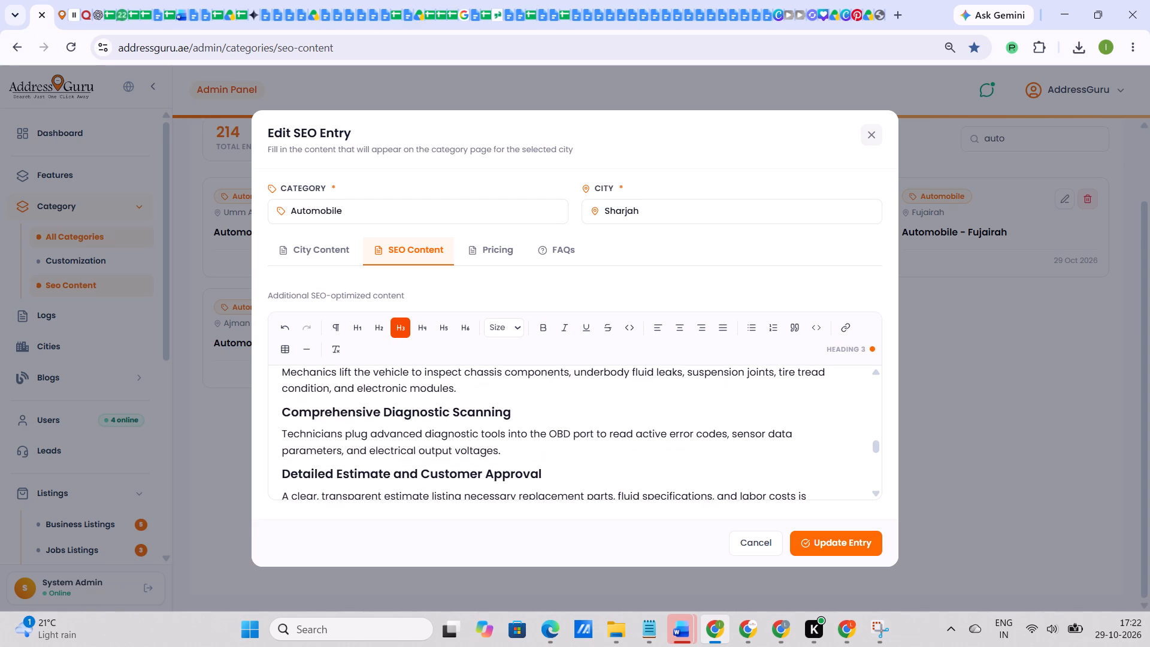
key(Right)
key(Down)
key(Down)
key(Down)
key(Down)
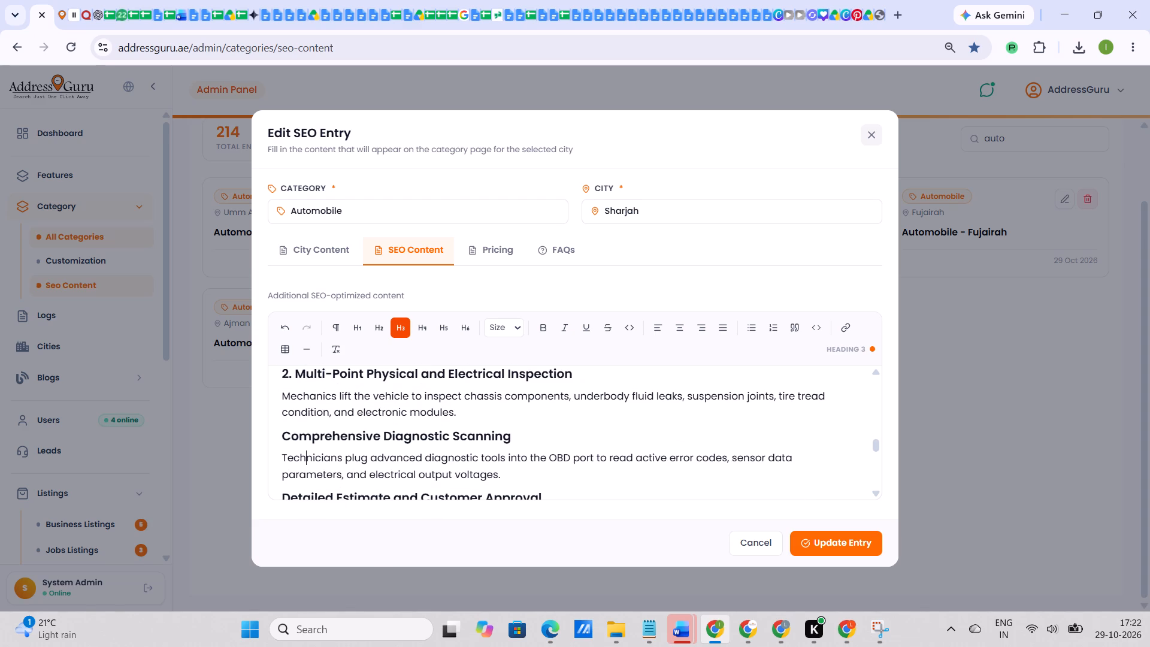
key(Left)
key(Up)
key(Up)
key(Left)
key(Left)
key(Down)
key(Left)
text(3.)
key(space)
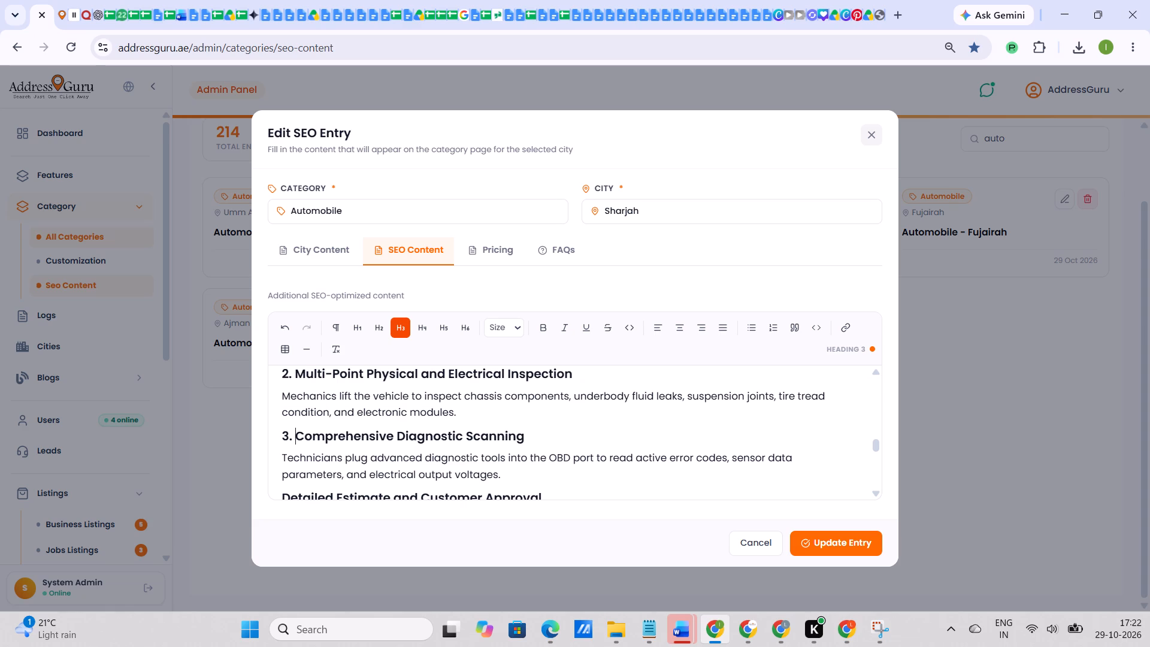
Add the number "4." before the "Detailed Estimate and Customer Approval" heading.
key(Left)
key(Left)
key(Left)
key(Down)
key(Down)
key(Down)
text(4.)
key(space)
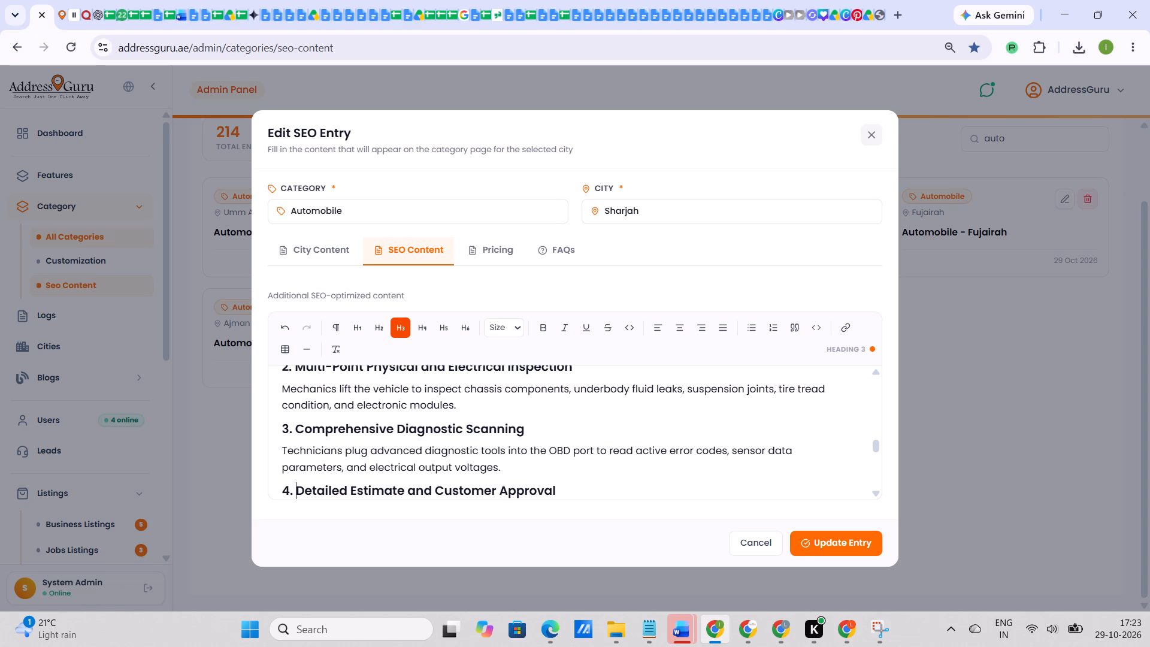
Add the number "5." before the "Mechanical Repair and Component Replacement" heading.
scroll(286, 418, down, 2)
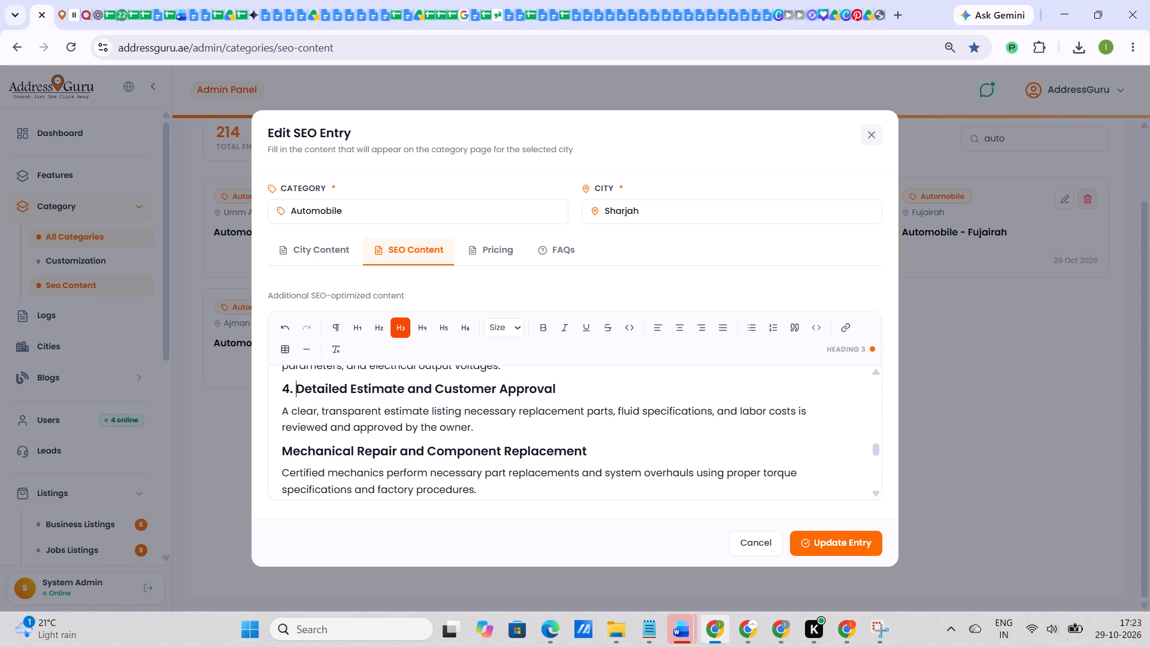
key(Down)
key(Down)
key(Left)
key(Down)
key(Left)
text(5.)
key(space)
Add the number "6." before the "Quality Testing and Road Trial" heading.
scroll(286, 418, down, 1)
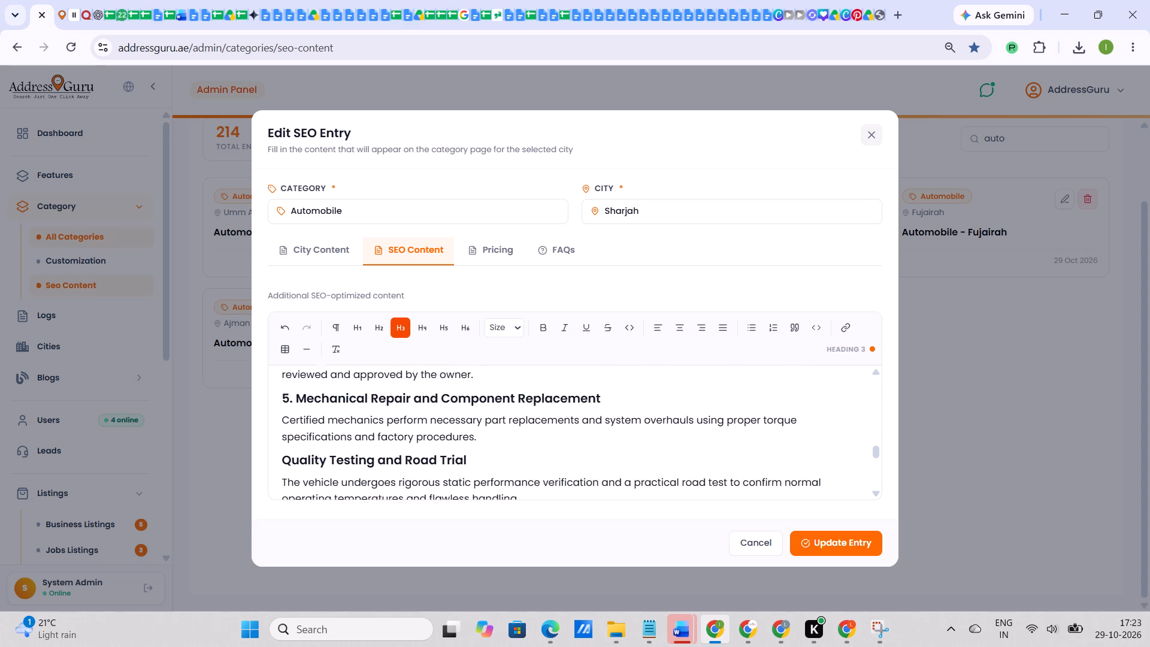
scroll(286, 418, down, 1)
key(Down)
key(Down)
key(Down)
key(Left)
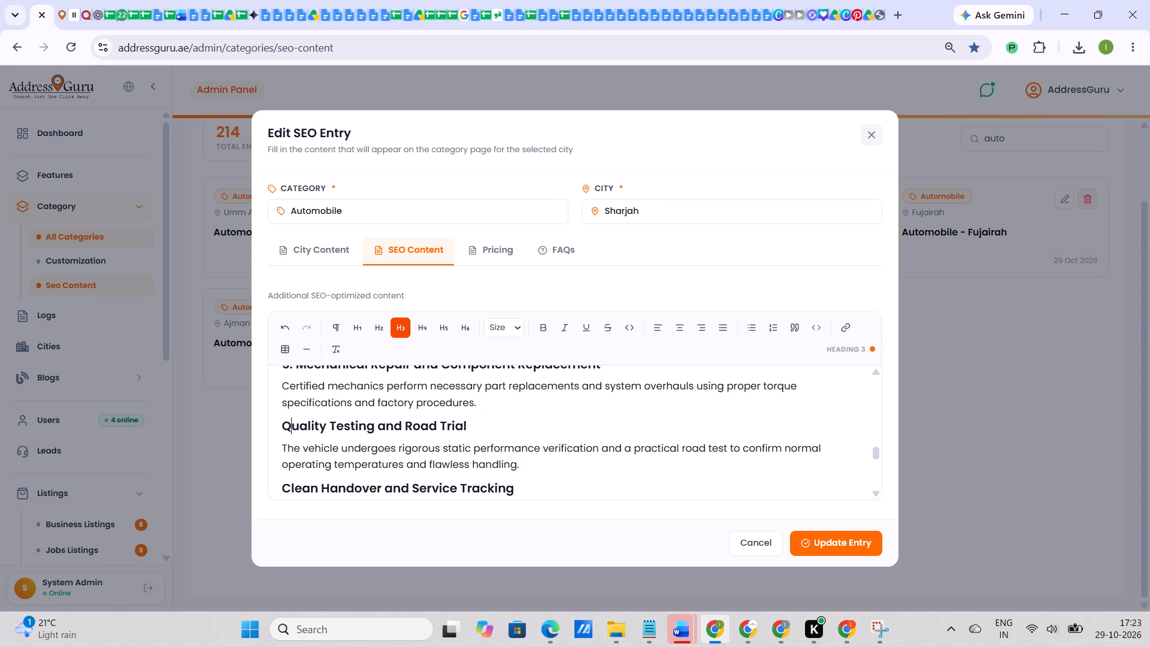
key(Left)
text(6.)
key(space)
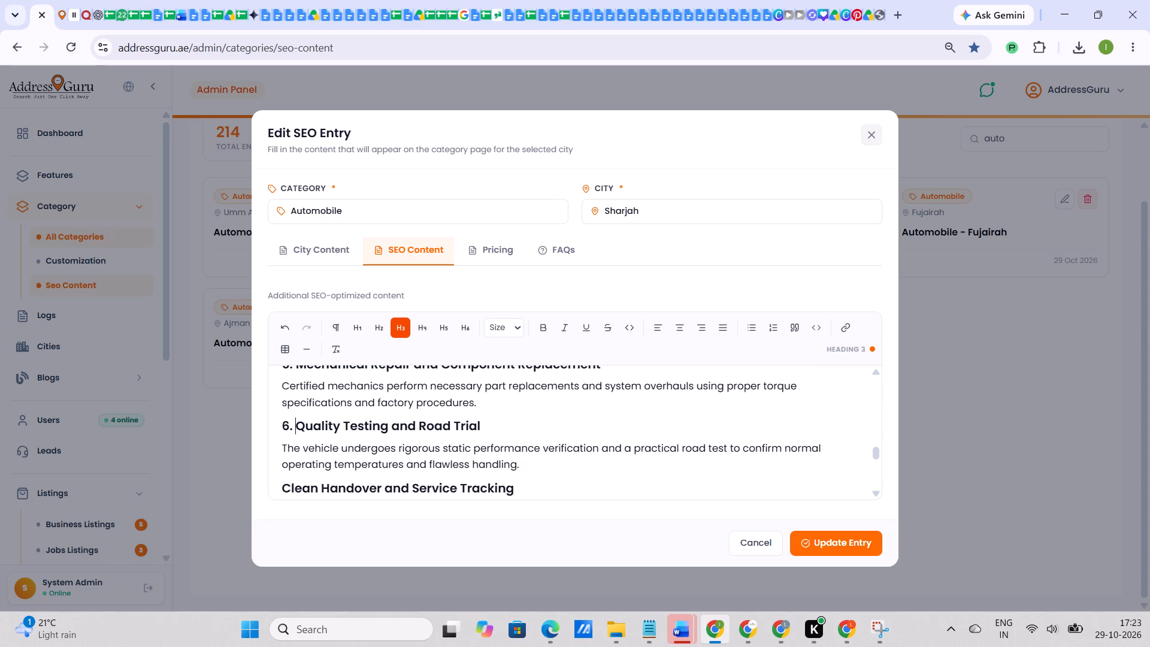
Add the number "7." before the "Clean Handover and Service Tracking" heading.
key(Down)
key(Down)
key(Down)
key(Left)
key(Left)
text(7.)
key(space)
Format the vehicle care tips under Best Practices as a bulleted list and save the Automobile – Sharjah entry.
scroll(286, 418, down, 1)
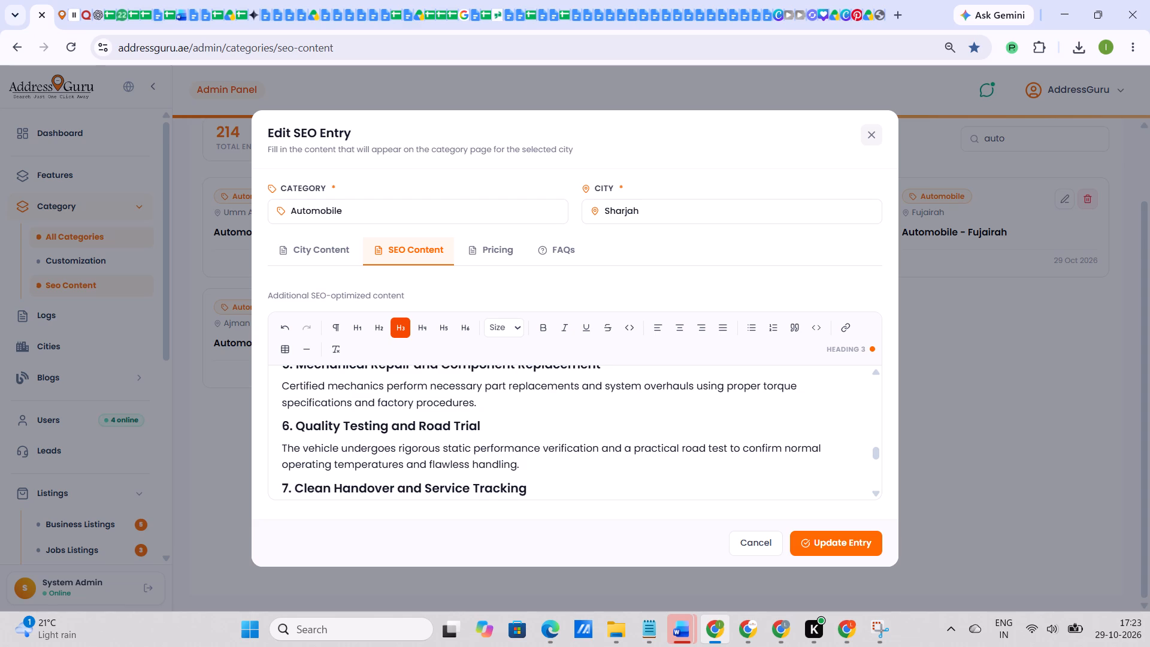
scroll(286, 418, down, 2)
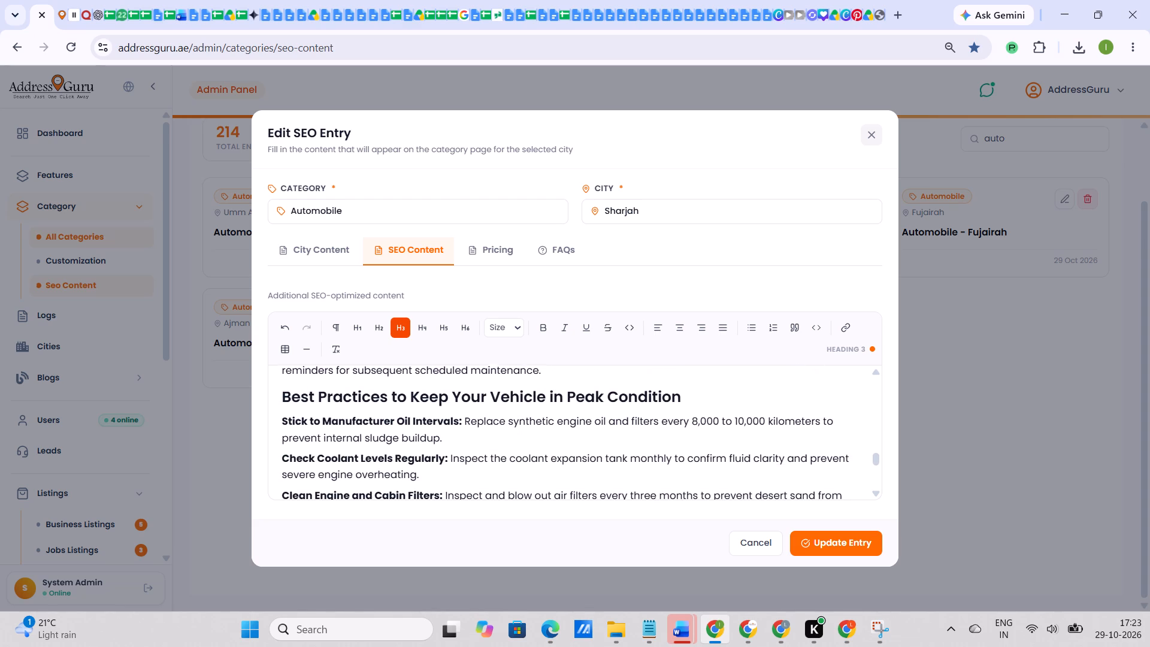
scroll(349, 446, down, 1)
drag(325, 409, 351, 455)
scroll(335, 424, down, 4)
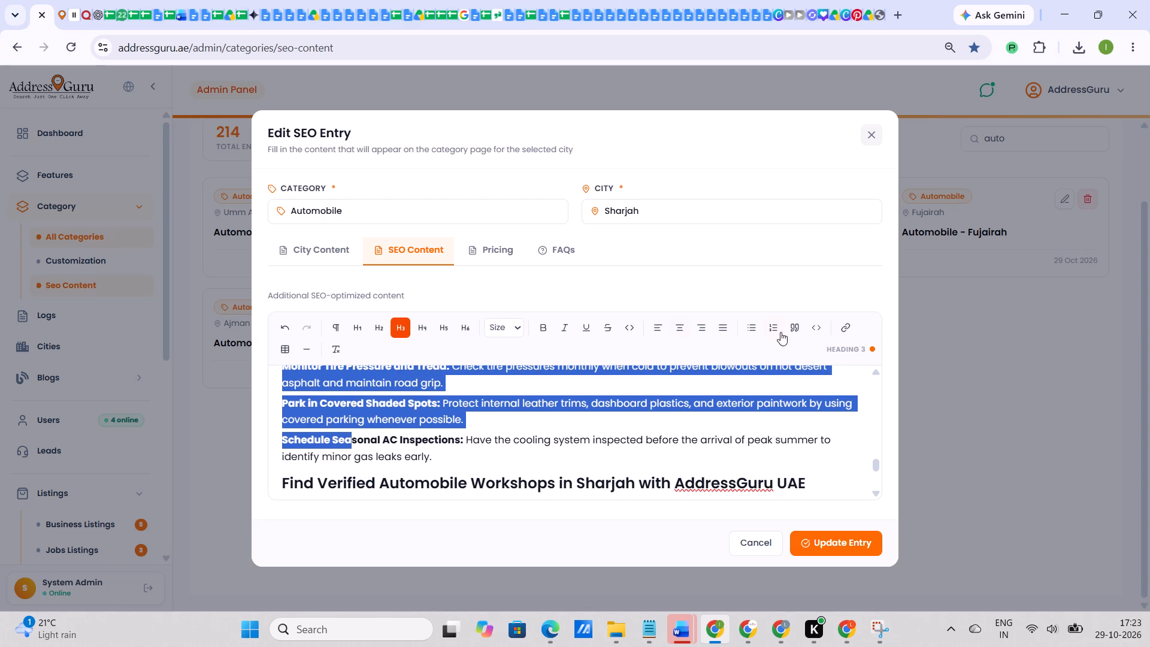
click(754, 331)
click(664, 437)
click(830, 543)
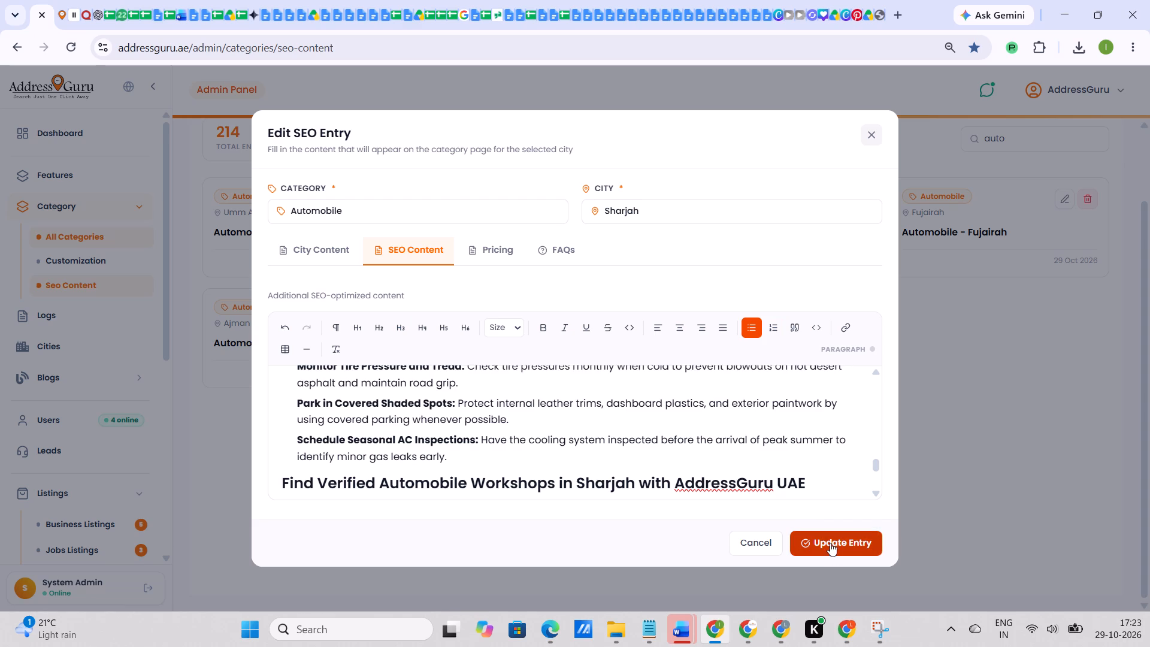
Open the public Automobile category page for Sharjah and check the formatting of its lists and numbered headings.
click(746, 621)
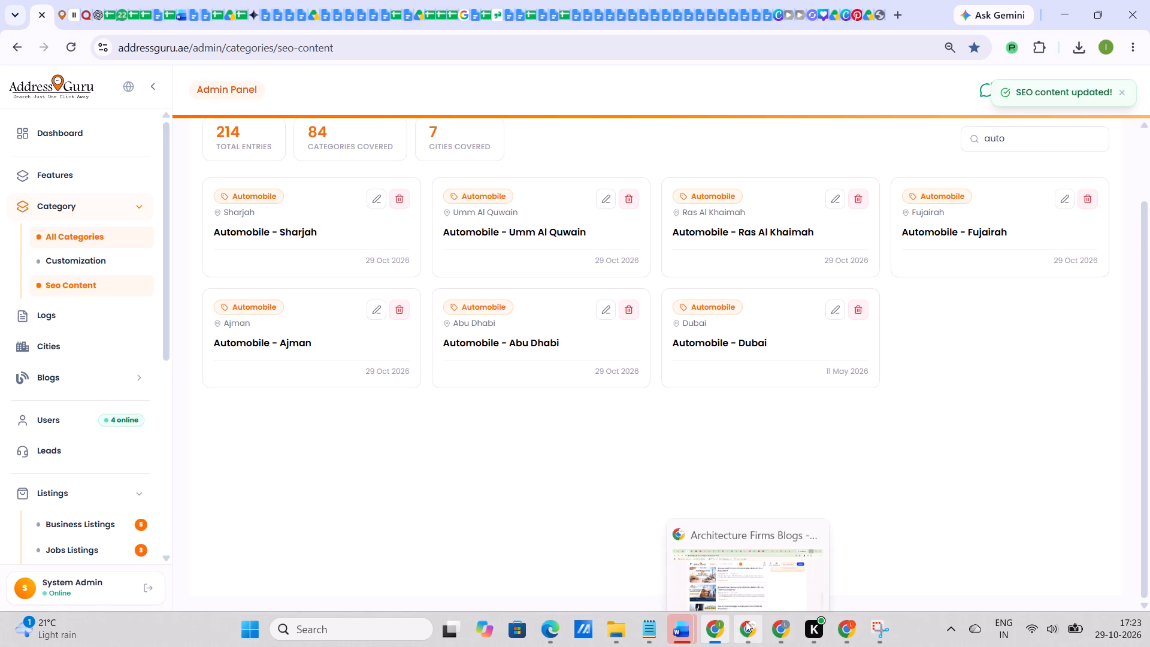
click(243, 0)
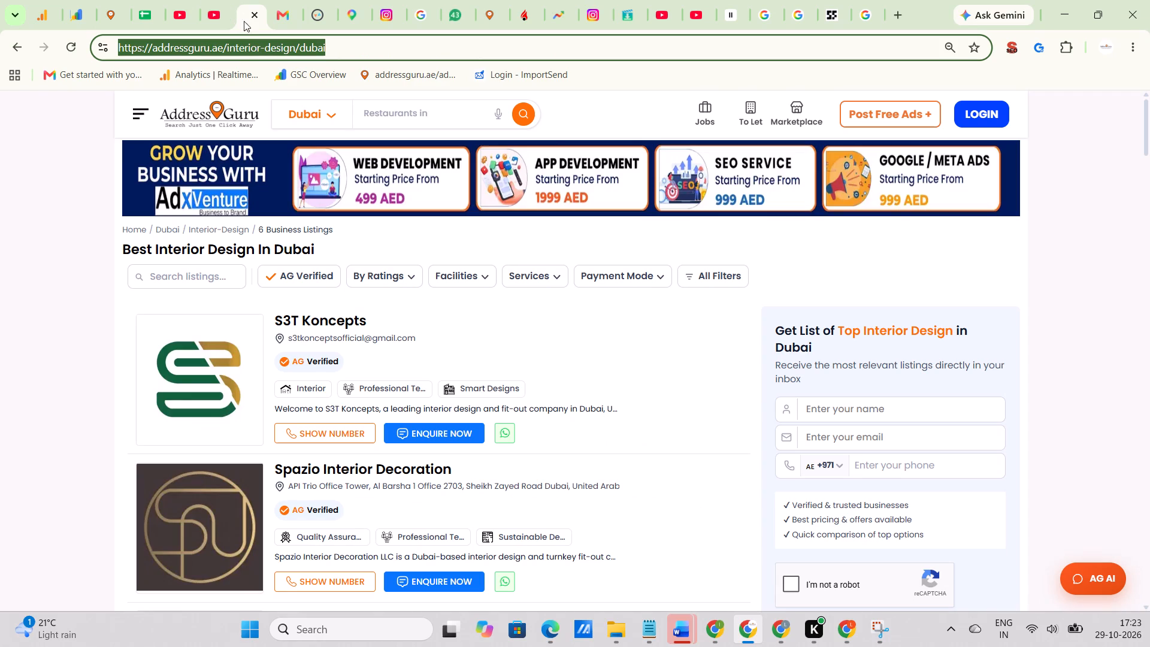
click(4, 34)
click(9, 44)
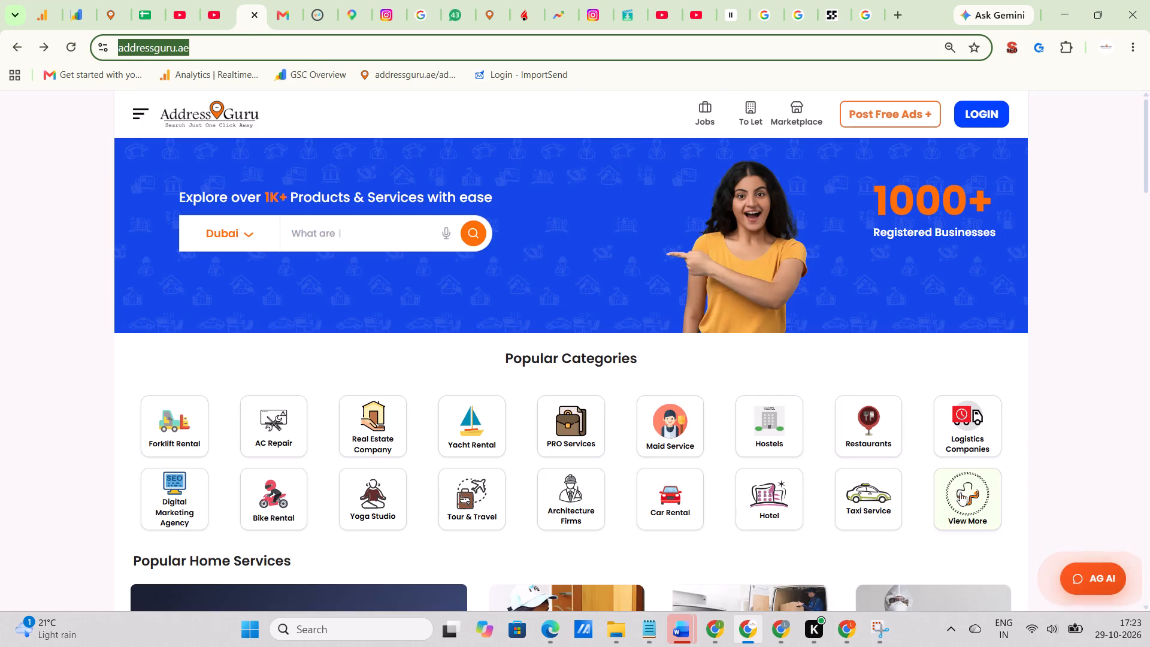
click(962, 500)
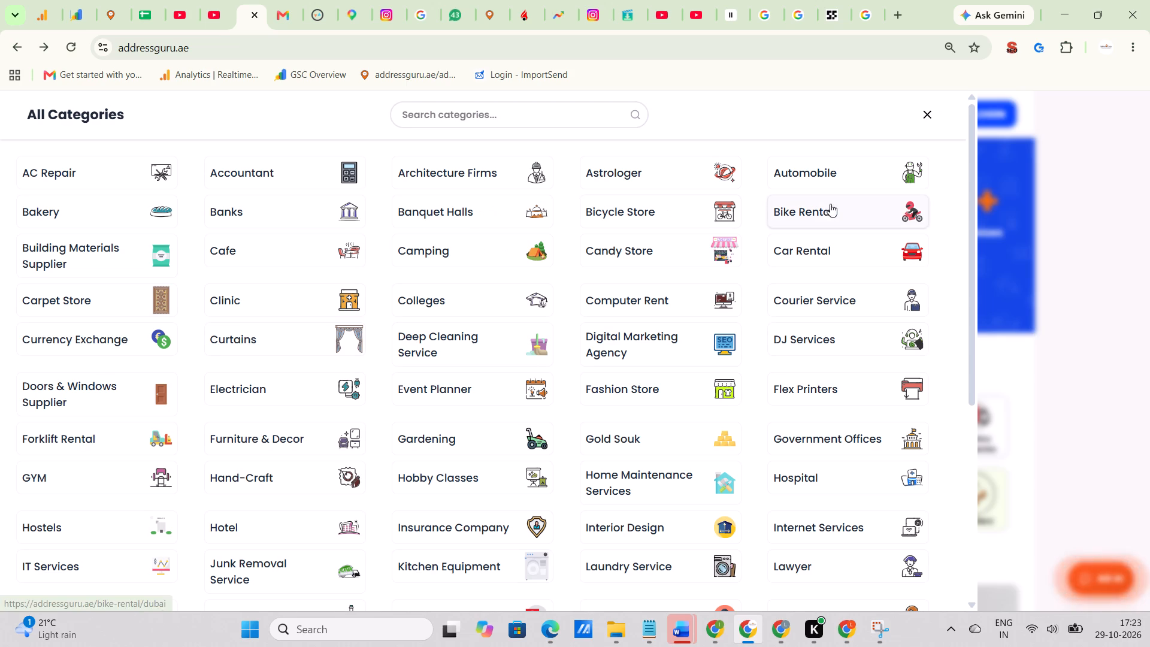
click(830, 180)
click(311, 117)
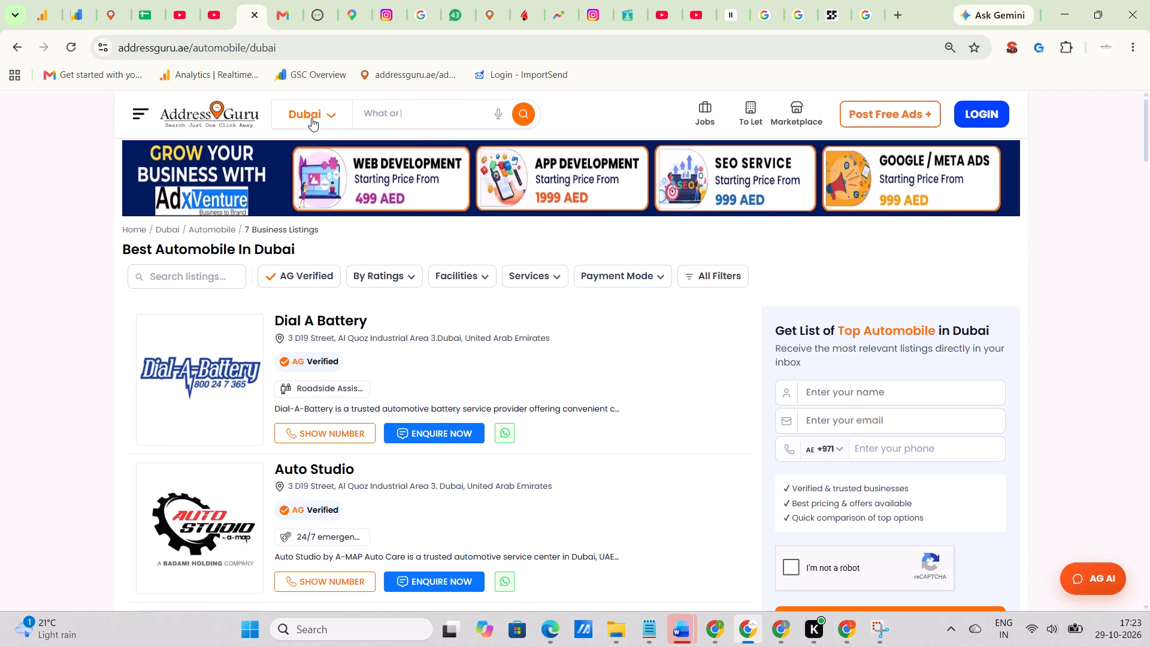
scroll(323, 247, down, 4)
click(335, 285)
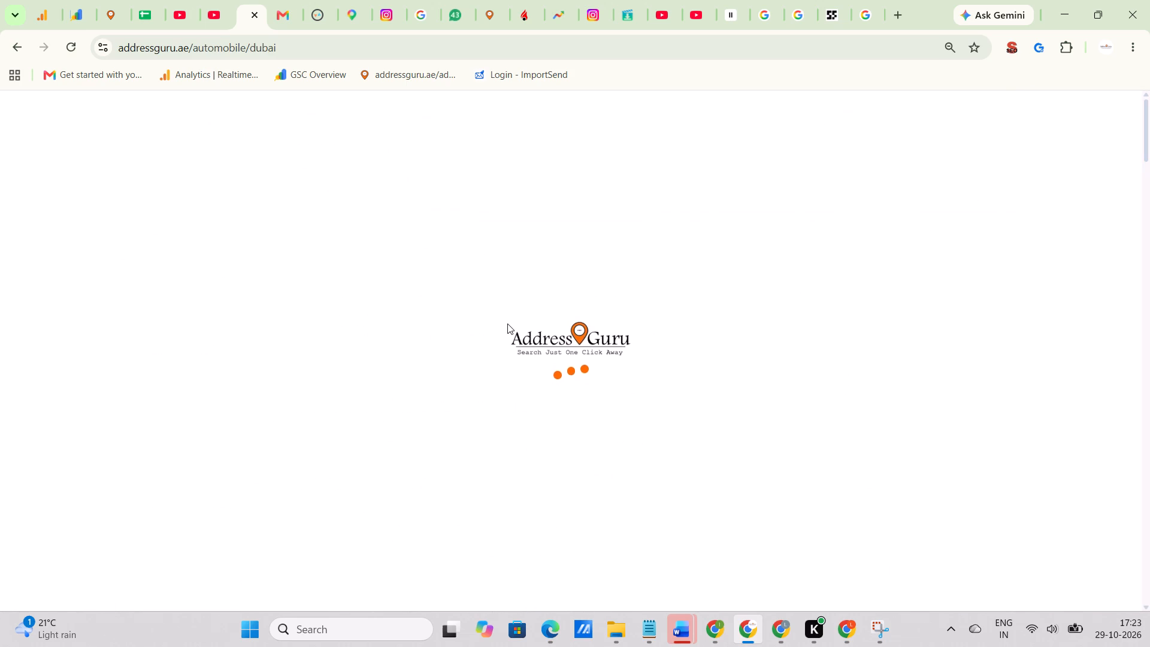
scroll(507, 323, down, 10)
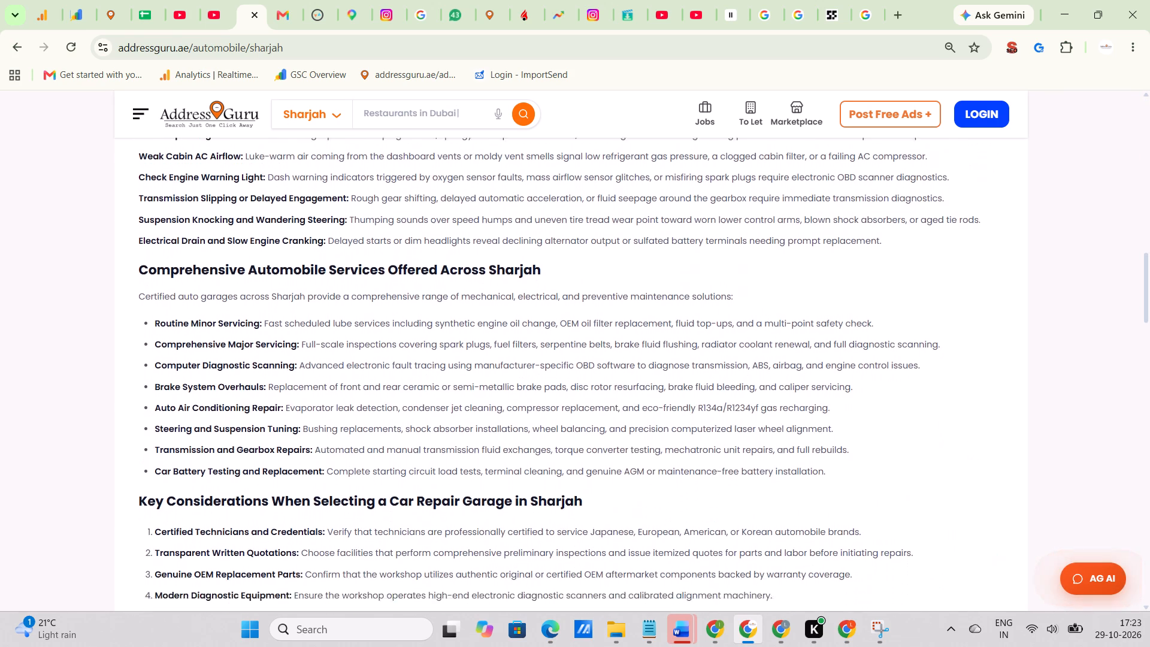
scroll(507, 323, down, 2)
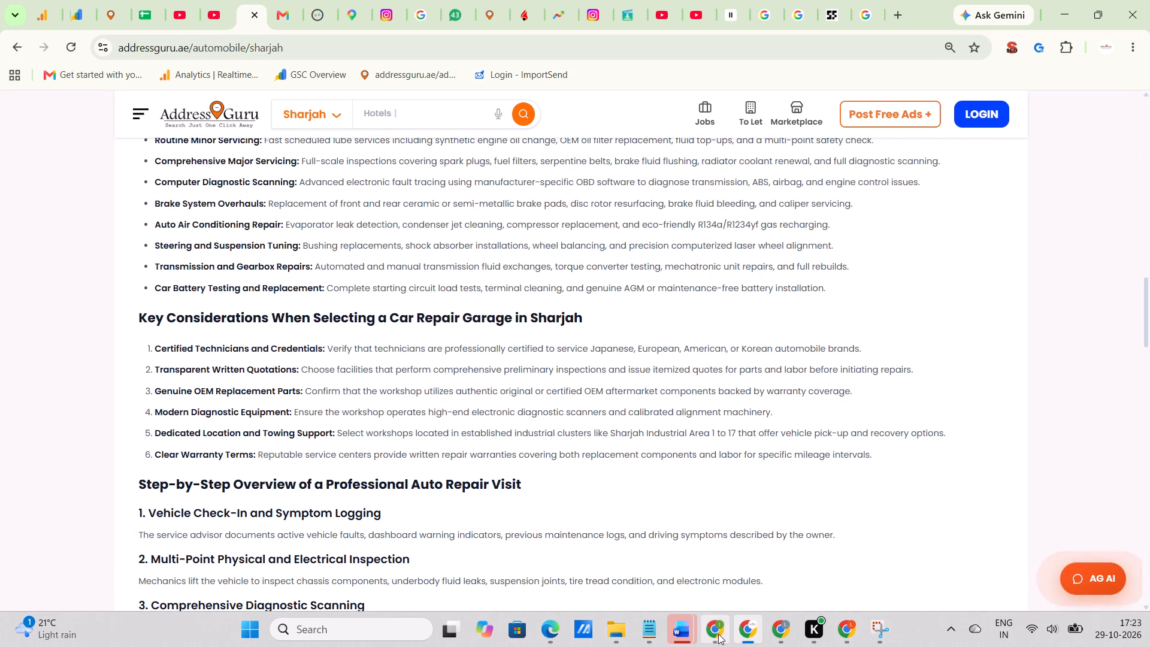
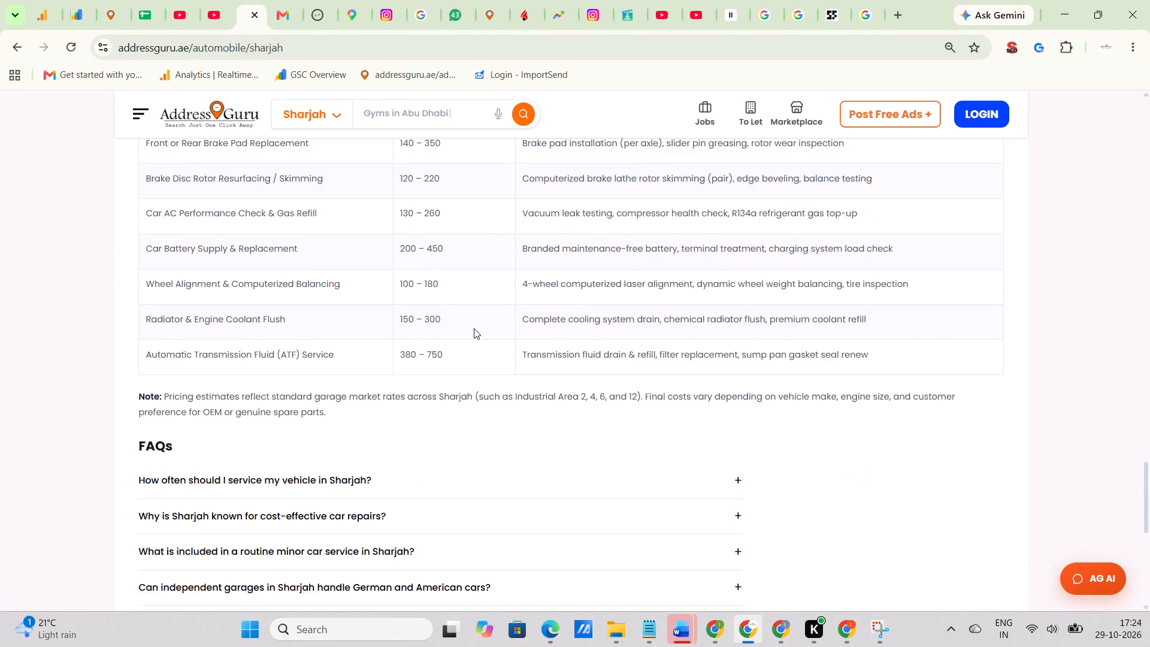
Review the live Sharjah automobile page's climate factors, common mechanical issues, services and garage selection sections for list formatting.
scroll(474, 328, up, 7)
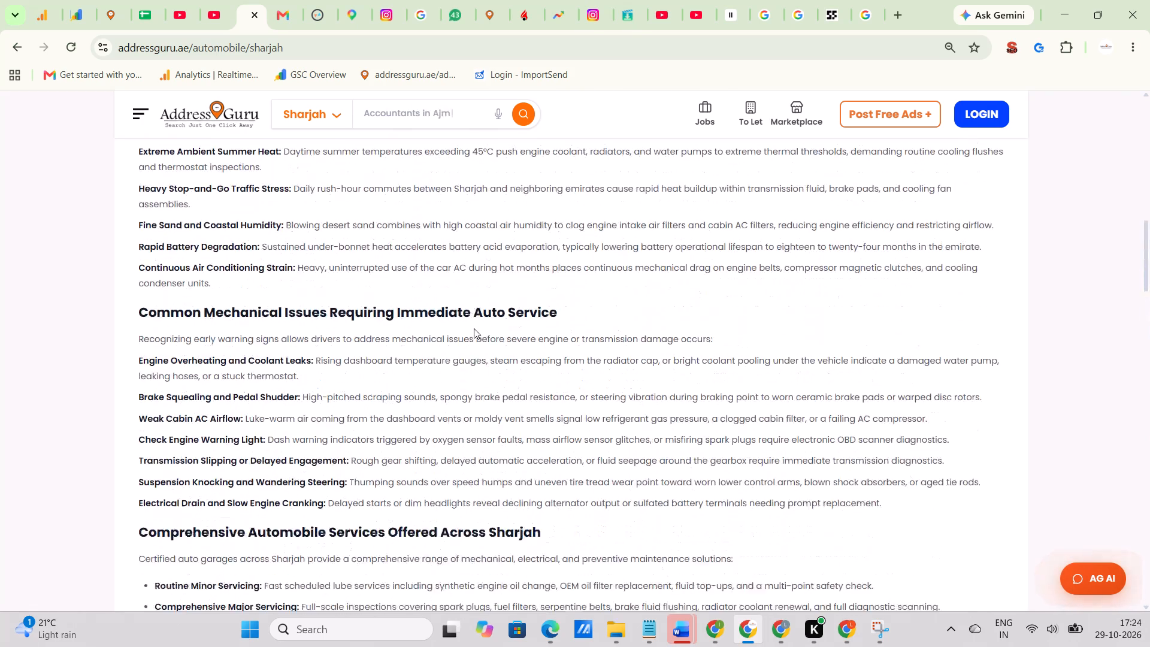
scroll(474, 328, up, 1)
scroll(474, 328, down, 1)
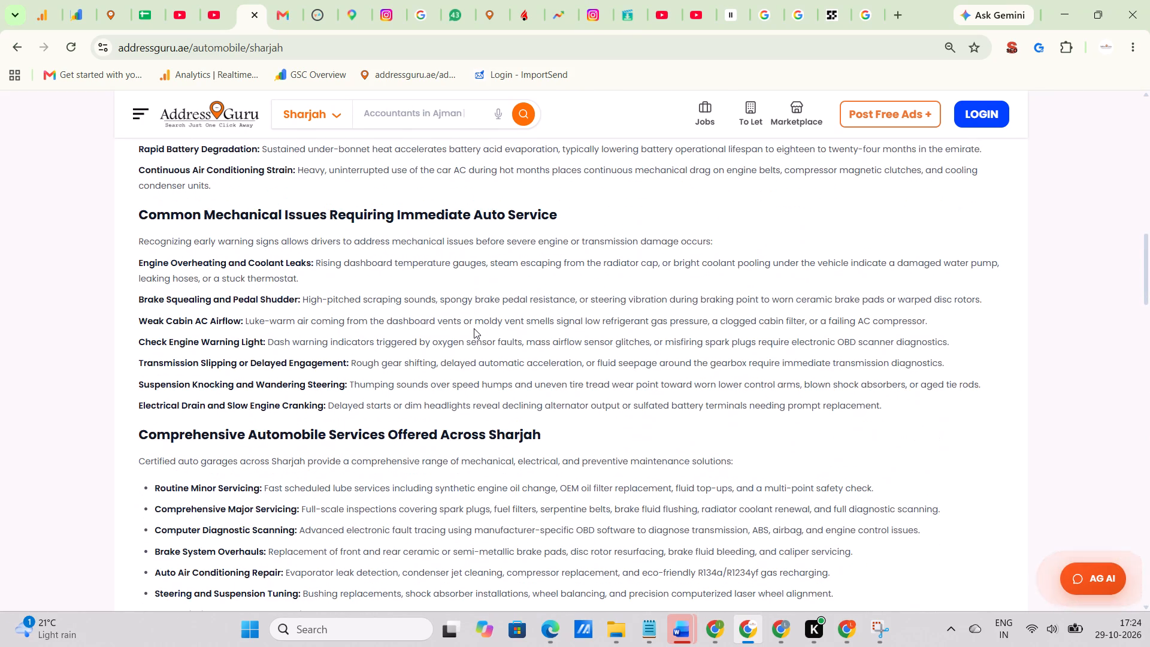
scroll(474, 328, down, 3)
scroll(474, 328, up, 3)
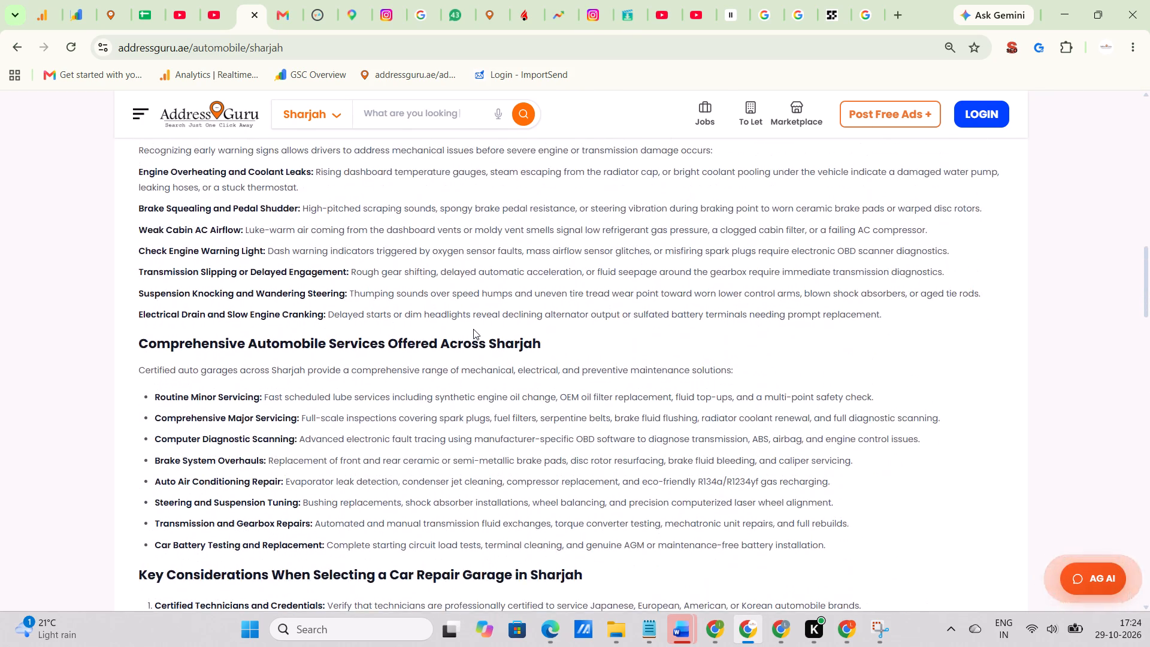
scroll(473, 329, up, 5)
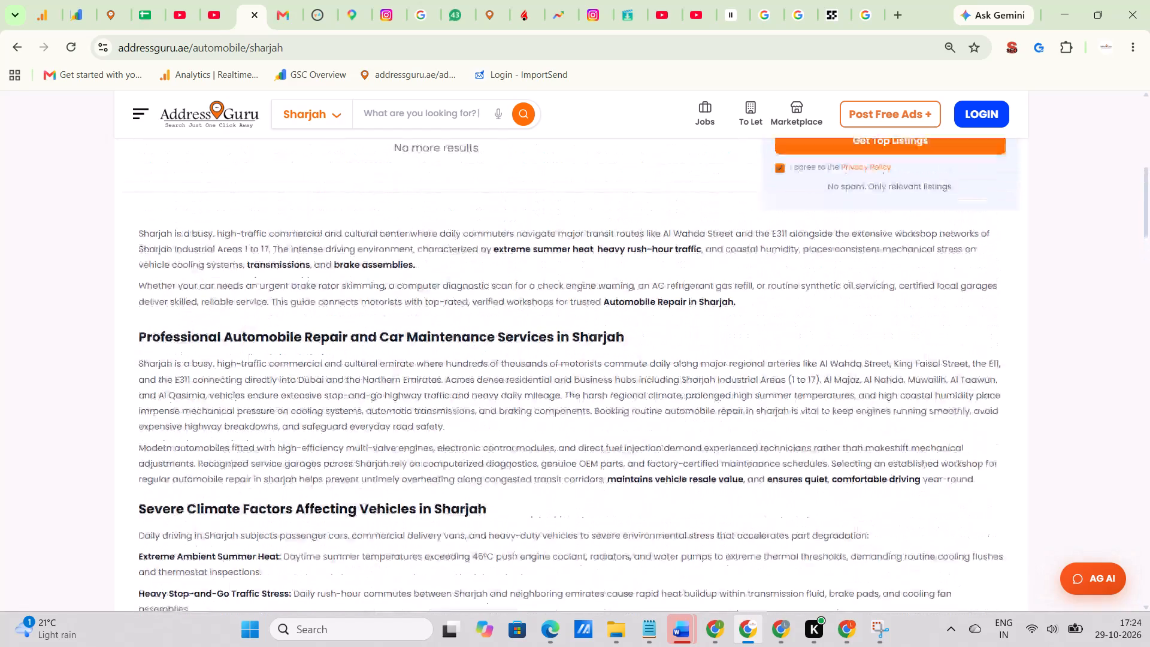
scroll(473, 329, up, 1)
scroll(473, 329, down, 6)
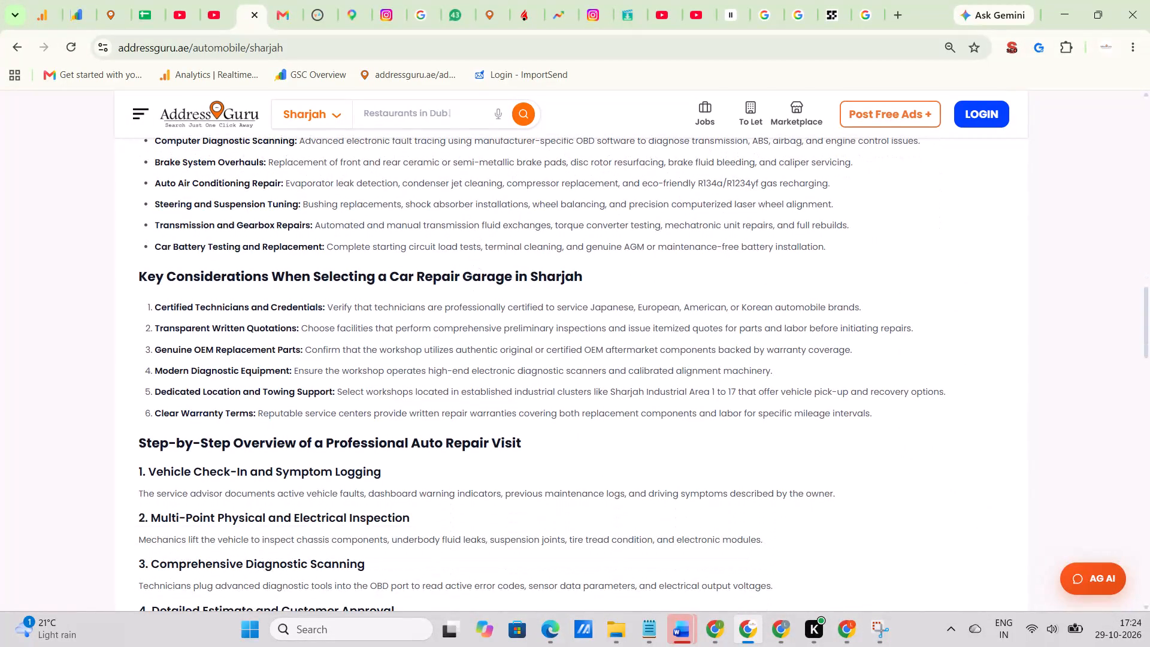
scroll(473, 329, down, 1)
scroll(473, 329, up, 3)
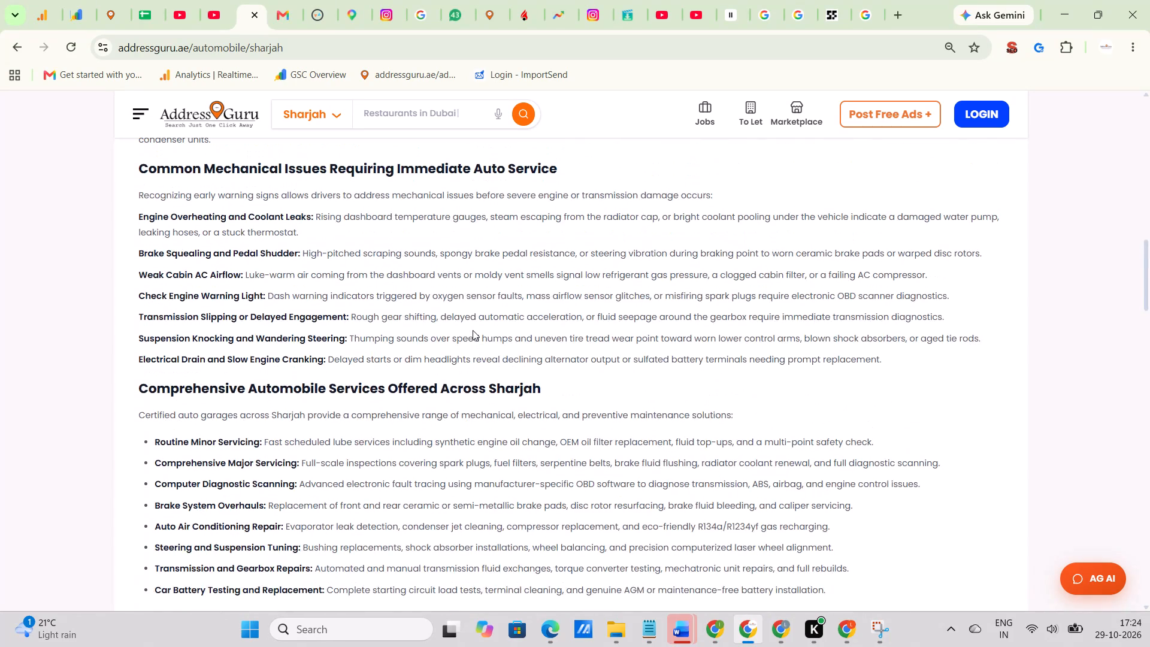
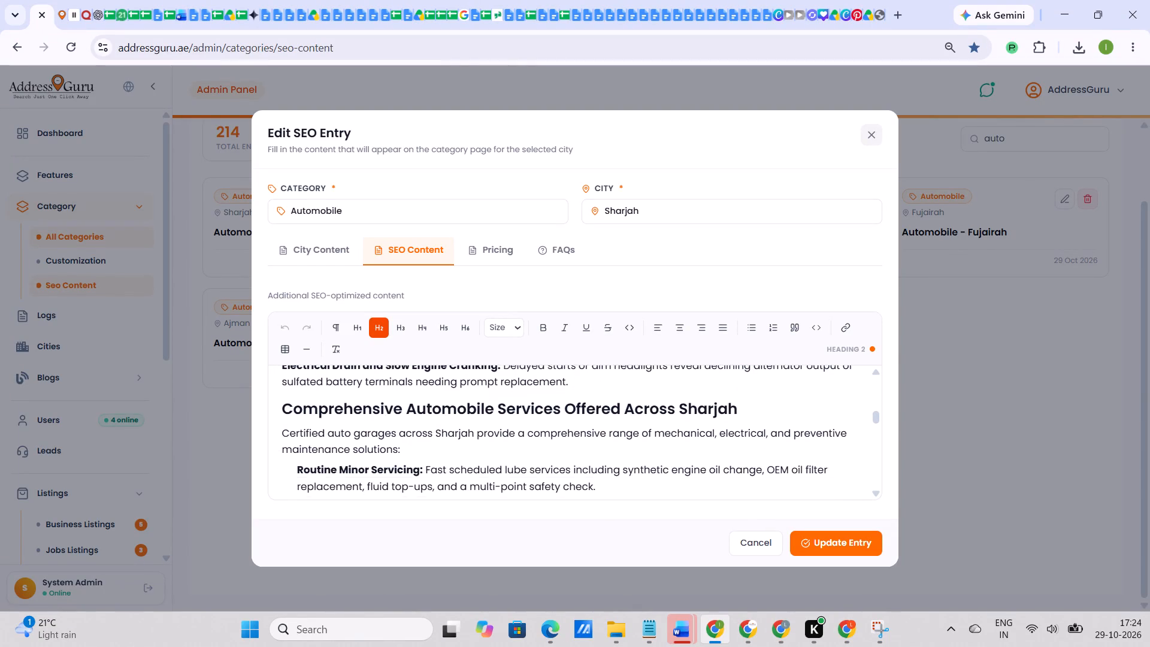
Format the Sharjah climate factors, from Extreme Ambient Summer Heat to Continuous Air Conditioning Strain, as a numbered list.
scroll(464, 417, up, 6)
scroll(354, 405, up, 1)
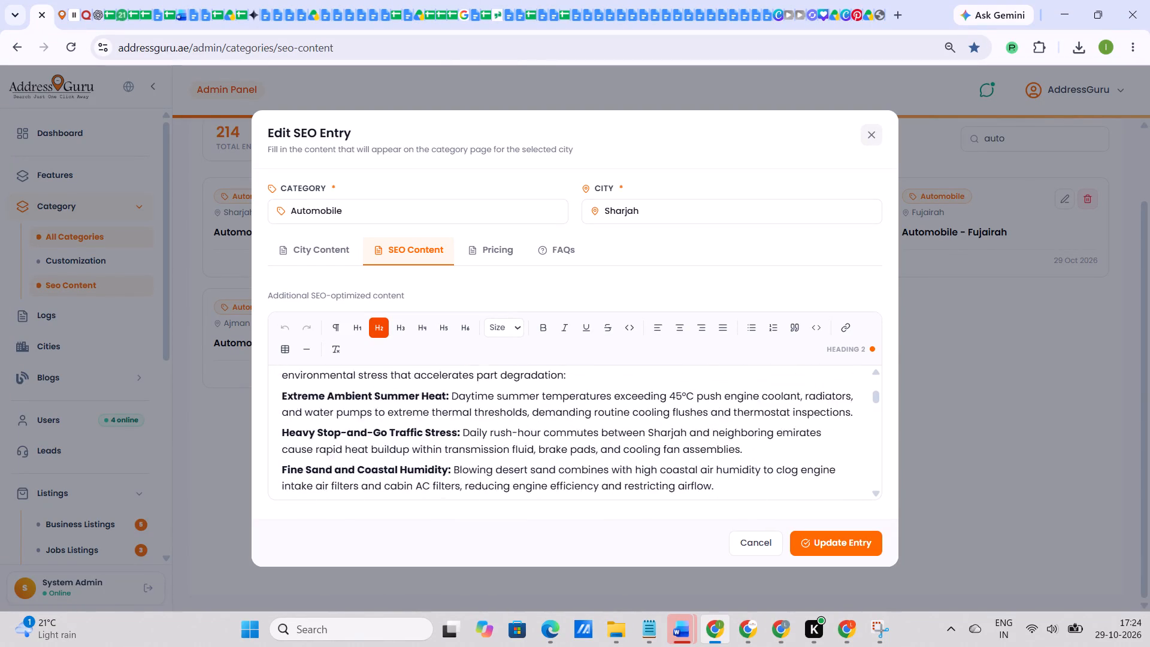
scroll(354, 405, up, 1)
drag(325, 432, 329, 441)
scroll(329, 440, down, 3)
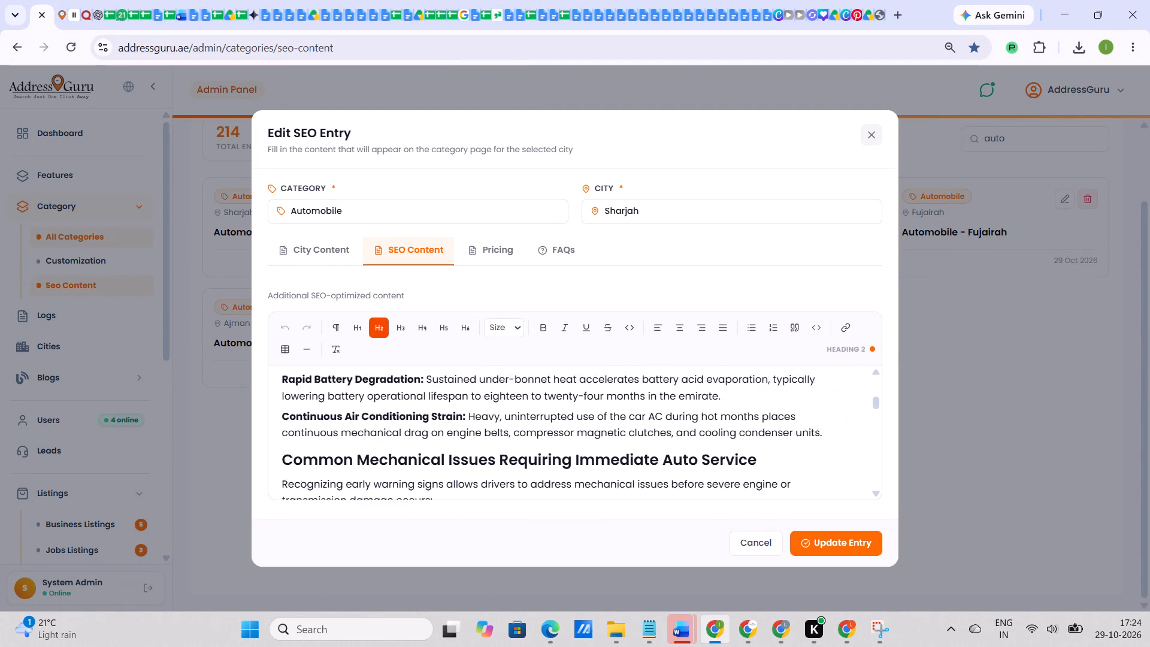
scroll(329, 441, down, 1)
drag(329, 441, 330, 382)
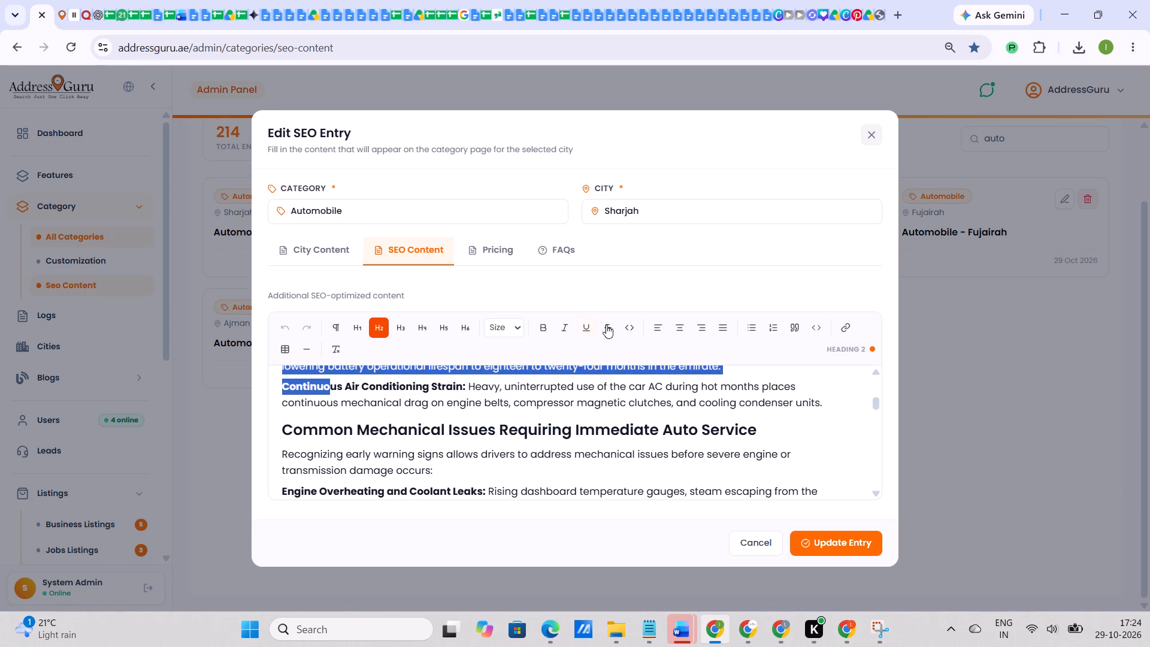
click(770, 327)
click(442, 434)
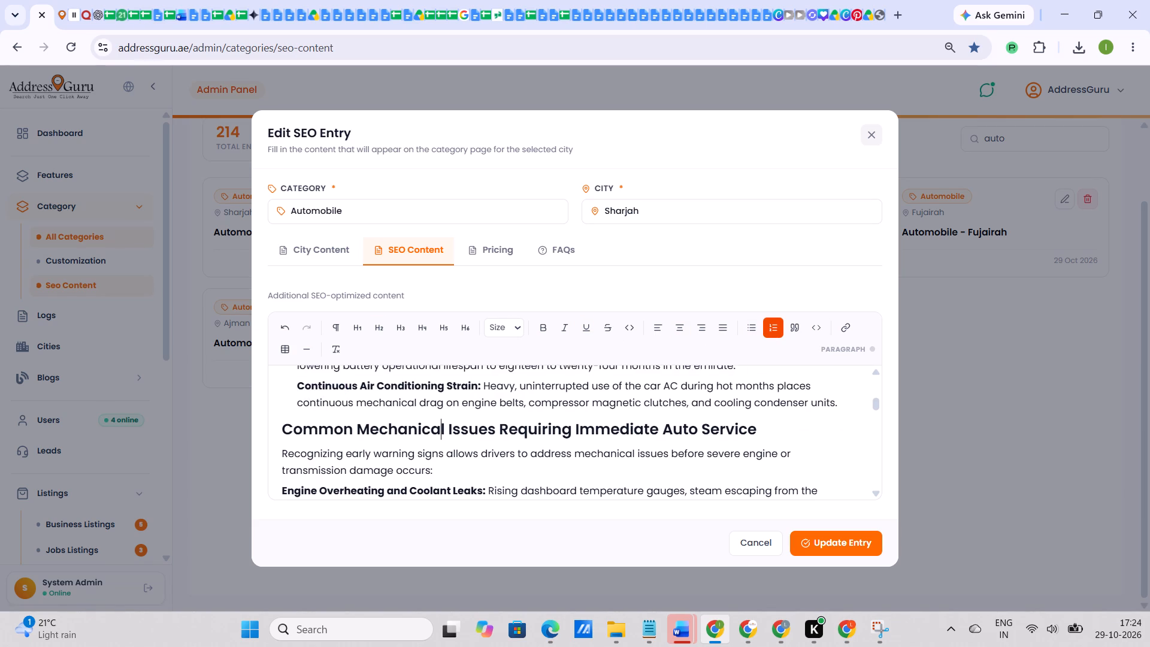
Format the common mechanical issues, from Engine Overheating and Coolant Leaks to Electrical Drain and Slow Engine Cranking, as a bulleted list and update the entry.
scroll(371, 445, down, 1)
drag(353, 422, 357, 448)
scroll(355, 441, down, 3)
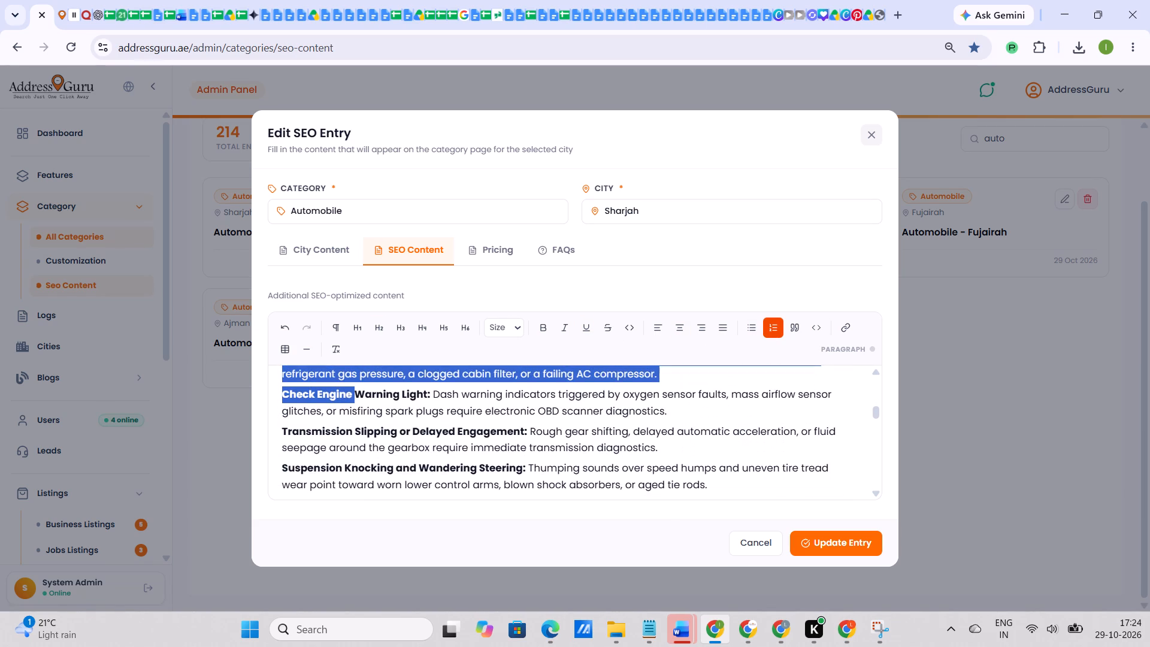
drag(357, 448, 354, 415)
scroll(357, 448, down, 2)
click(750, 326)
click(601, 435)
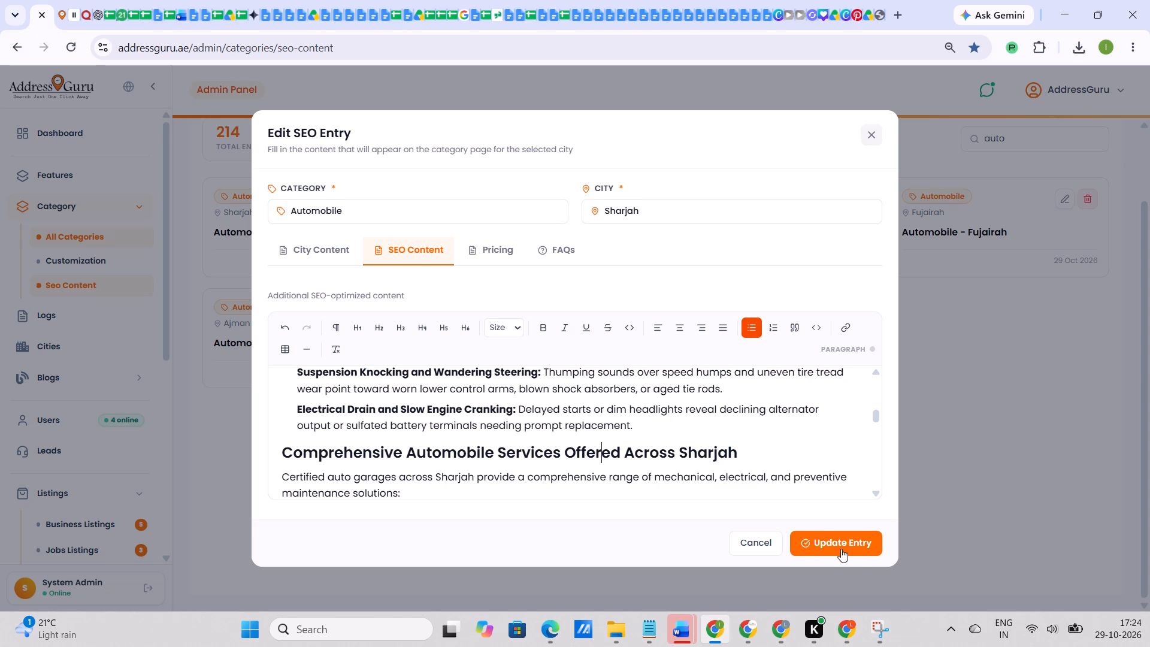
click(839, 543)
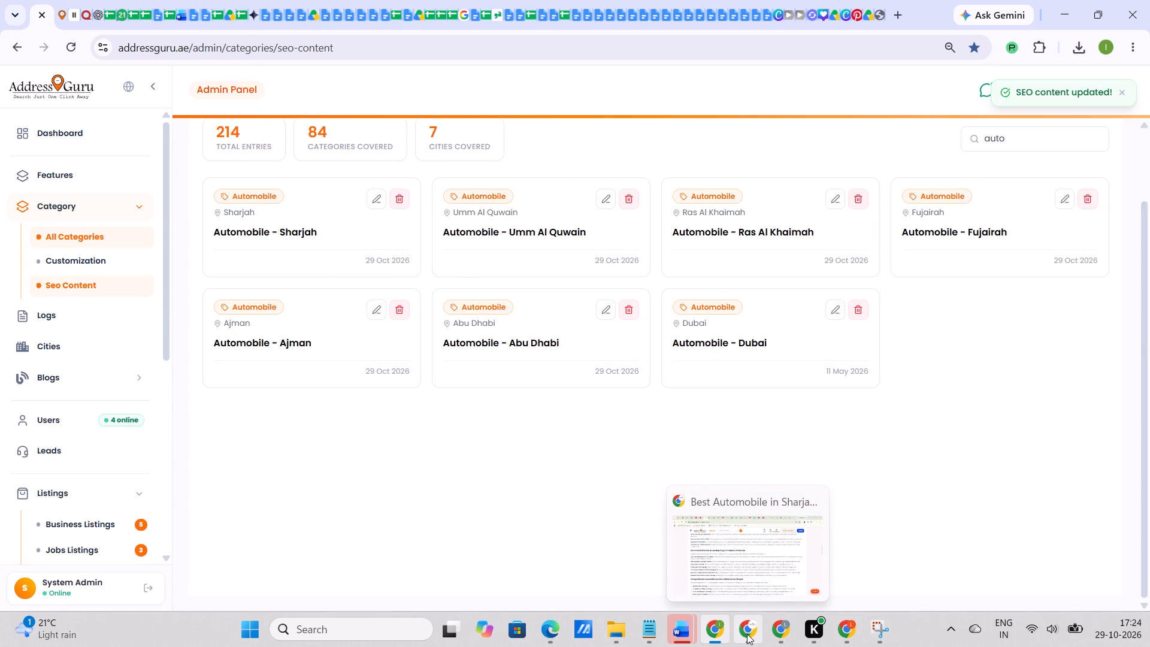
Reload the live Sharjah automobile page and review its list formatting from the climate factors down to the pricing guide.
click(747, 634)
click(69, 37)
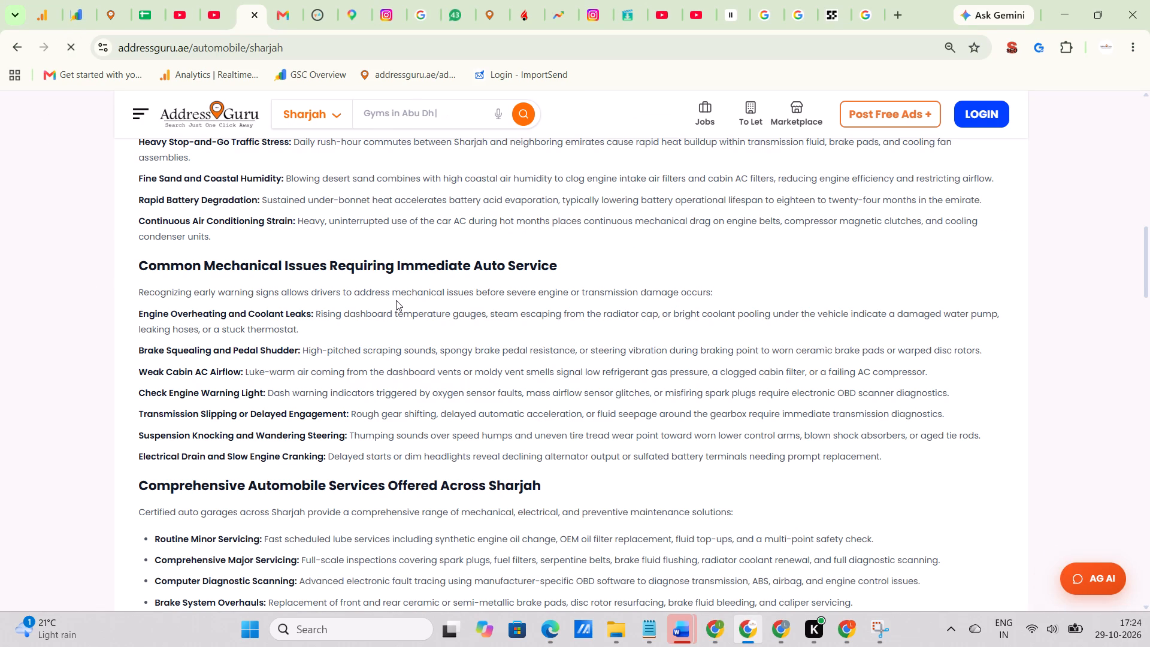
scroll(396, 300, down, 5)
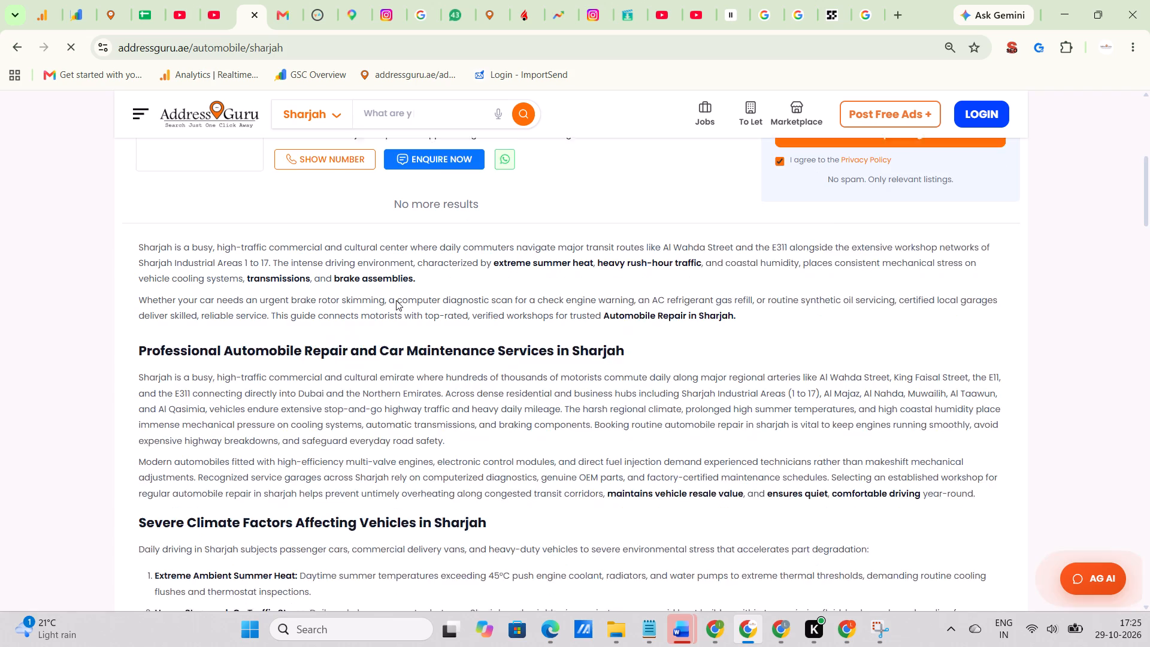
scroll(396, 300, down, 12)
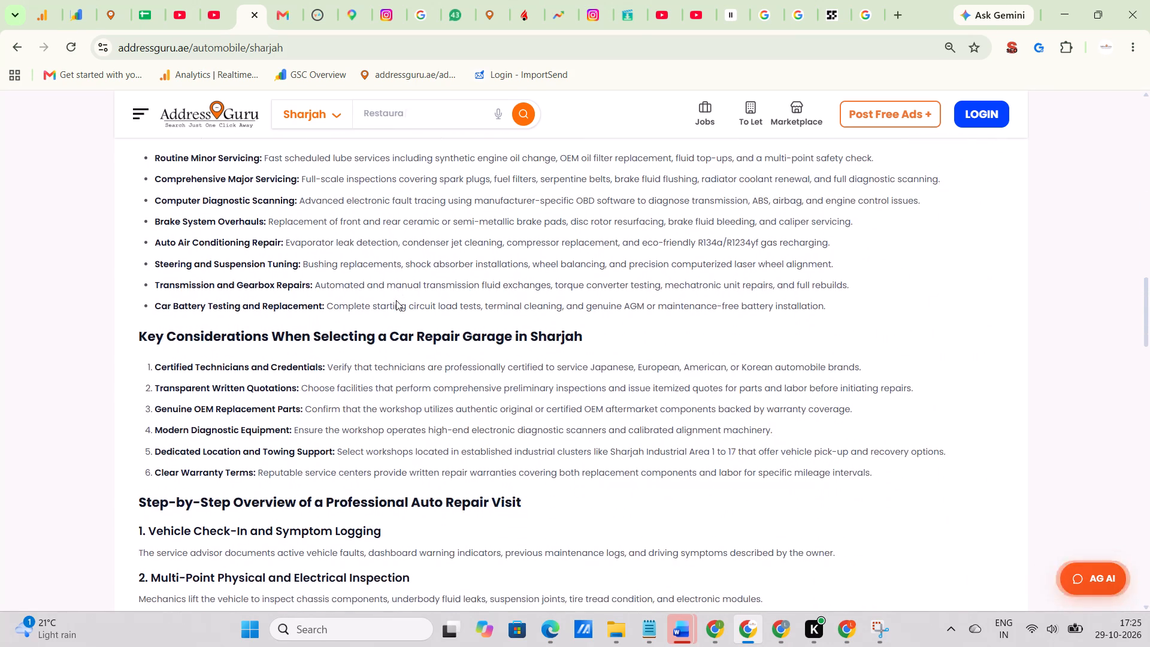
scroll(396, 300, down, 6)
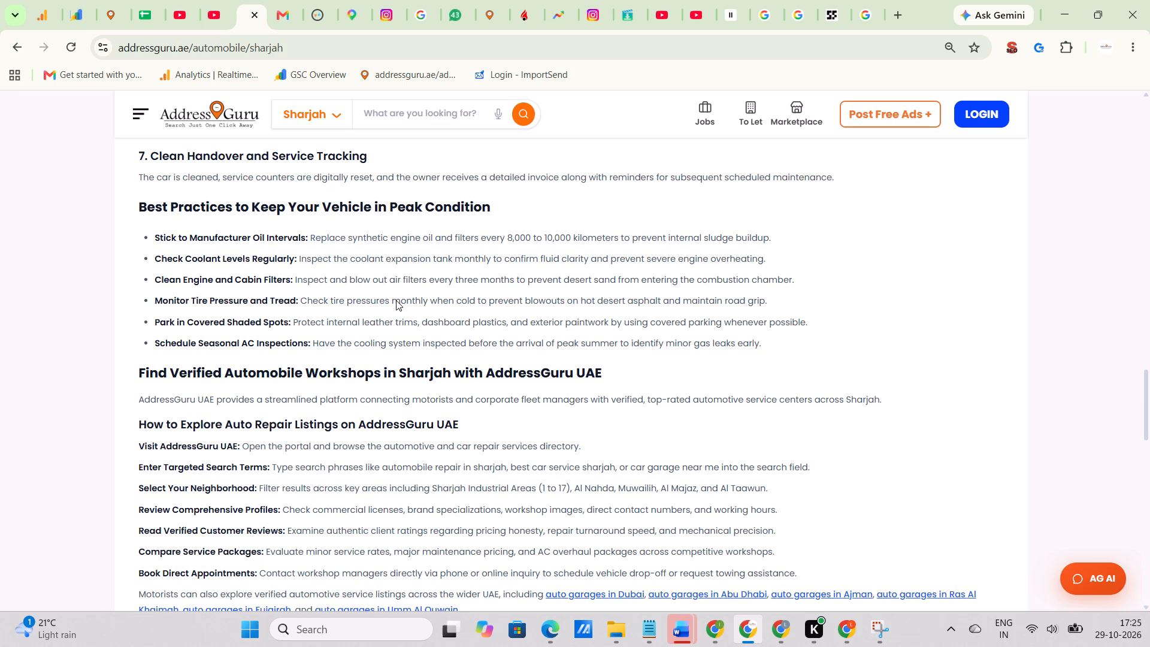
scroll(356, 282, down, 1)
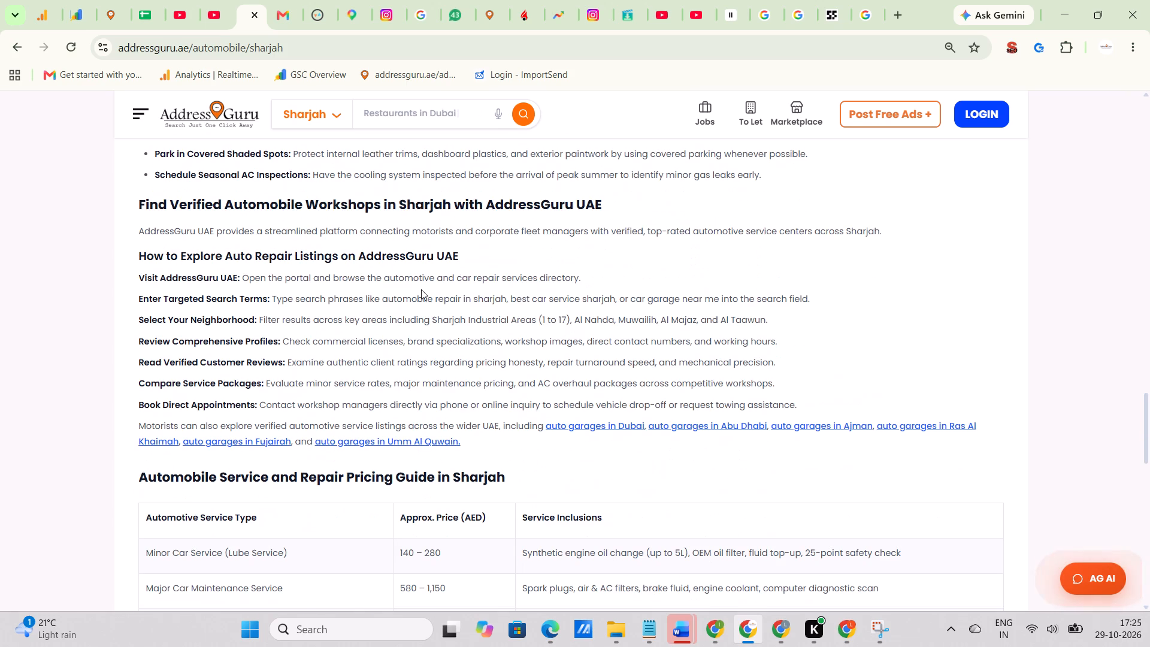
scroll(421, 289, down, 2)
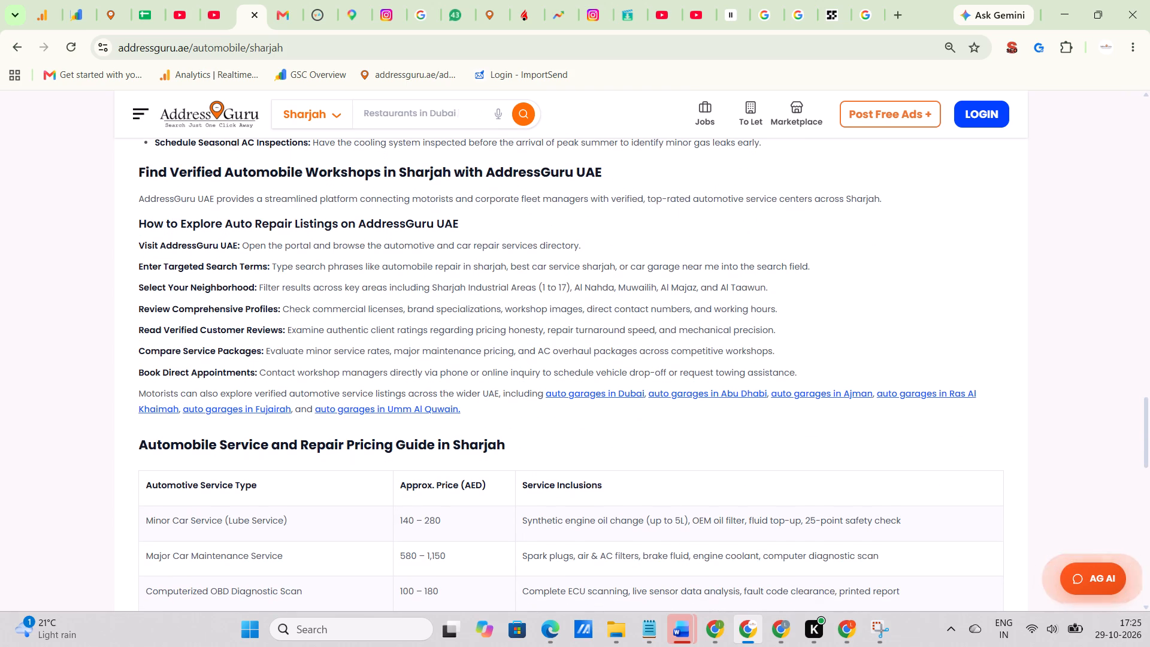
Capture a screenshot of the live page's "How to Explore Auto Repair Listings on AddressGuru UAE" section and return to the admin panel.
key(Print)
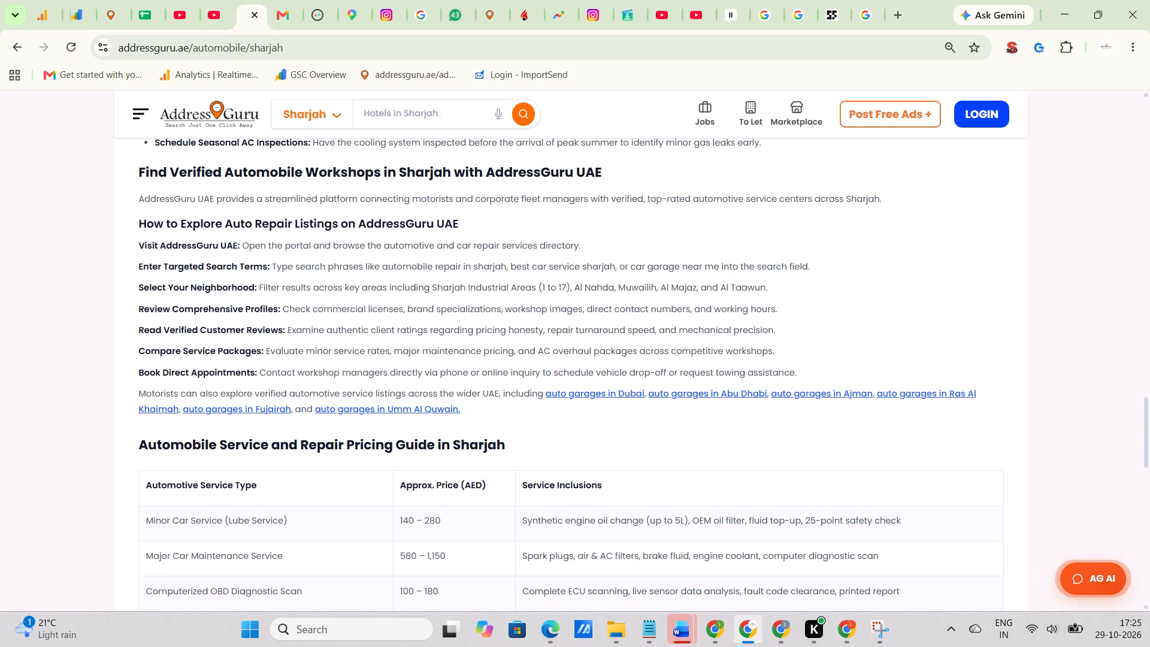
drag(121, 217, 925, 434)
click(1052, 0)
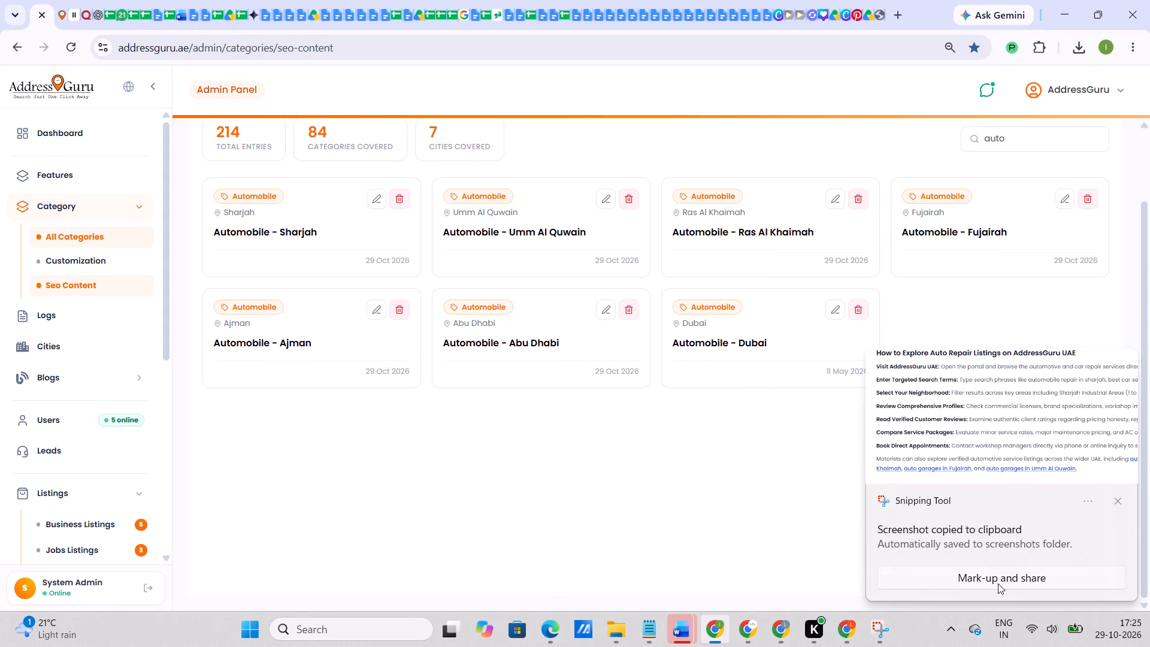
Open the captured screenshot for markup in Snipping Tool and draw a small red rectangle at the start of the "Select Your Neighborhood" line.
click(998, 583)
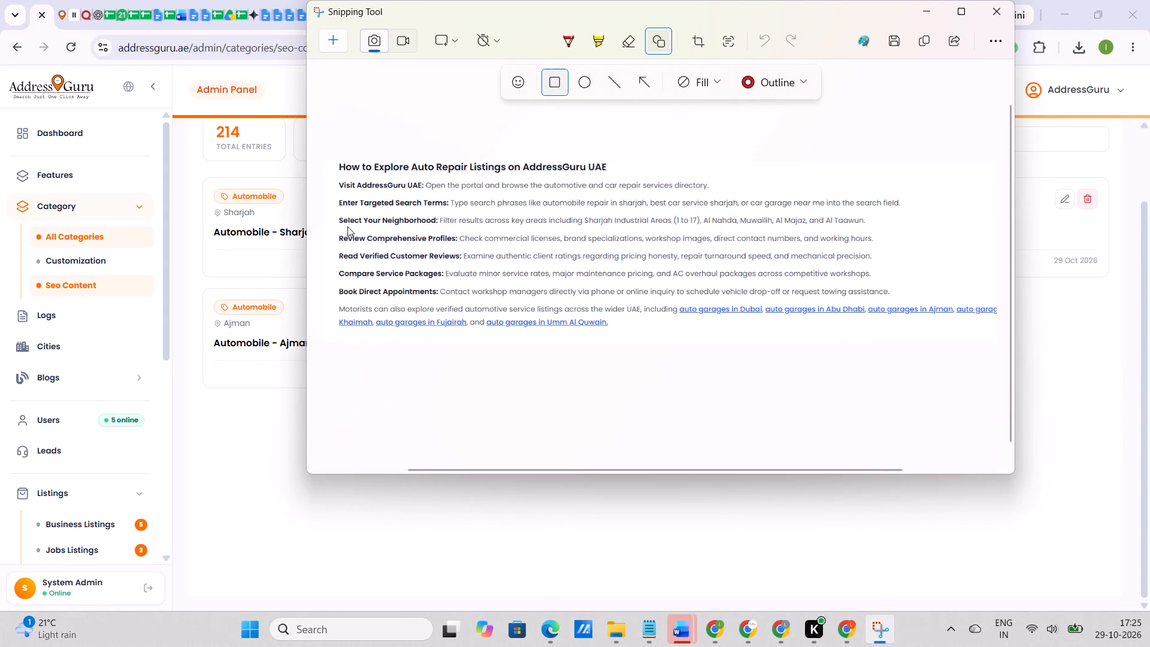
drag(337, 214, 359, 221)
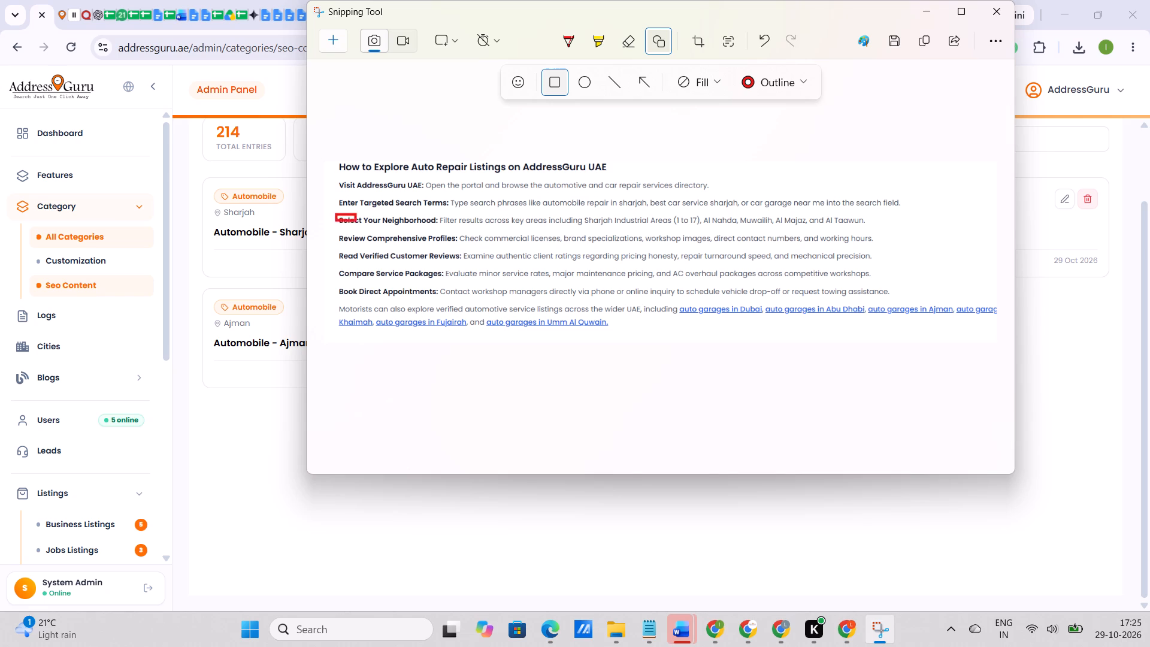
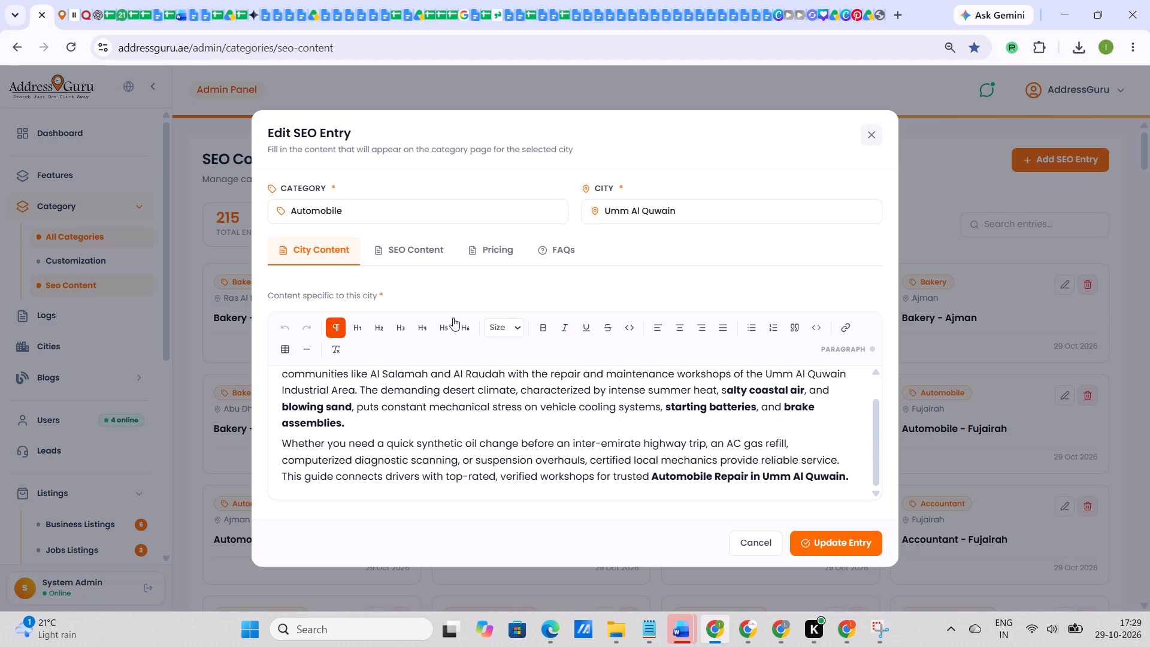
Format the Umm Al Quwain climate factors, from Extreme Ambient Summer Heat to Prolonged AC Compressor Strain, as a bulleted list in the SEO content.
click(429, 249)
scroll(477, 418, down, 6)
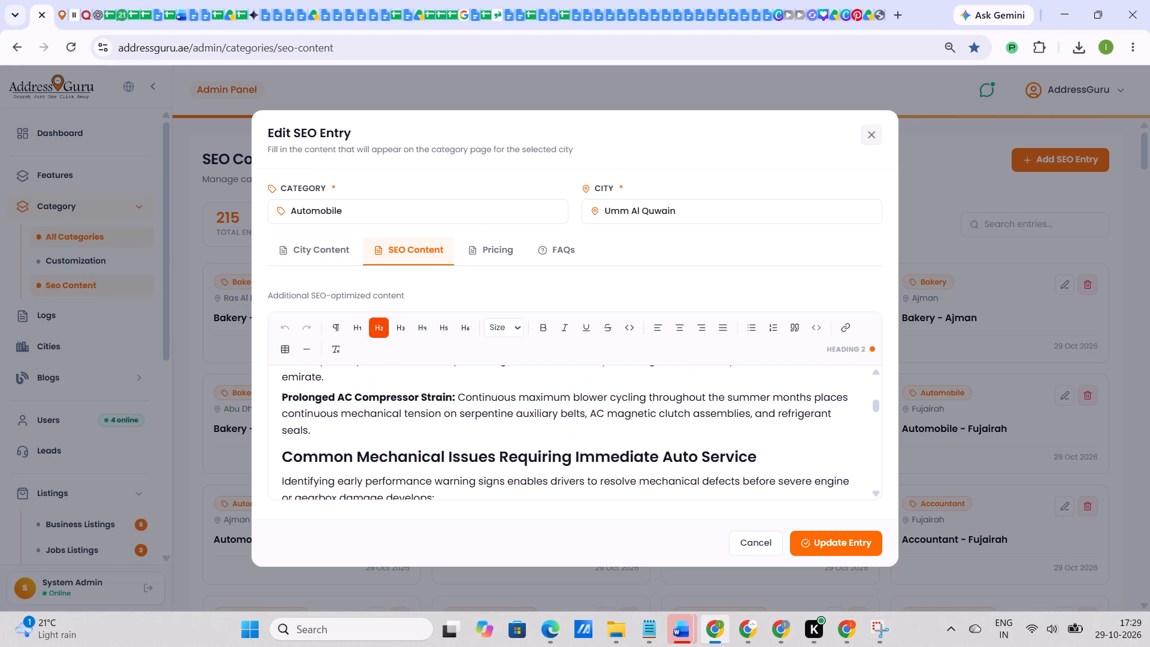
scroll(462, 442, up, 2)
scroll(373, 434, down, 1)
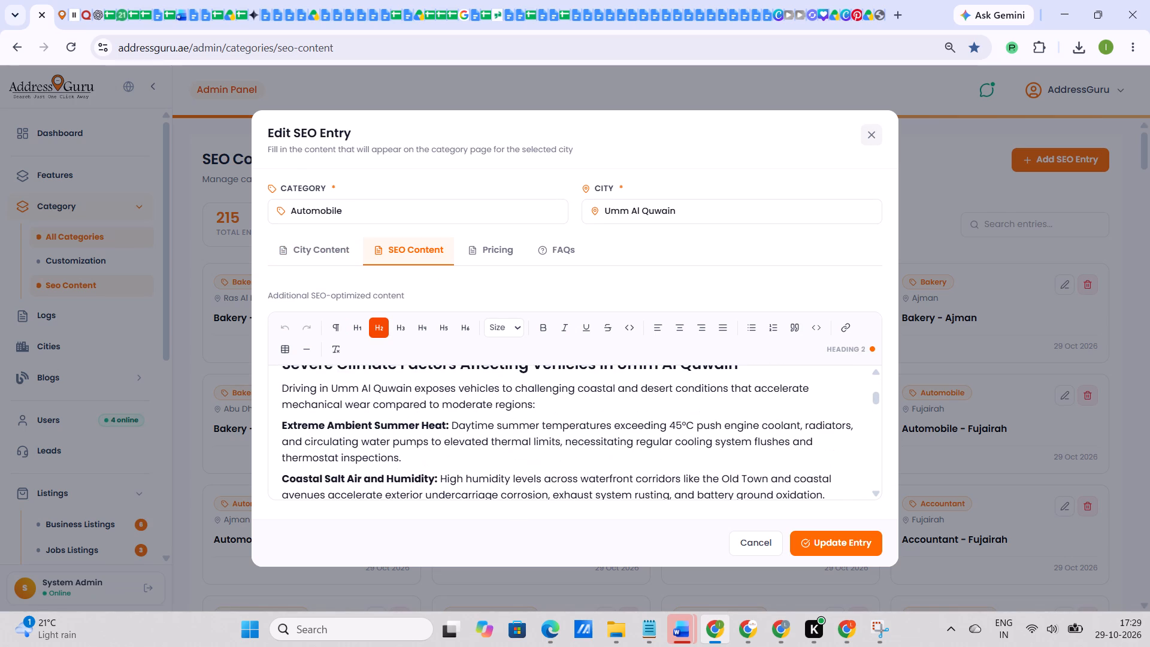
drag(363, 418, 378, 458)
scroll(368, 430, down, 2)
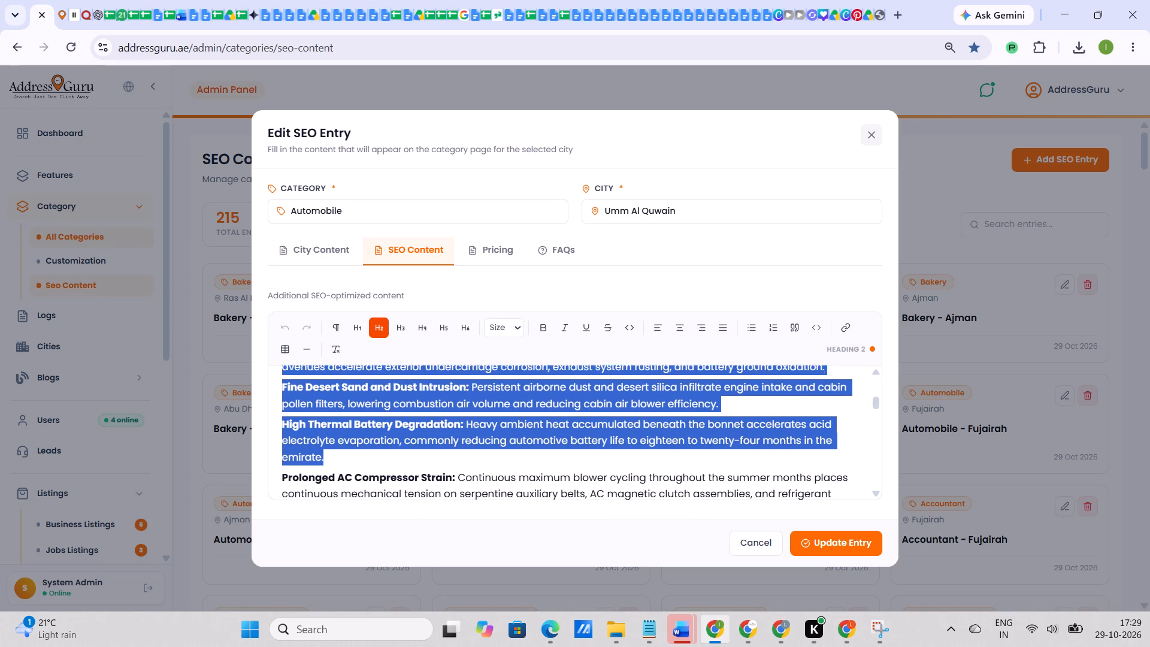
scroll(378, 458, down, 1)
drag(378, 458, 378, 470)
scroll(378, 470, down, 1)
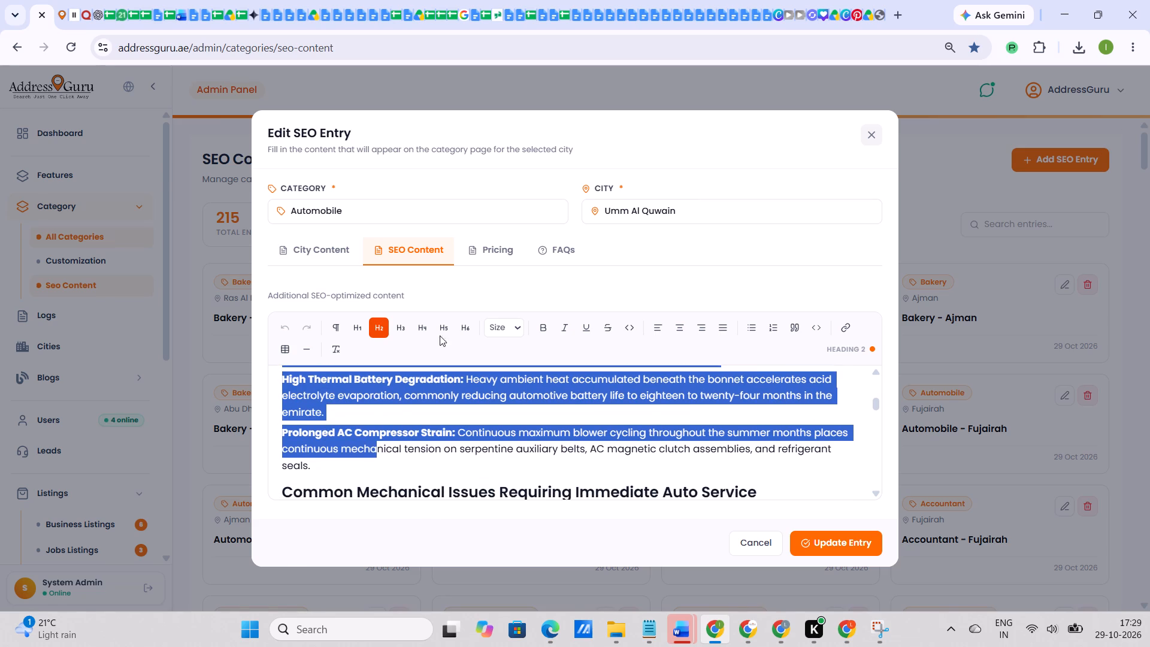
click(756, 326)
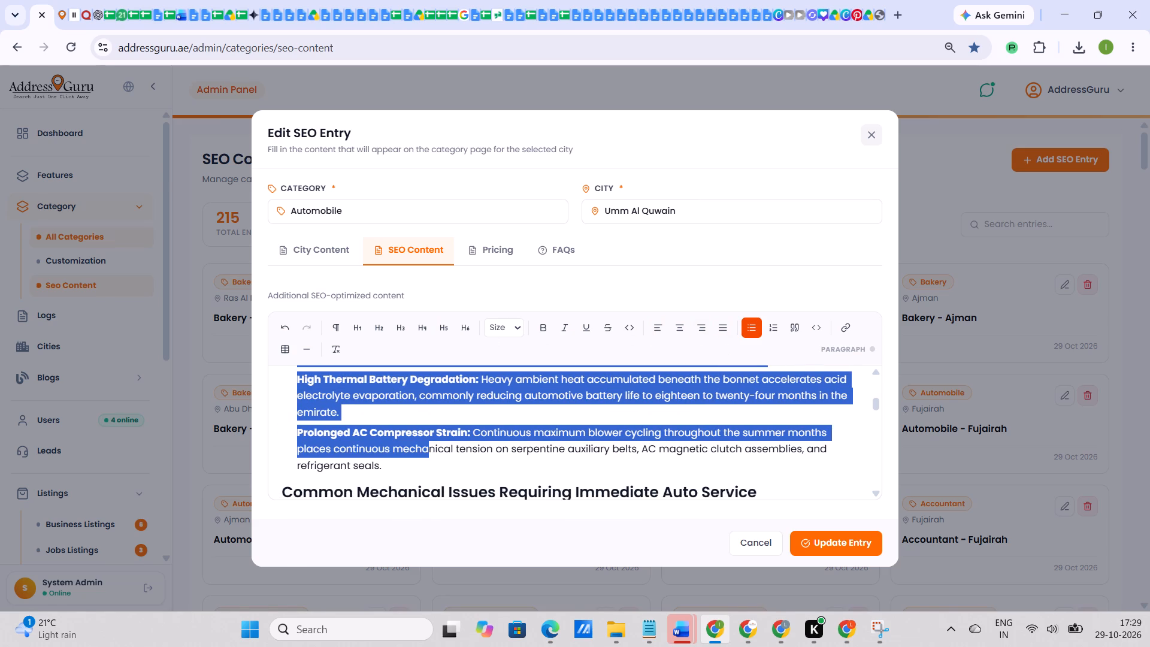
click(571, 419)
Capture a screenshot of the editor area showing the "Severe Climate Factors Affecting Vehicles in Umm Al Quwain" section and its list.
scroll(569, 420, up, 4)
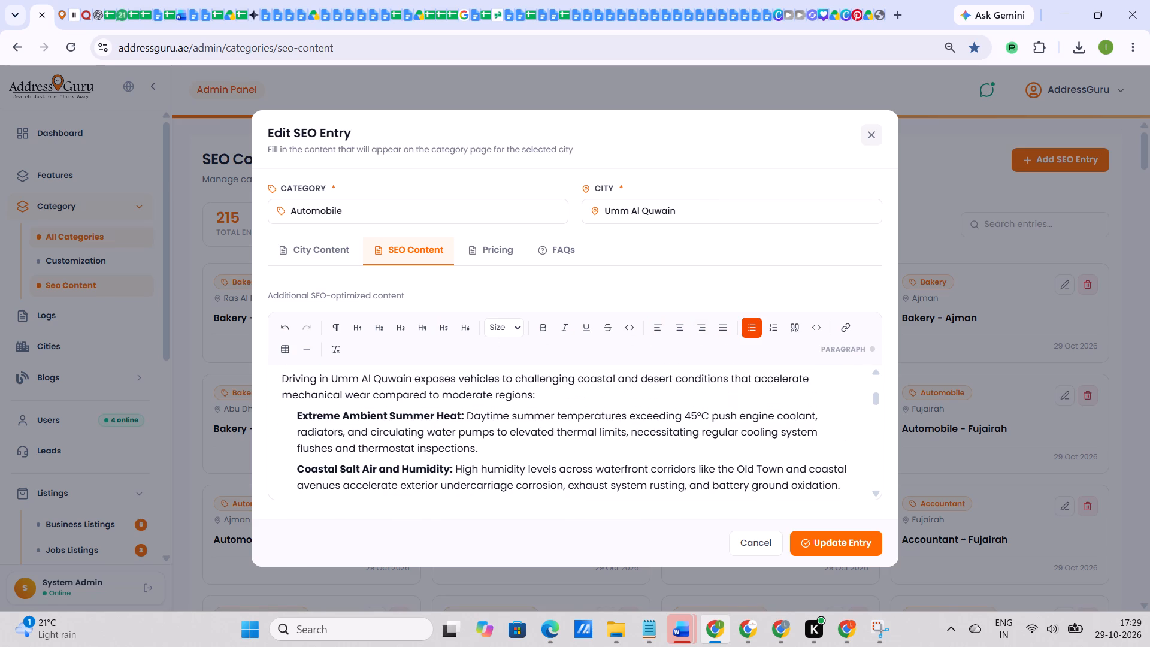
scroll(564, 425, up, 2)
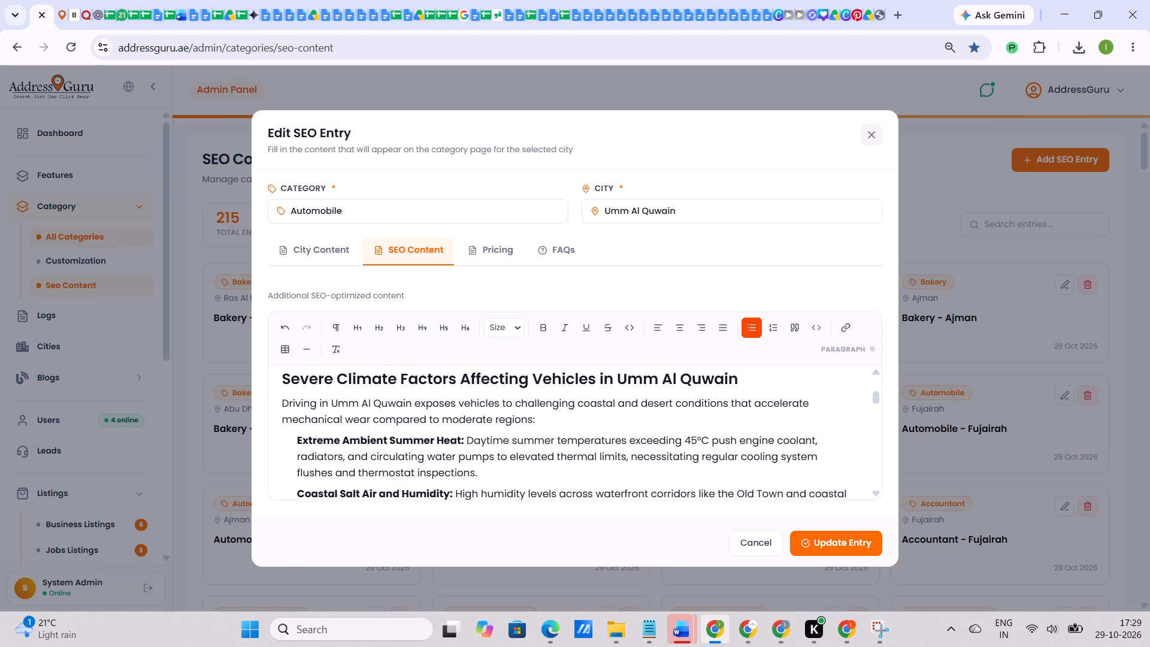
key(Print)
drag(249, 332, 733, 569)
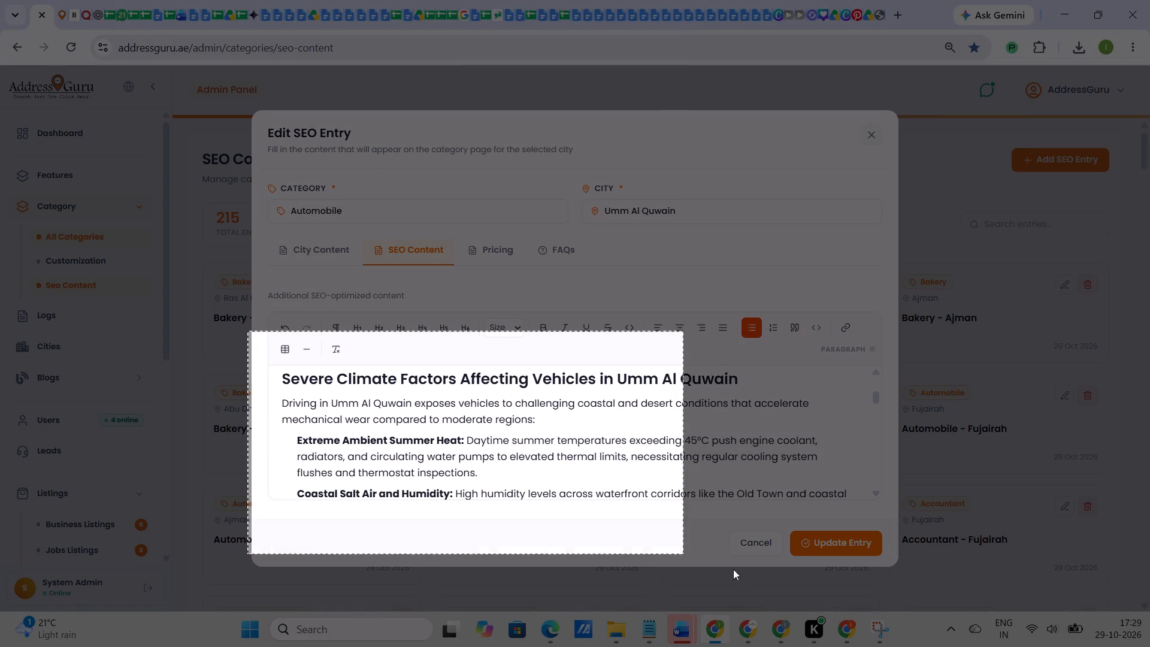
drag(733, 569, 958, 586)
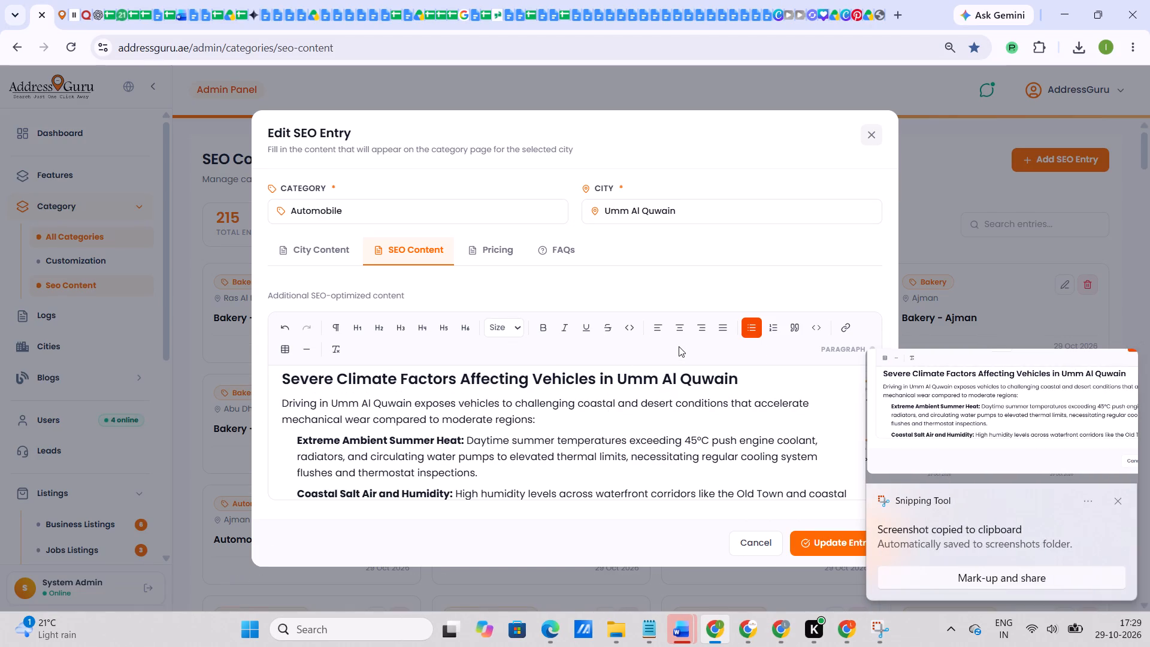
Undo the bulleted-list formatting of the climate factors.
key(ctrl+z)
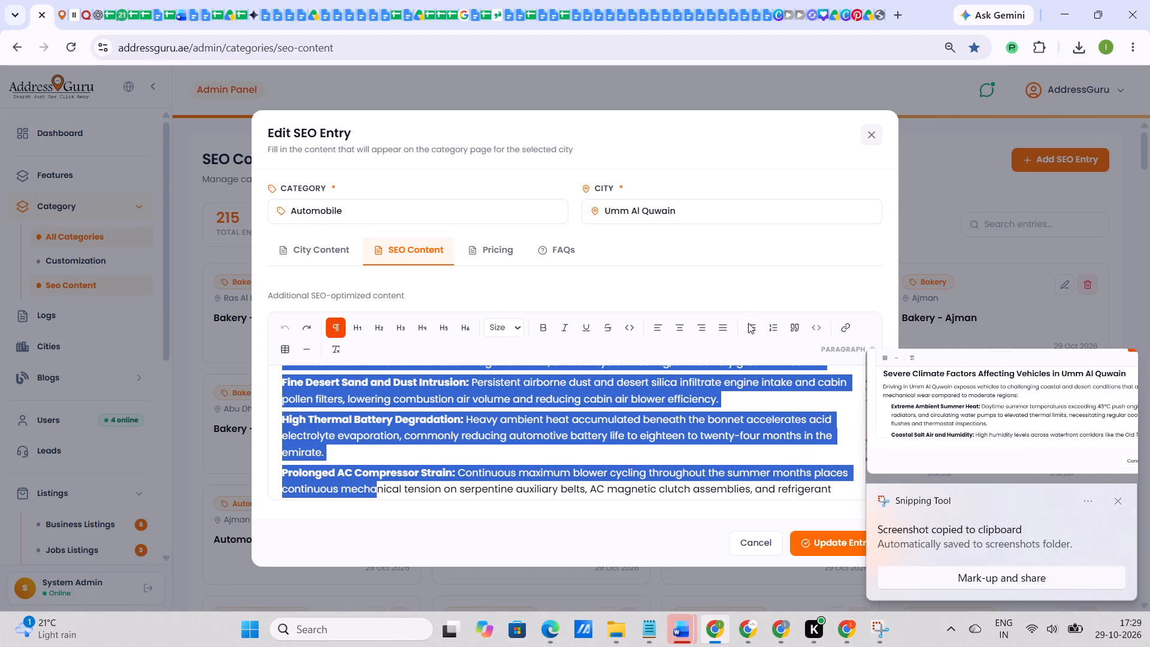
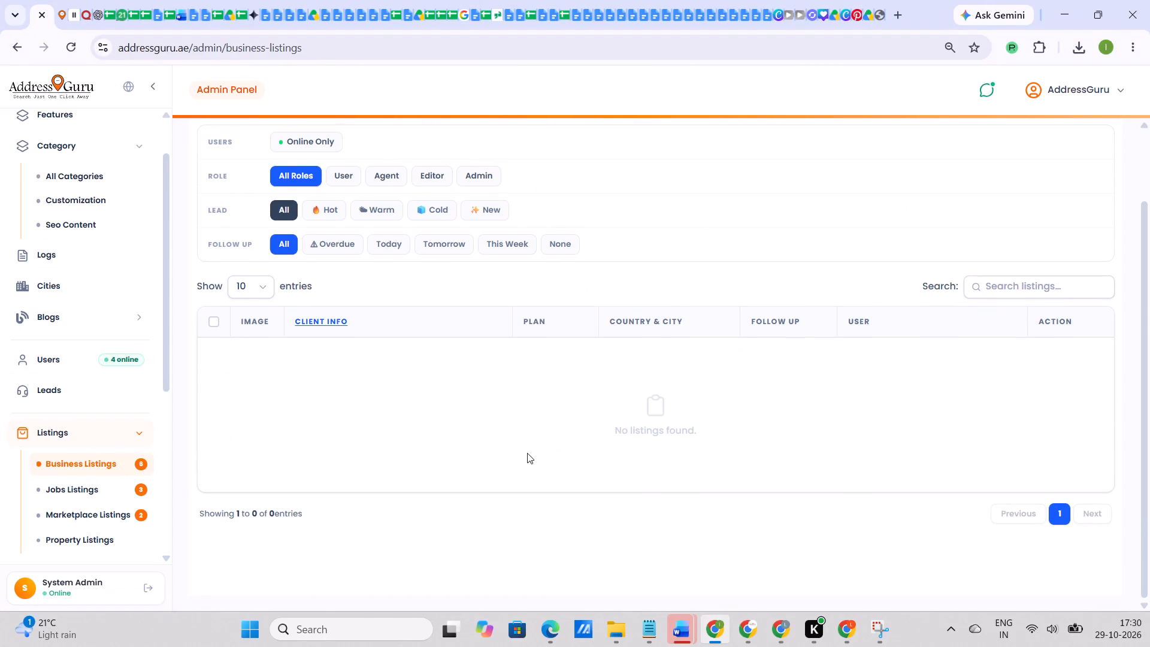
Reload the admin panel's Business Listings page.
click(338, 56)
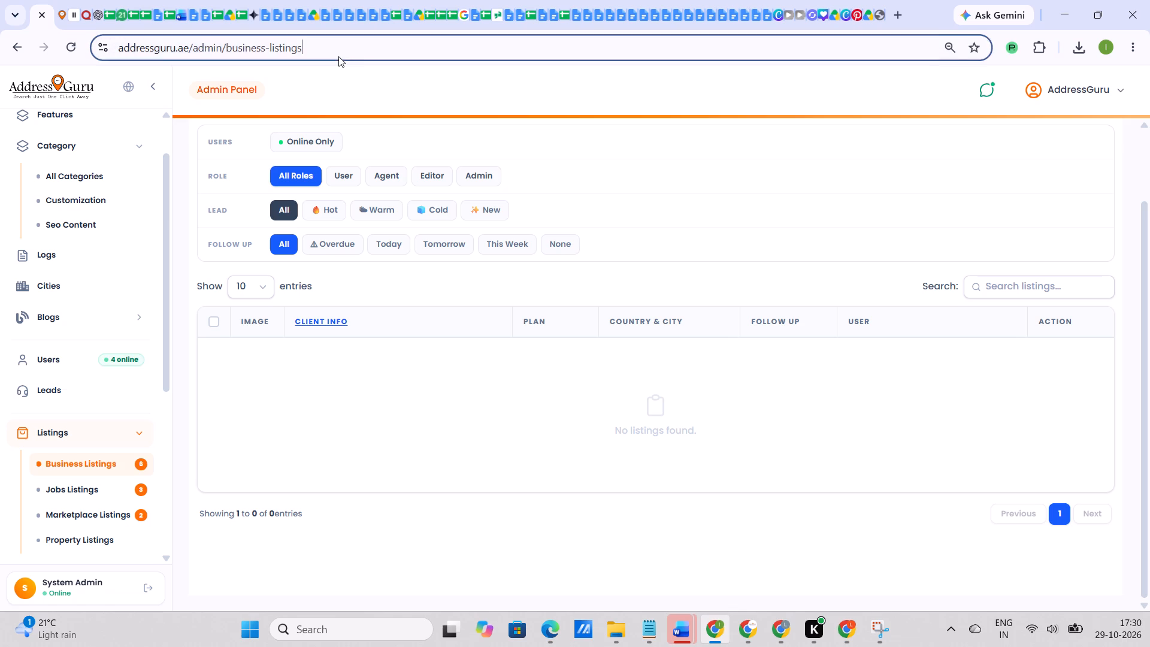
key(Return)
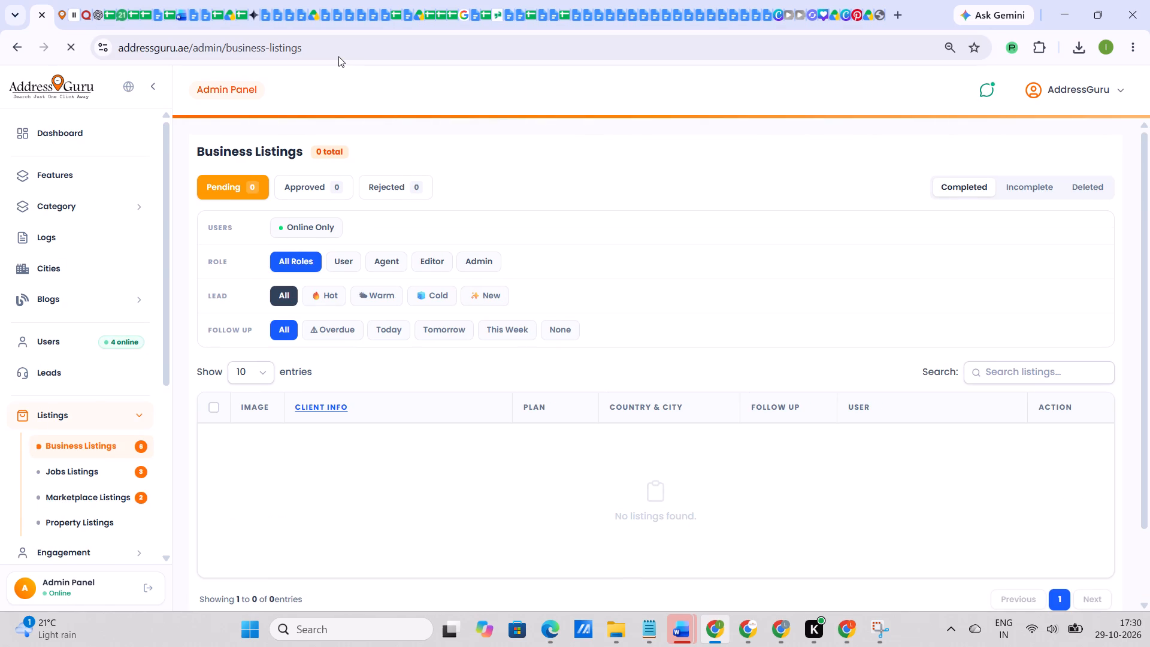
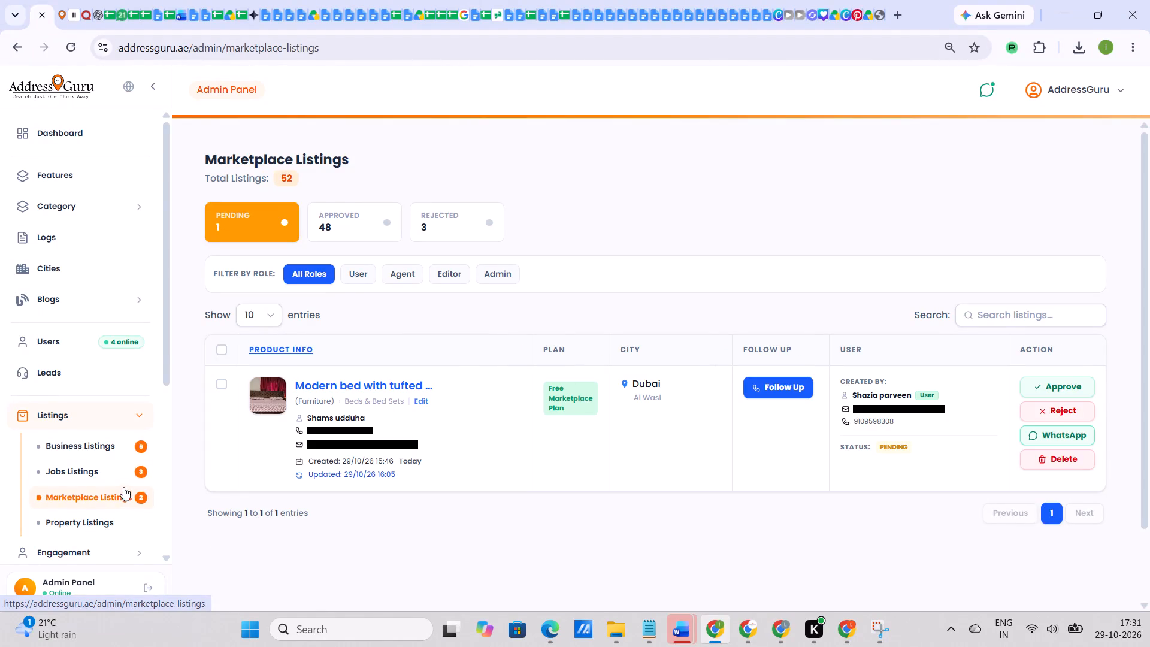
Switch to the editor account's dashboard window, reload its blog list, and review the second page of draft blogs.
scroll(119, 471, down, 2)
scroll(577, 537, down, 1)
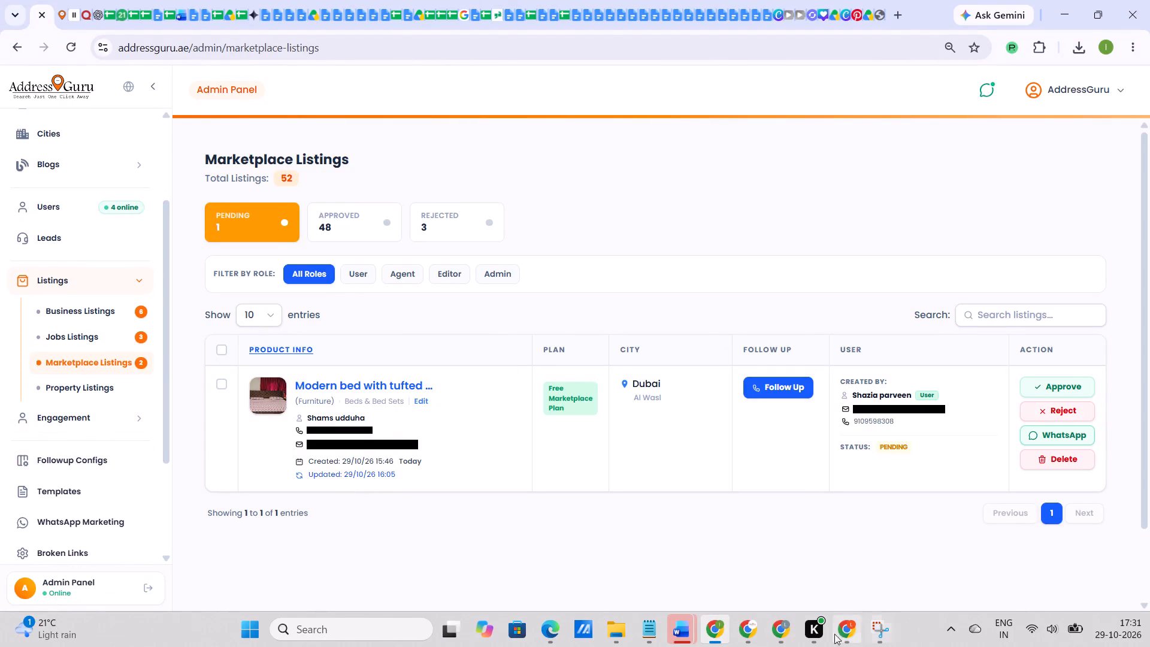
click(783, 628)
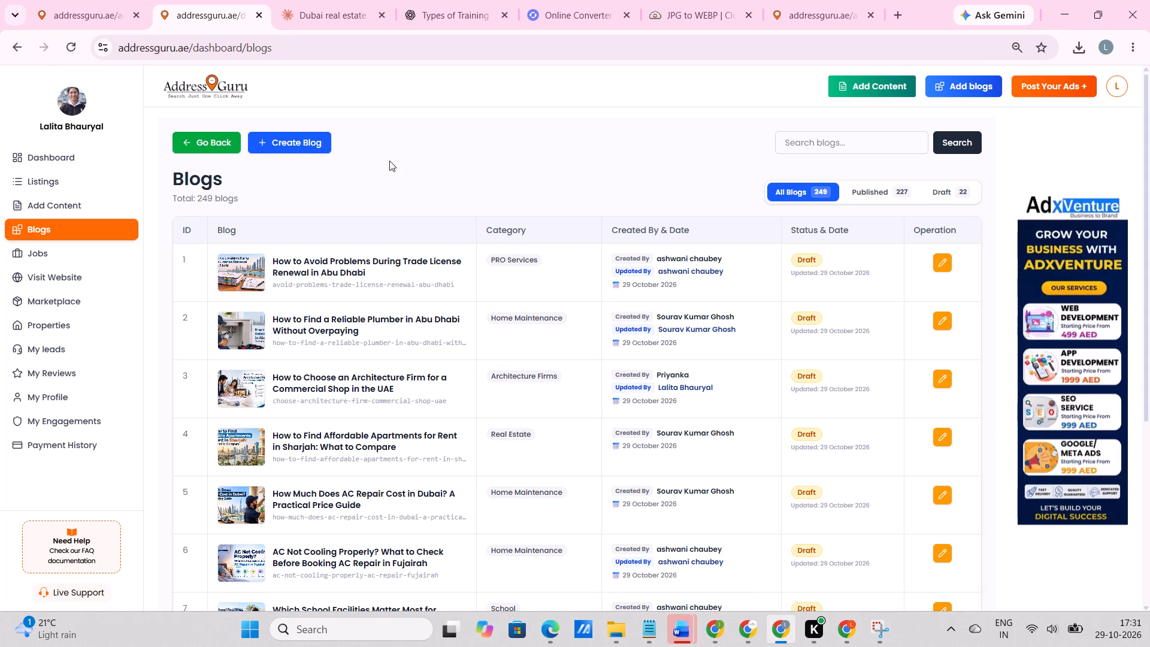
click(72, 47)
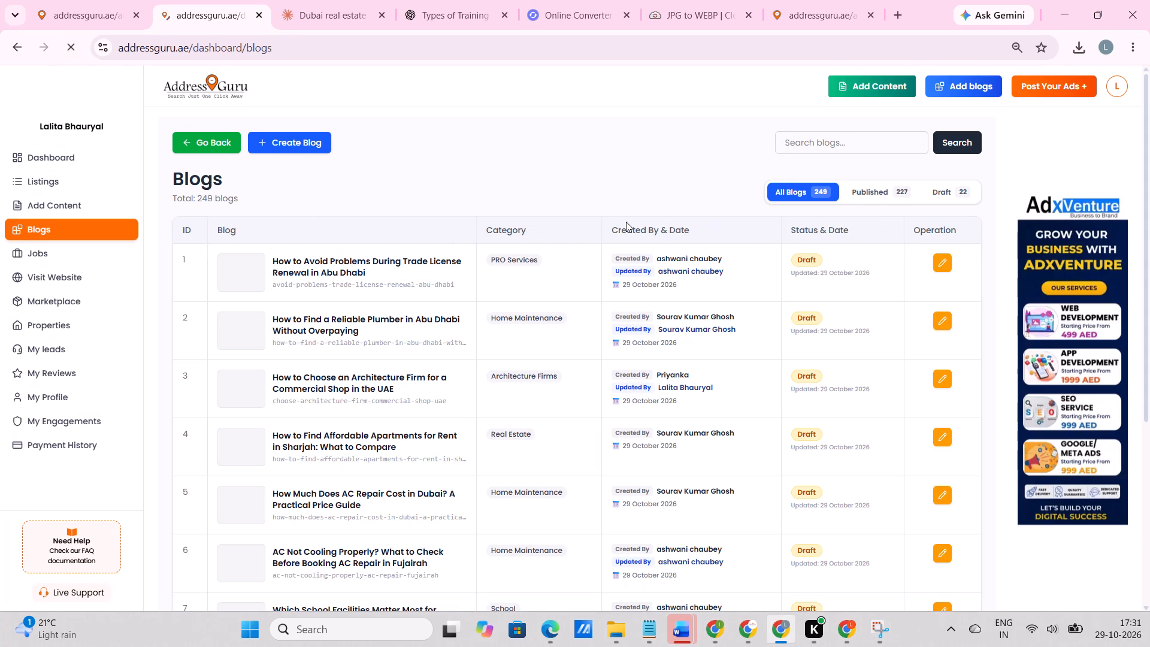
click(935, 193)
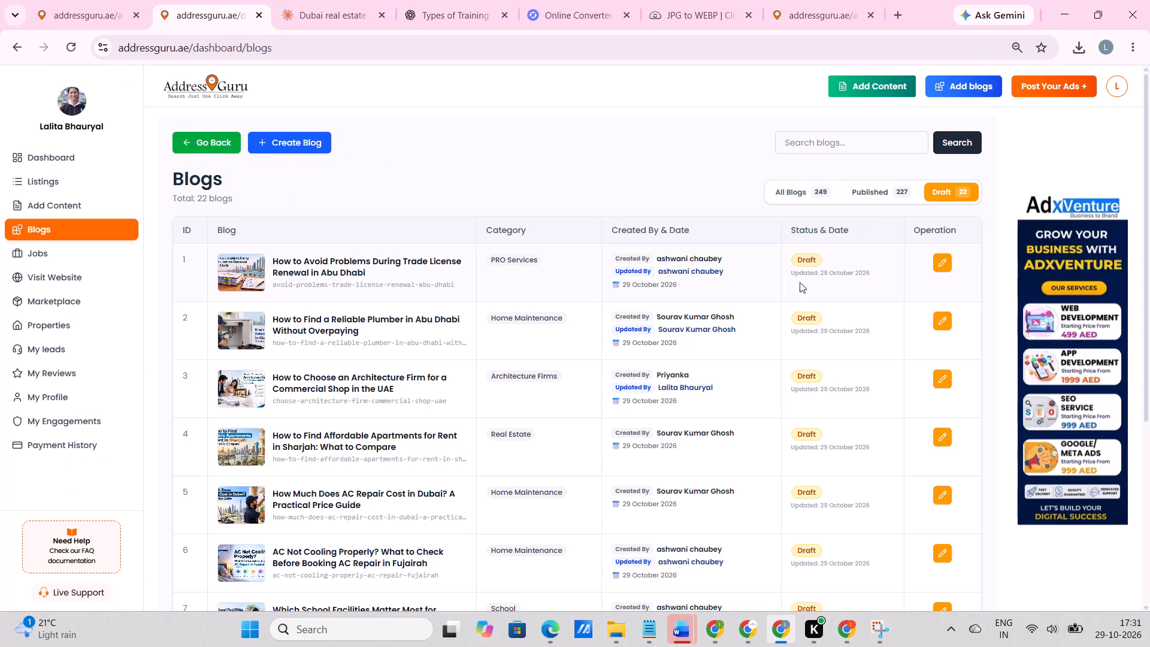
scroll(792, 301, down, 4)
click(895, 554)
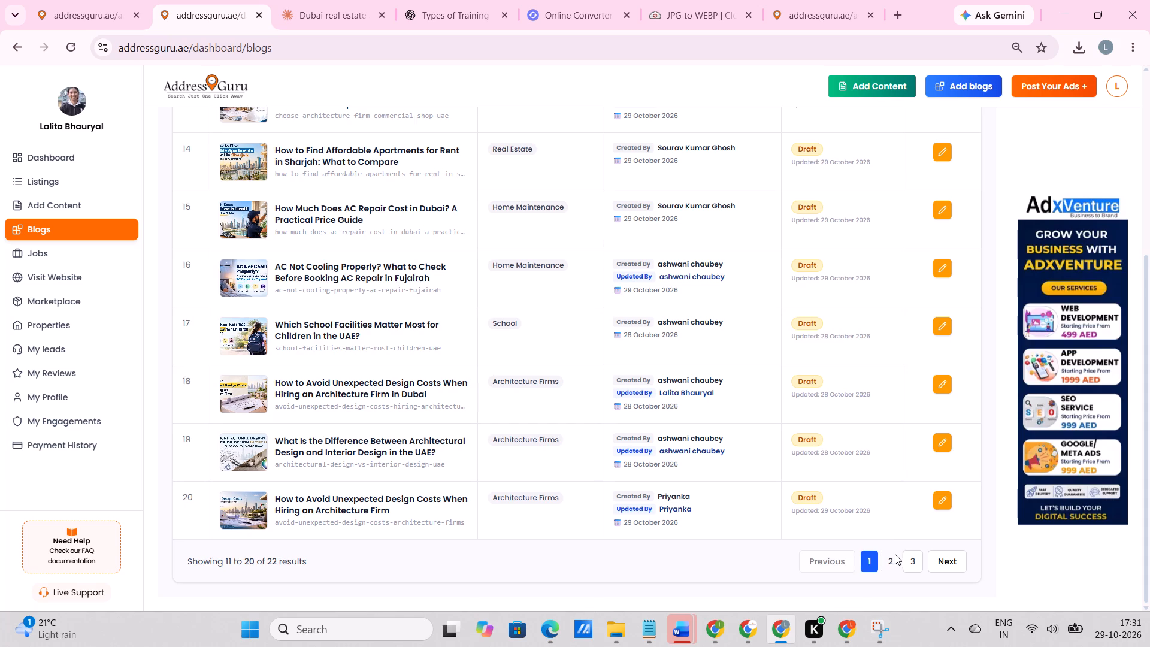
scroll(762, 410, up, 2)
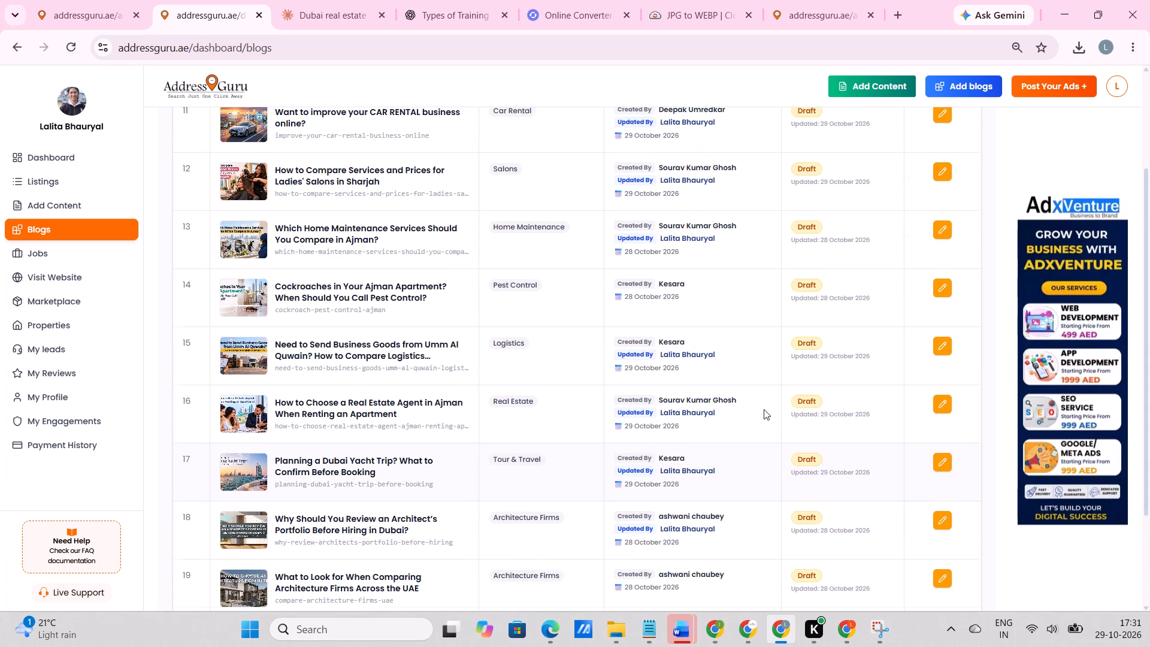
scroll(764, 409, up, 1)
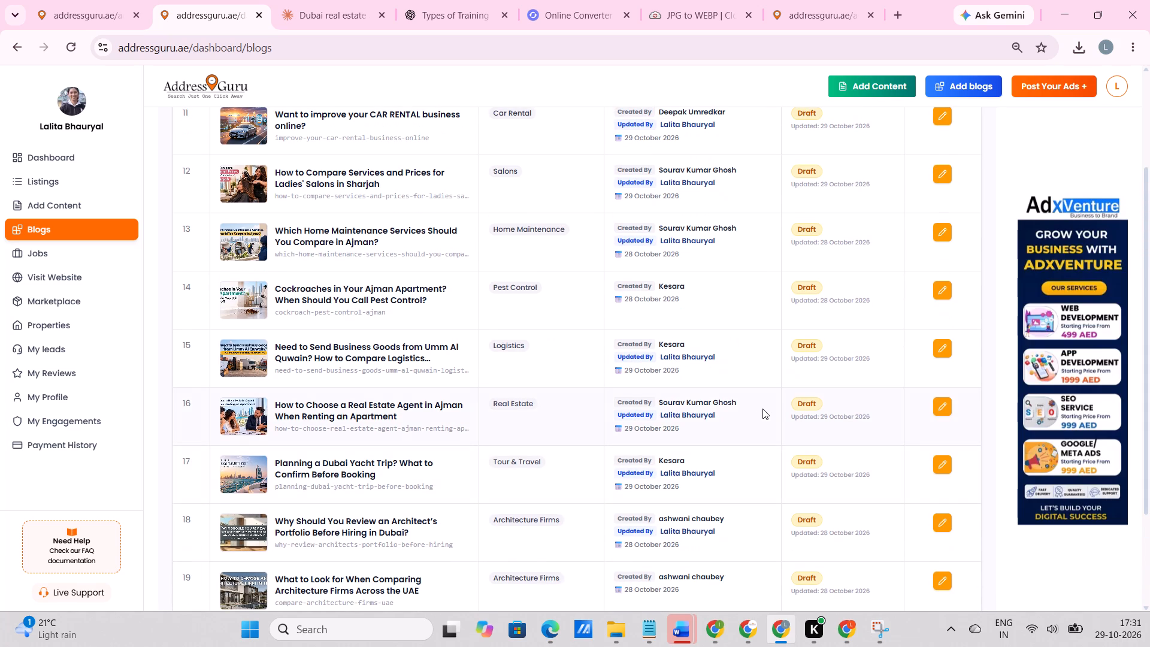
Copy the opening words "Cockroaches in Your Ajman Apart" from the title of the pest control draft.
drag(275, 279, 355, 300)
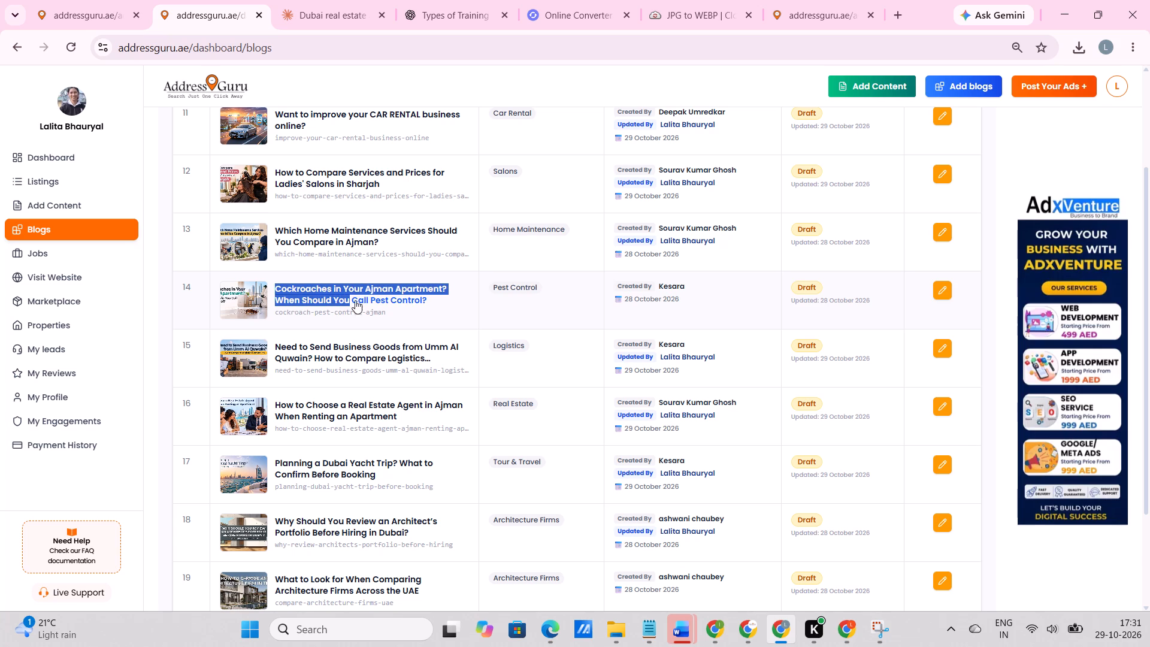
drag(355, 300, 418, 279)
key(ctrl+c)
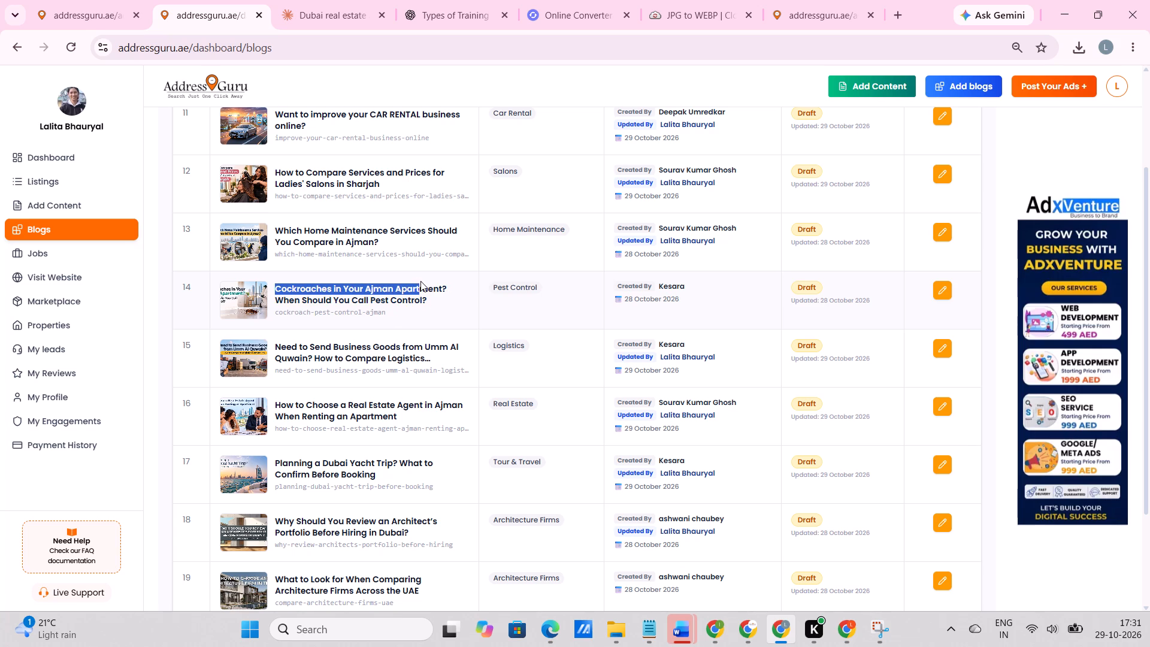
Return to the admin panel and check the pending business listings and the newest registered user's source details.
click(722, 622)
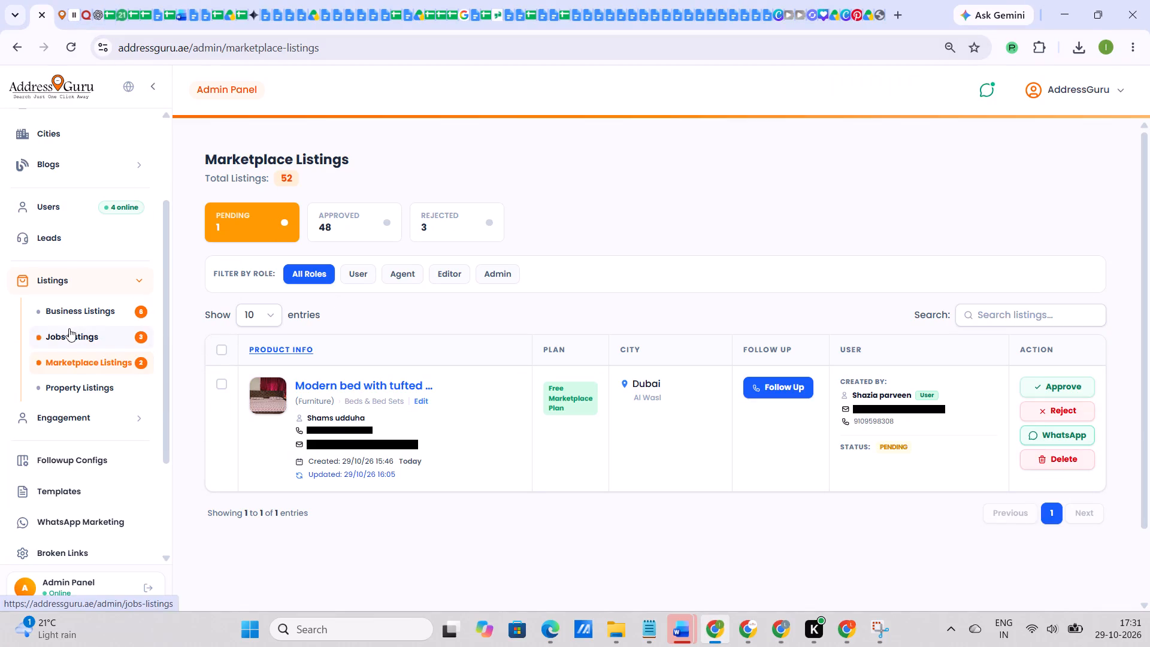
click(73, 309)
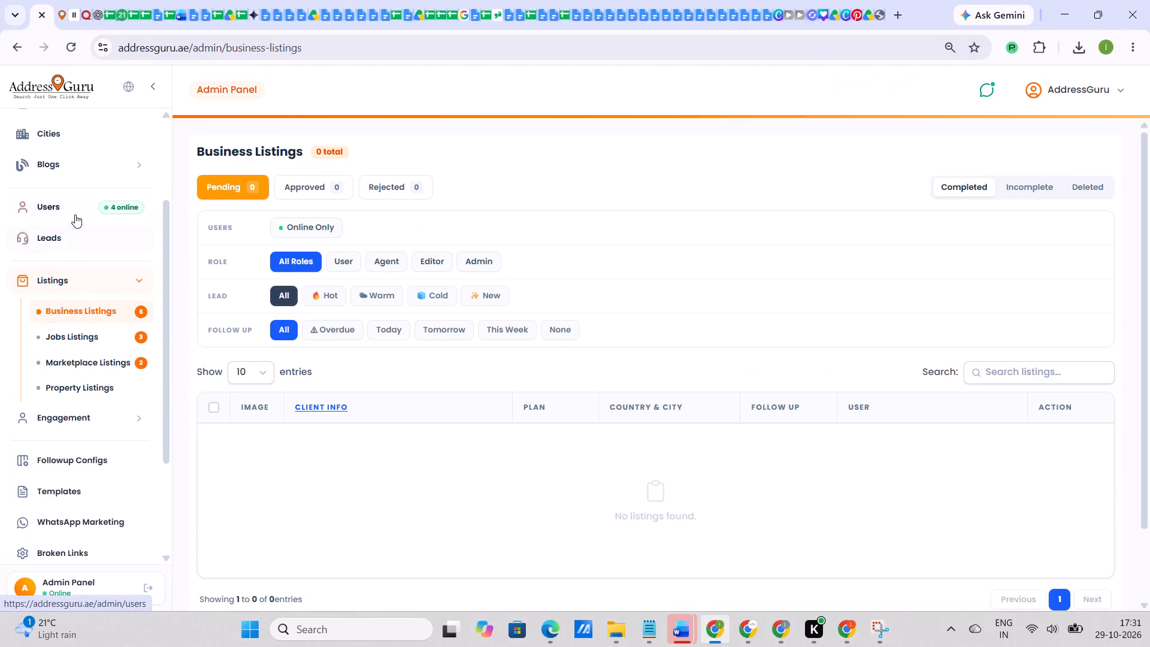
click(75, 214)
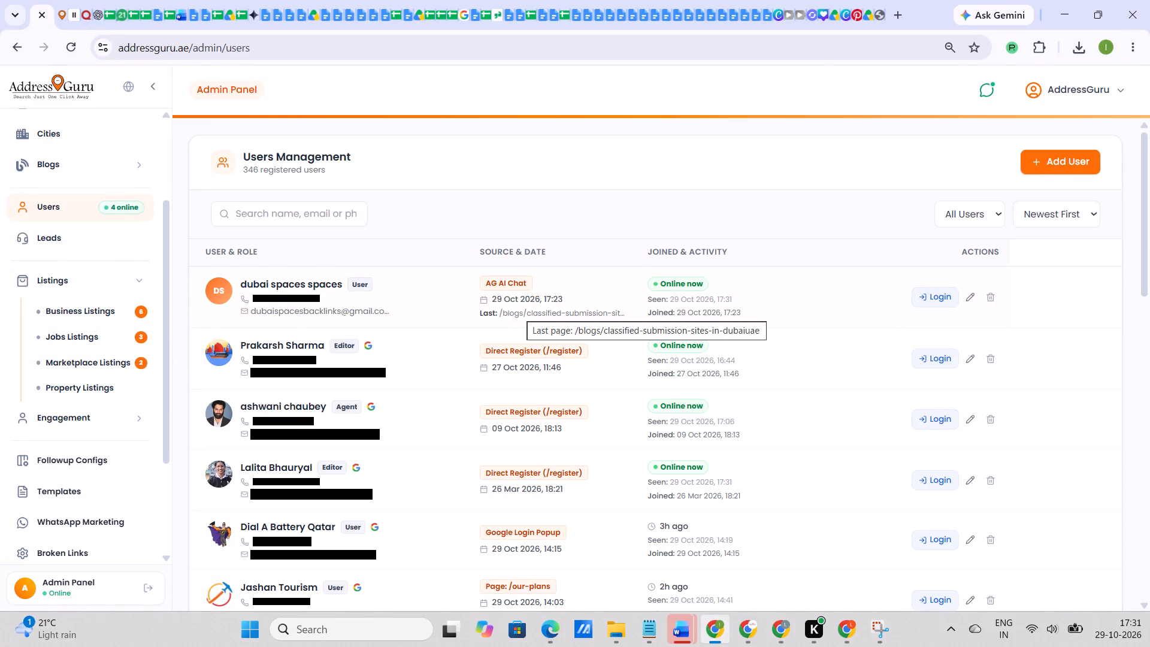
drag(462, 274, 468, 274)
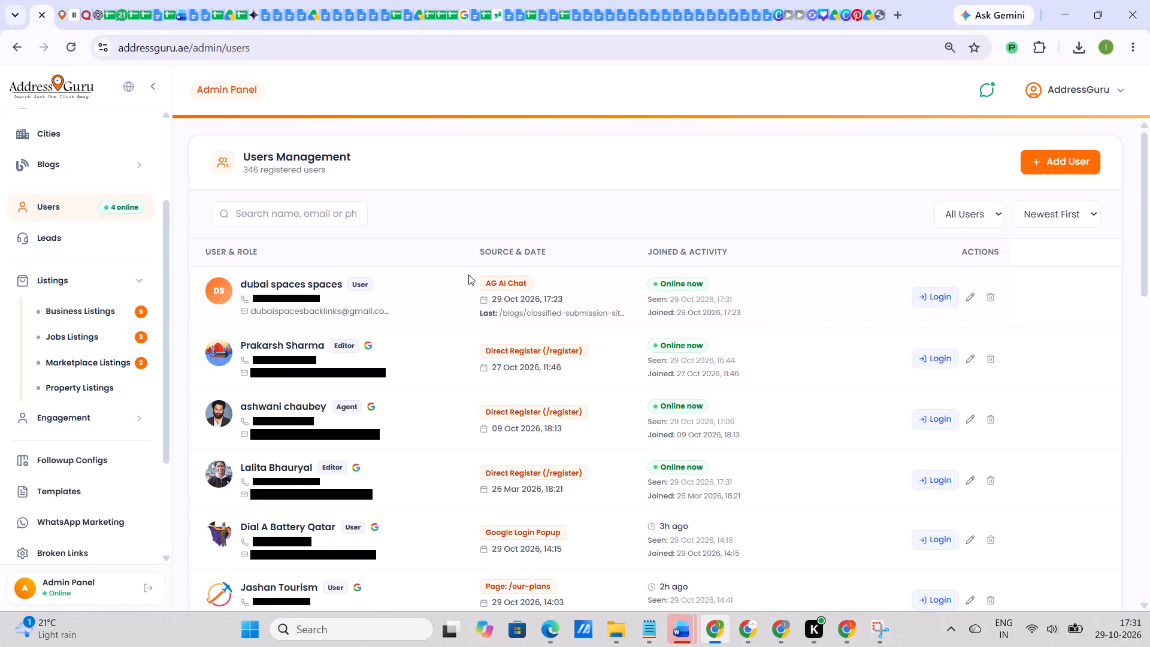
drag(468, 274, 536, 283)
click(545, 281)
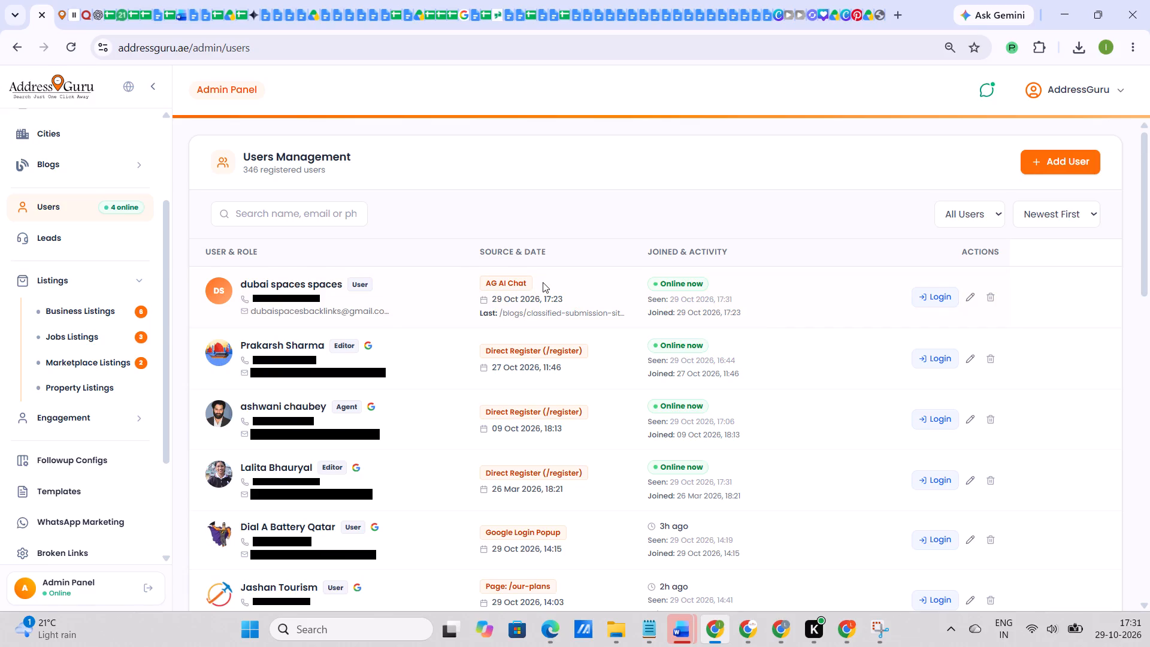
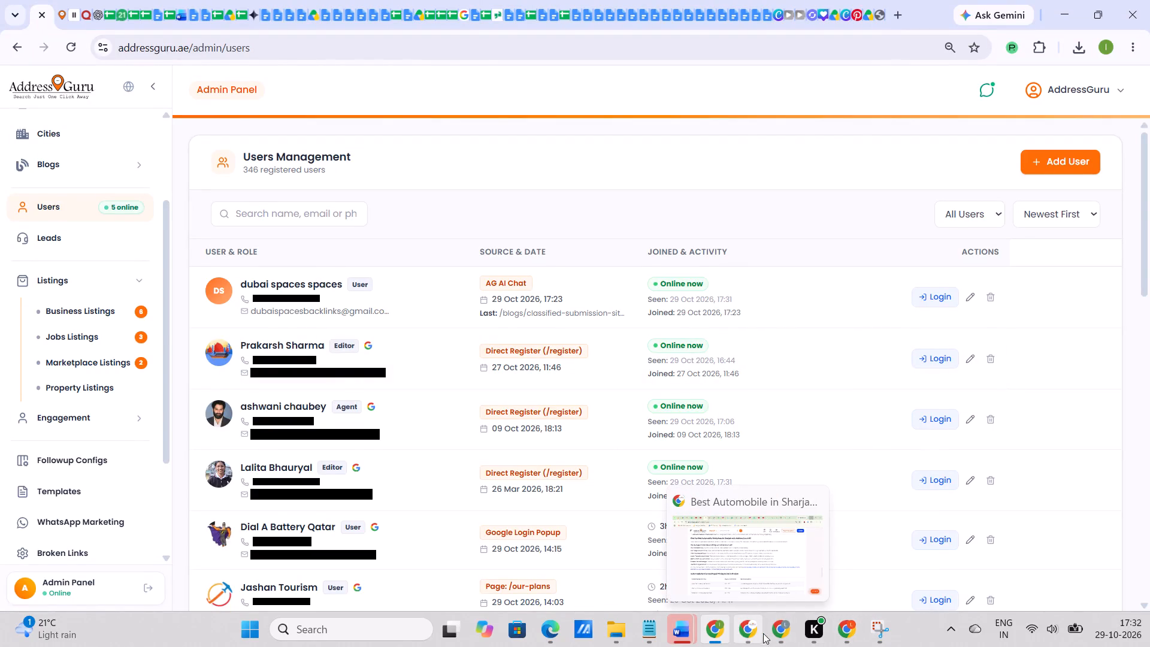
Switch to the public AddressGuru site's window, view the "Residential vs Commercial Architecture Firms in UAE" blog, and return to the Architecture Firms blog list.
click(748, 630)
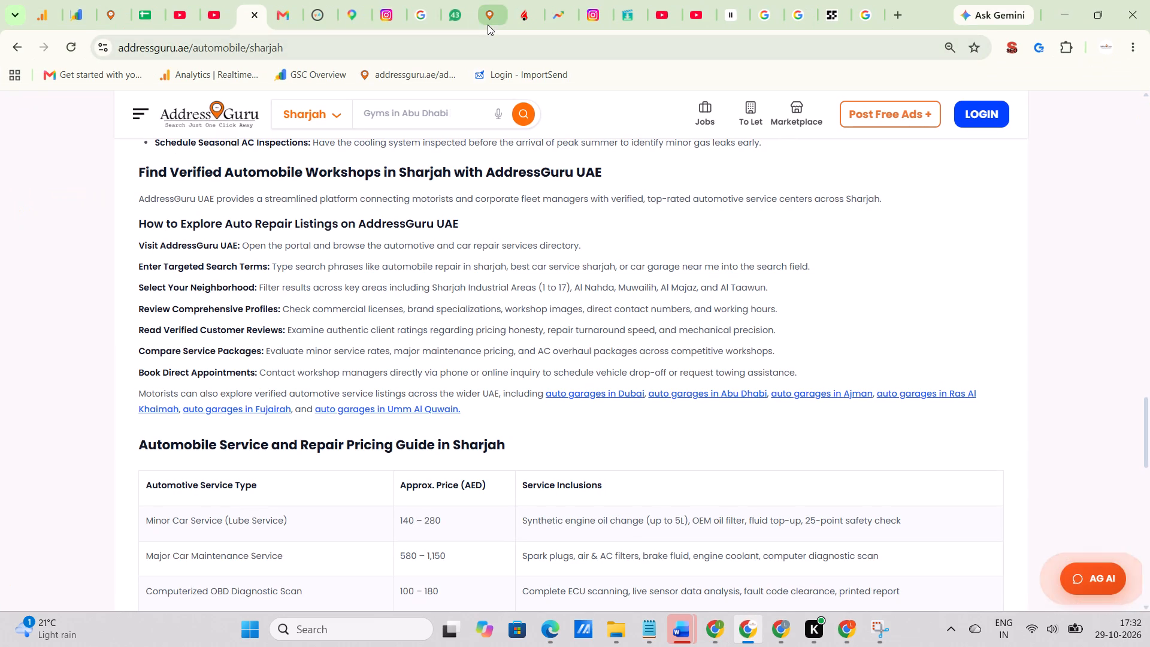
click(117, 0)
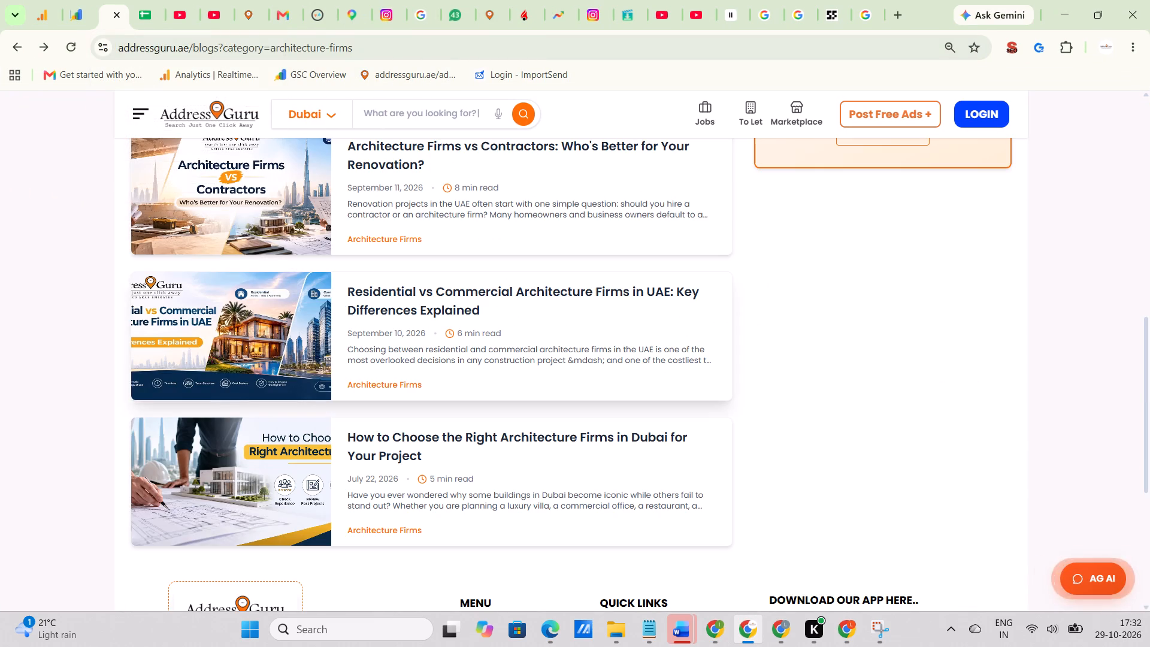
click(443, 284)
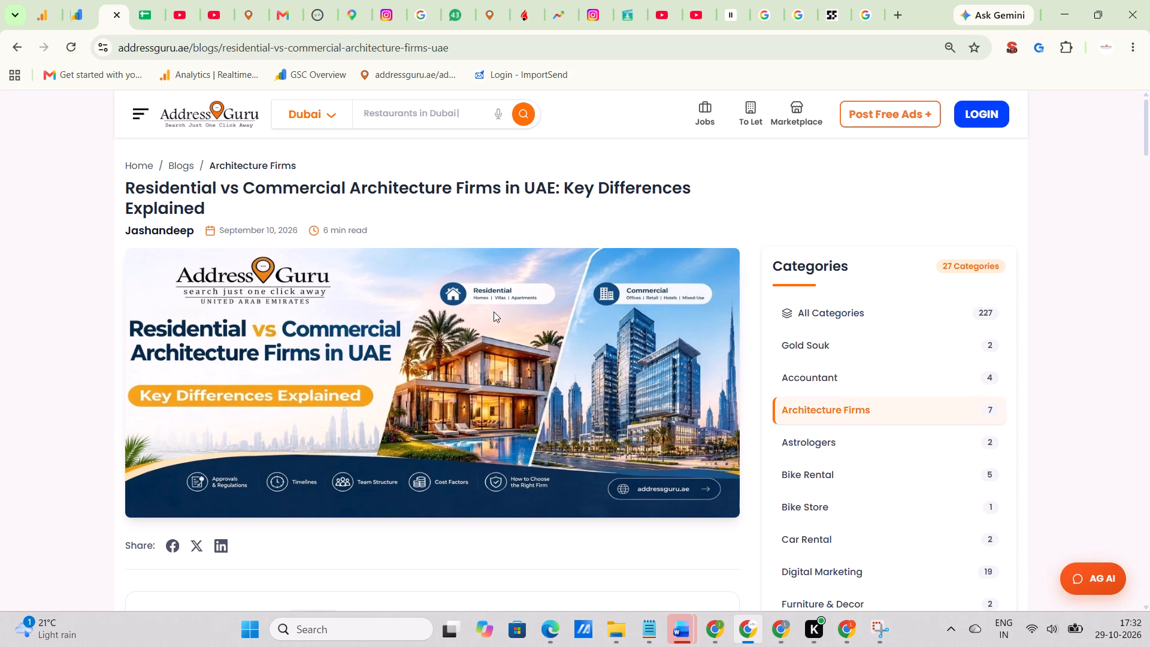
click(13, 42)
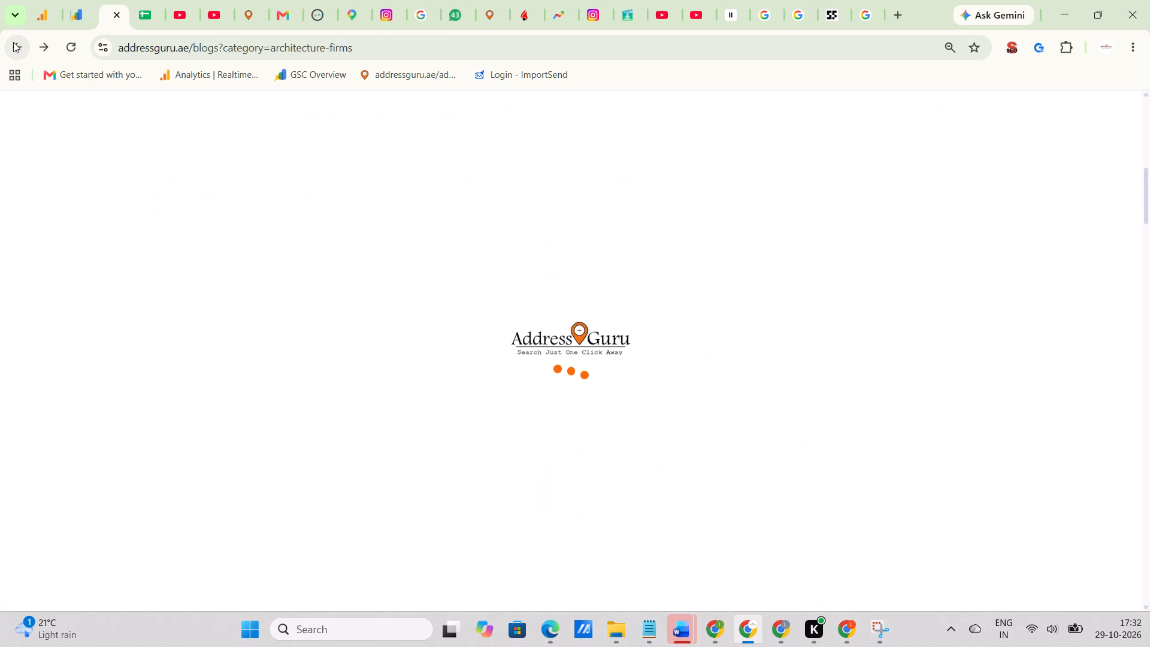
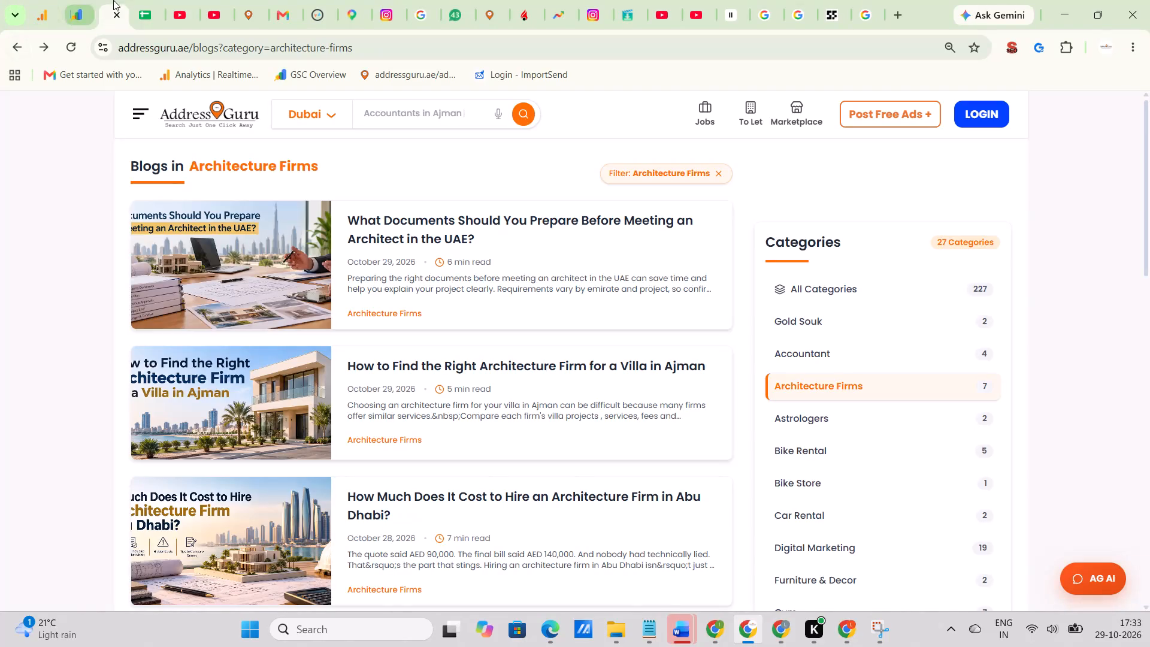
Switch to Google Search Console and refresh the 24-hour search results performance report for addressguru.ae.
click(84, 0)
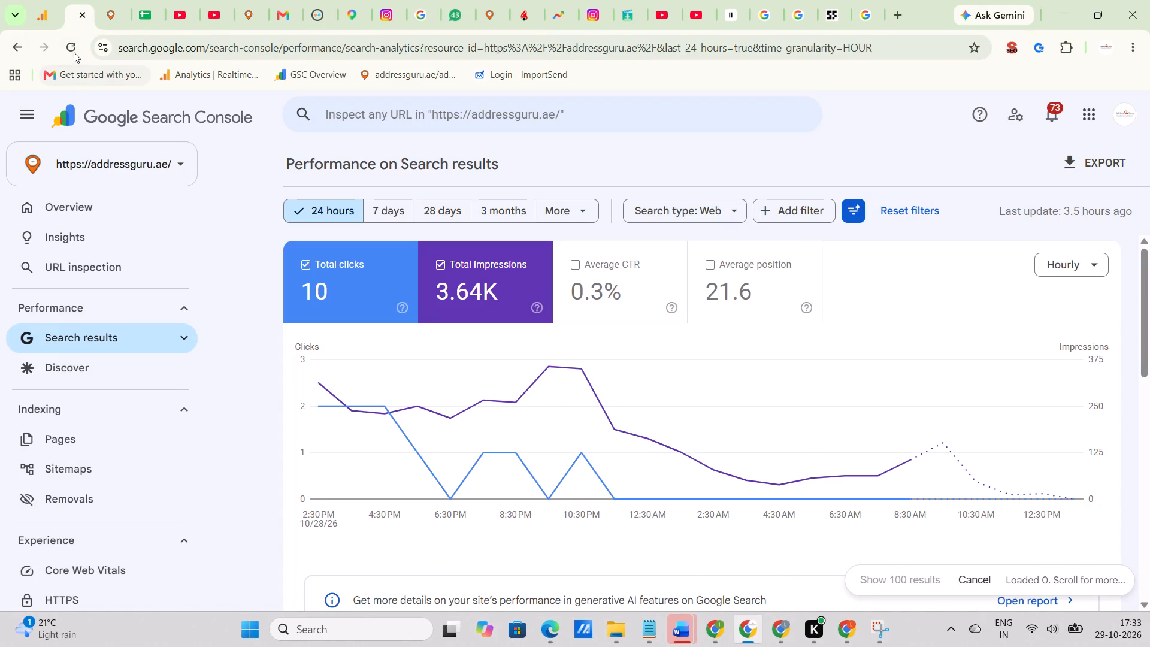
click(74, 52)
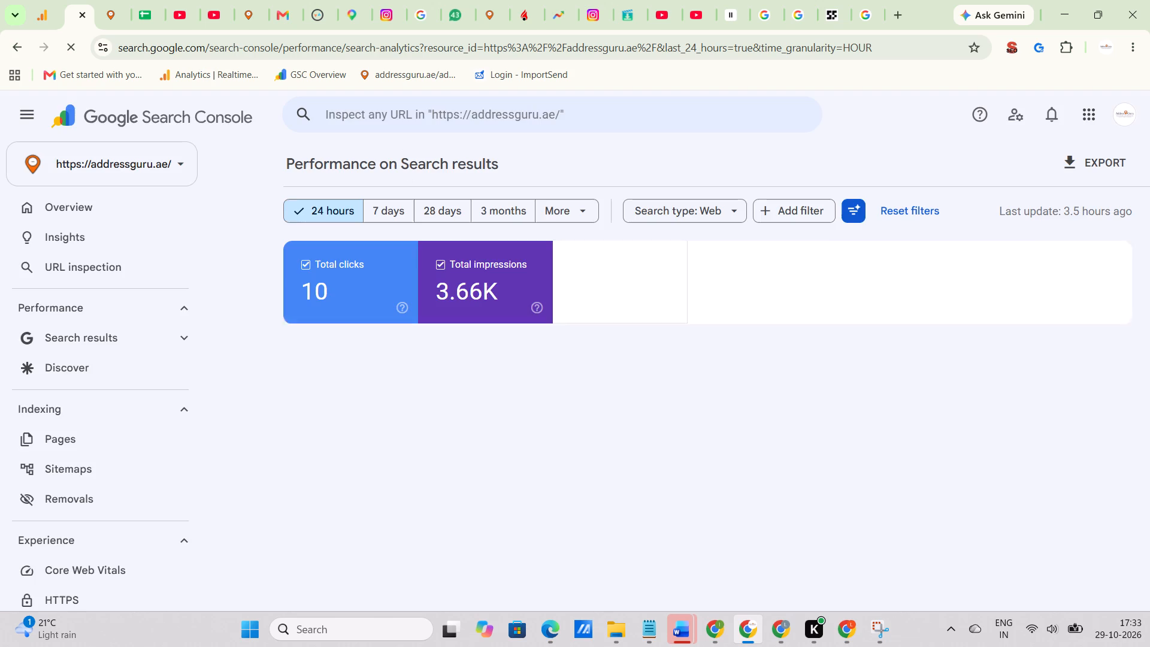
Return to the AddressGuru admin panel's window and open the Business Listings page.
click(1063, 0)
click(115, 310)
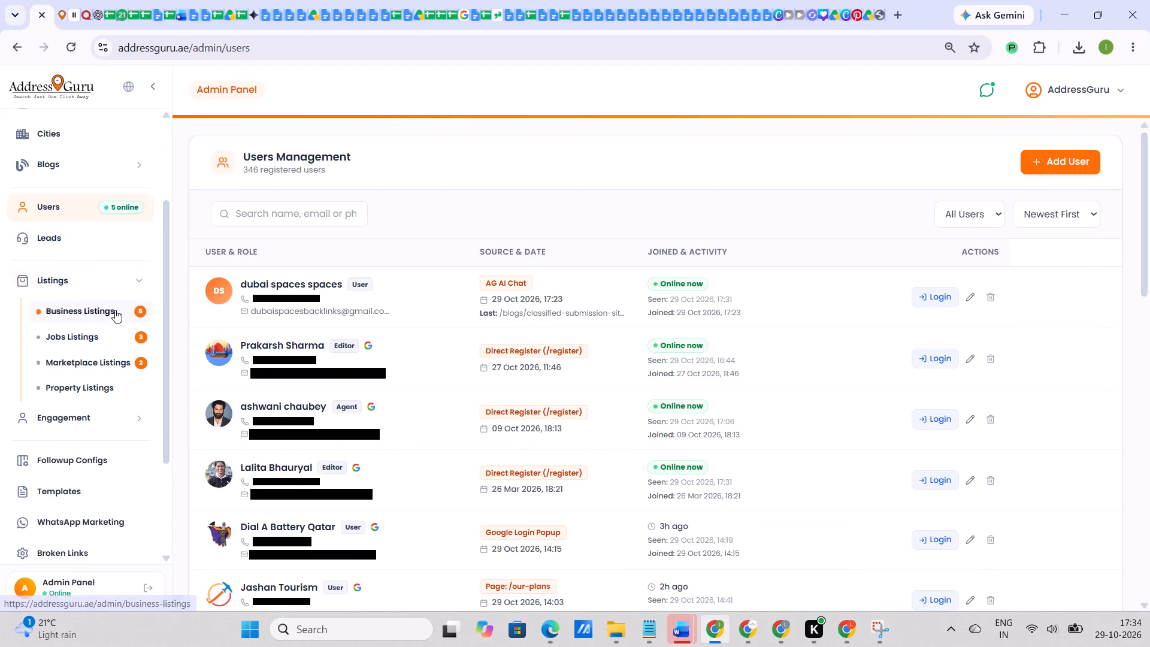
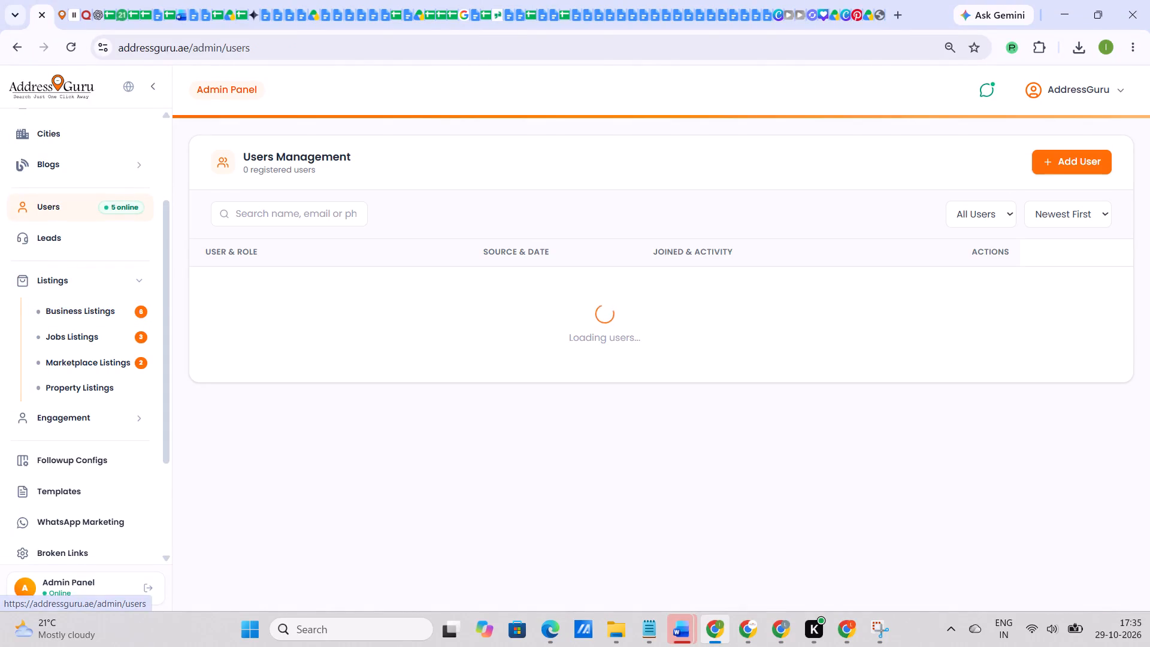
Review the newest registered users in Users Management, including their roles, sources and activity, and reopen the Users page.
scroll(485, 250, down, 1)
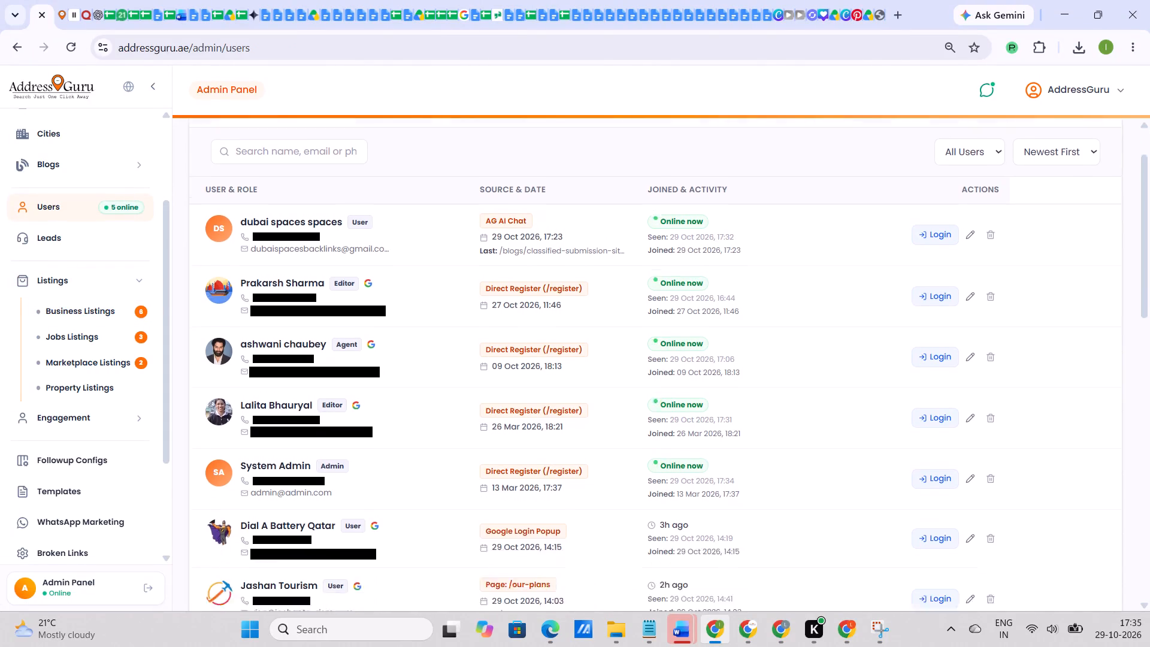
scroll(485, 250, down, 1)
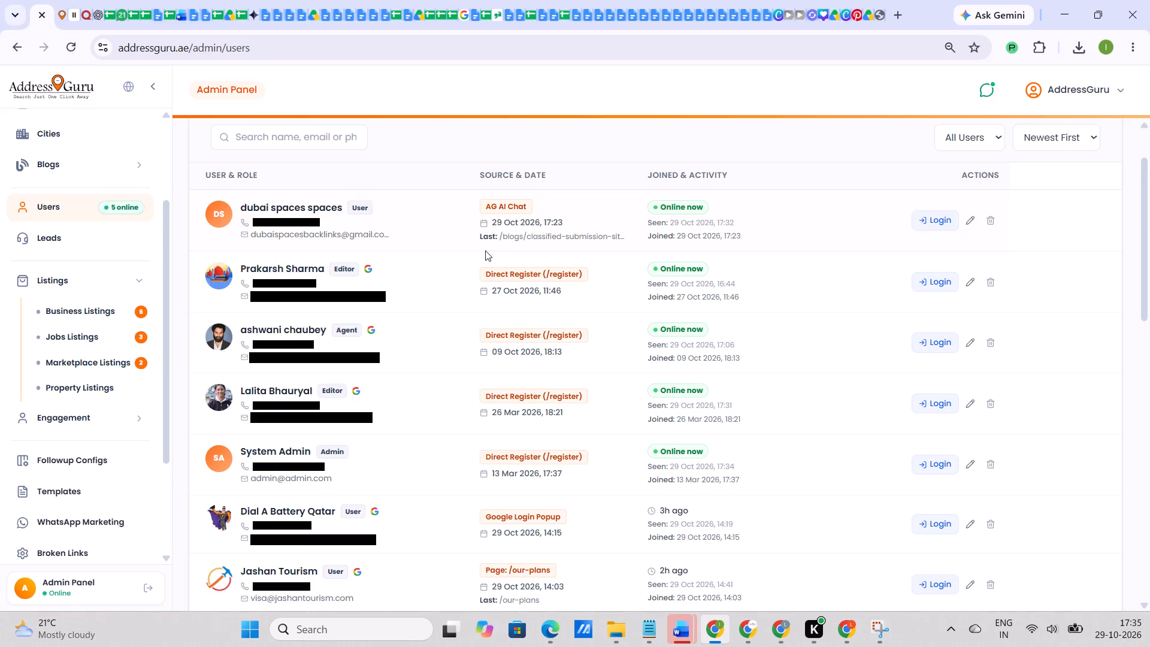
click(84, 216)
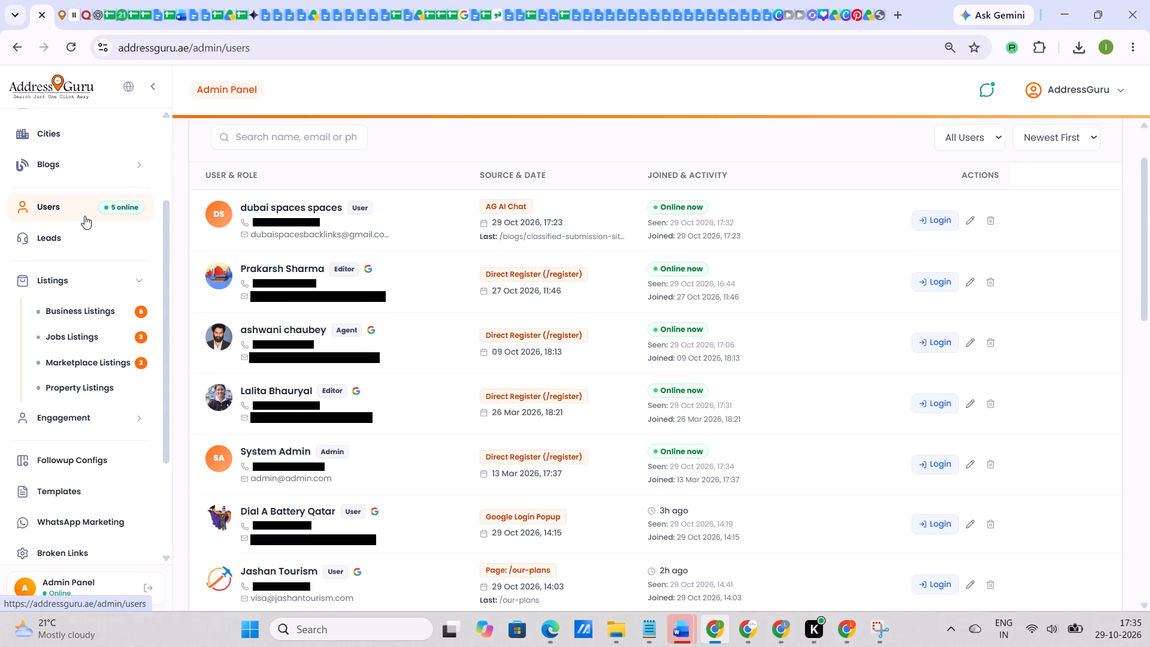